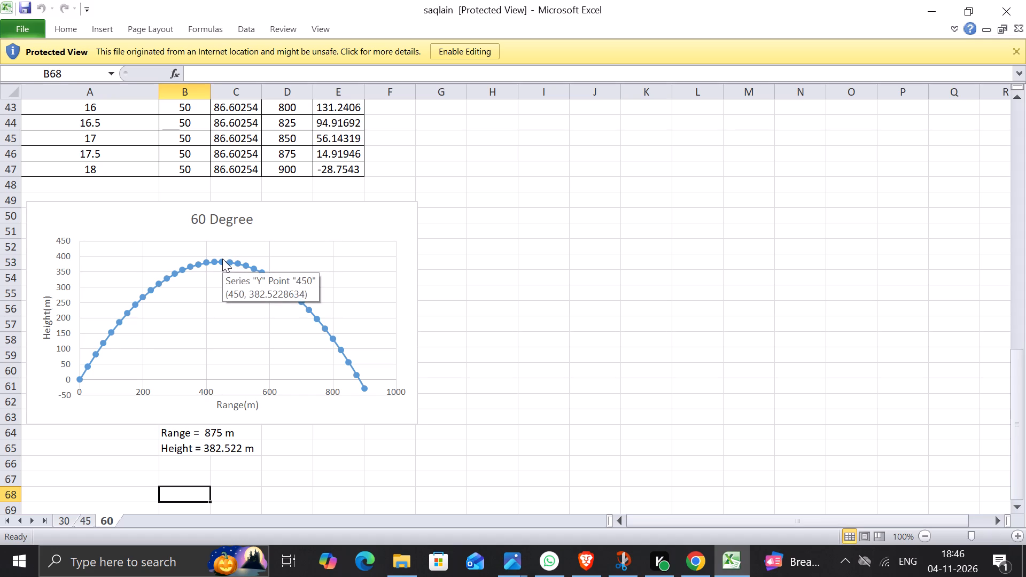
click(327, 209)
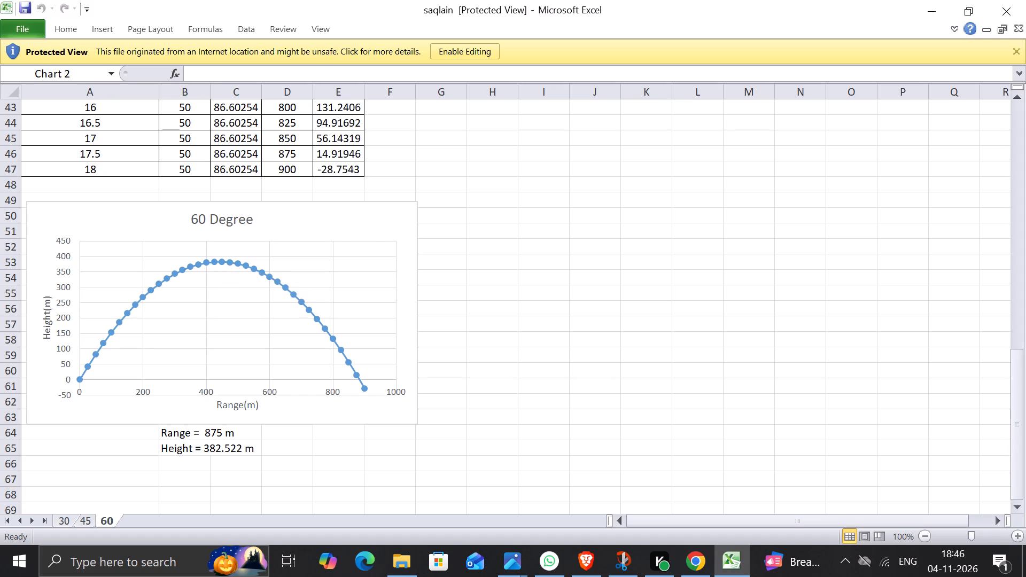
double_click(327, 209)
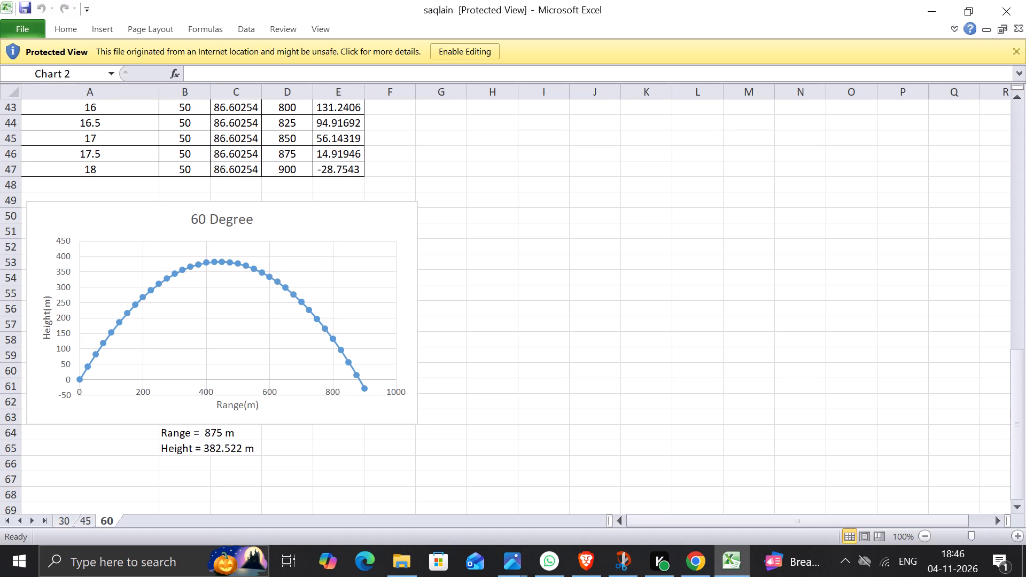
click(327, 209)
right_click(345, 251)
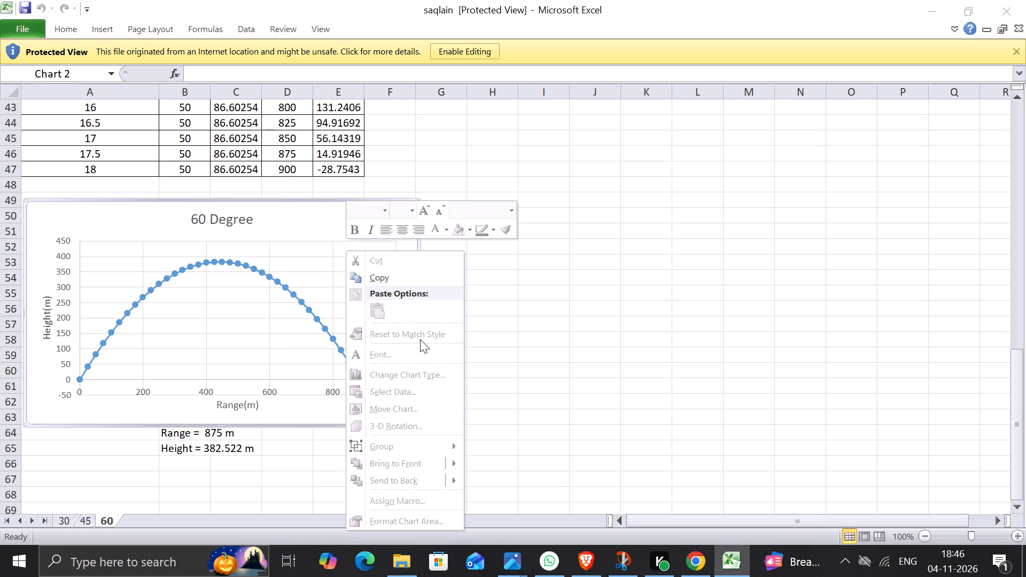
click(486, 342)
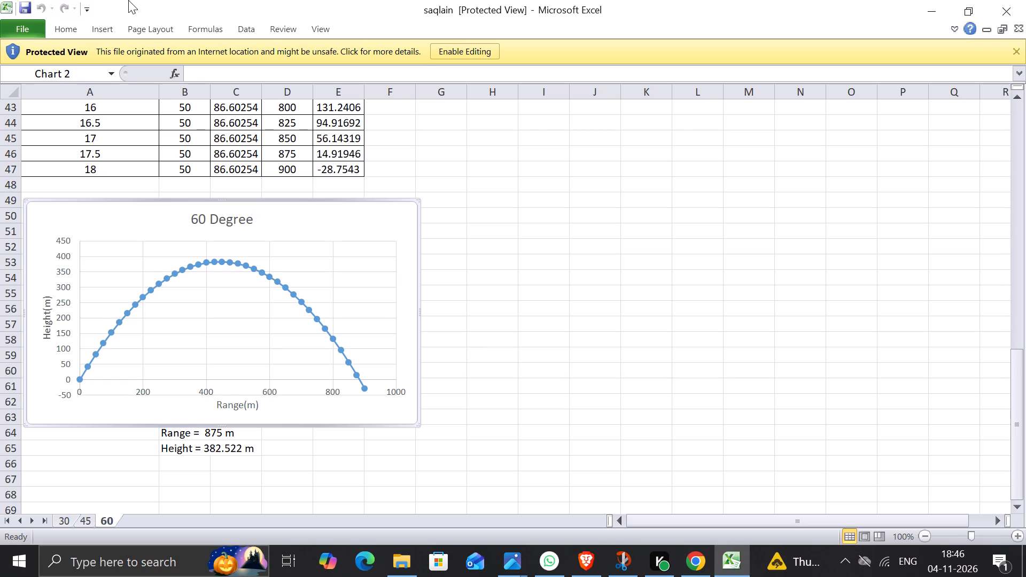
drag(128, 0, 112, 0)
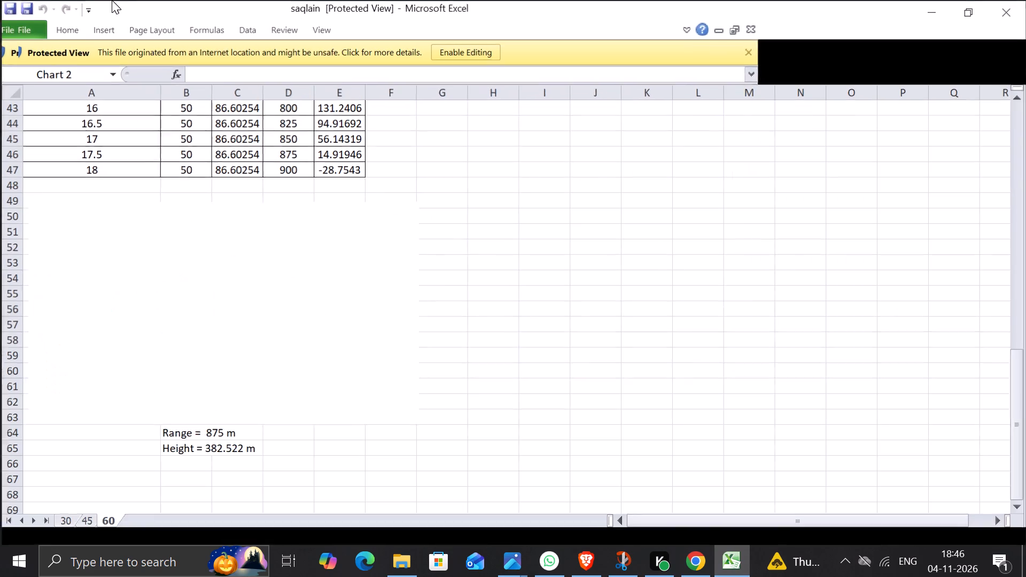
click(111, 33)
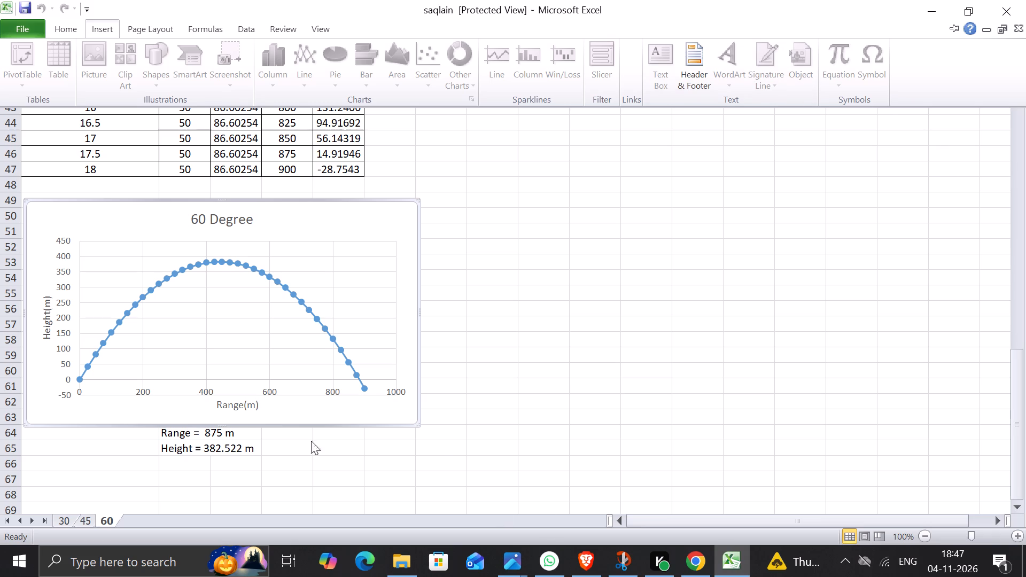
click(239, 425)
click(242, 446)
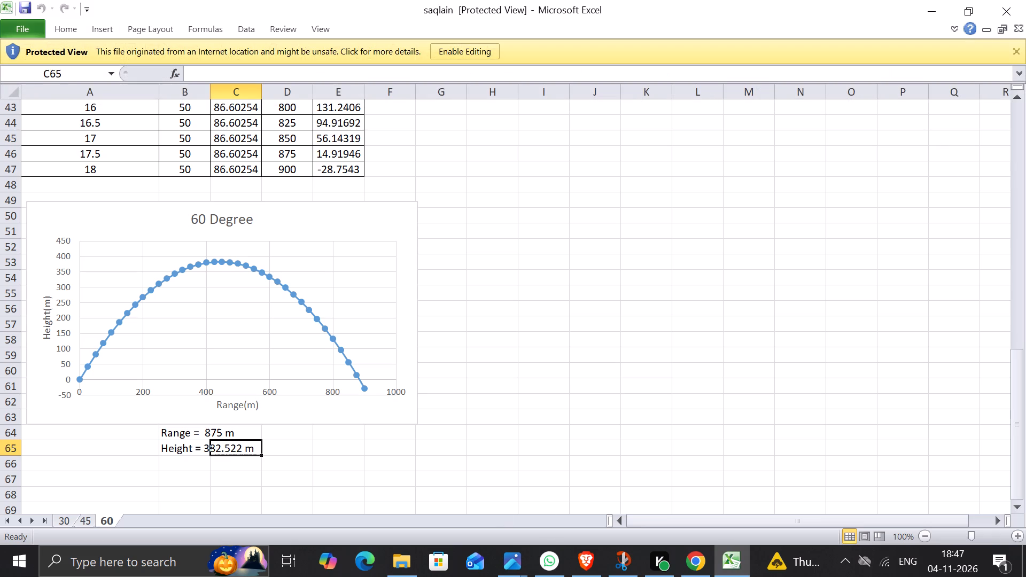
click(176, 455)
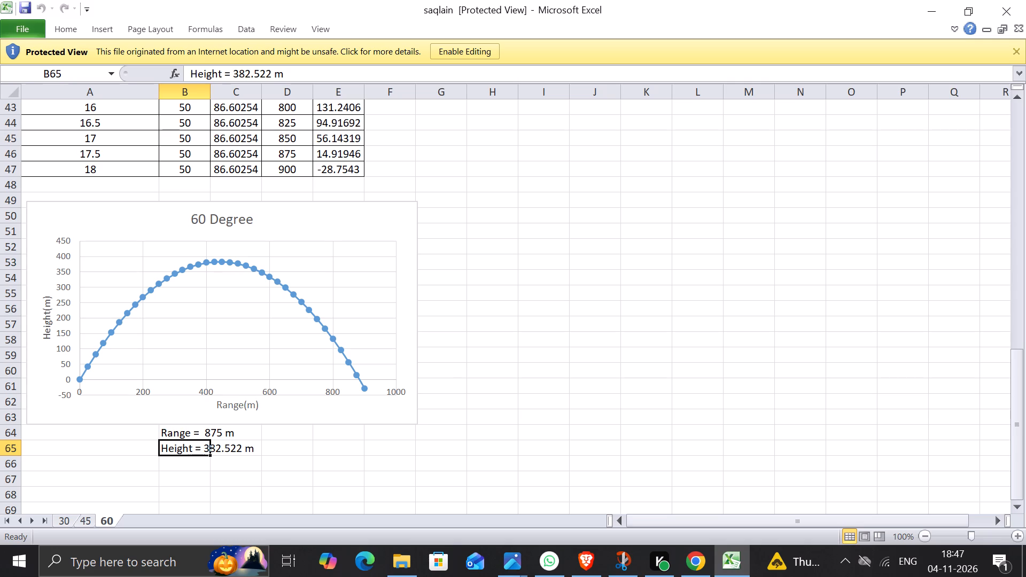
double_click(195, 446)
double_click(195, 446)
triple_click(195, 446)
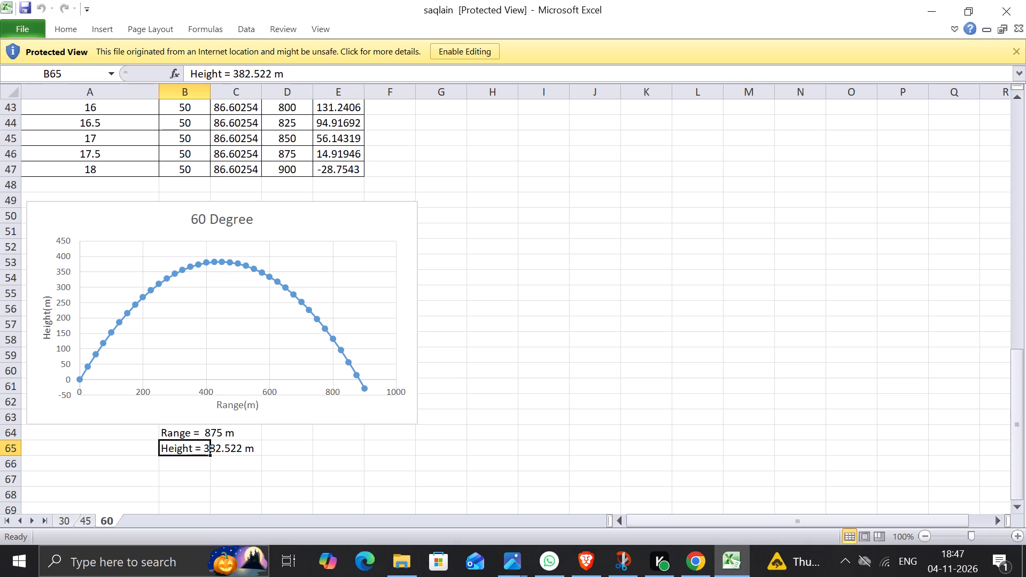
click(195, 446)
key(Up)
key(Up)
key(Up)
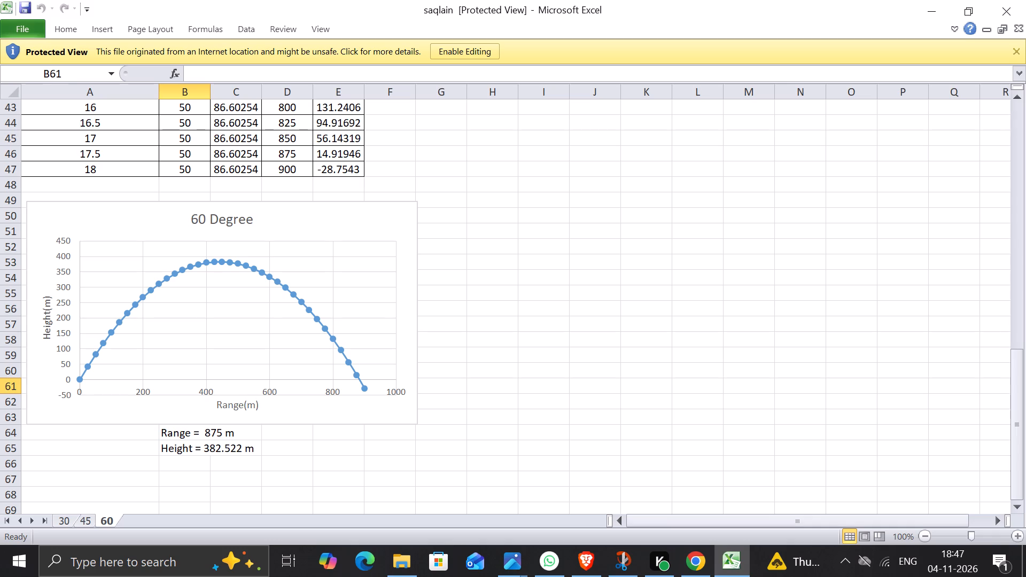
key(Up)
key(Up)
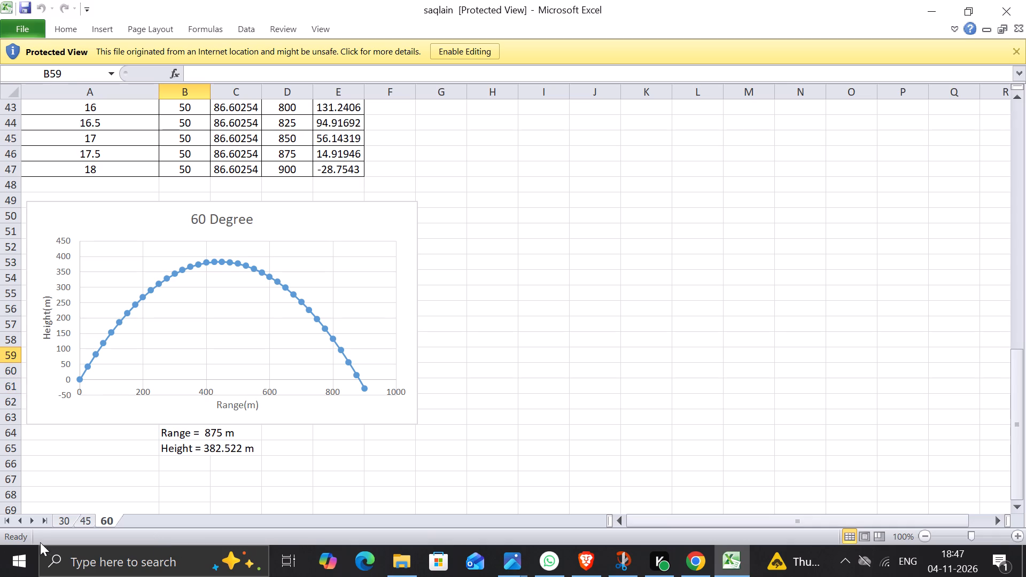
Look at the trajectory charts on the 30 and 45 sheets and return to the 60 sheet.
click(64, 516)
click(64, 516)
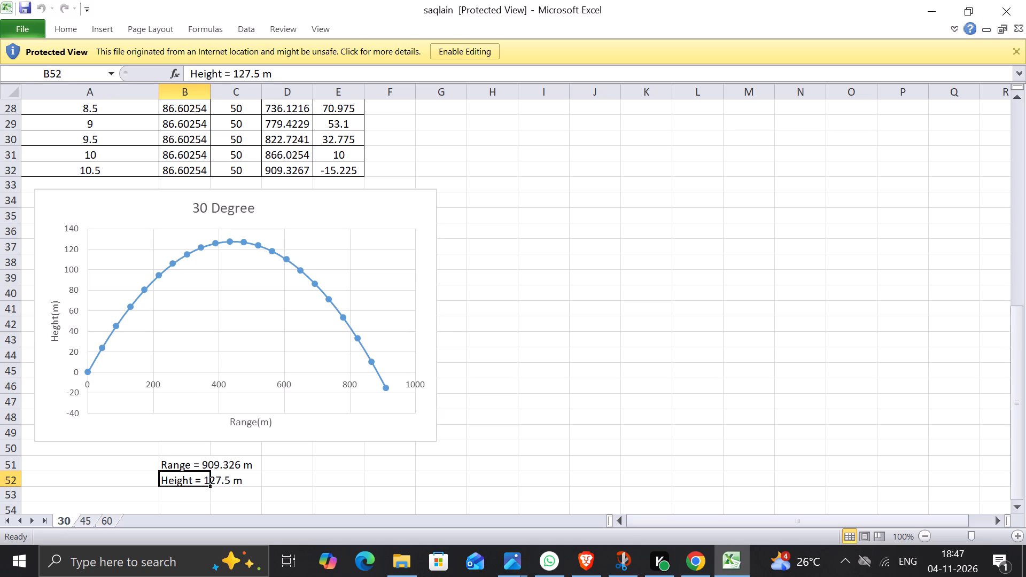
click(79, 519)
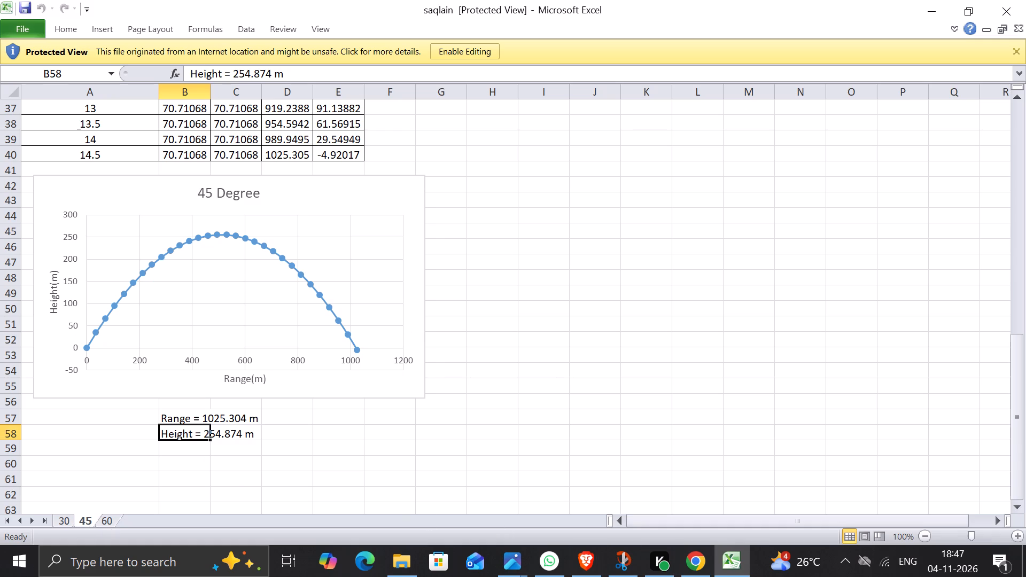
click(113, 520)
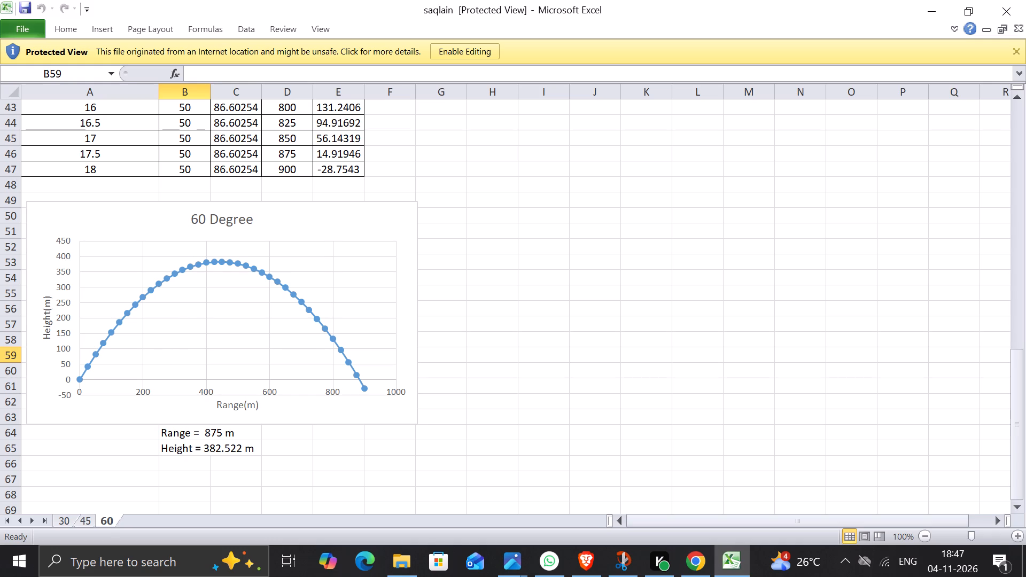
Enable editing for the protected workbook.
click(485, 49)
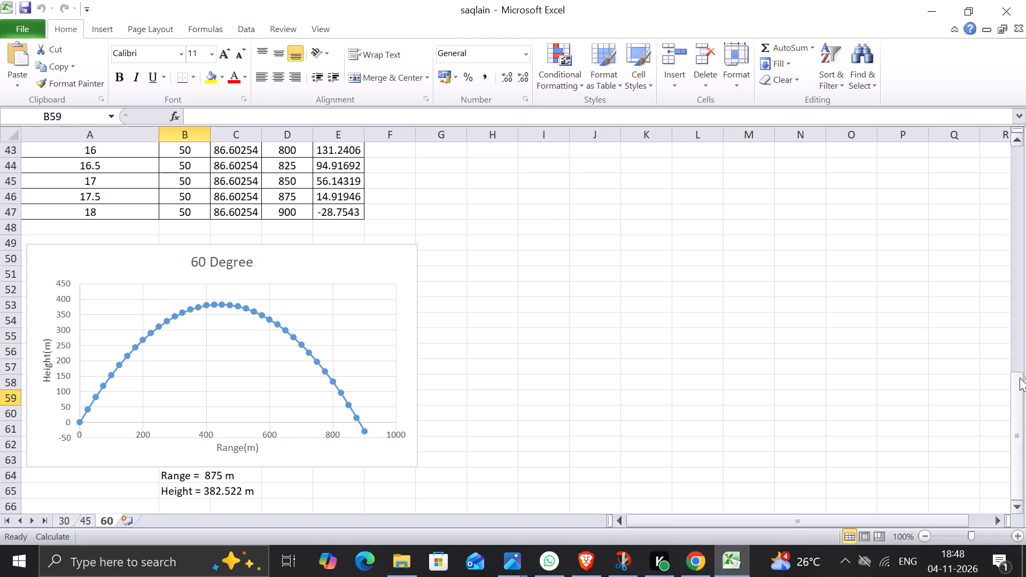
Fill cell B59 on the 60 sheet with the standard blue colour.
drag(1020, 378, 970, 0)
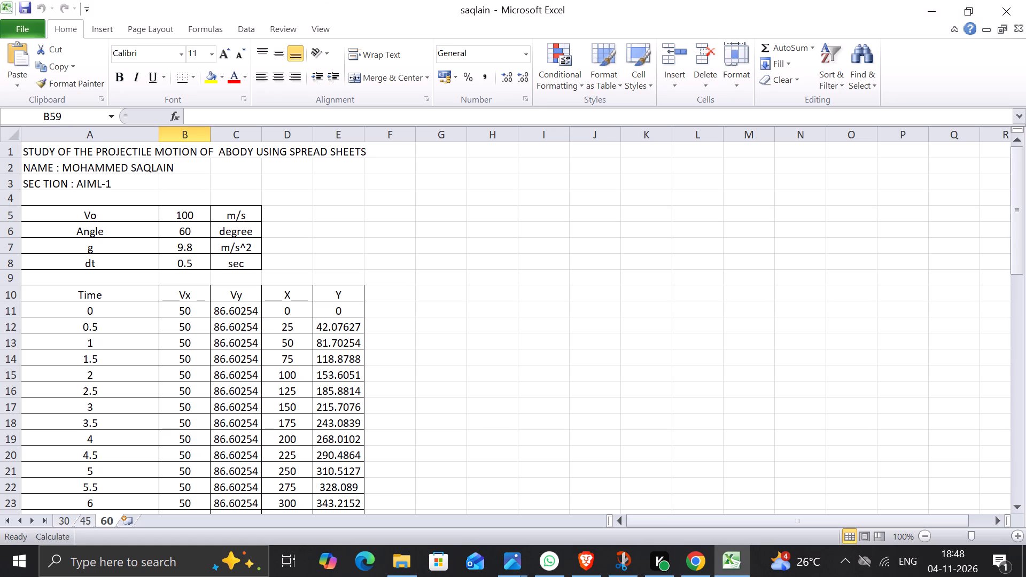
click(217, 75)
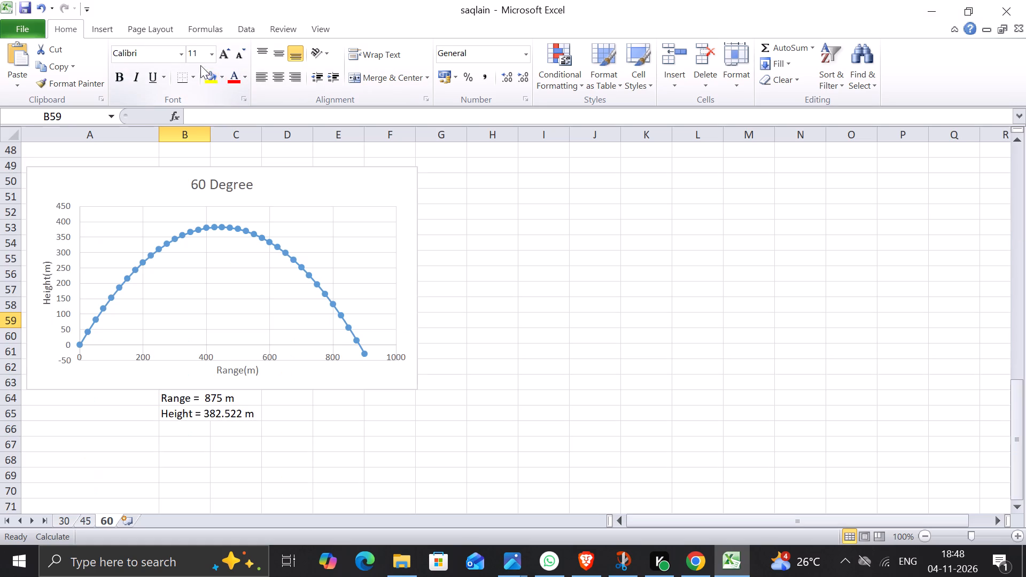
click(224, 72)
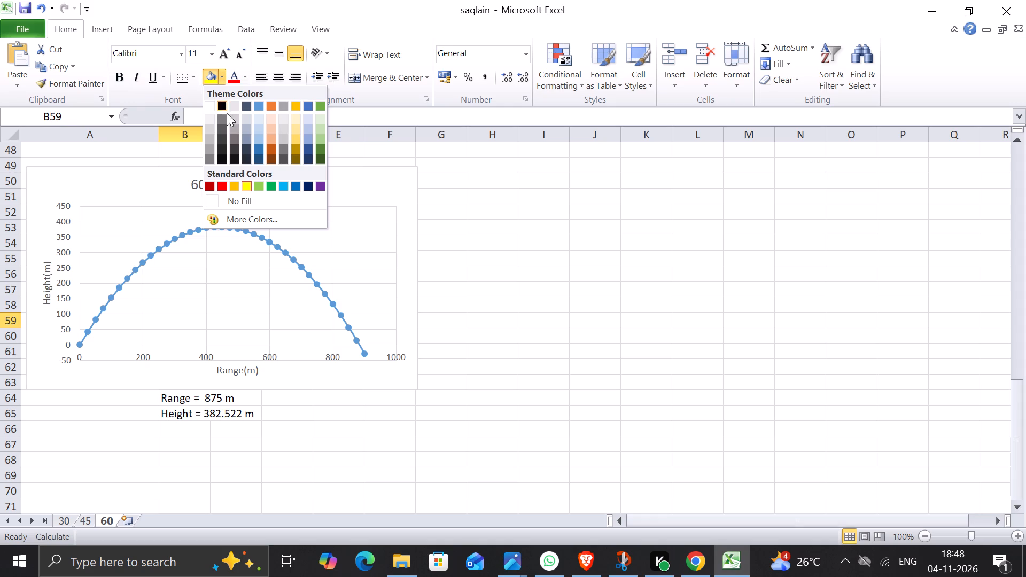
click(292, 186)
Fill cell B58 on the 60 sheet with the light gold theme colour.
key(Up)
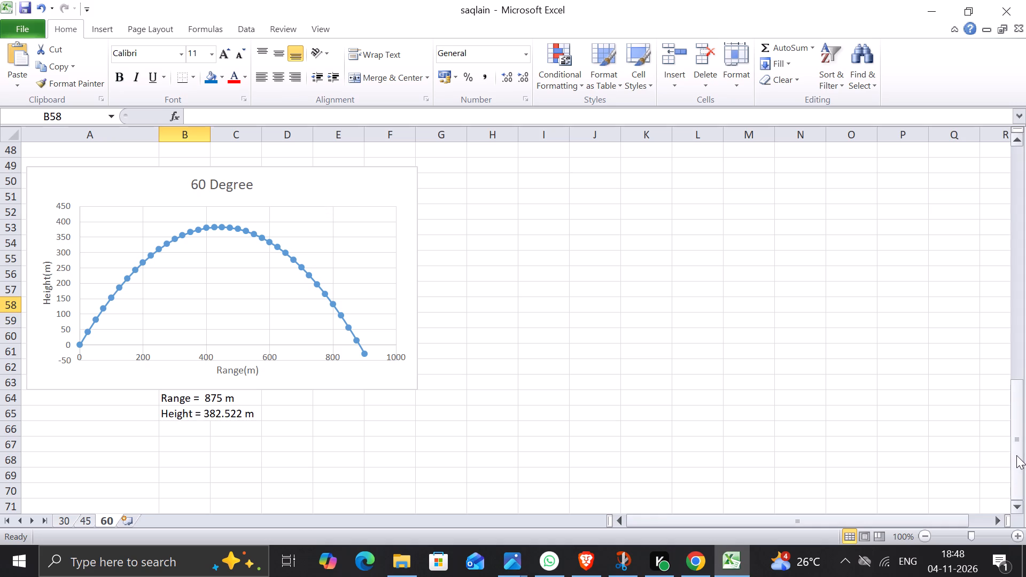
drag(1016, 455, 986, 114)
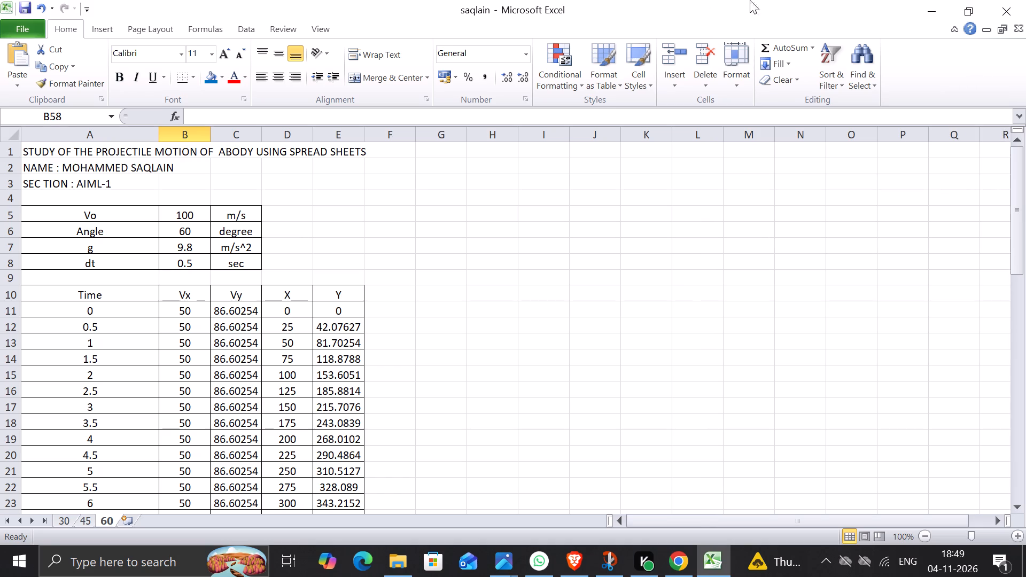
click(224, 76)
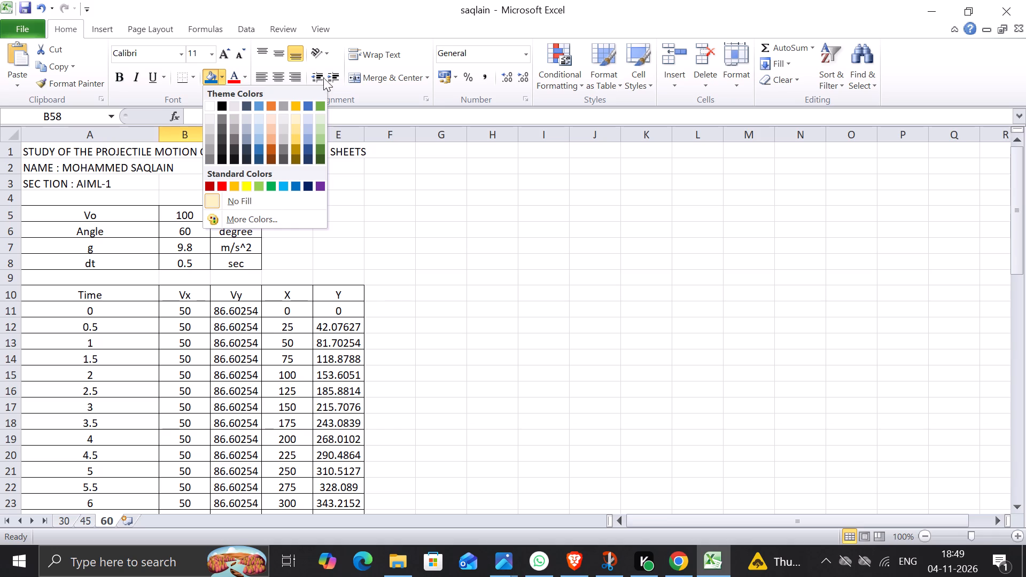
click(294, 138)
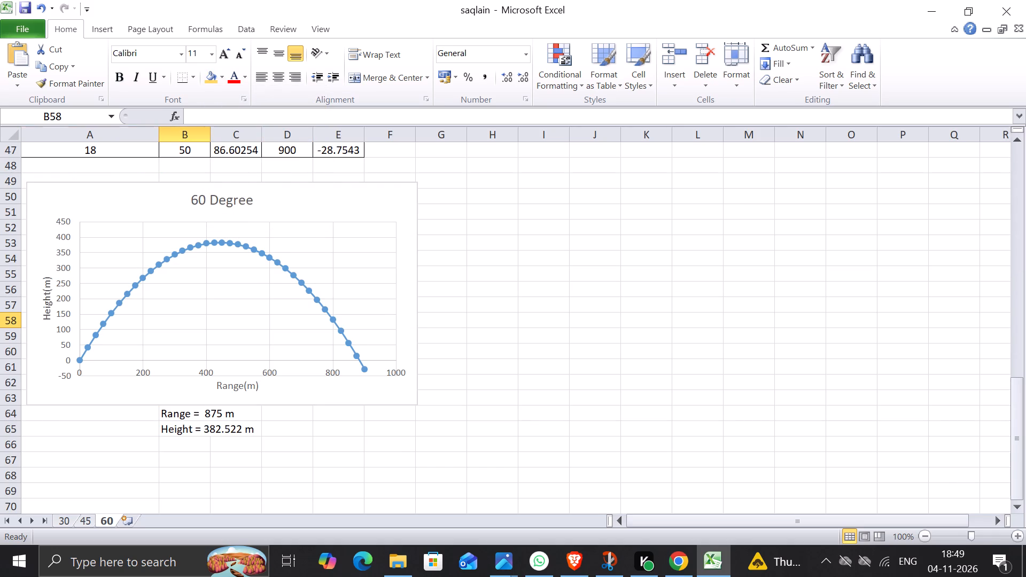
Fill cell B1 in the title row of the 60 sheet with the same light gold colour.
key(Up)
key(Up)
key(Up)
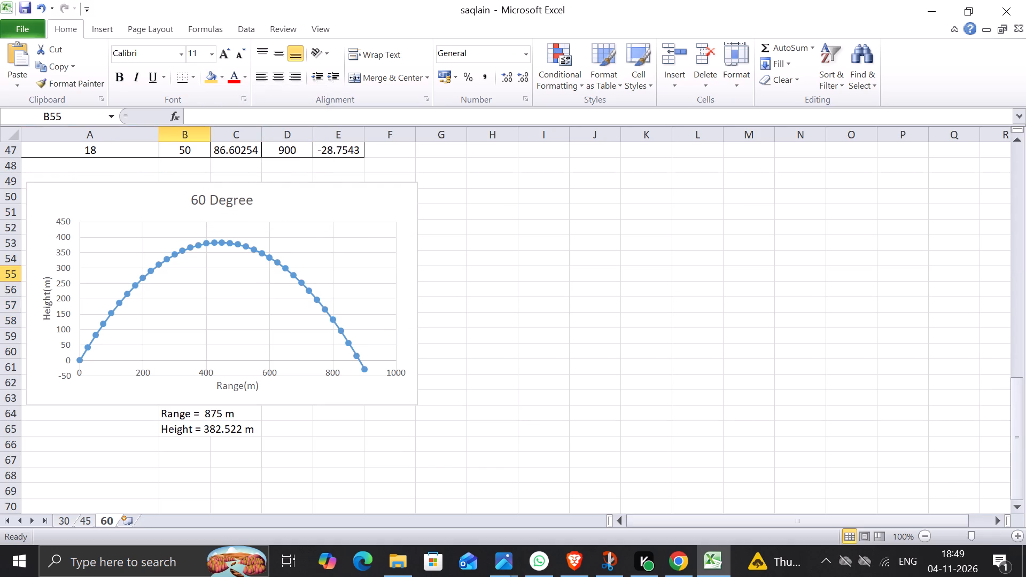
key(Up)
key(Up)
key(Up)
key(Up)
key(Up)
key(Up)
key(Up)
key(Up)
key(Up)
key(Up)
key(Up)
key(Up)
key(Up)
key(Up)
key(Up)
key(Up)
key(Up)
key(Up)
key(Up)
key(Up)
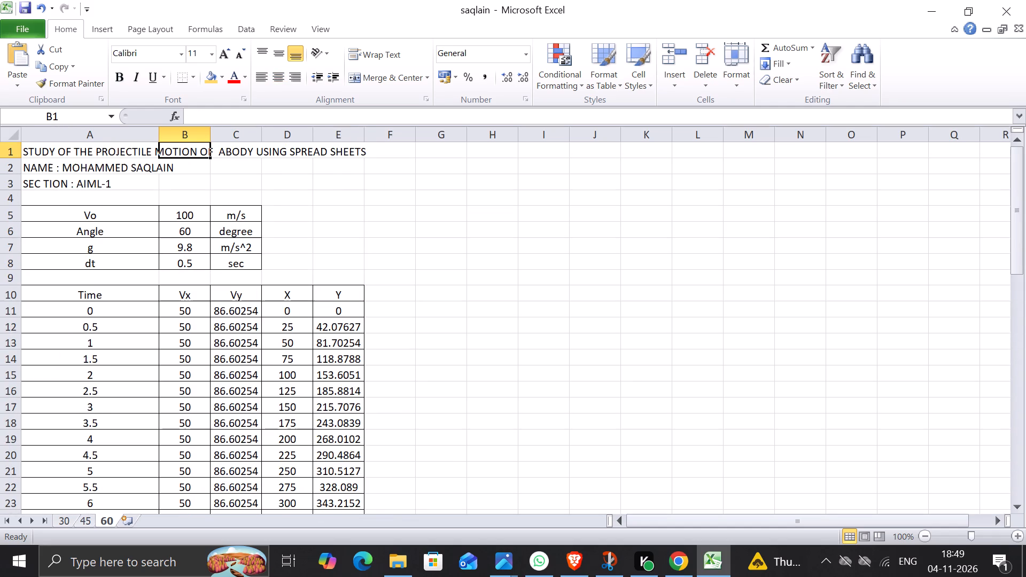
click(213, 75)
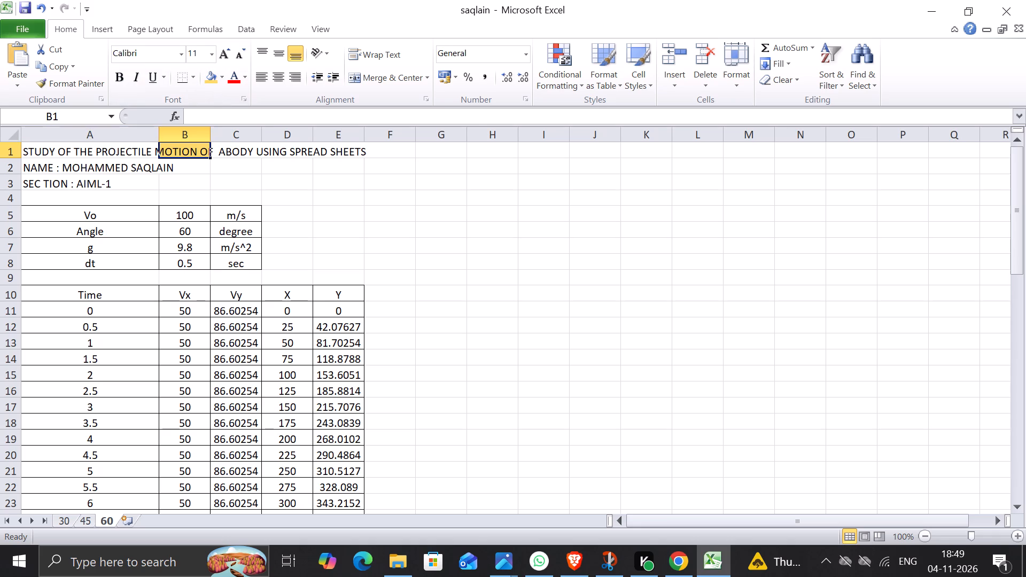
Change the fill of cell B1 in the title row to the white theme colour.
click(145, 146)
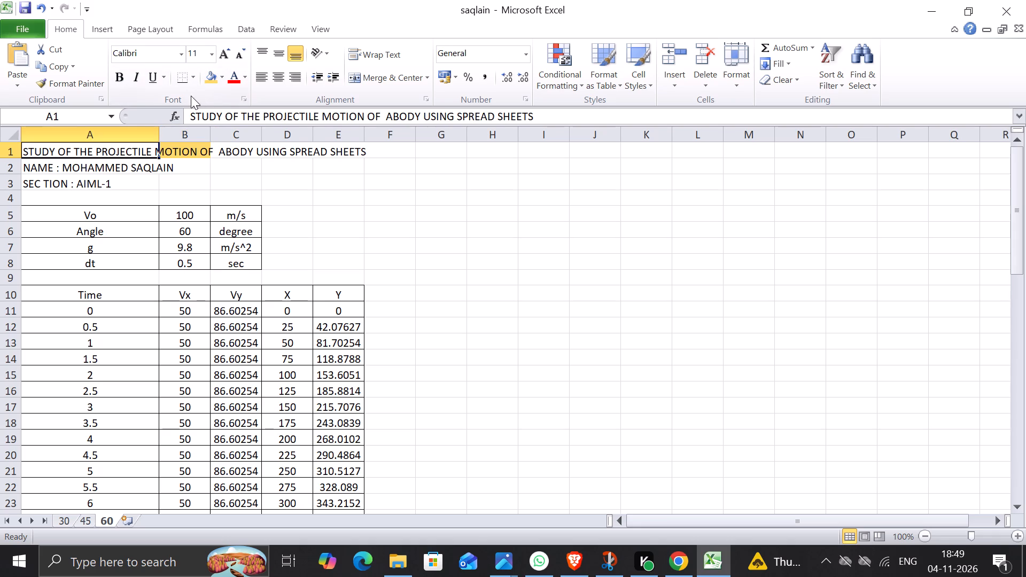
click(186, 147)
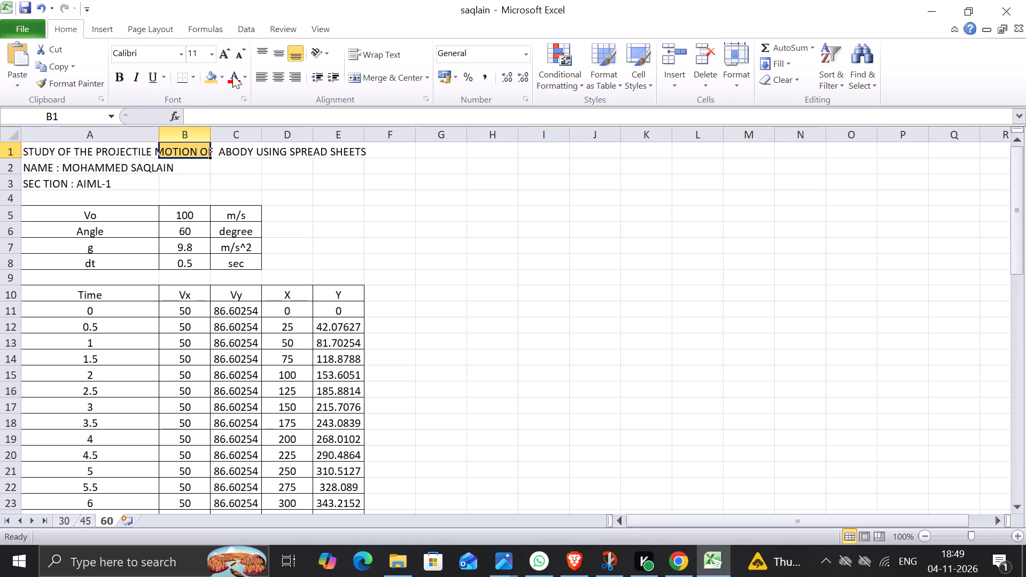
click(223, 74)
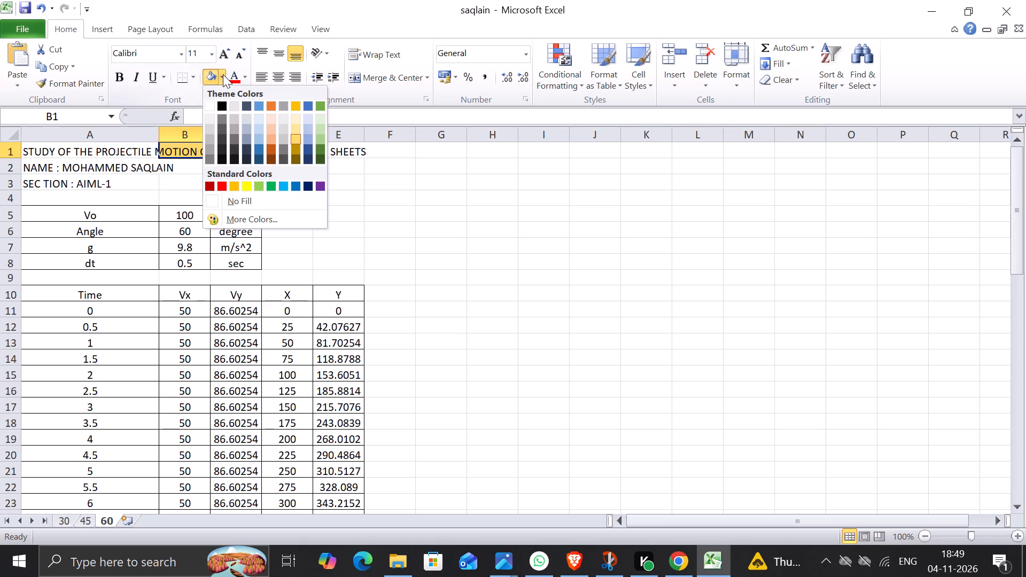
click(209, 105)
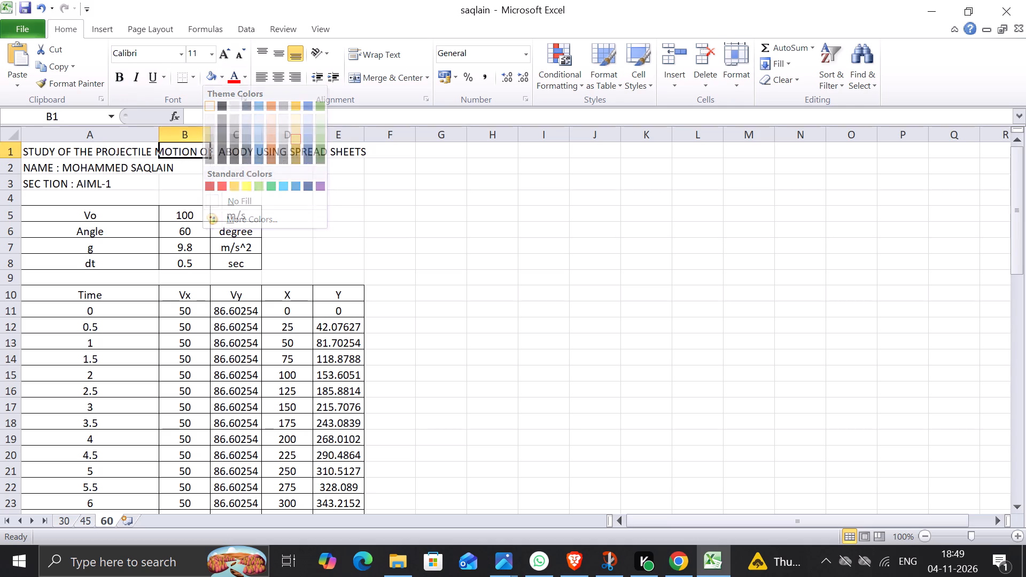
click(188, 152)
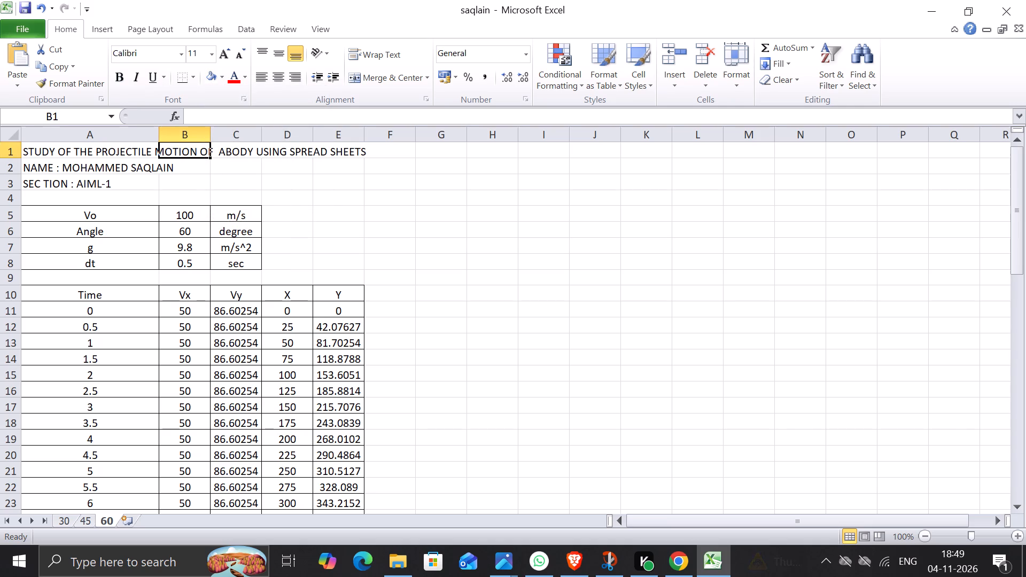
click(176, 150)
Fill cell A1, which holds the projectile motion title, with white.
click(99, 150)
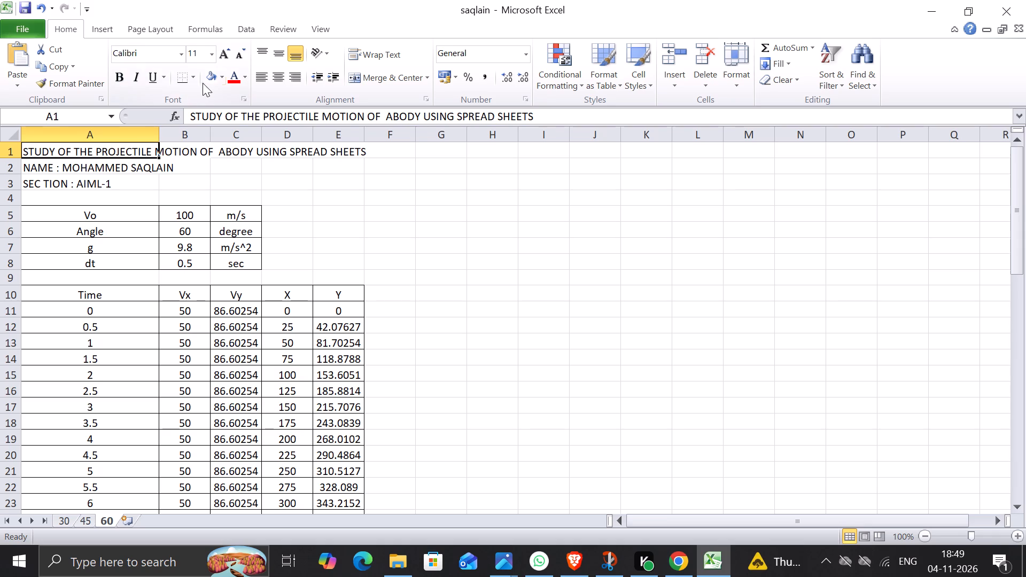
click(213, 75)
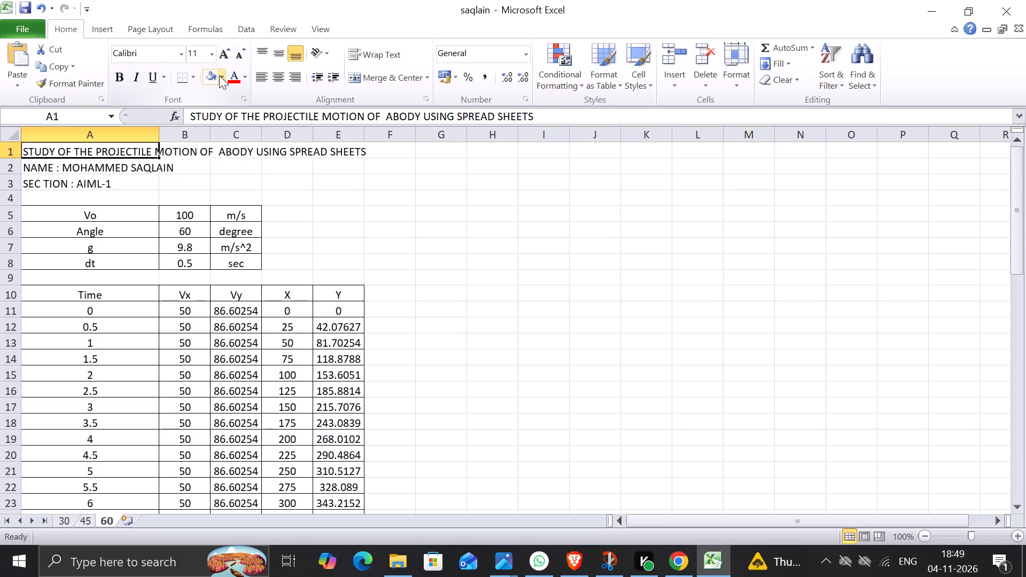
Fill the title cell A1 on the 60 sheet with the light gold theme colour.
click(223, 75)
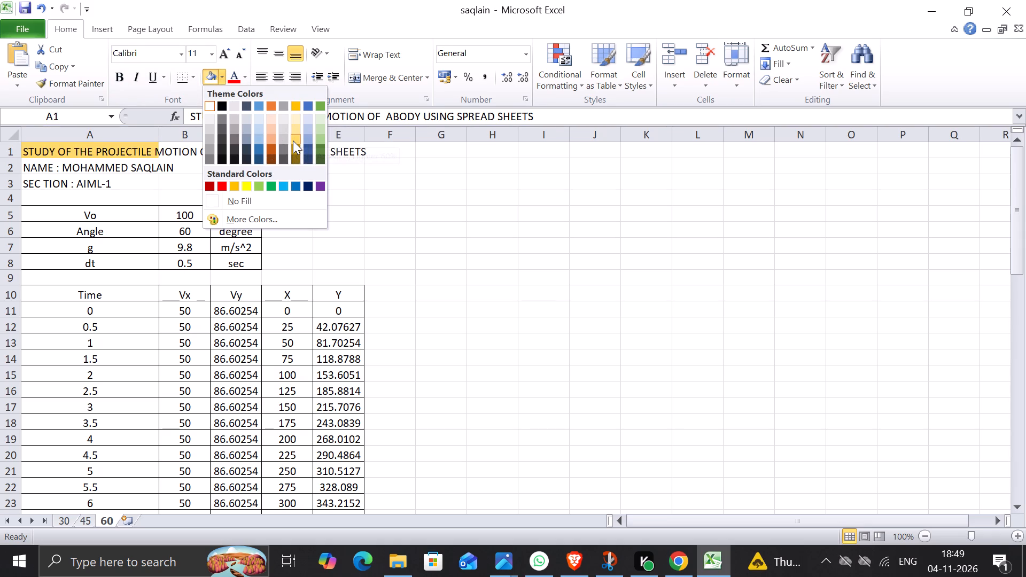
click(293, 141)
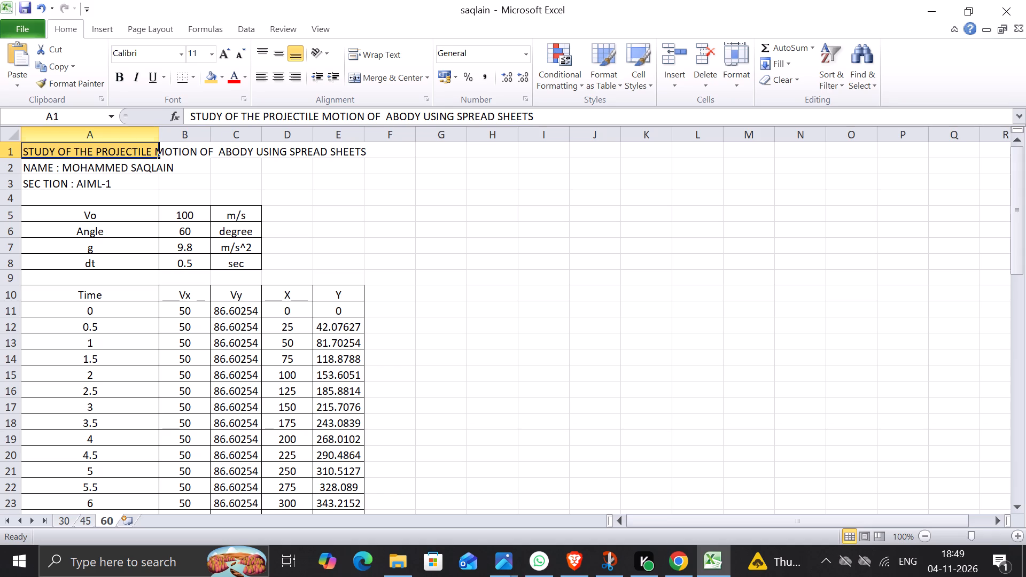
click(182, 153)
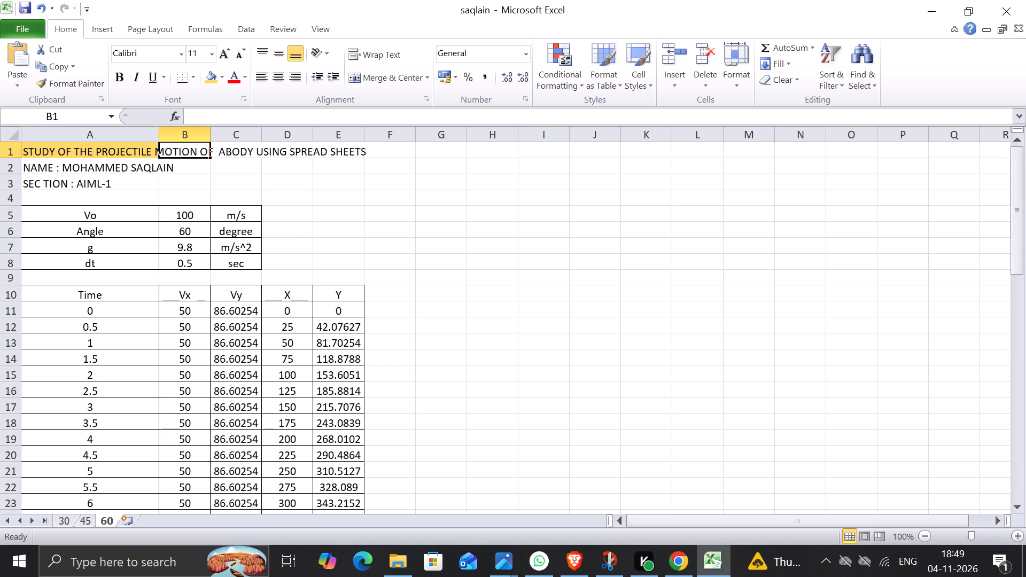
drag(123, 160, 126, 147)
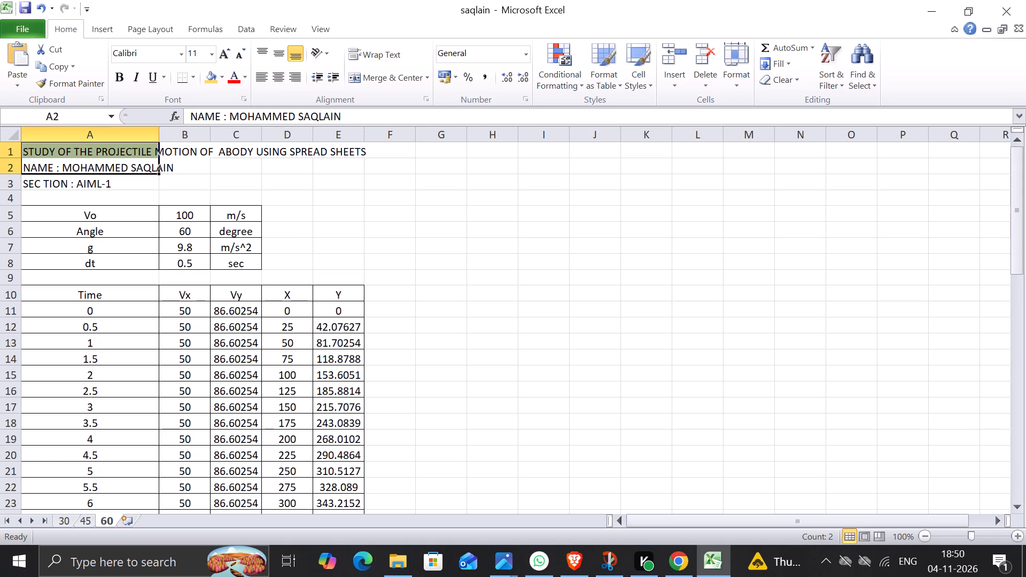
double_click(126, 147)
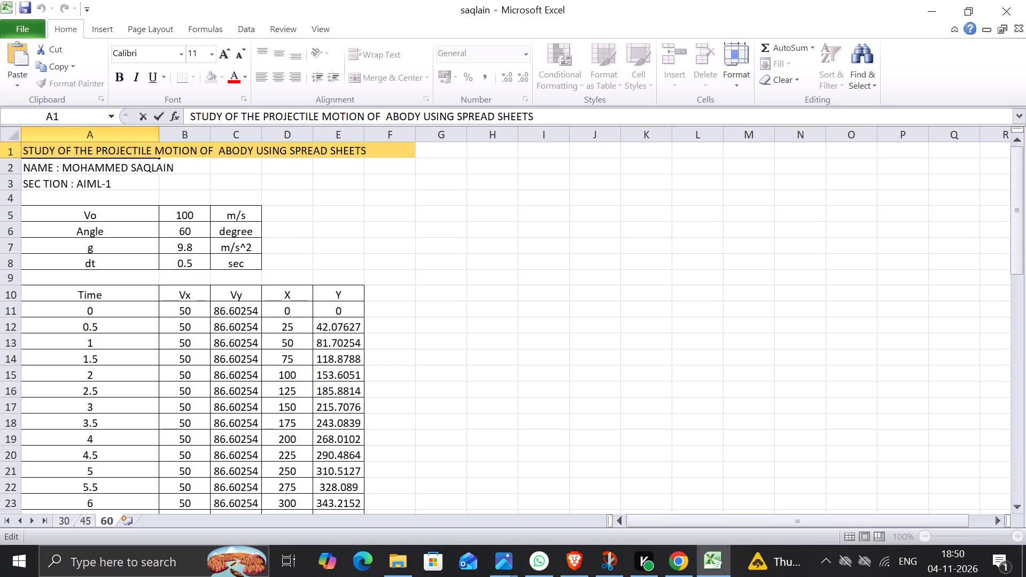
Remove the colon and the student's name from cell A2, keeping only the label NAME.
double_click(123, 170)
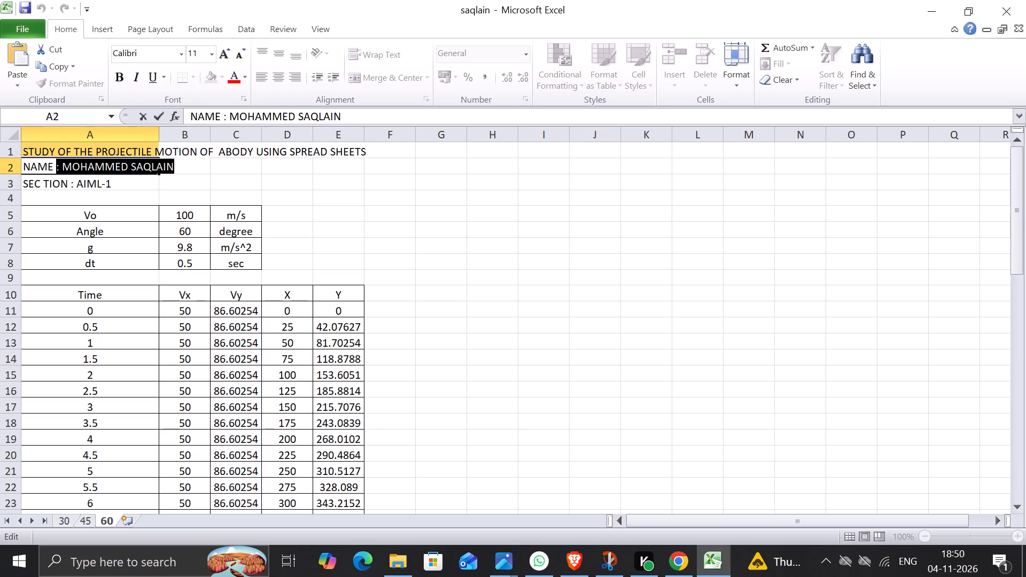
key(ctrl+c)
key(BackSpace)
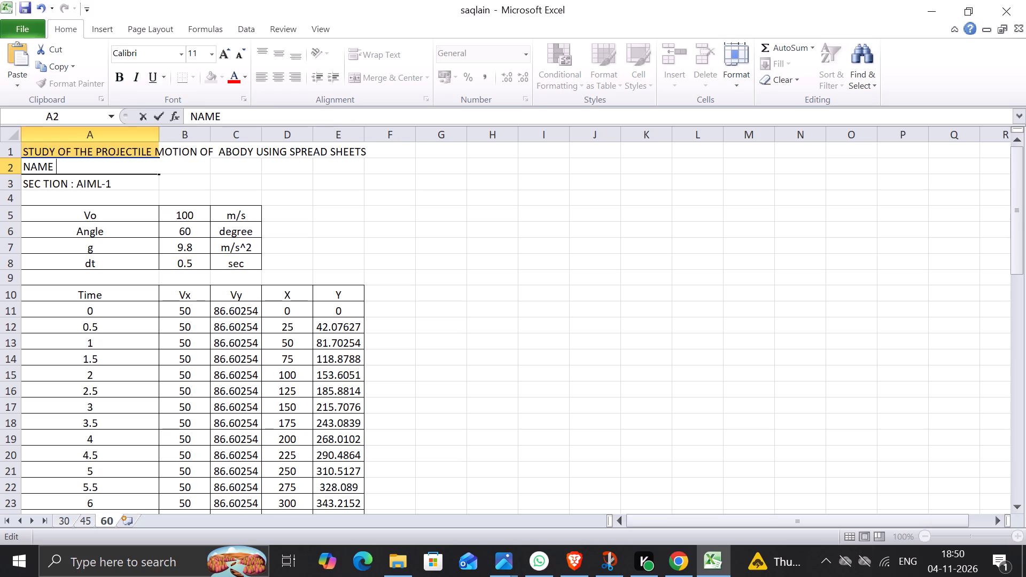
Narrow column A until it is just wide enough for the section text in A3.
click(149, 142)
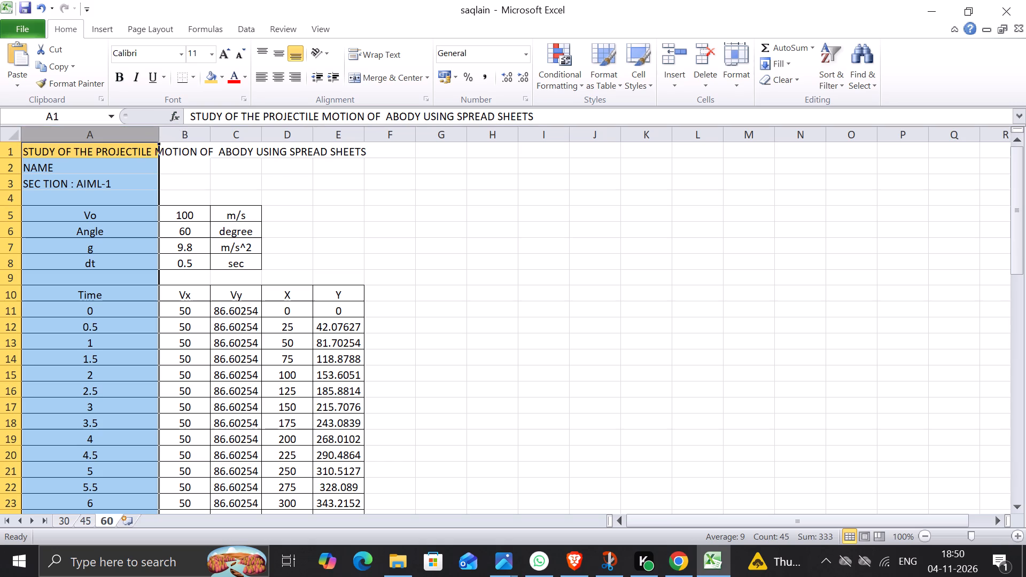
drag(159, 132, 127, 138)
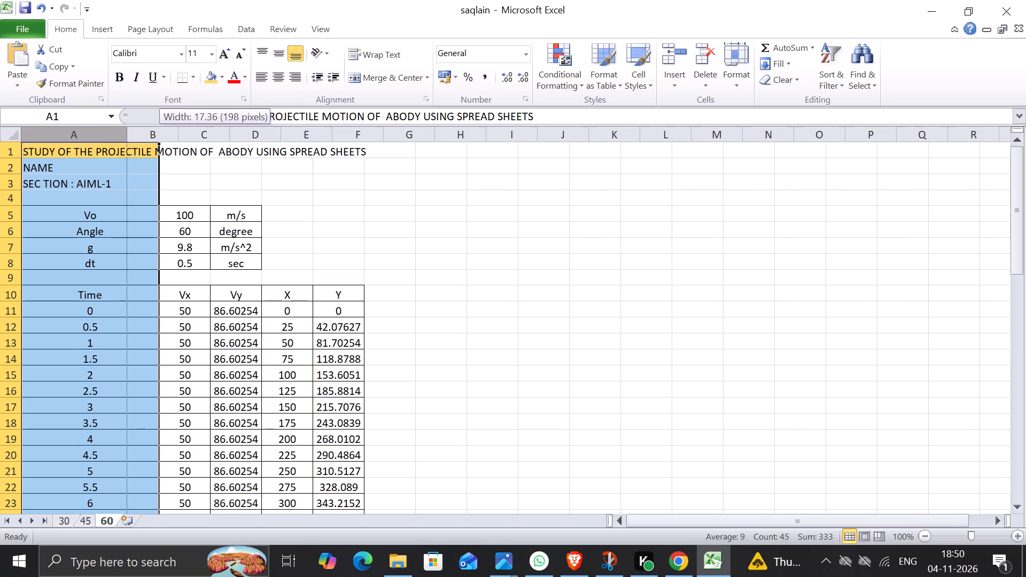
drag(127, 138, 119, 138)
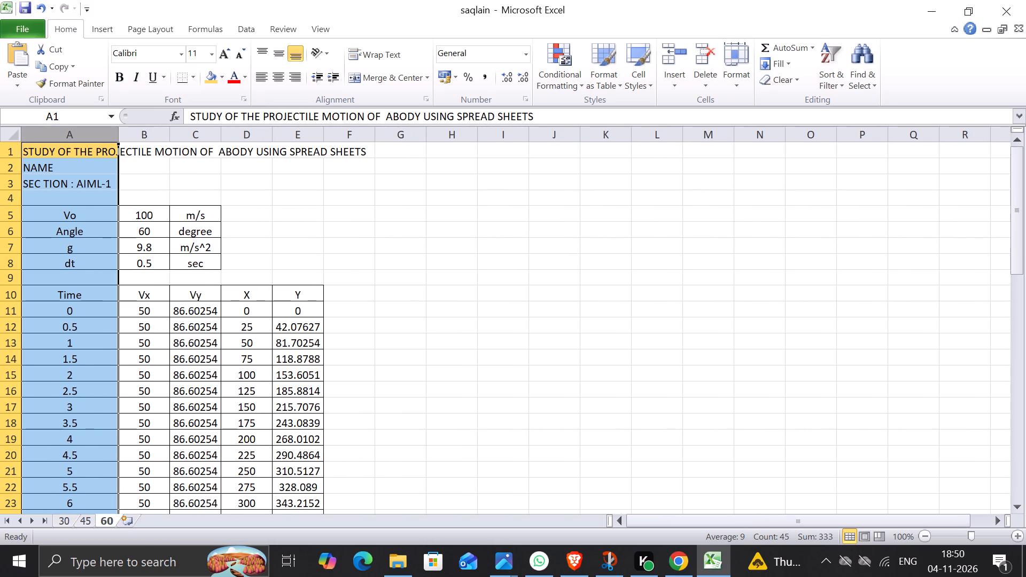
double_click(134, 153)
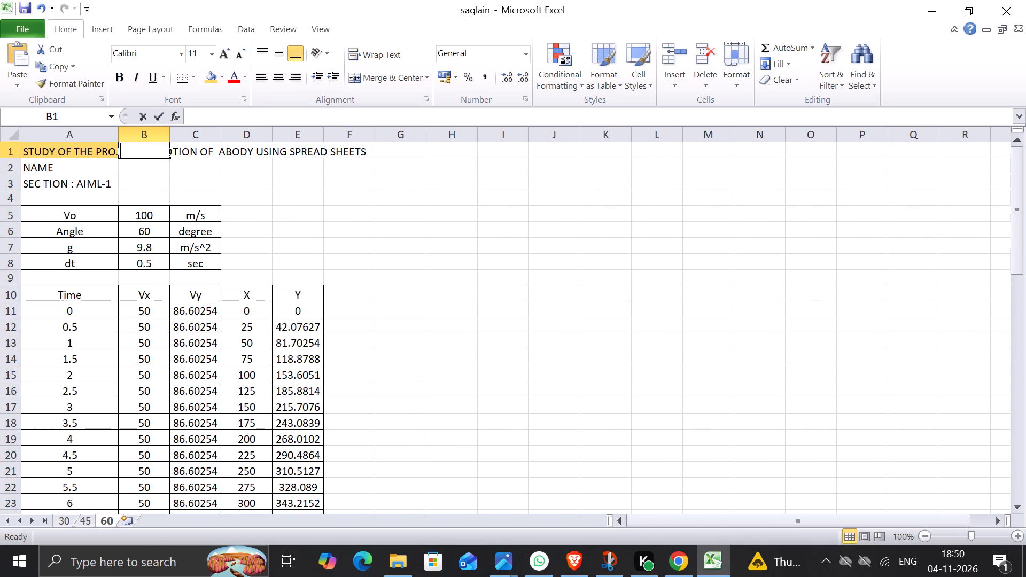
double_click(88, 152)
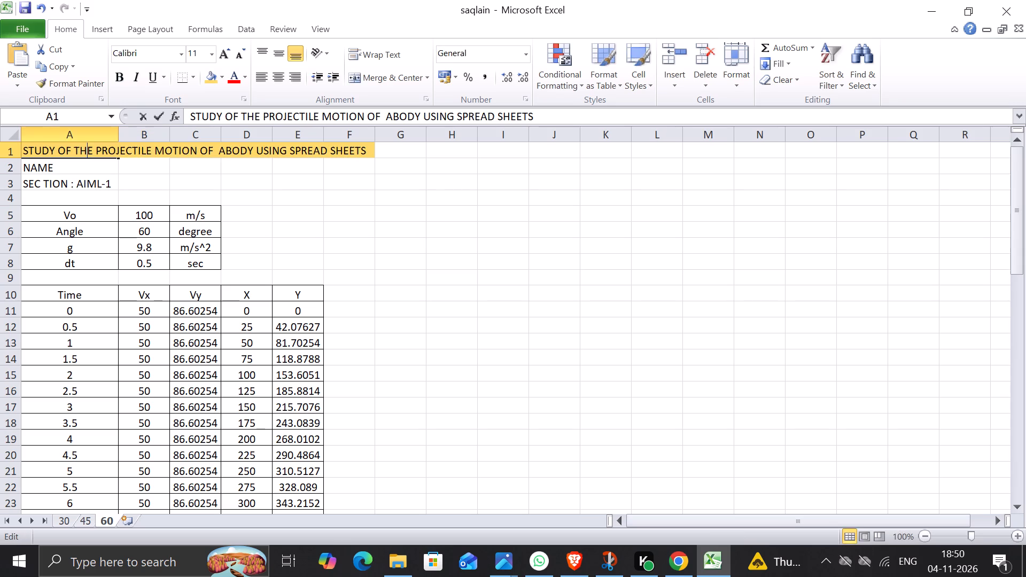
Enter the student's name in capital letters in cell B2, beside the NAME label.
click(138, 169)
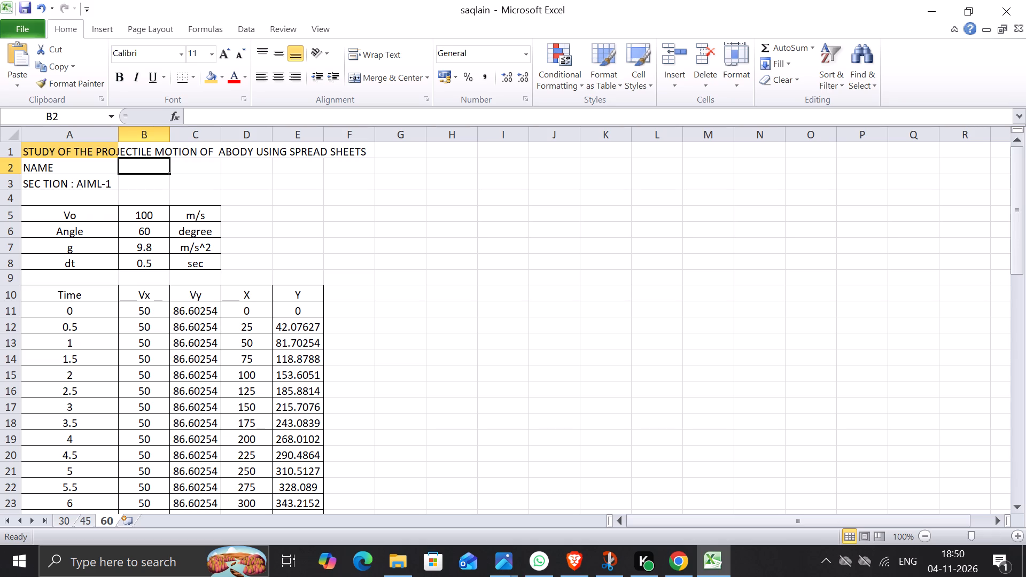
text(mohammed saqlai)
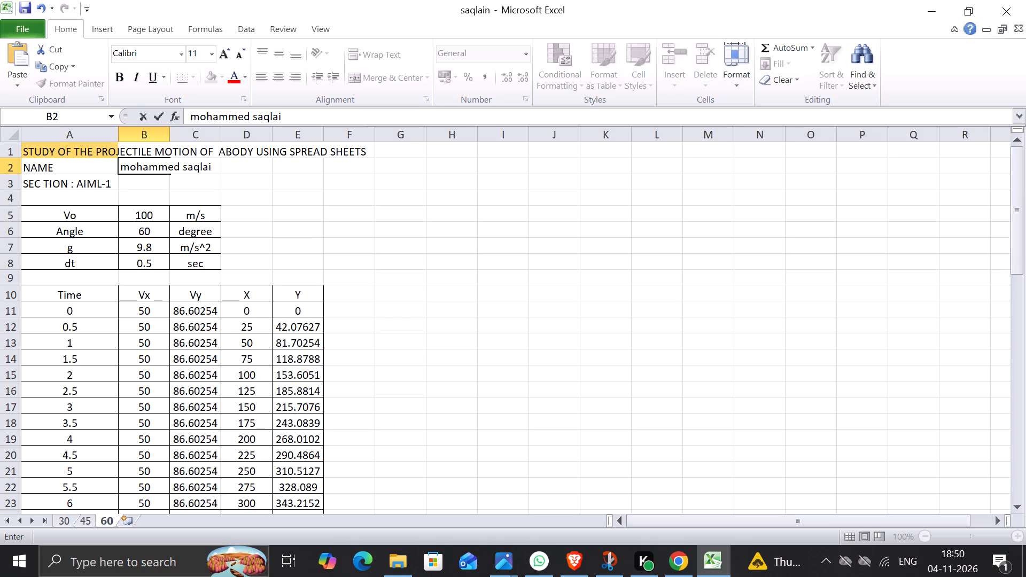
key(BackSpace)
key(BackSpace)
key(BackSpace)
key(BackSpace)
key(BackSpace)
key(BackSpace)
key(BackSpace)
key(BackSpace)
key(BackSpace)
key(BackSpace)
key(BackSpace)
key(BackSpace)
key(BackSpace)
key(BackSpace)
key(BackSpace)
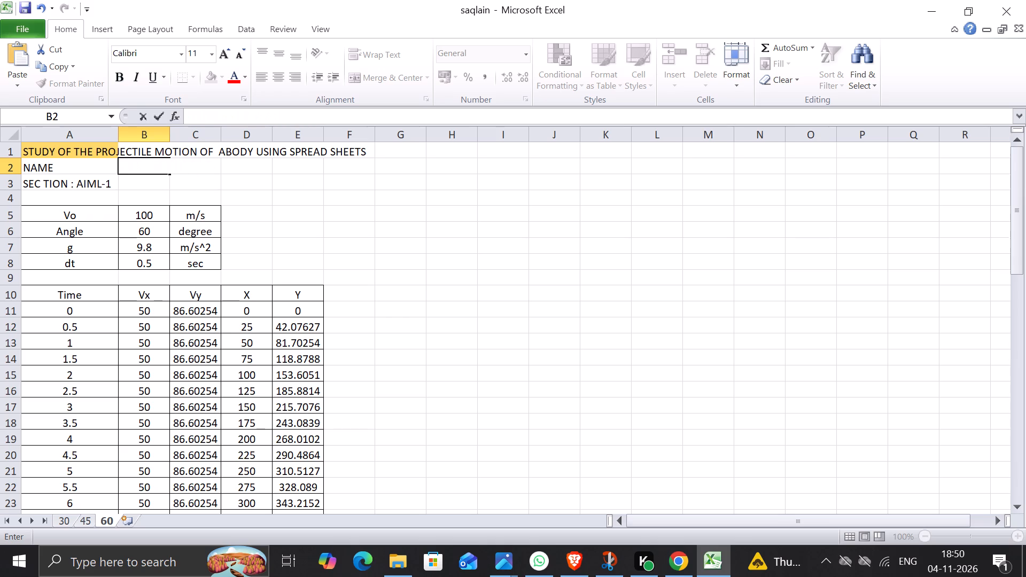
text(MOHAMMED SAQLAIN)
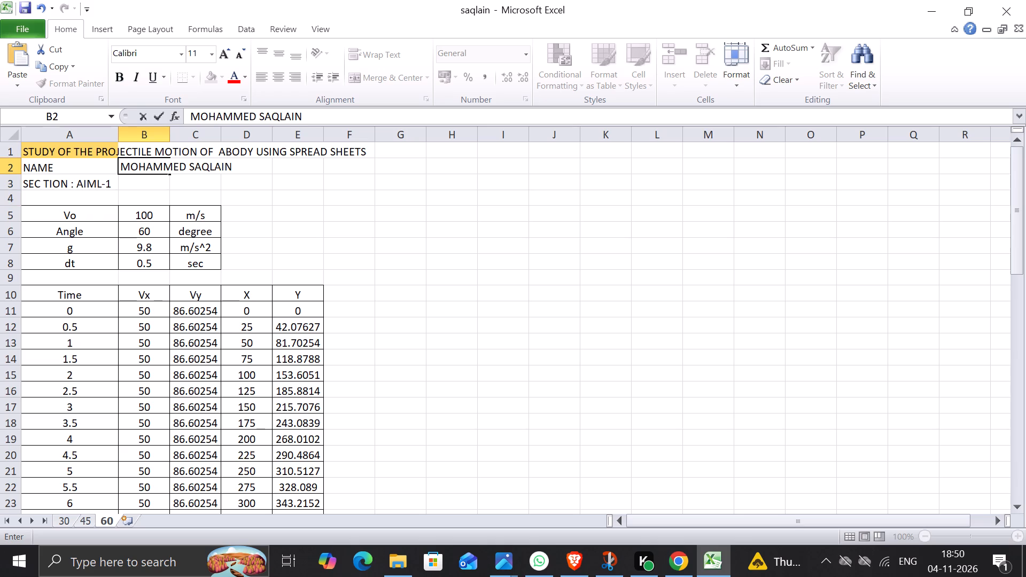
Delete the colon and the section value from cell A3, keeping only its label.
click(99, 185)
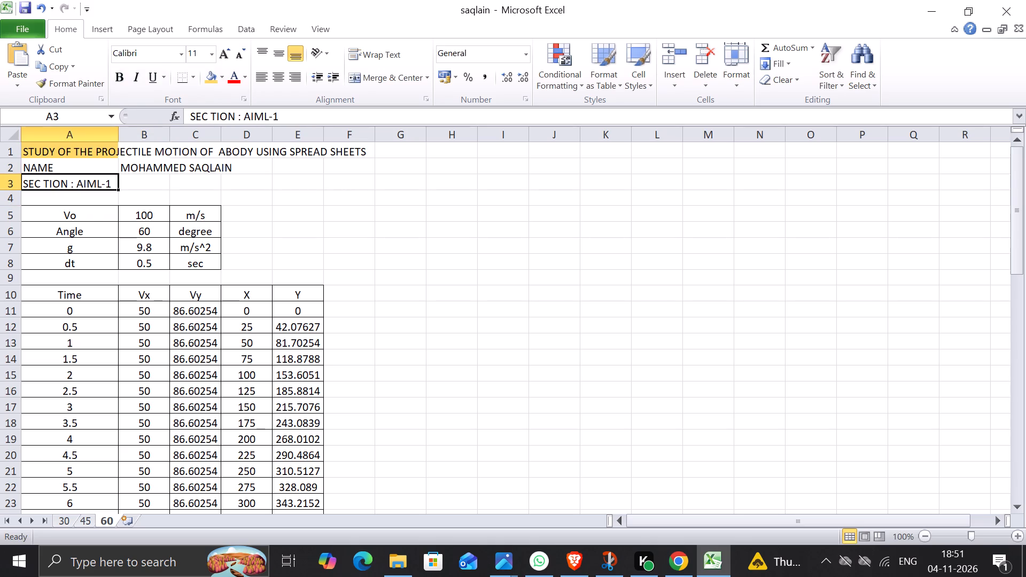
click(110, 185)
double_click(110, 185)
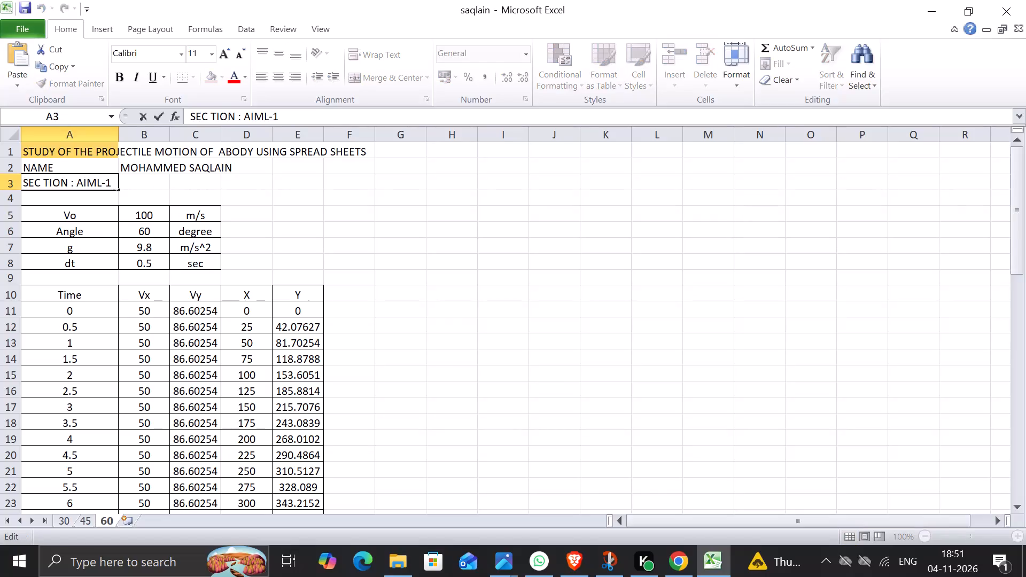
key(BackSpace)
key(BackSpace)
key(BackSpace)
key(BackSpace)
key(BackSpace)
key(BackSpace)
key(BackSpace)
key(BackSpace)
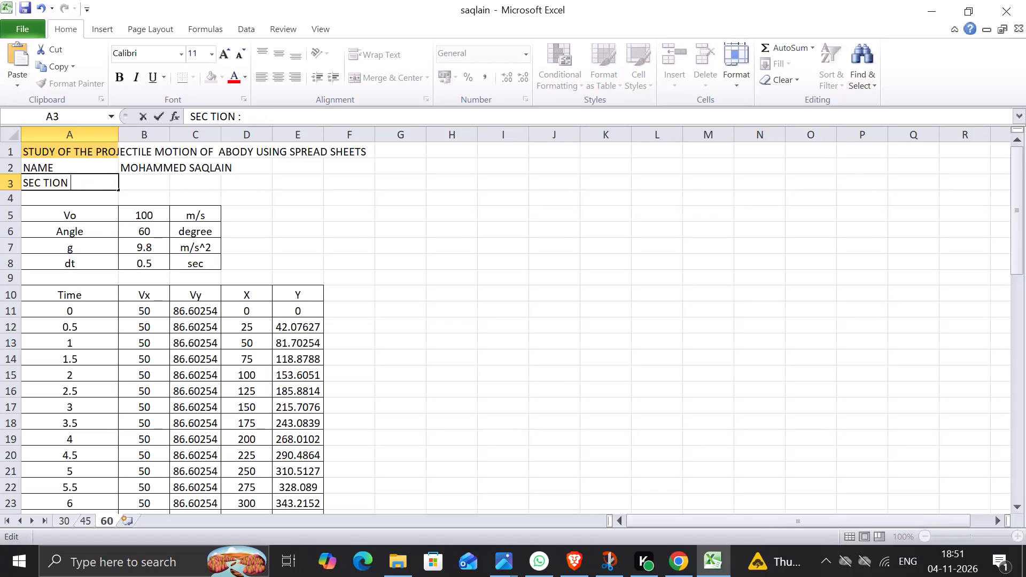
key(BackSpace)
Enter AIML-1 in cell B3, beside the section label.
click(154, 182)
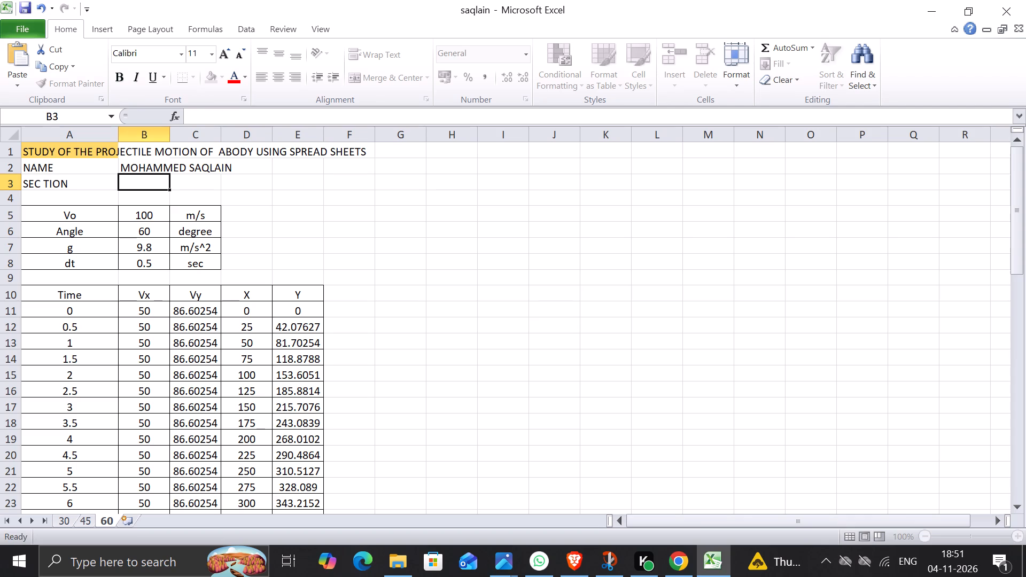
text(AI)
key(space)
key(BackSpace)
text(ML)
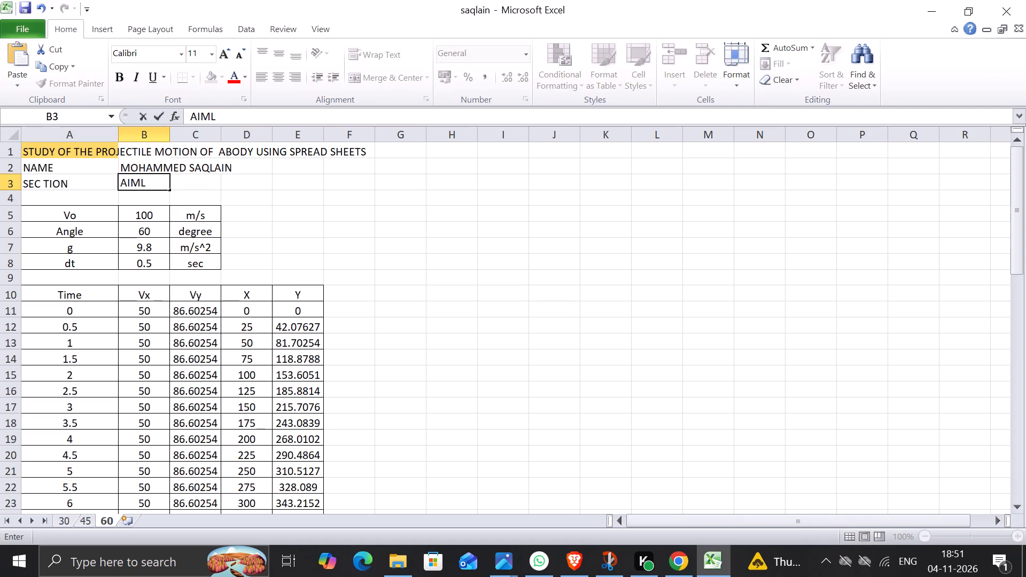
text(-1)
Correct the label in cell A3 to SECTION by removing the stray space.
double_click(45, 181)
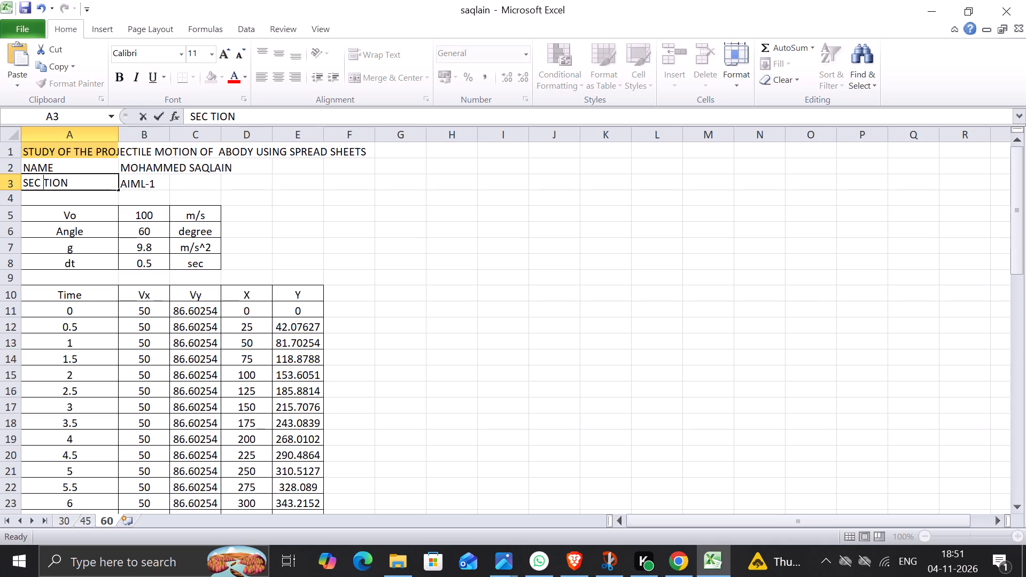
key(BackSpace)
click(130, 163)
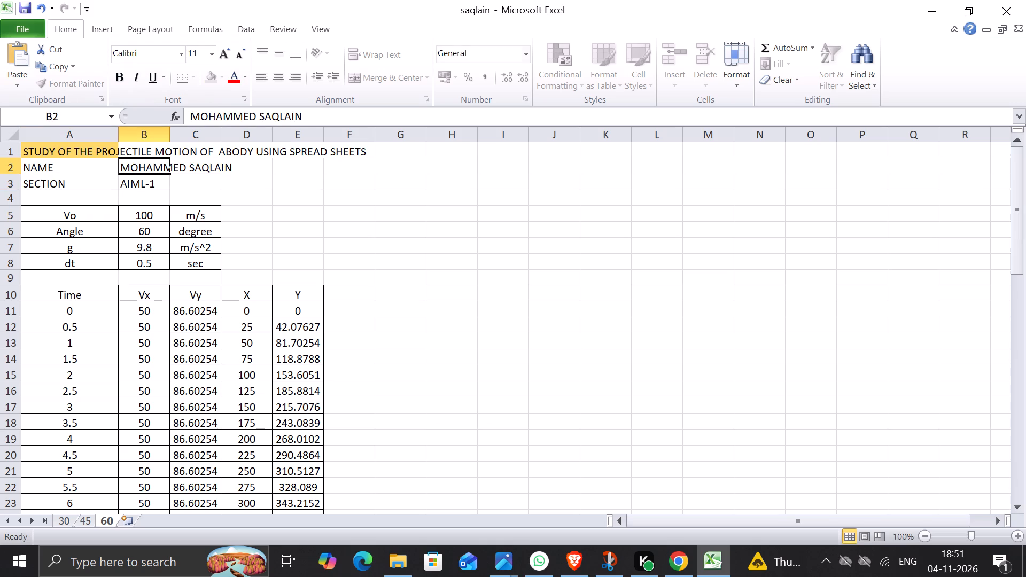
double_click(92, 155)
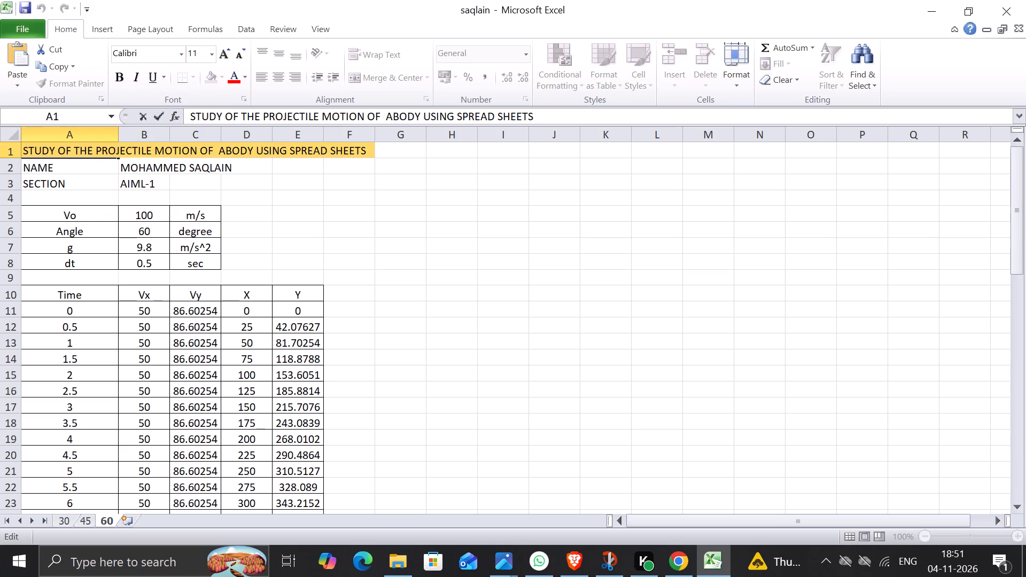
Fill the NAME and SECTION label cells, A2 and A3, with the same light gold colour as the title cell.
click(80, 168)
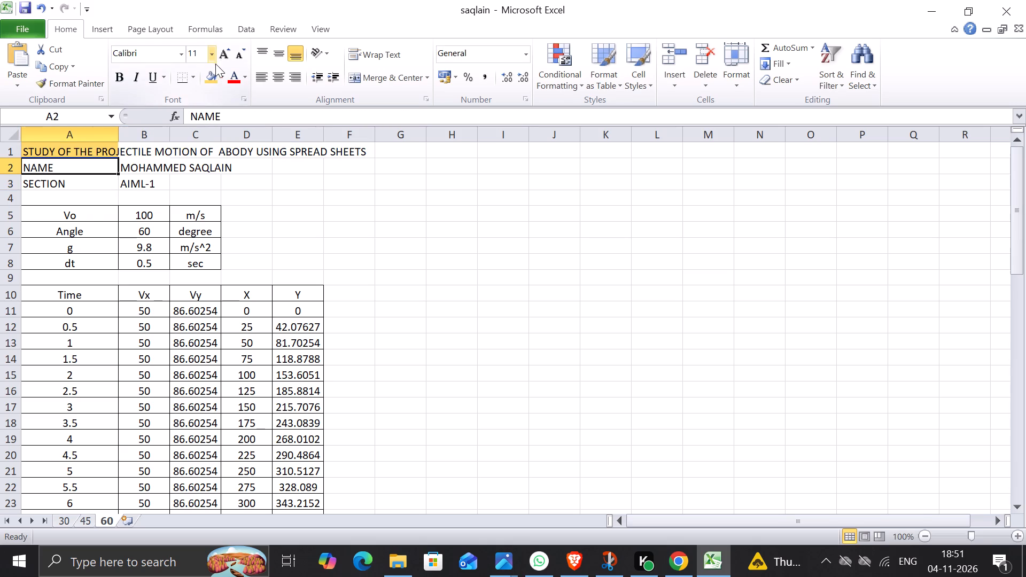
click(210, 74)
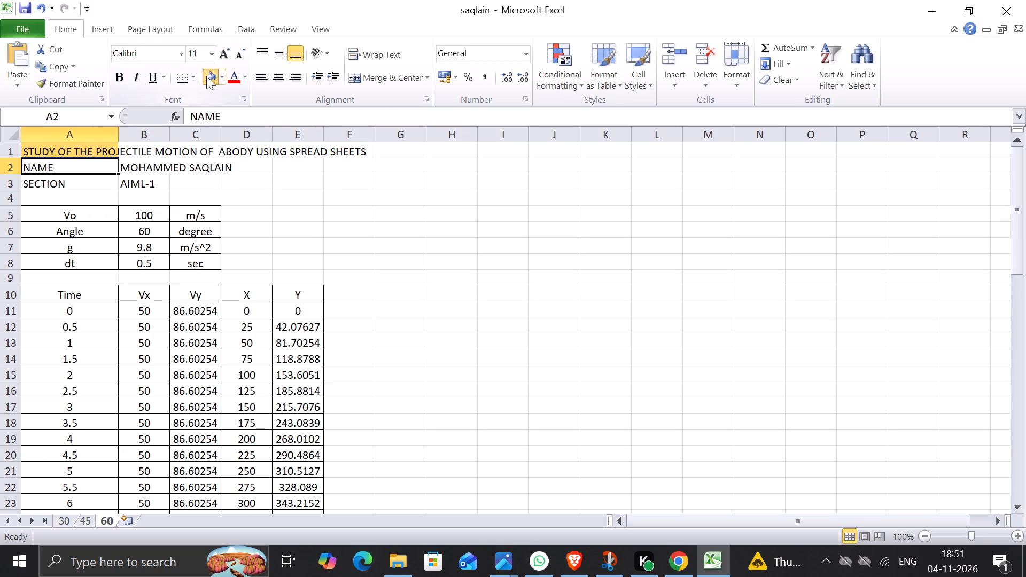
click(208, 76)
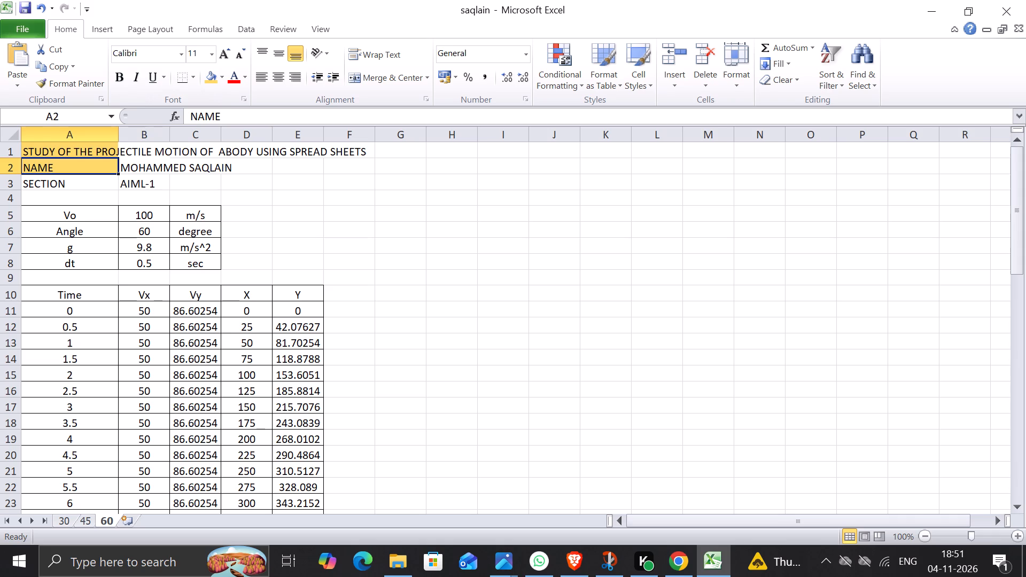
click(82, 154)
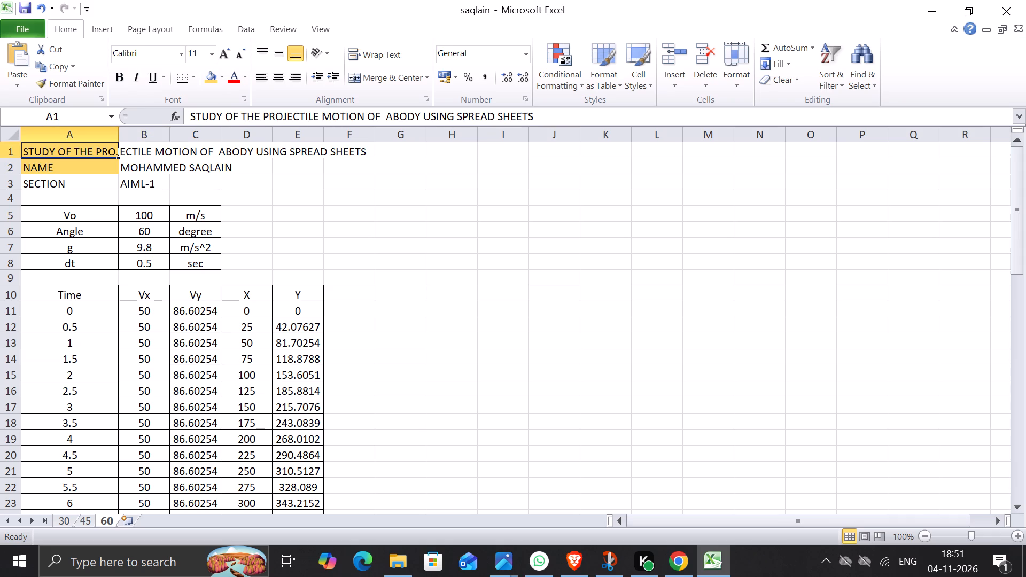
click(79, 188)
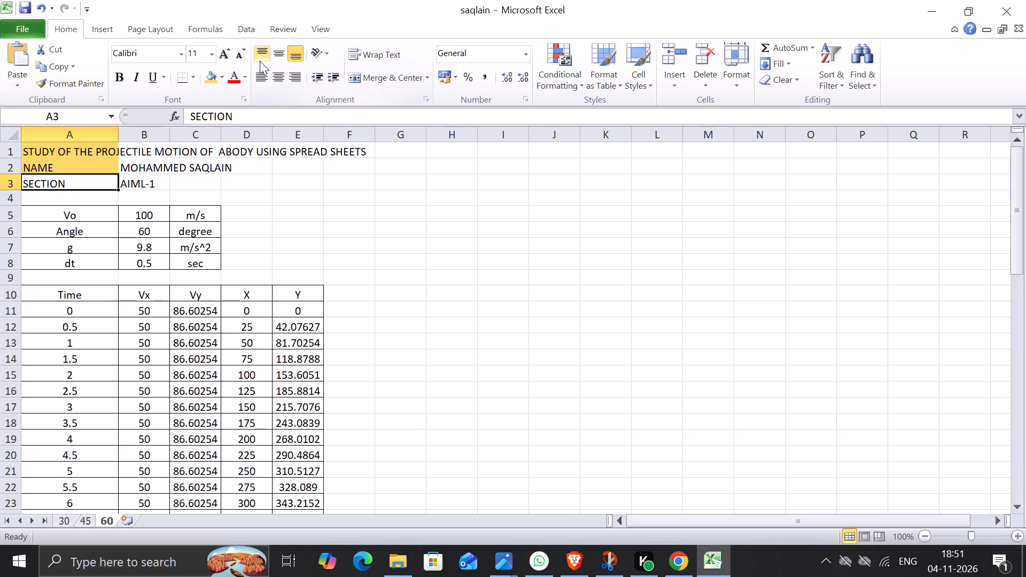
click(210, 72)
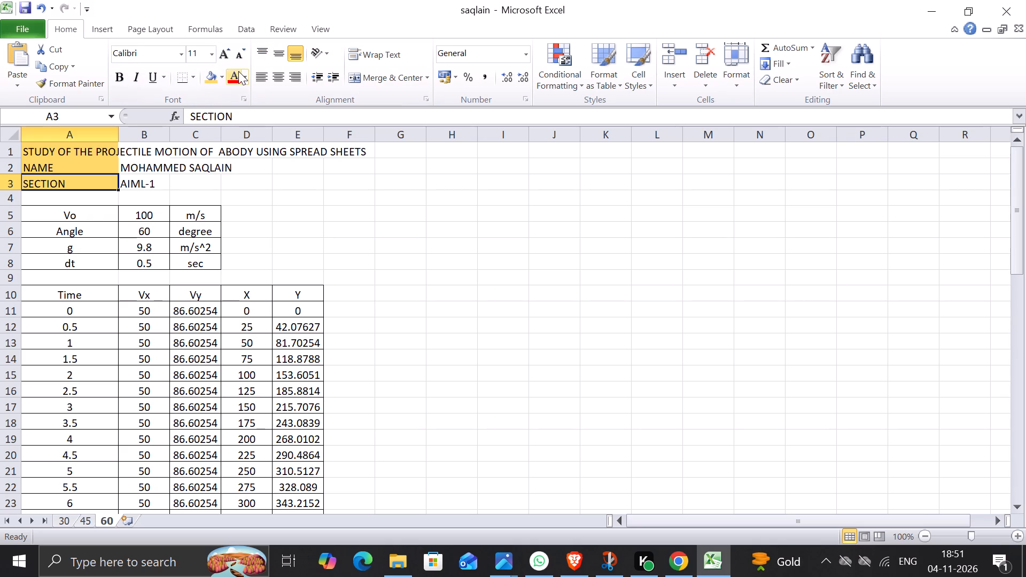
Fill the parameter label cells A5 to A8 (Vo, Angle, g, dt) with standard yellow.
click(221, 76)
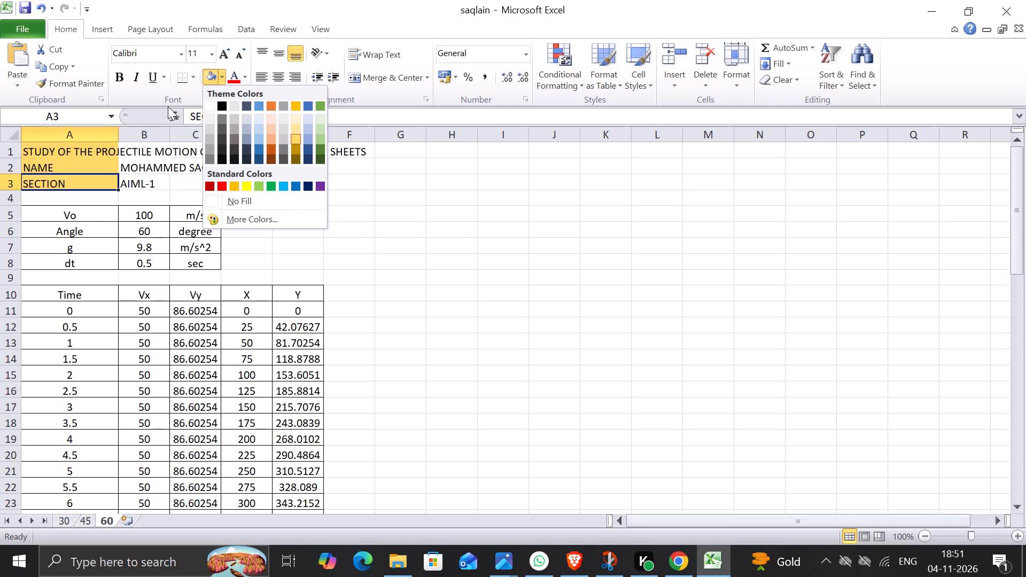
double_click(73, 211)
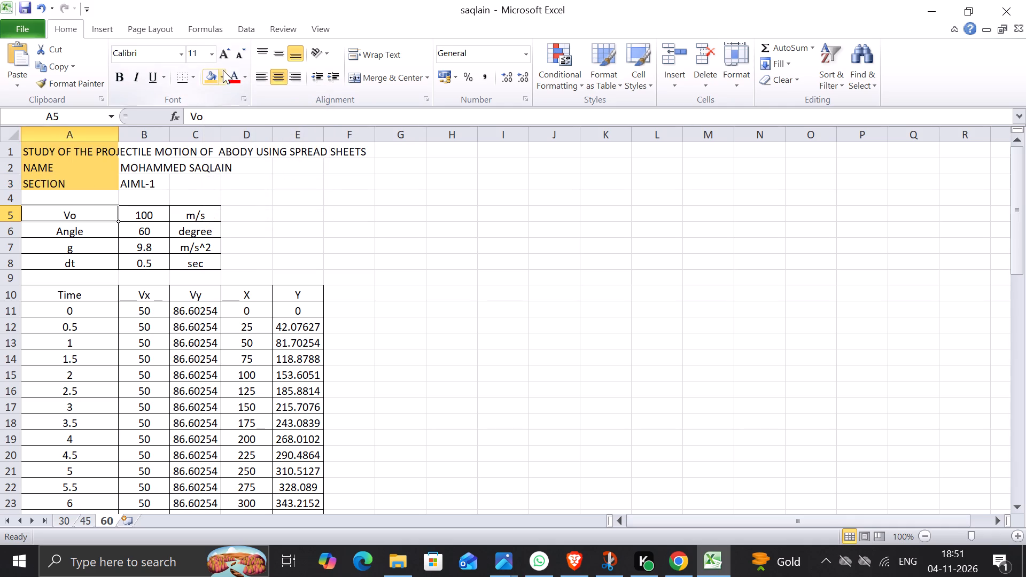
click(221, 76)
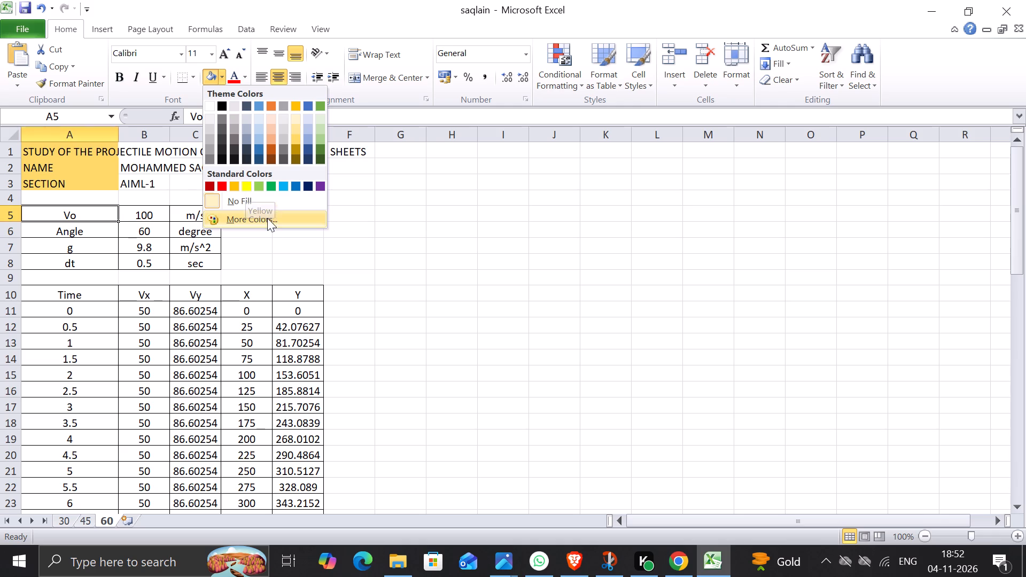
click(245, 186)
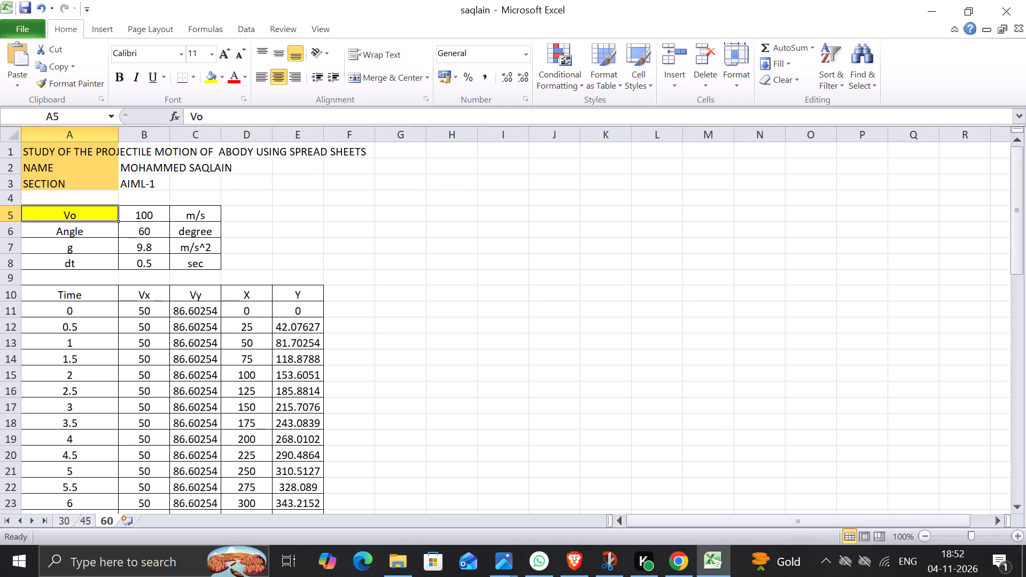
drag(66, 213, 99, 258)
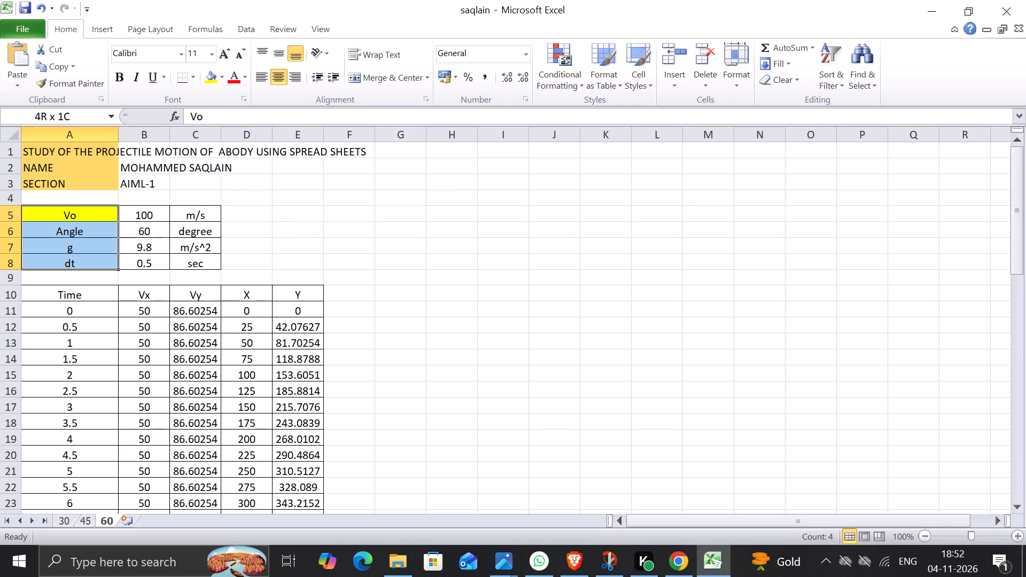
drag(99, 258, 99, 260)
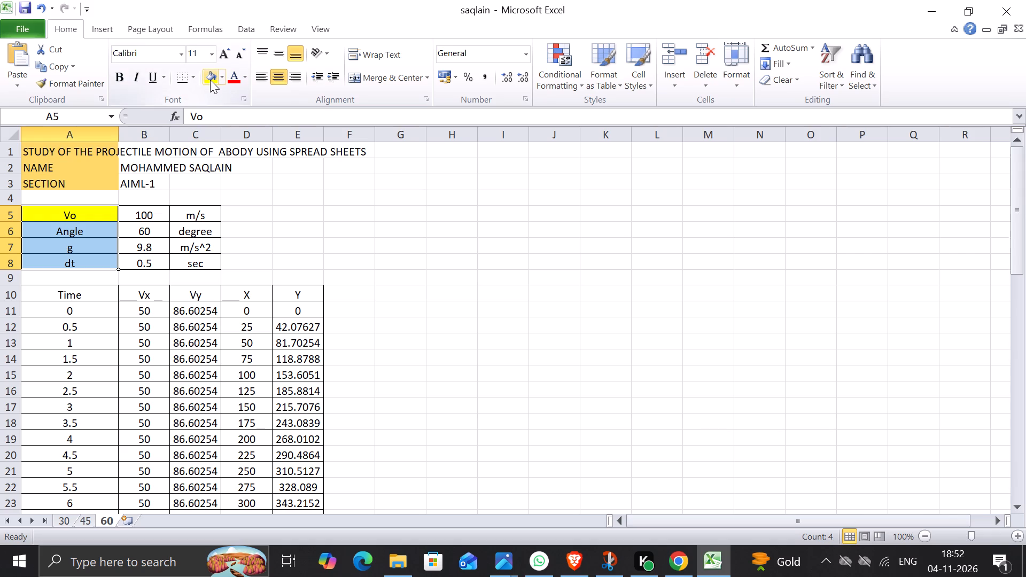
click(210, 80)
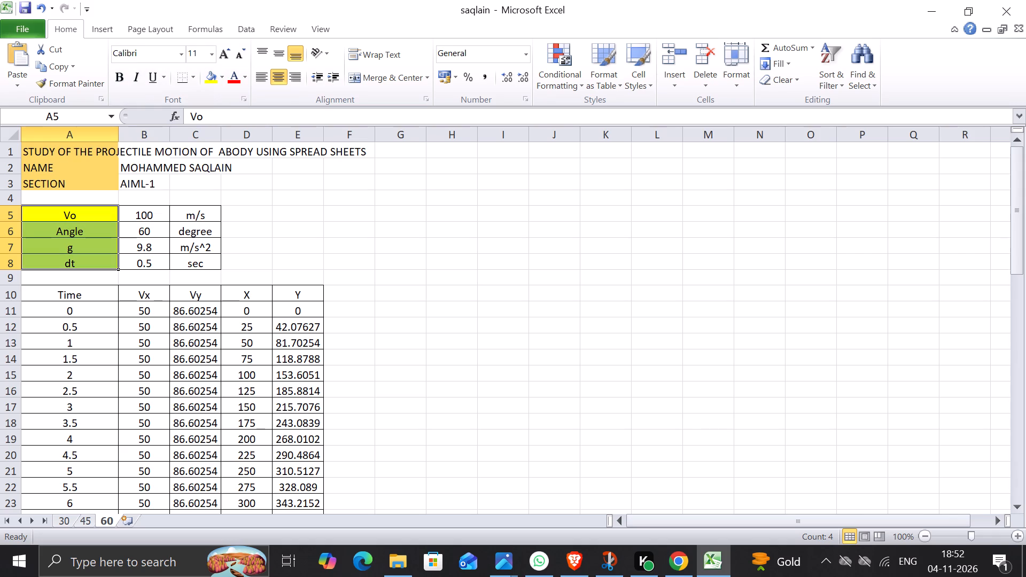
Fill the unit cells C5 to C8 (m/s, degree, m/s^2, sec) with standard light green.
drag(190, 209, 190, 209)
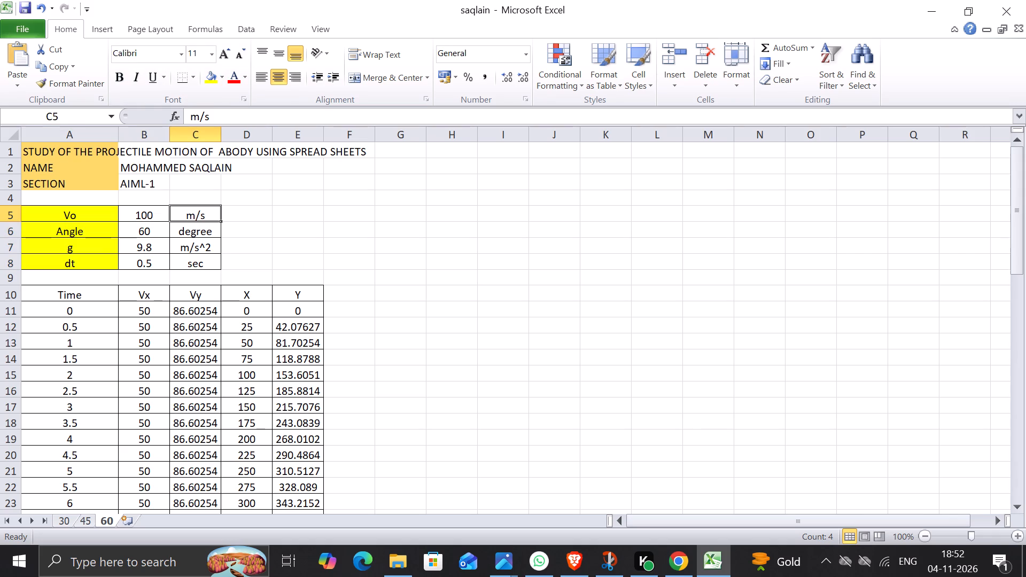
drag(190, 209, 211, 262)
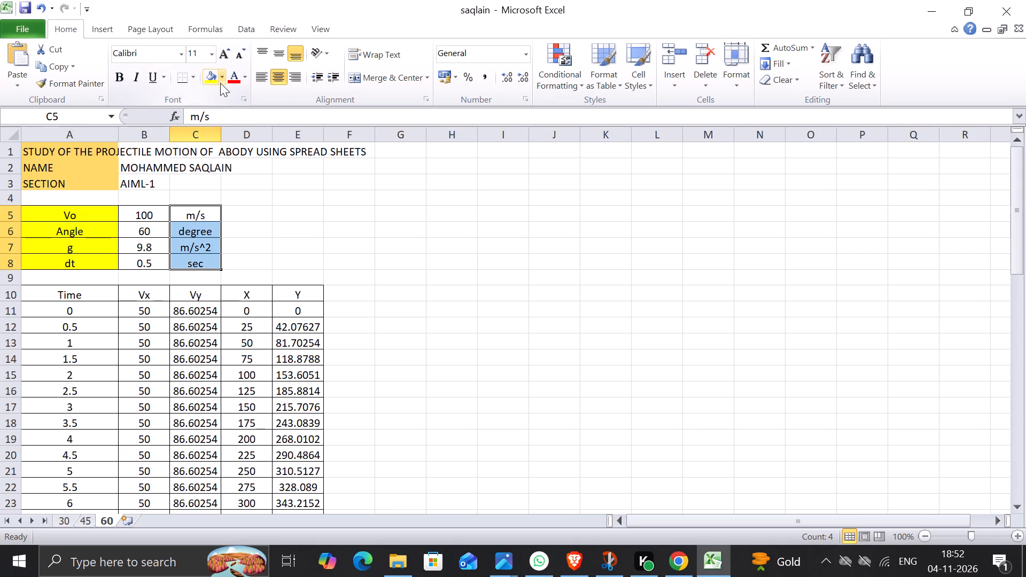
click(222, 79)
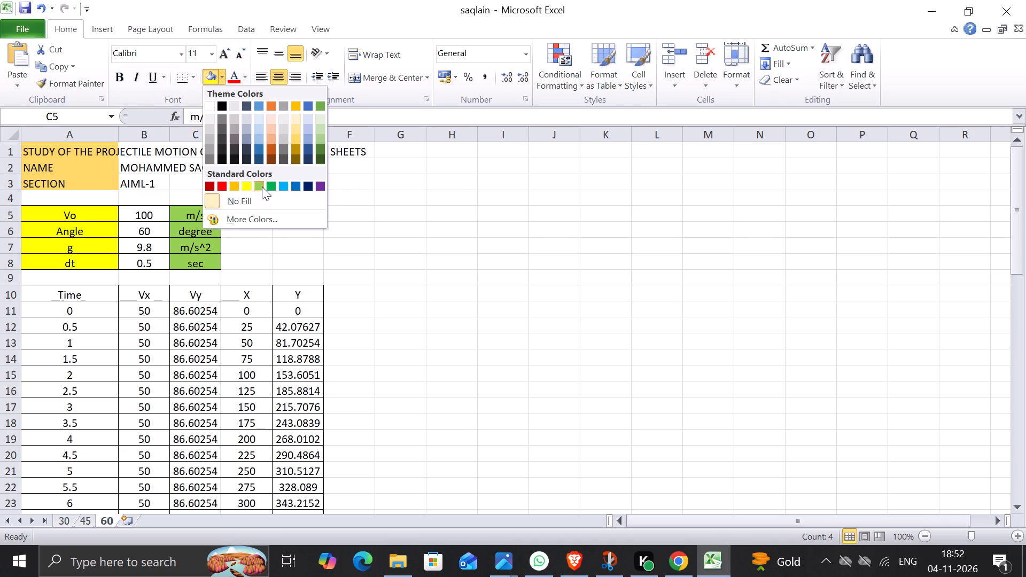
click(262, 185)
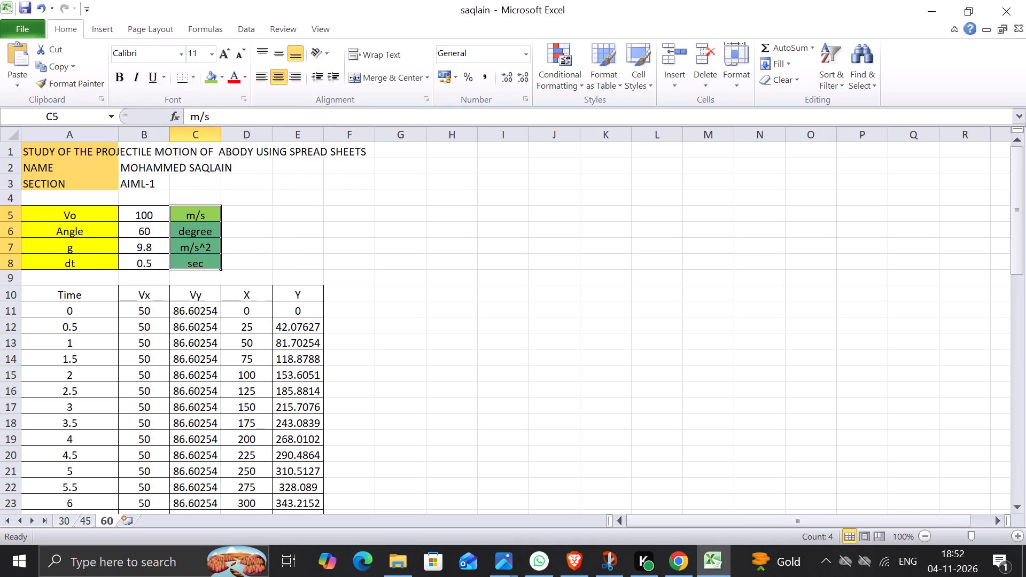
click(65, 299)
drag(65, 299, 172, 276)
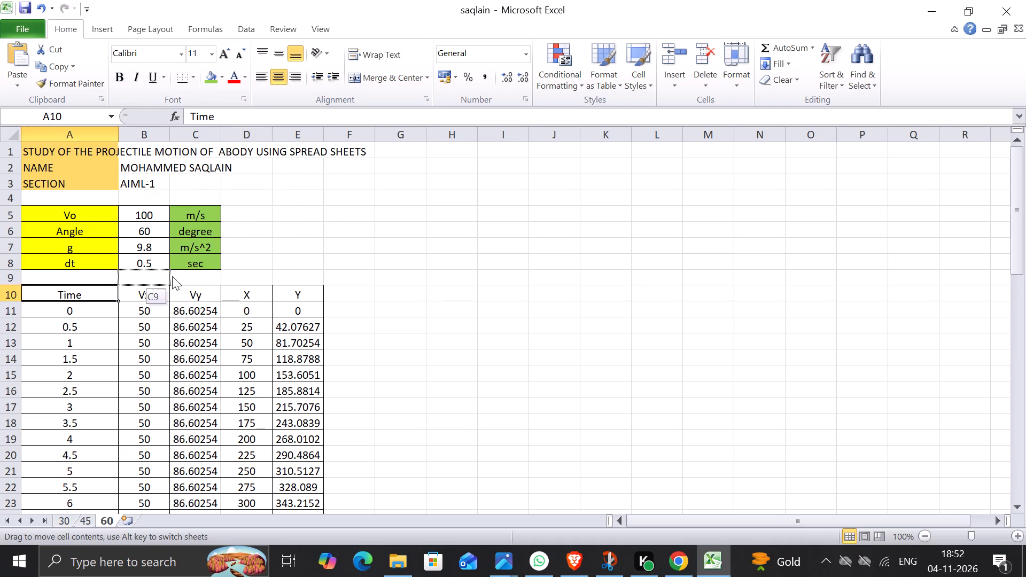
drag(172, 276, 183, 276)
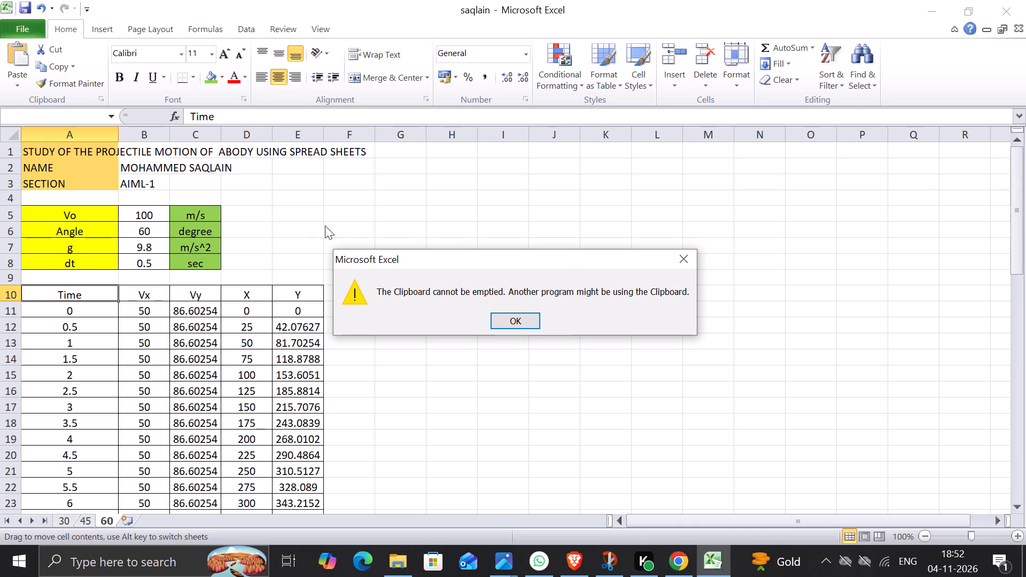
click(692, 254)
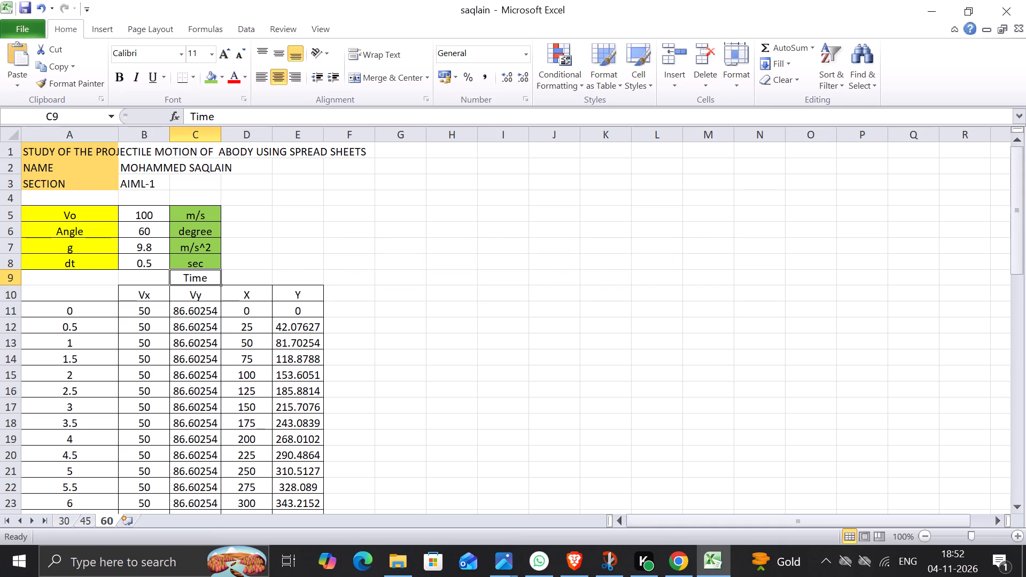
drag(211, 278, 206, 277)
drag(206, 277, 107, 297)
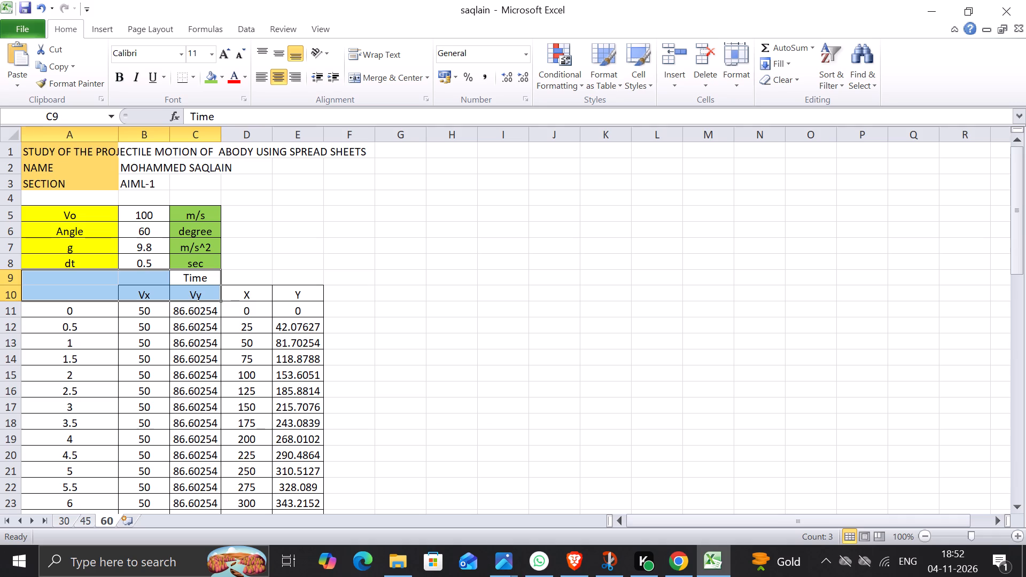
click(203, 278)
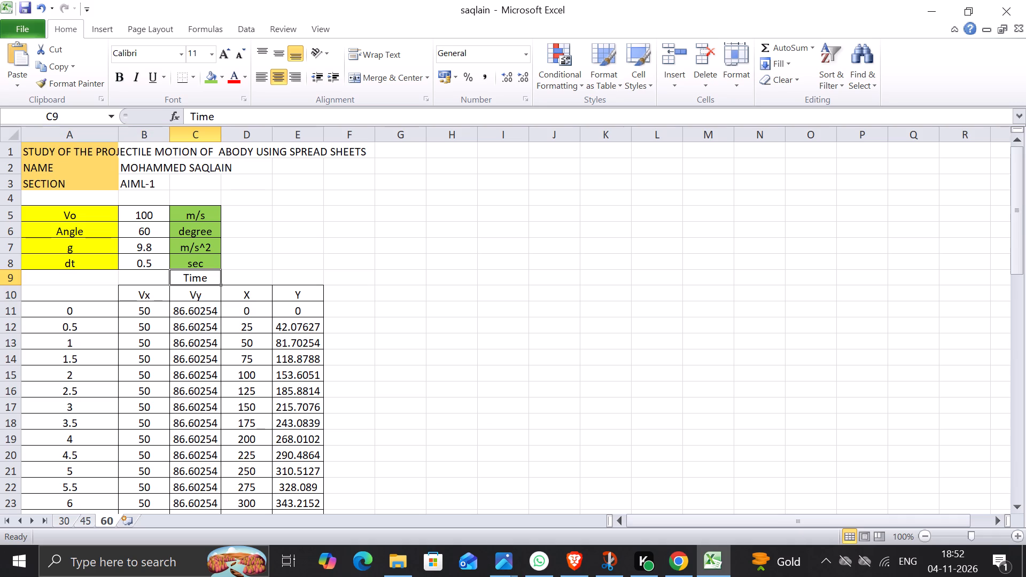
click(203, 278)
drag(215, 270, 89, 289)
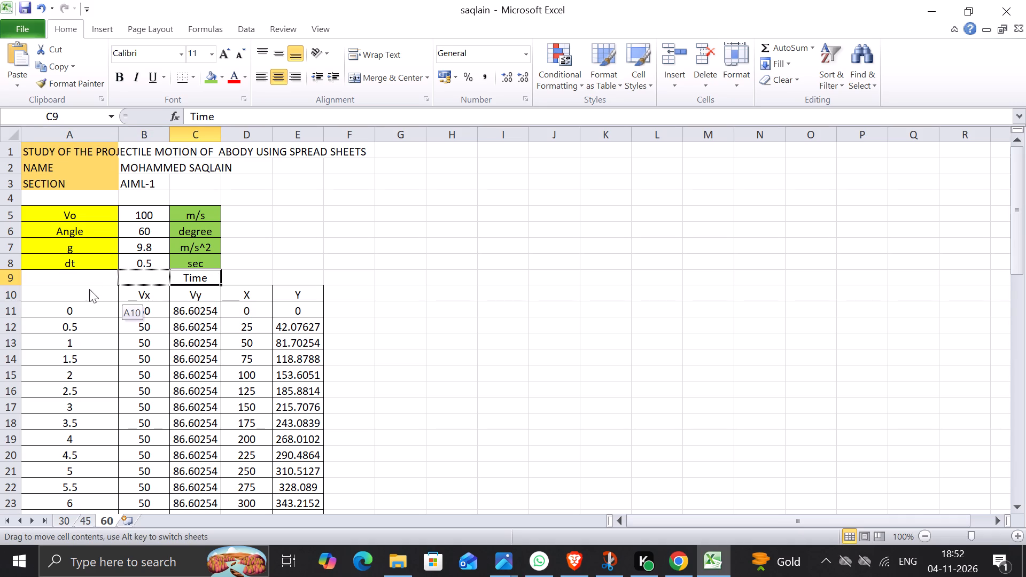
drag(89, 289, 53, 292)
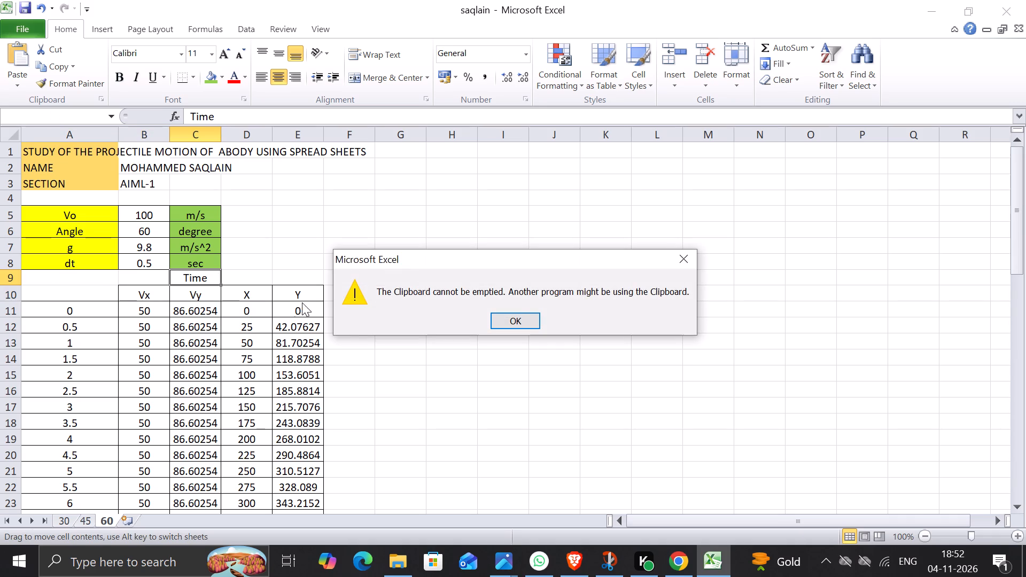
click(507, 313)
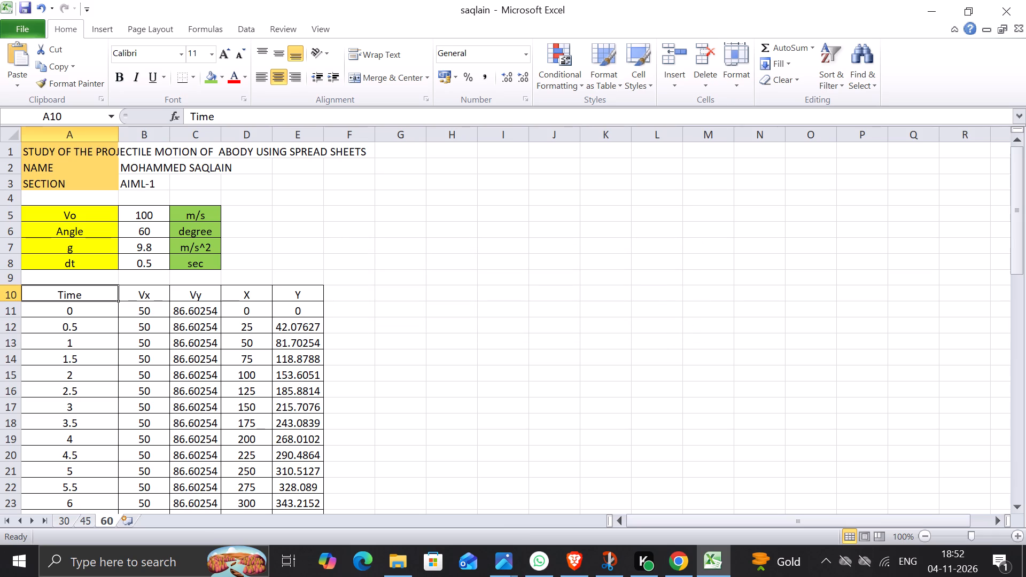
Fill the data table's header row, A10 to E10 (Time, Vx, Vy, X, Y), with standard orange.
drag(90, 294, 270, 286)
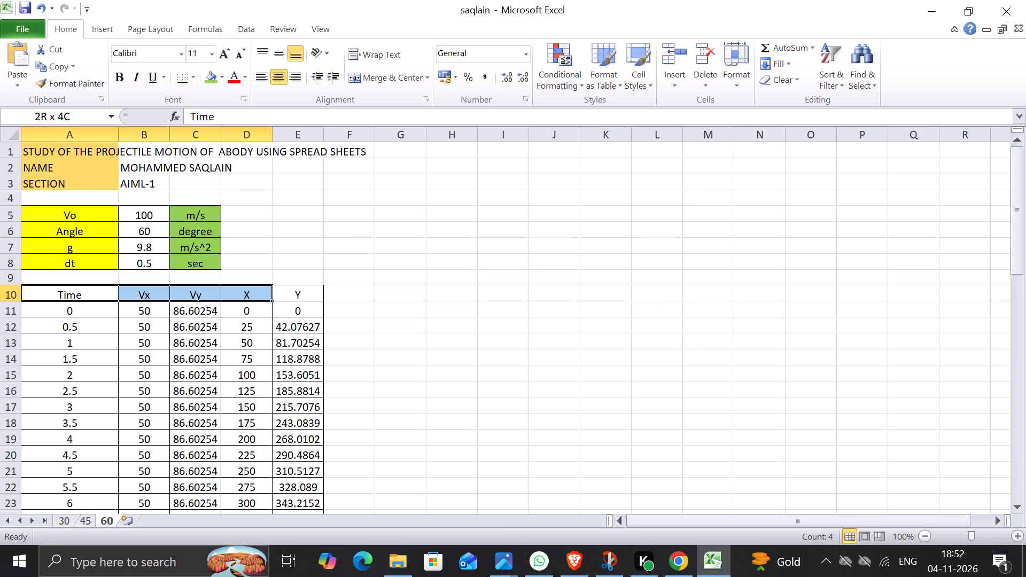
drag(270, 286, 291, 288)
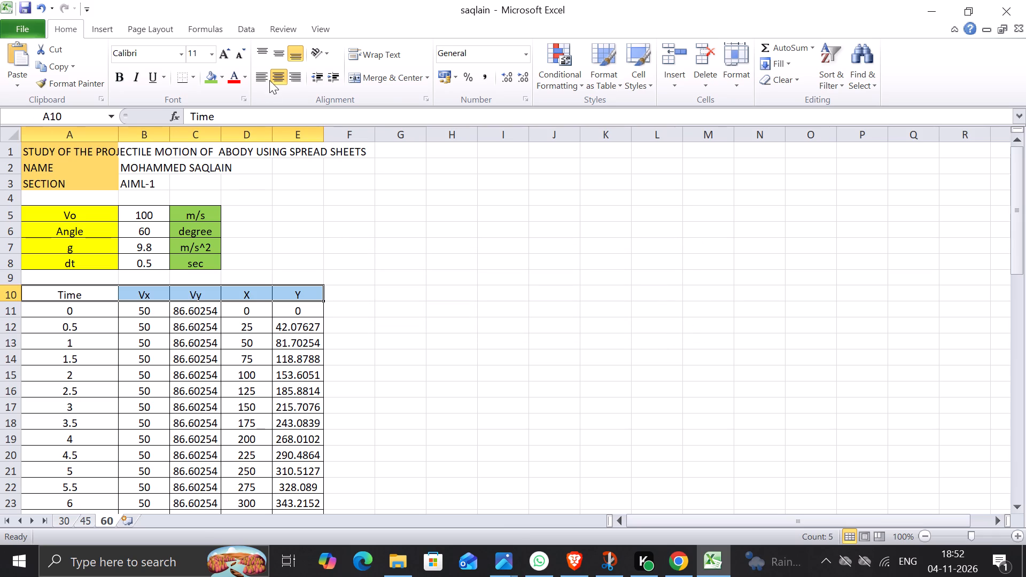
click(222, 79)
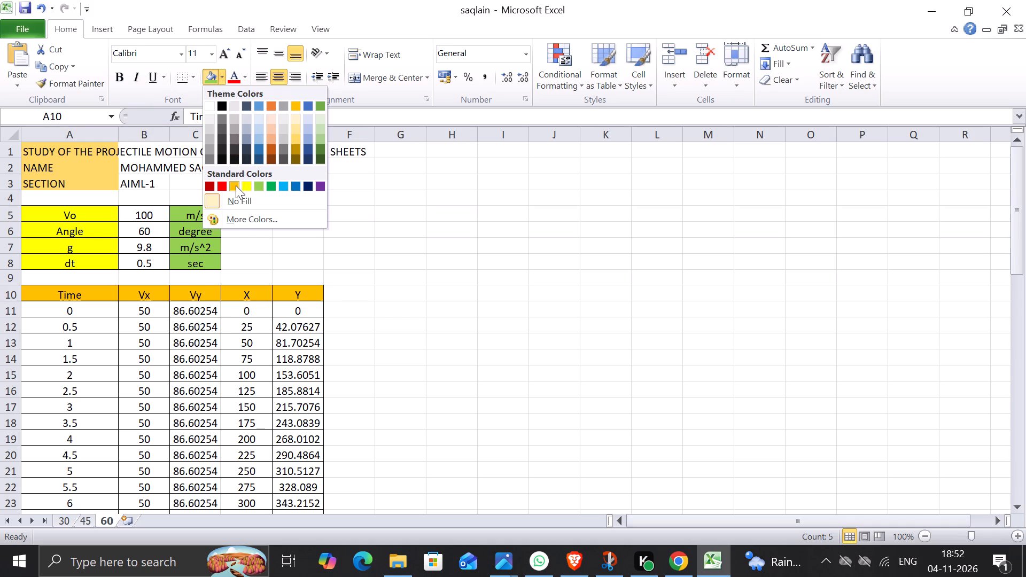
click(236, 185)
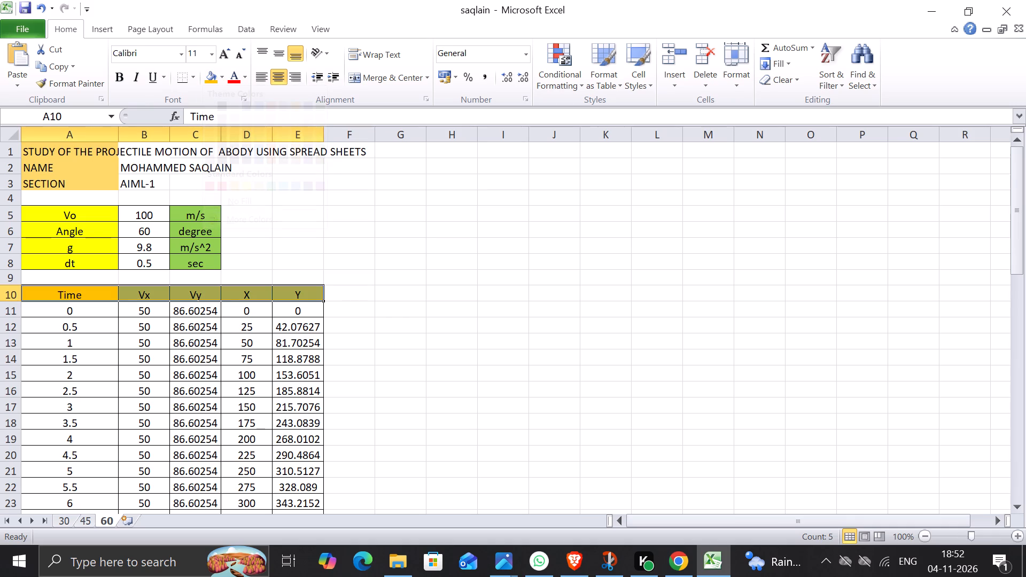
Recolour the title, NAME and SECTION cells, A1 to A3, with the same orange as the table header row.
drag(45, 151, 67, 160)
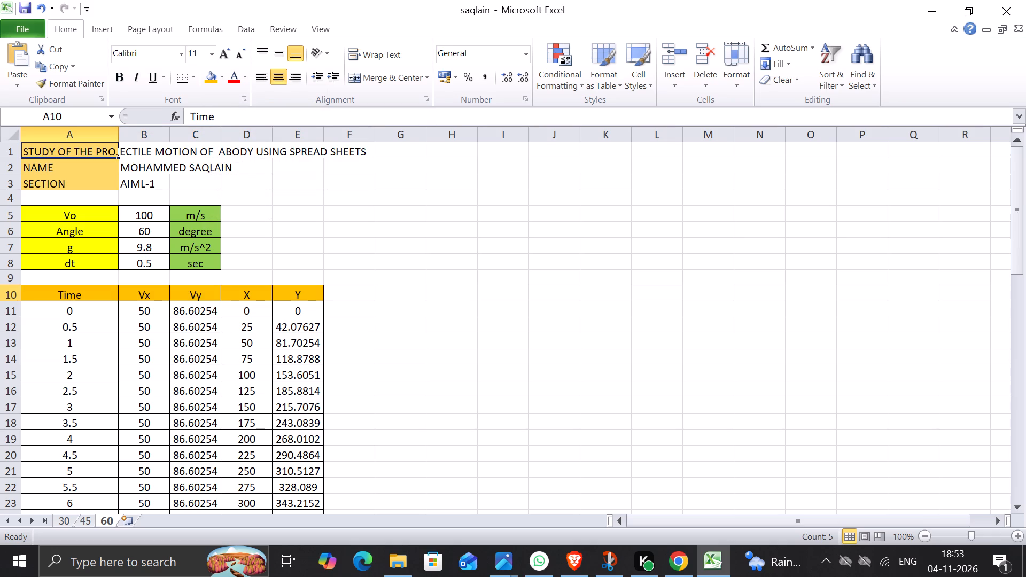
drag(67, 160, 87, 177)
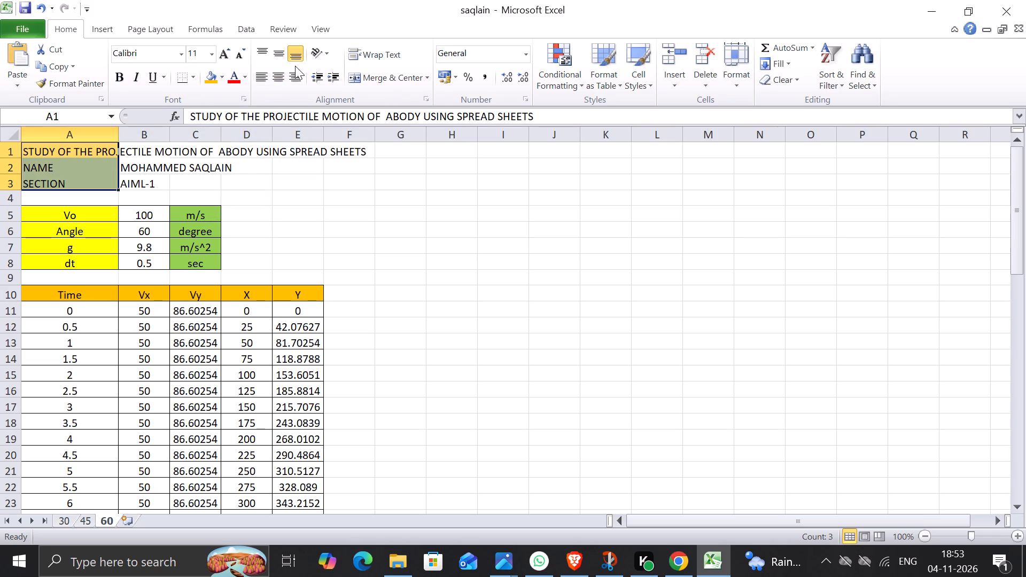
click(208, 73)
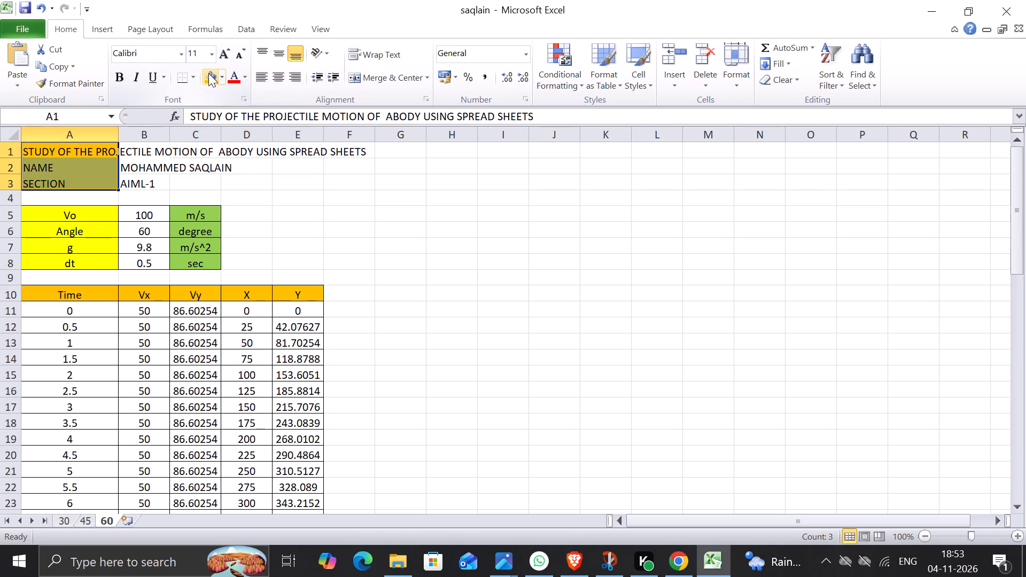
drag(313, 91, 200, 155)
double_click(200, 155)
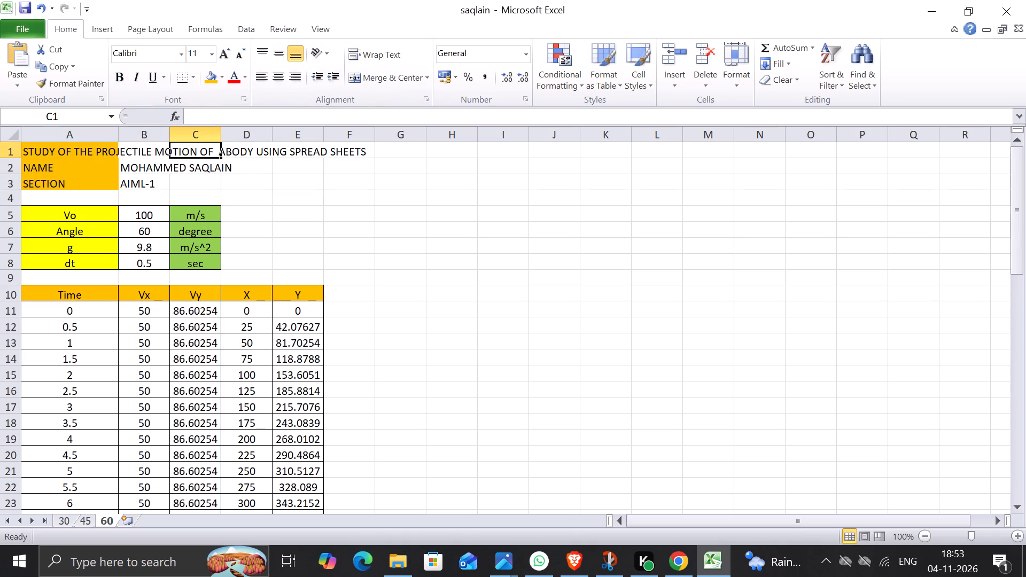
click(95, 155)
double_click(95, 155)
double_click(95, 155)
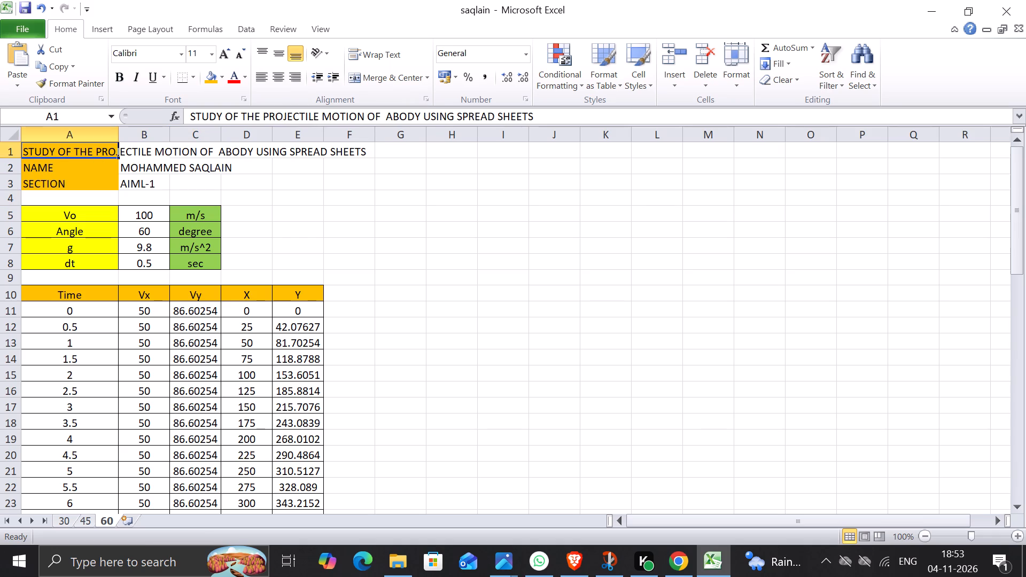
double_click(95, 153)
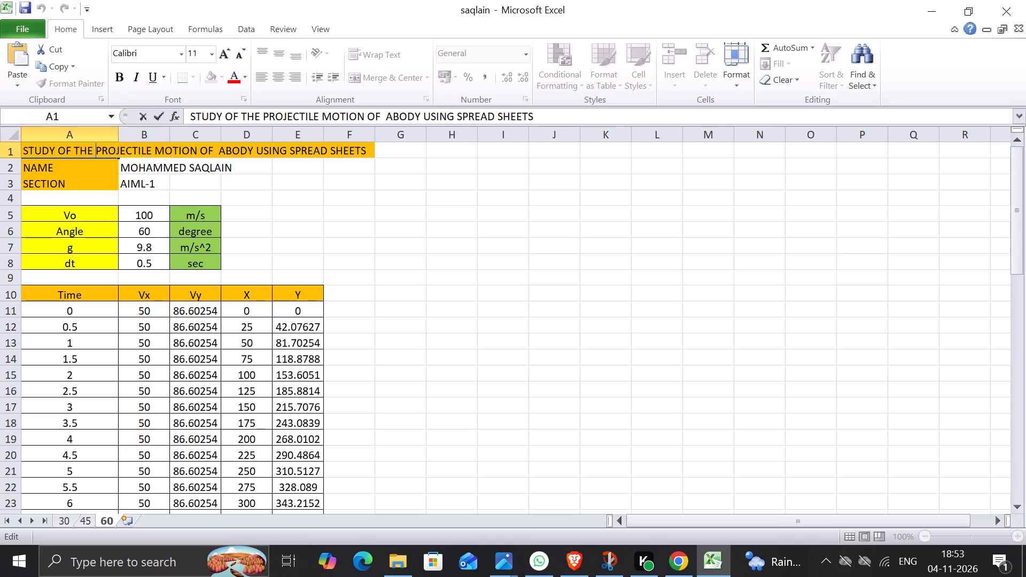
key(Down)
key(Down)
Move the Height and Range results below the chart down one row, to cells B66 and B65.
drag(1013, 254, 1002, 543)
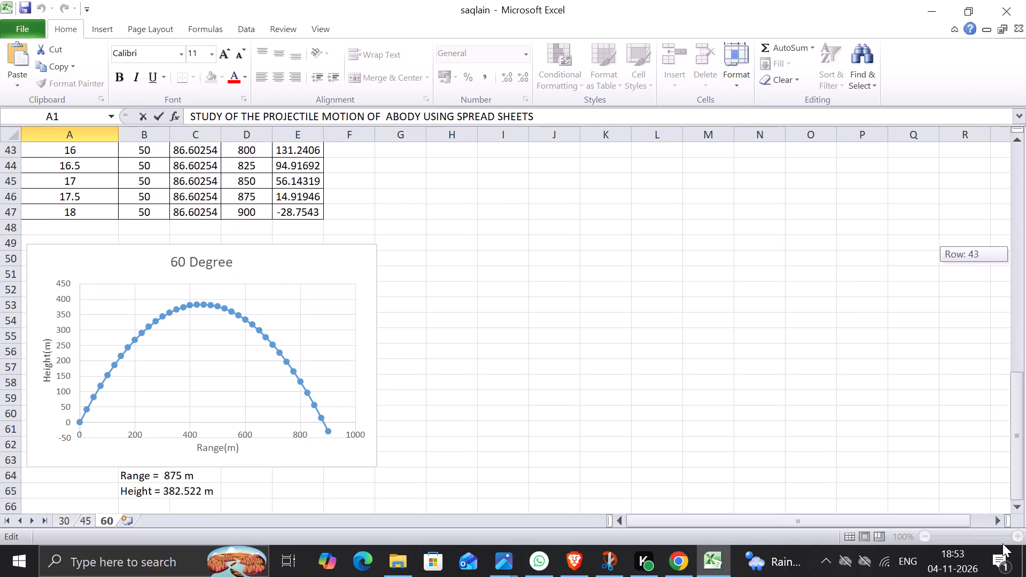
drag(1002, 543, 994, 576)
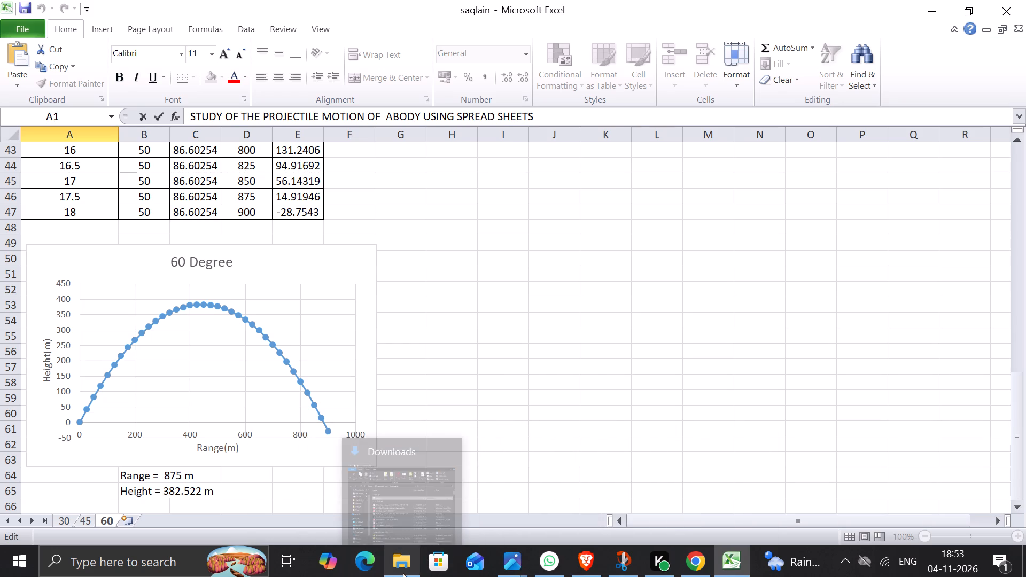
click(163, 478)
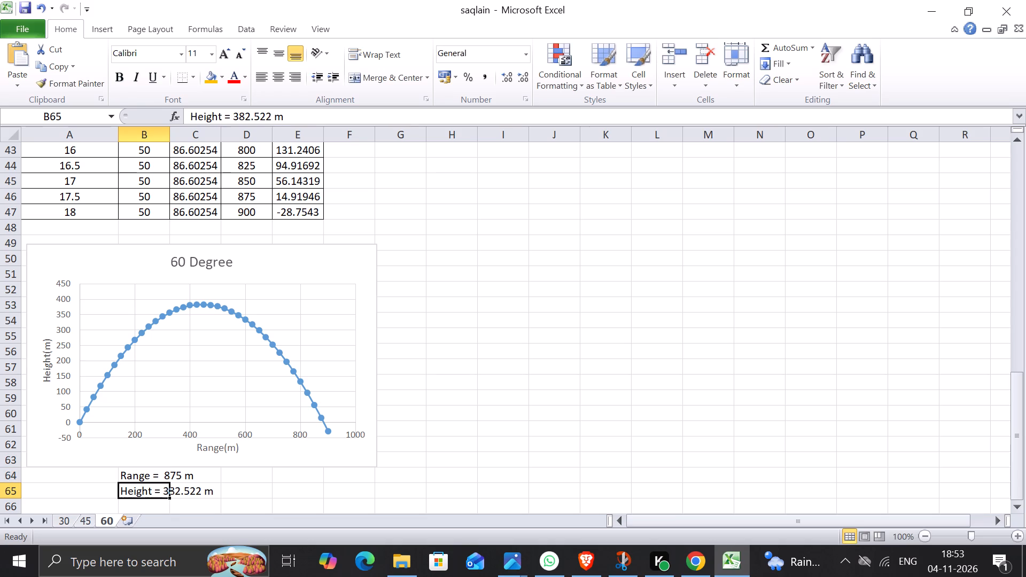
key(Up)
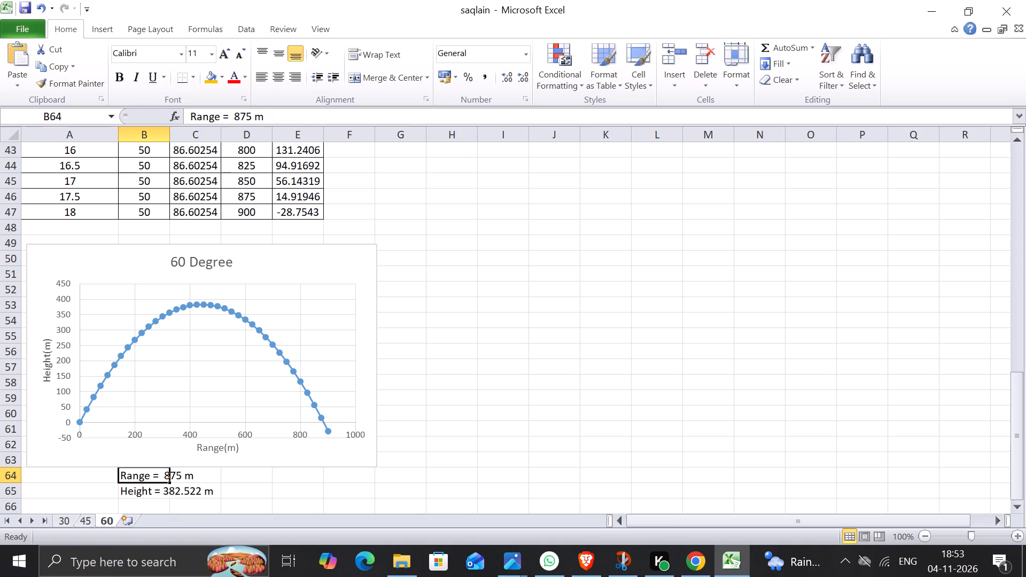
click(150, 492)
drag(150, 492, 152, 497)
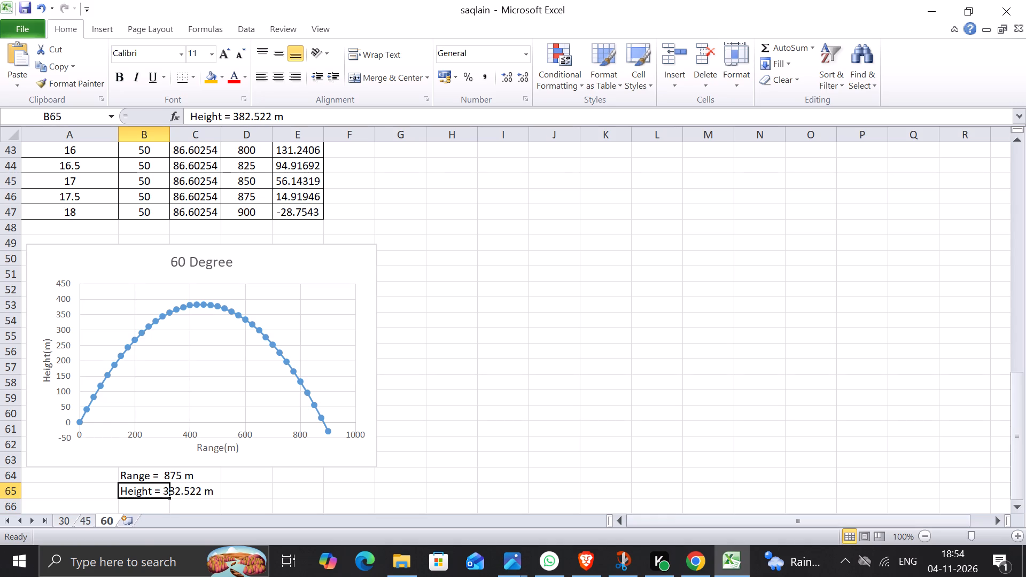
click(152, 496)
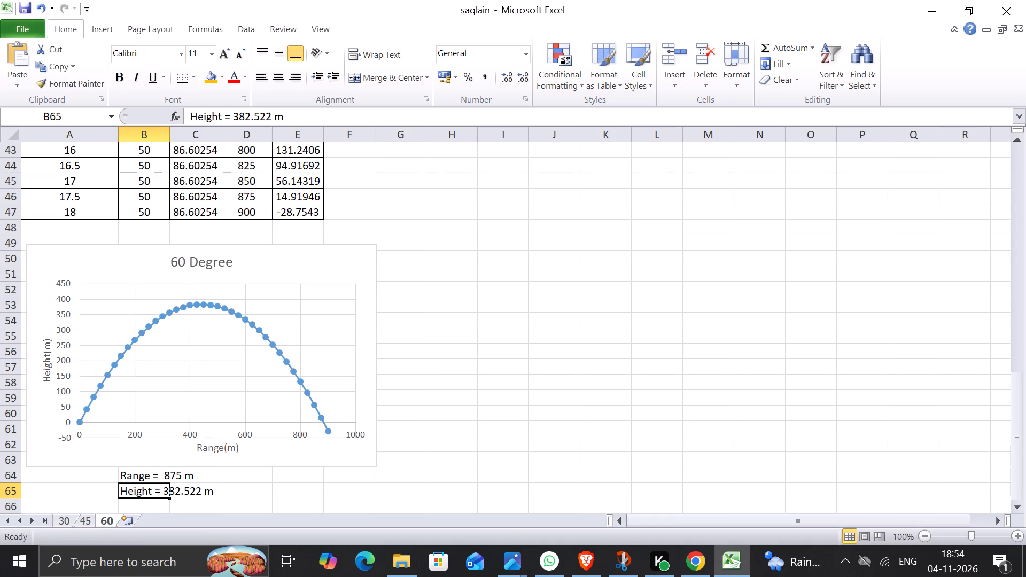
click(152, 496)
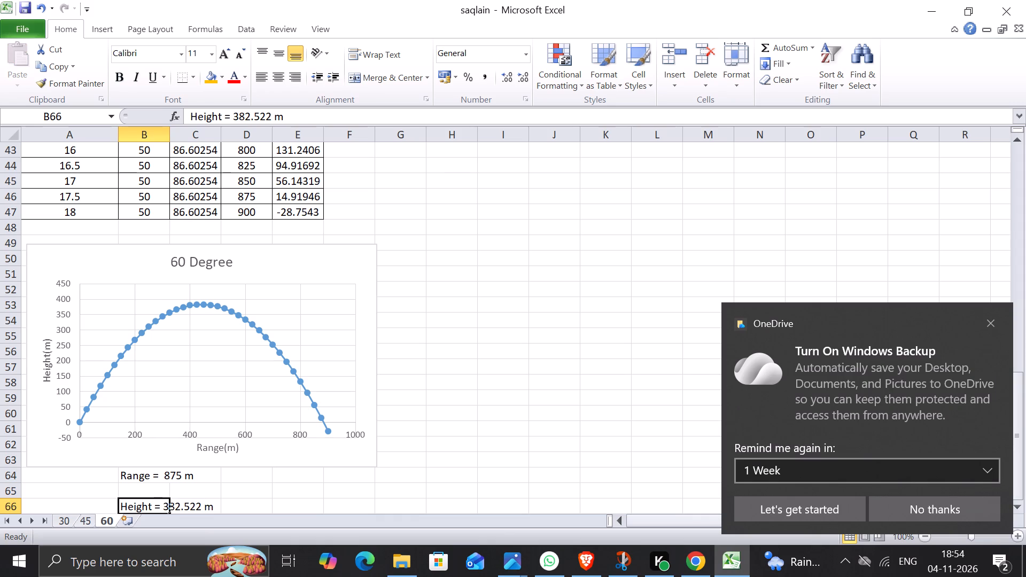
click(157, 481)
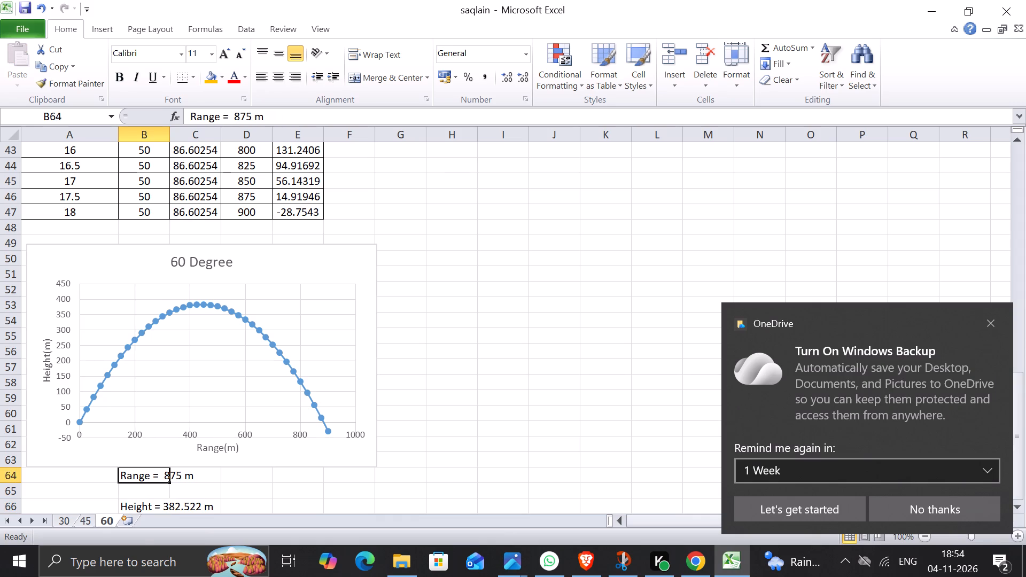
drag(157, 481, 157, 488)
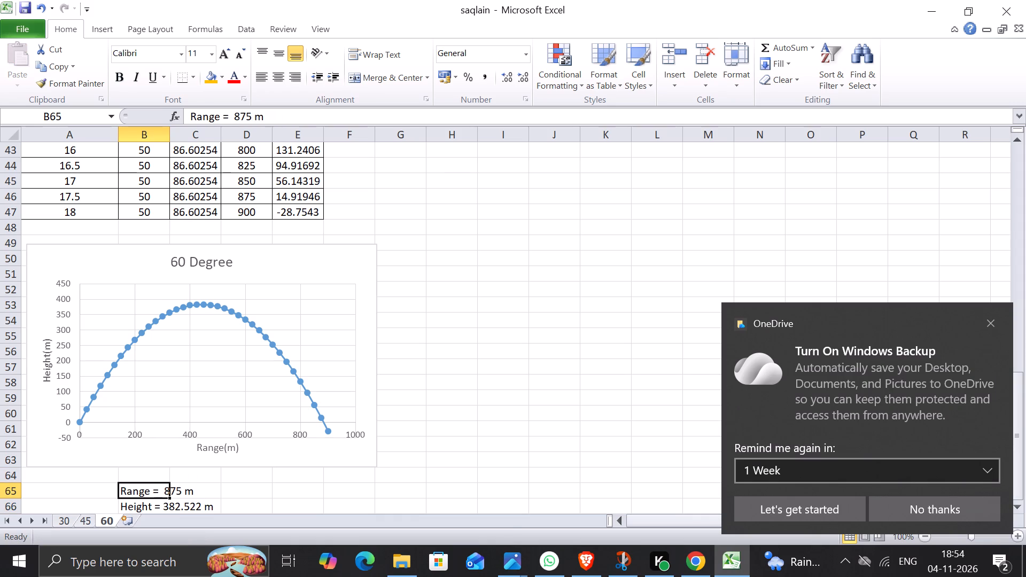
Move the Height and Range results down one more row, to cells B67 and B66.
key(Down)
key(Down)
key(Down)
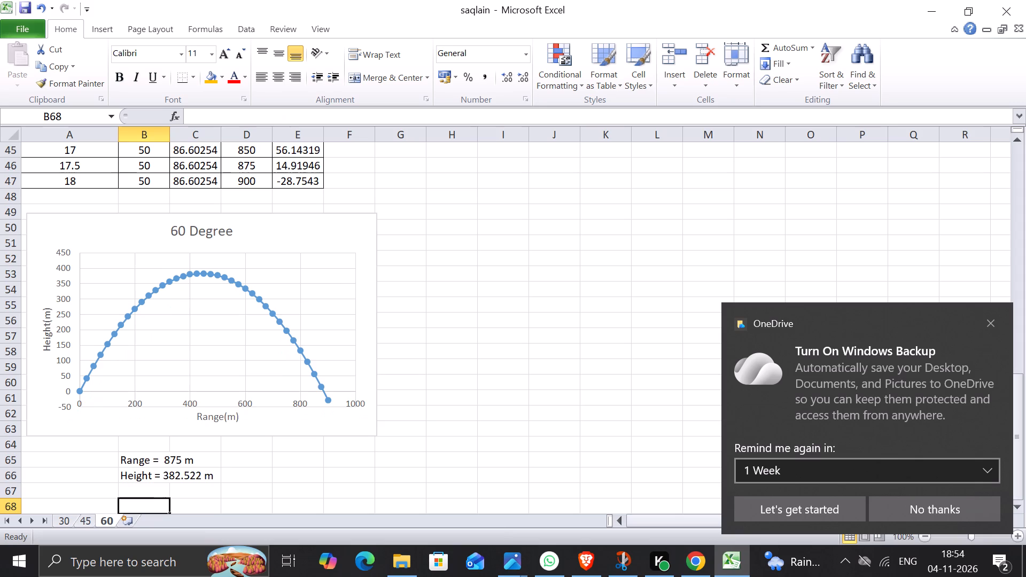
key(Down)
key(Down)
key(Down)
key(Down)
key(Up)
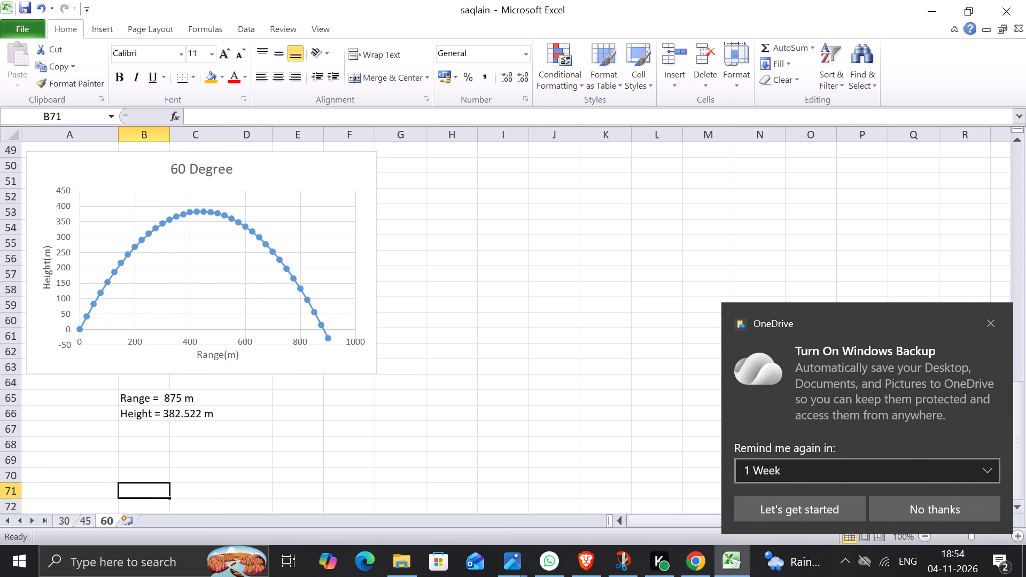
key(Up)
key(Up)
key(Up)
key(Up)
key(Up)
key(Up)
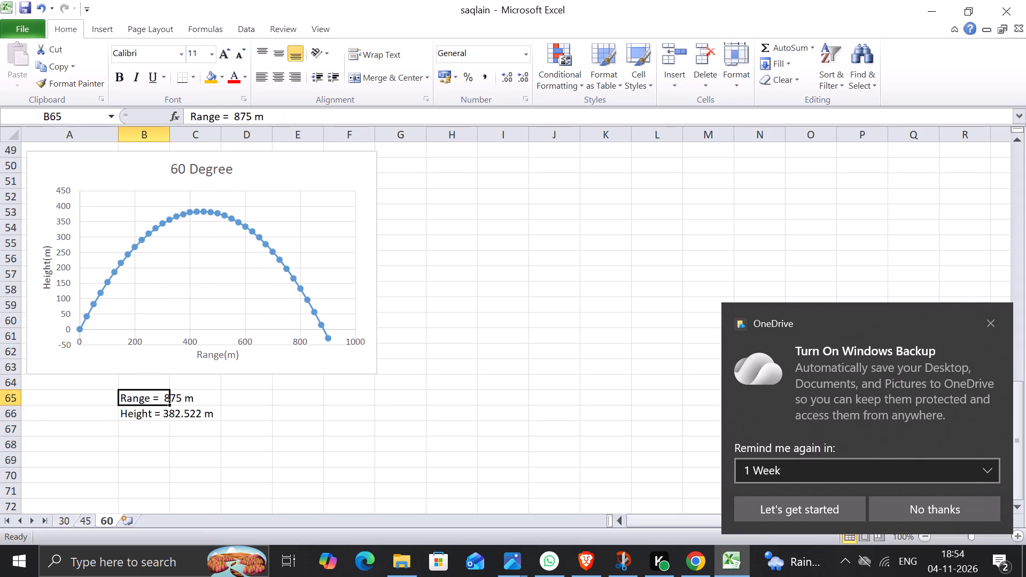
key(Down)
drag(144, 422, 148, 430)
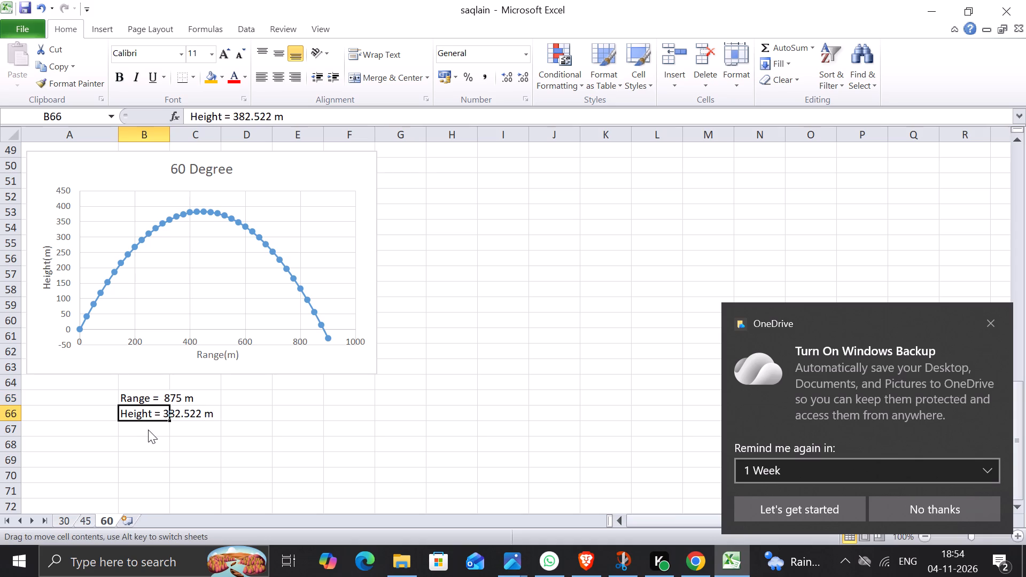
drag(148, 430, 149, 430)
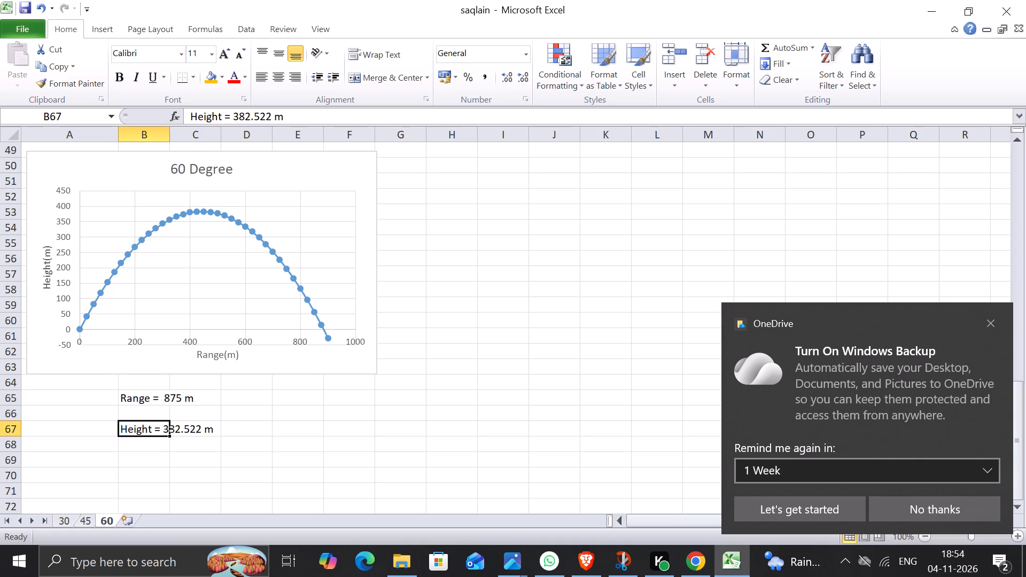
double_click(141, 396)
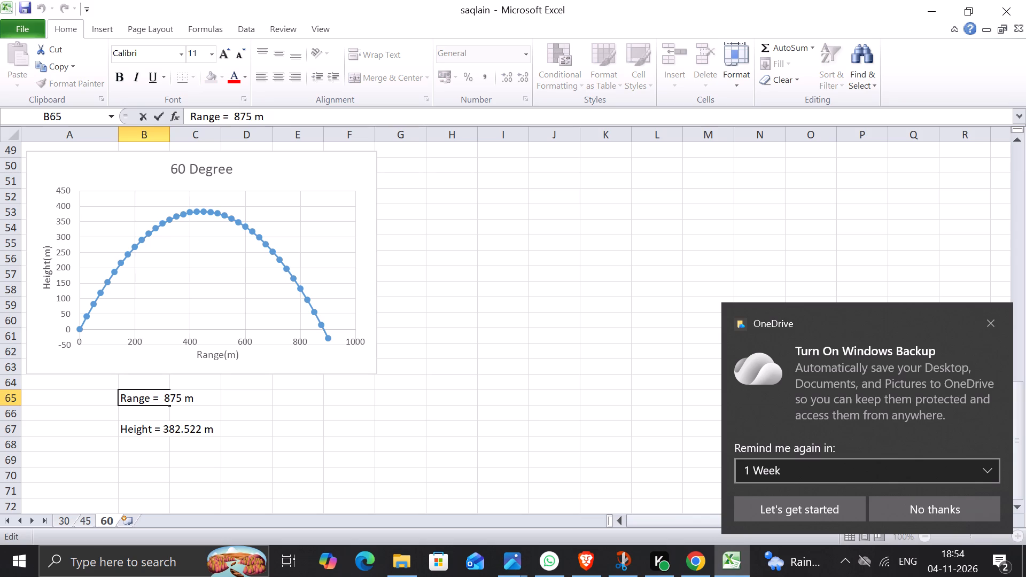
click(156, 406)
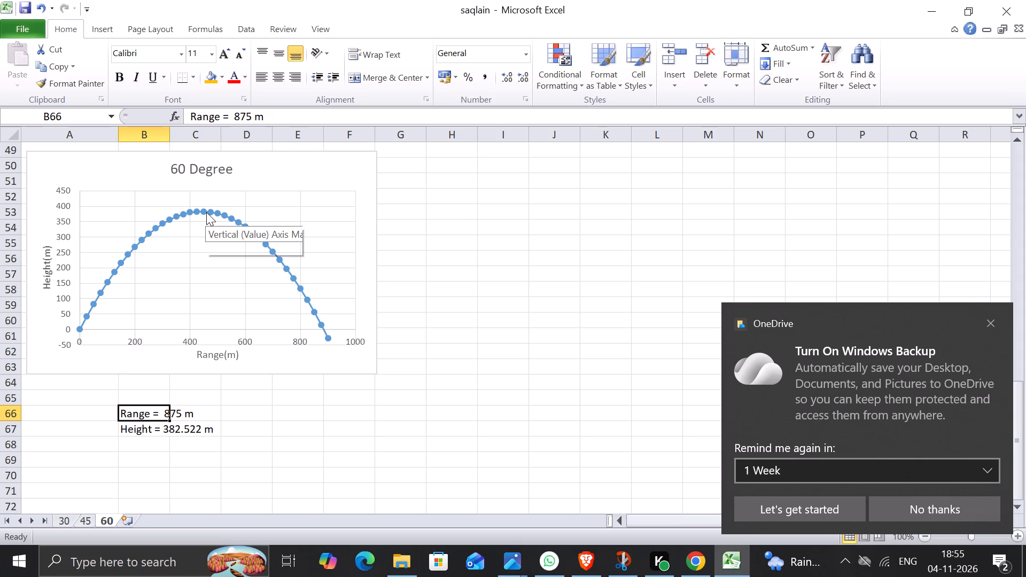
click(158, 415)
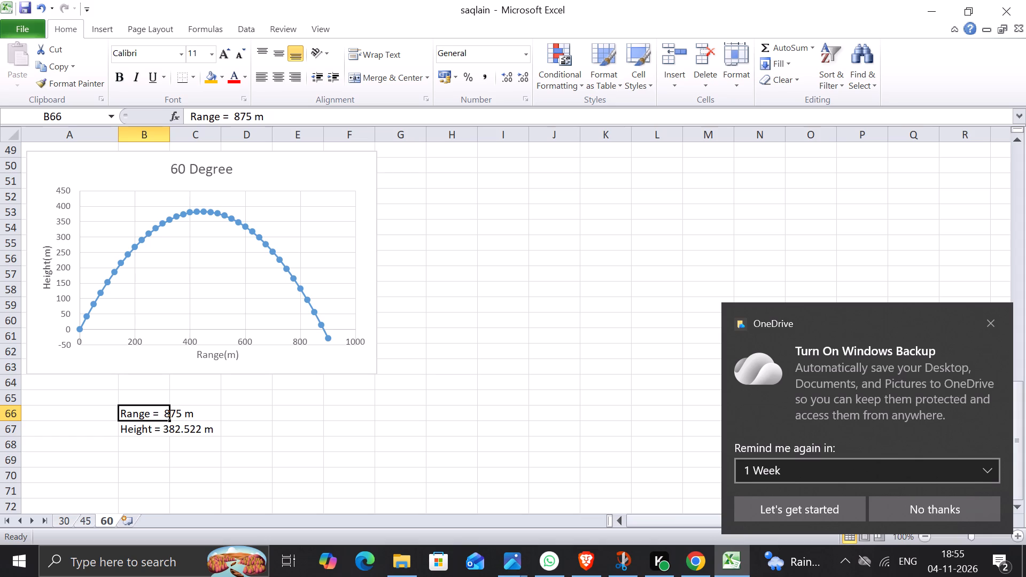
Enter the range value 875 on its own in cell D66.
click(211, 411)
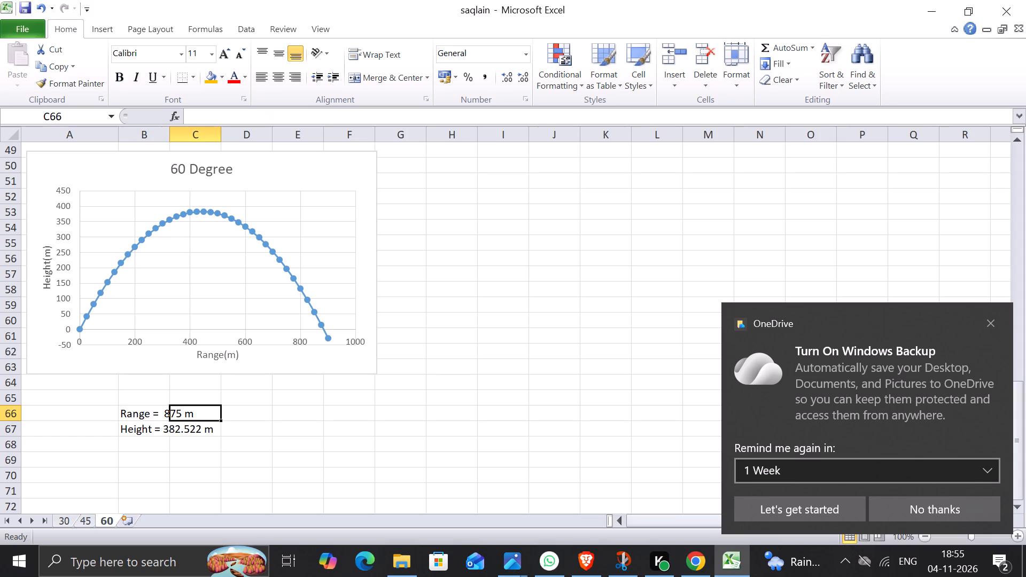
click(245, 416)
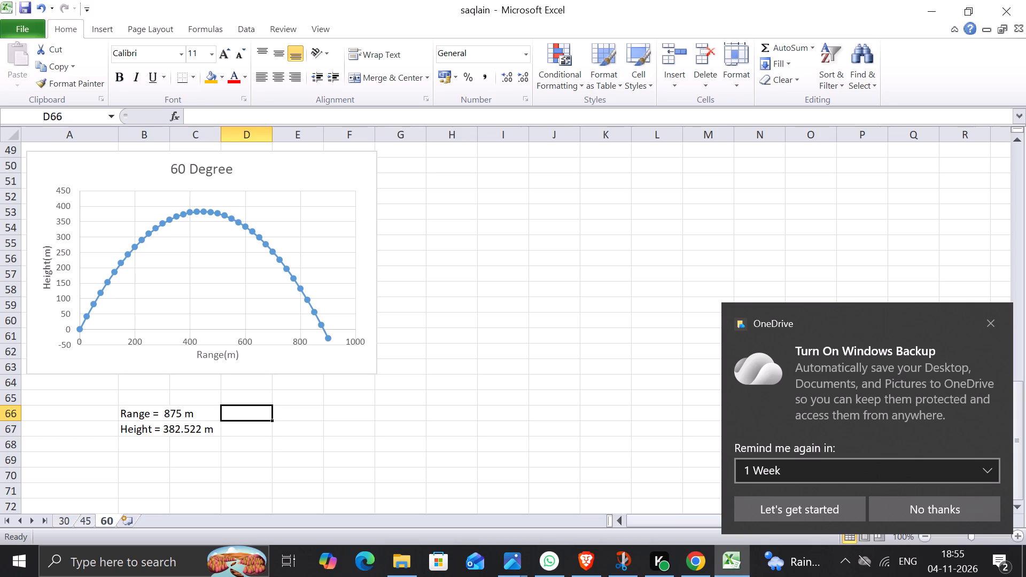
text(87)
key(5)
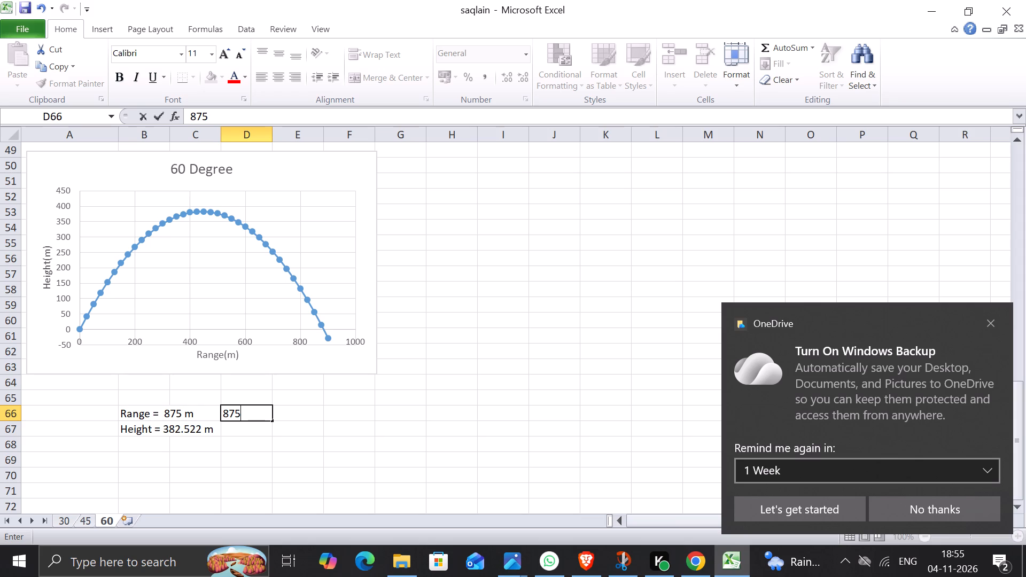
Remove the equals sign, value and unit from cell B66, leaving only the label Range.
click(177, 416)
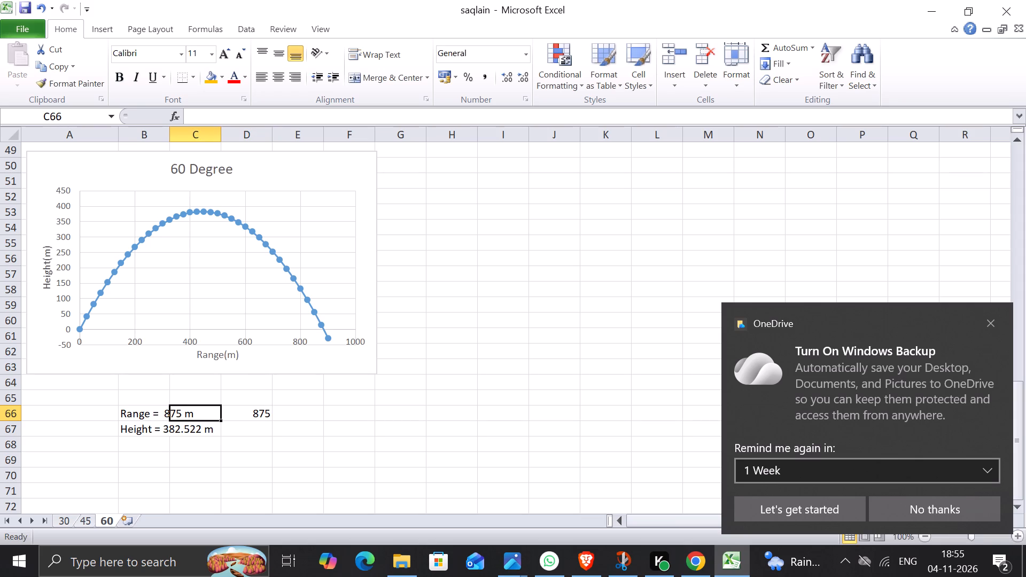
click(142, 417)
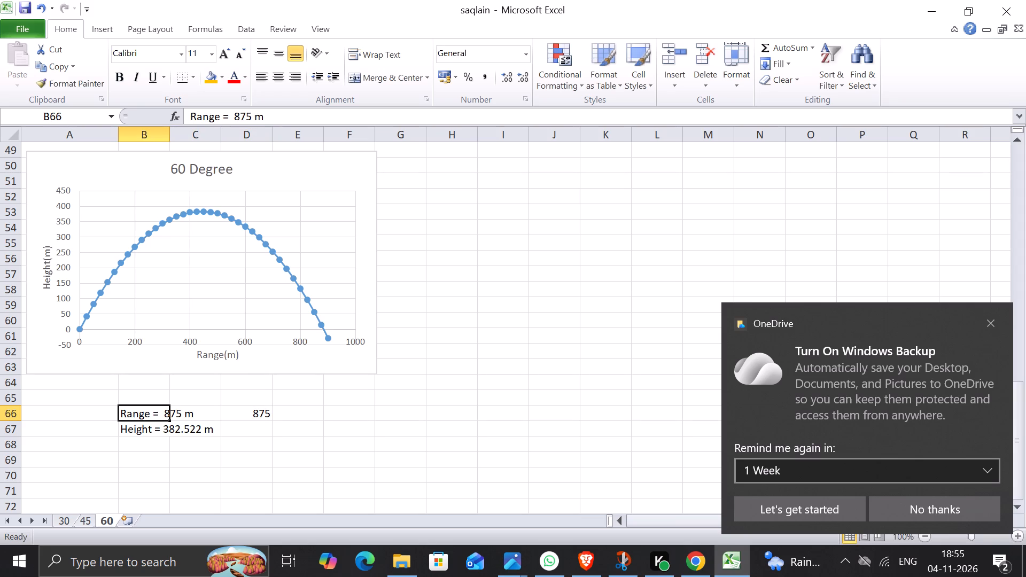
double_click(142, 417)
click(191, 413)
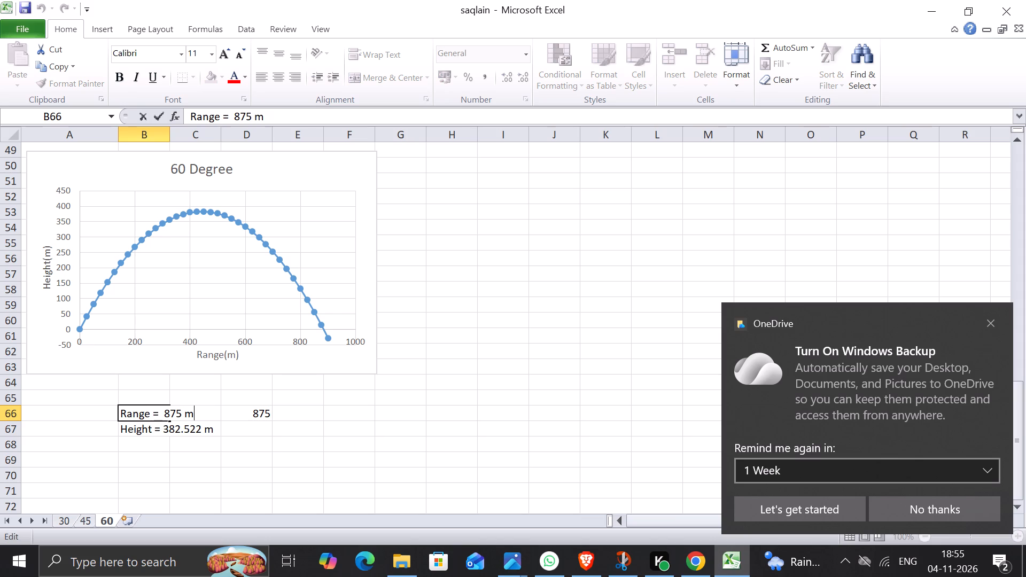
key(BackSpace)
key(BackSpace)
key(BackSpace)
key(BackSpace)
key(BackSpace)
key(BackSpace)
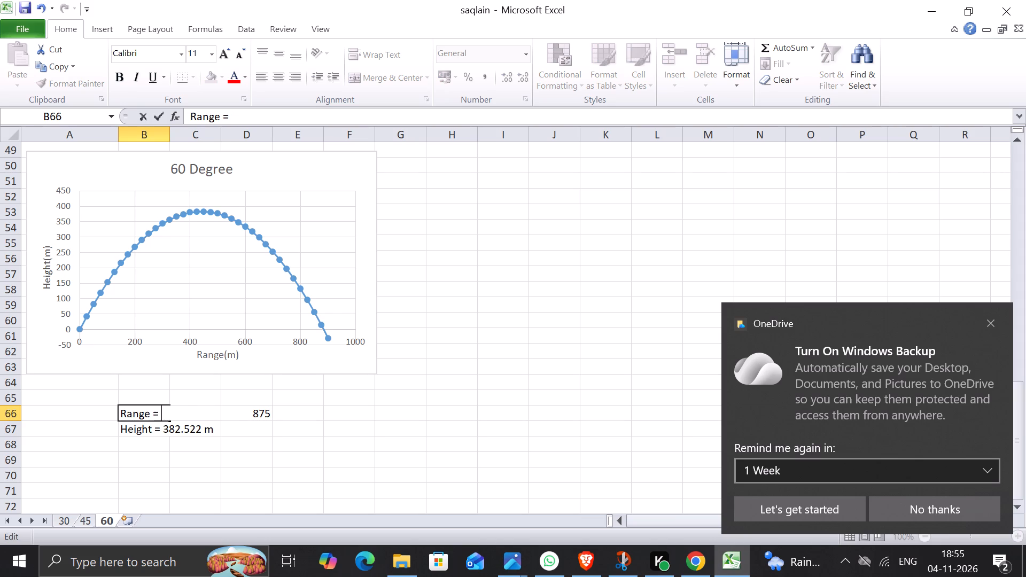
key(BackSpace)
key(BackSpace)
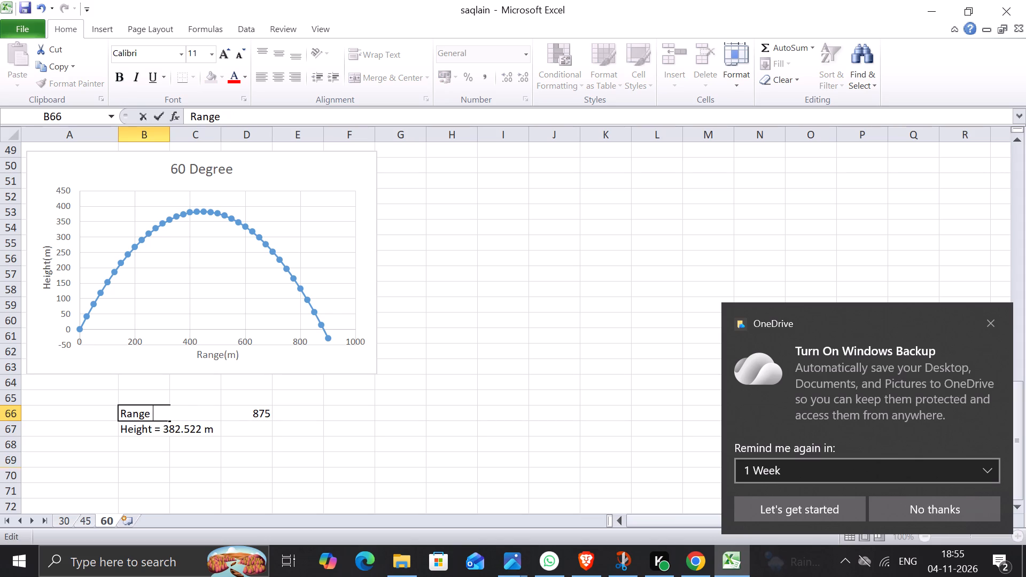
Enter the height value 382.522 on its own in cell D67.
click(246, 437)
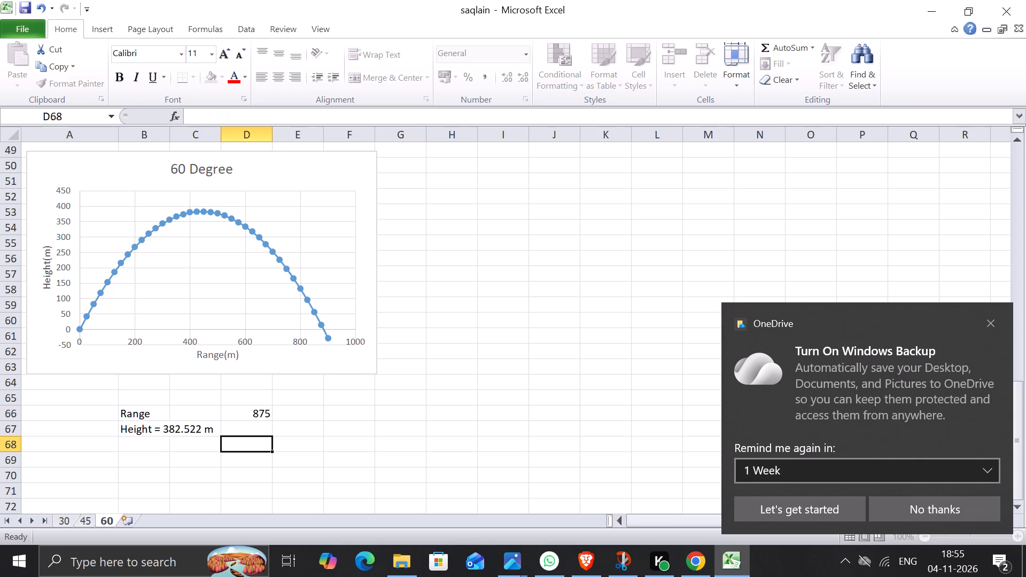
click(238, 432)
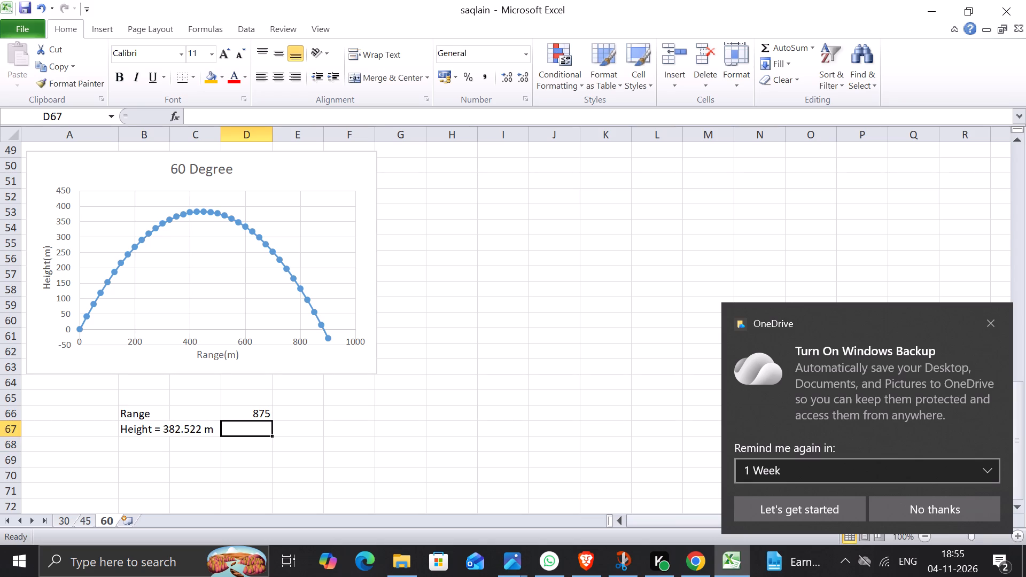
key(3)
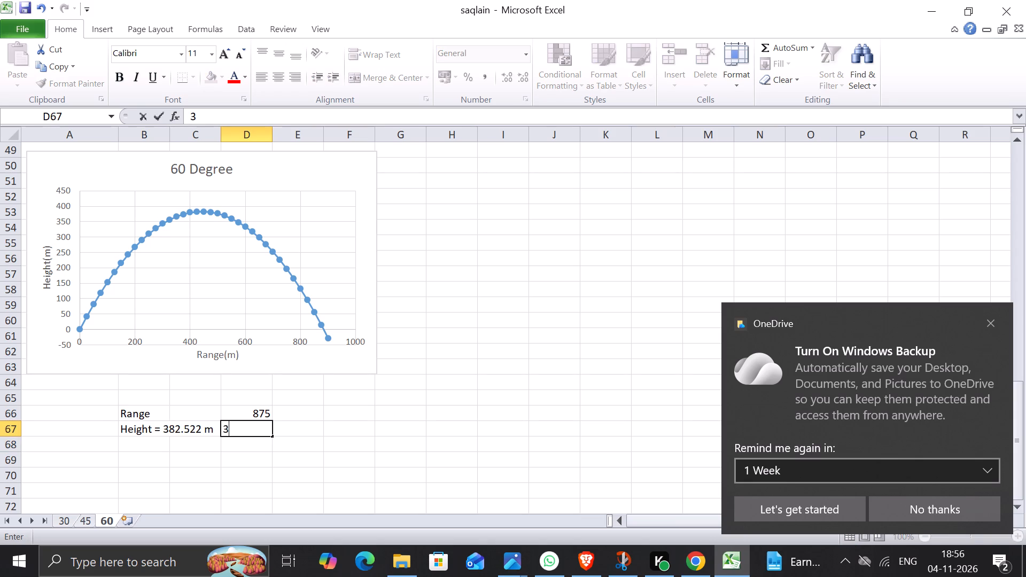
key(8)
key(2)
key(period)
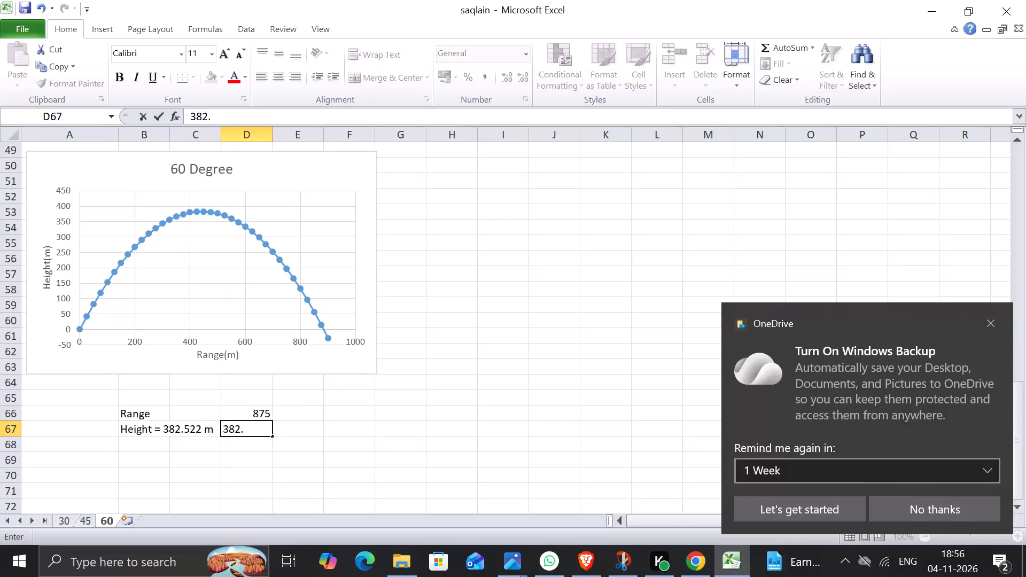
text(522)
Remove the equals sign, value and unit from cell B67, leaving only the label Height.
double_click(130, 432)
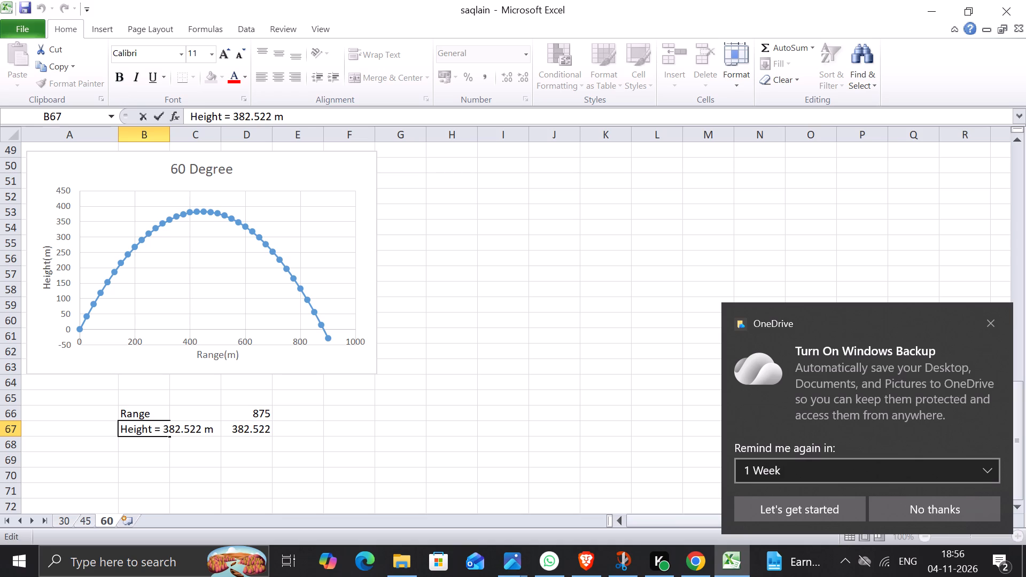
drag(215, 427, 154, 435)
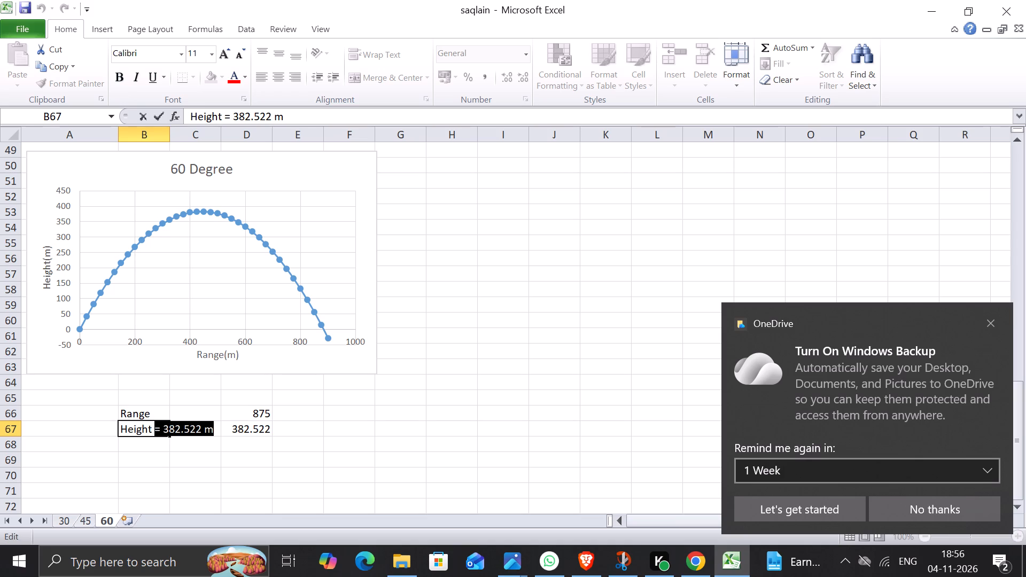
drag(154, 435, 154, 431)
key(BackSpace)
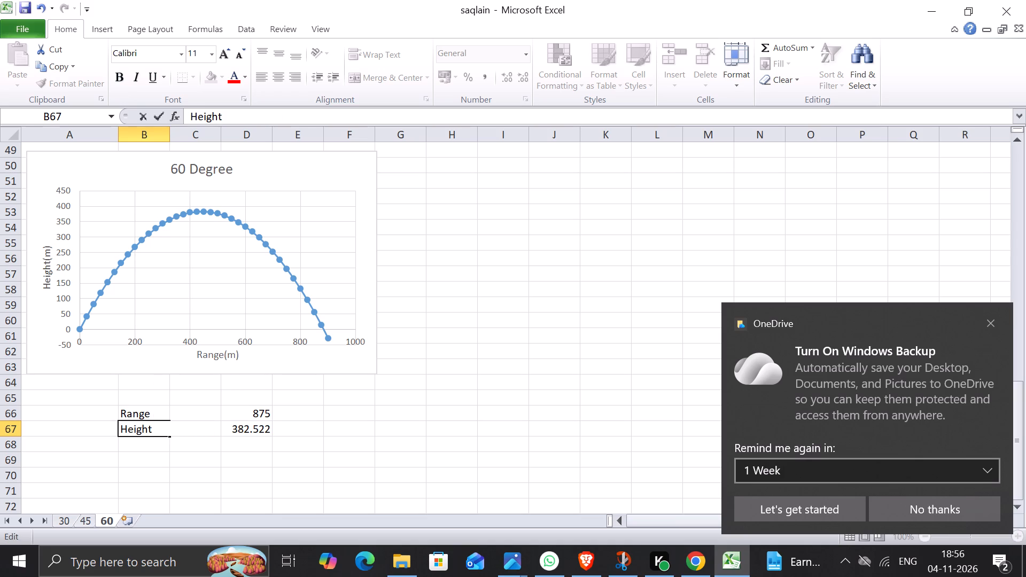
key(BackSpace)
click(188, 410)
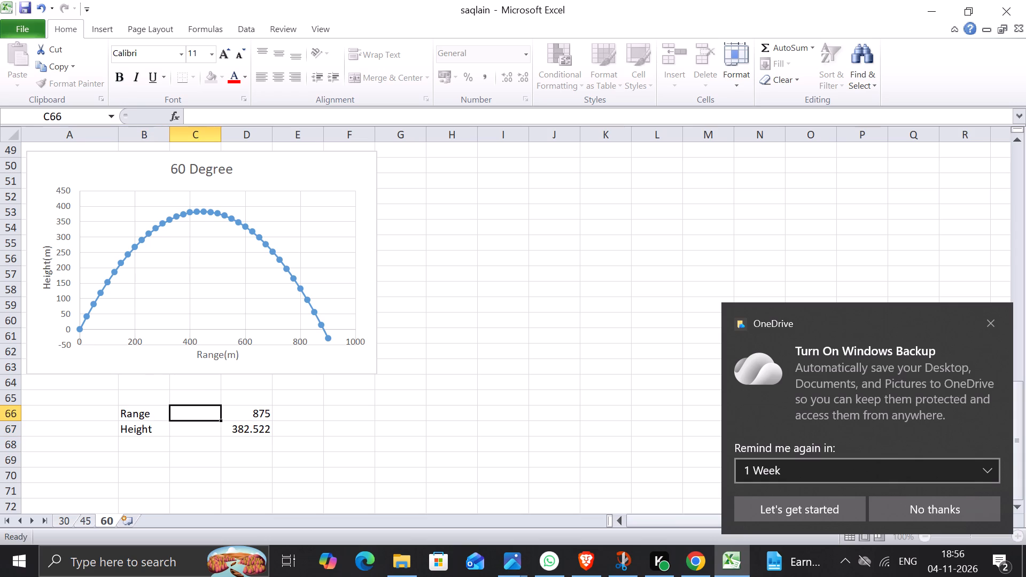
Enter the heading RESULT in cell B65, above the Range label.
click(151, 402)
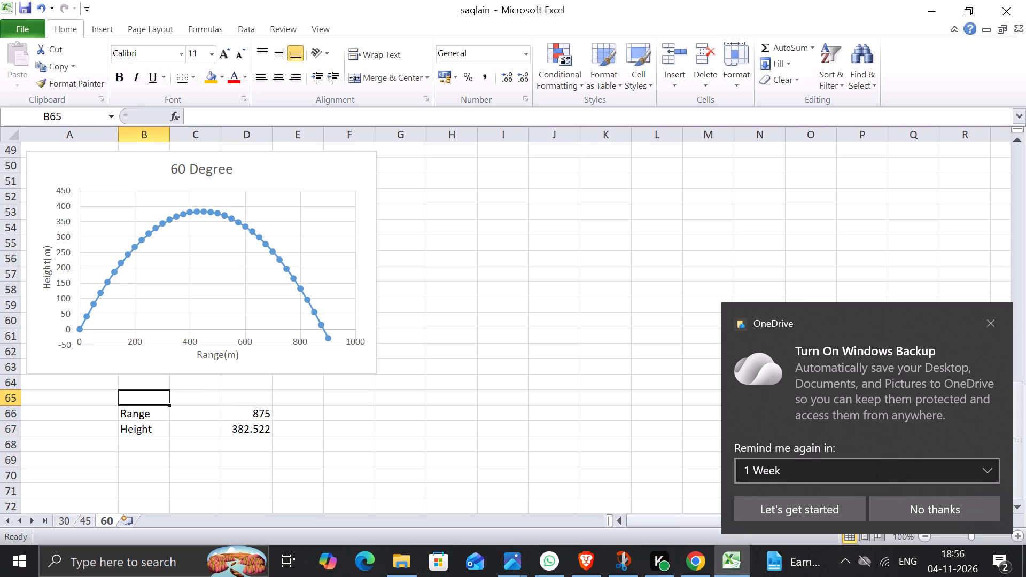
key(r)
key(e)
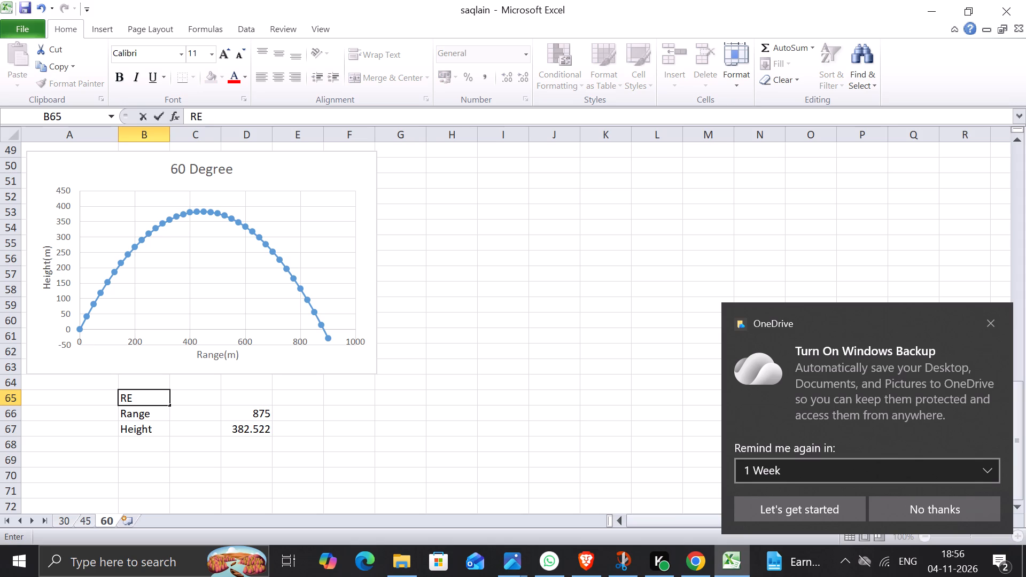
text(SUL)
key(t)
Retype the Range label in cell B66 in capitals as RANGE.
click(124, 414)
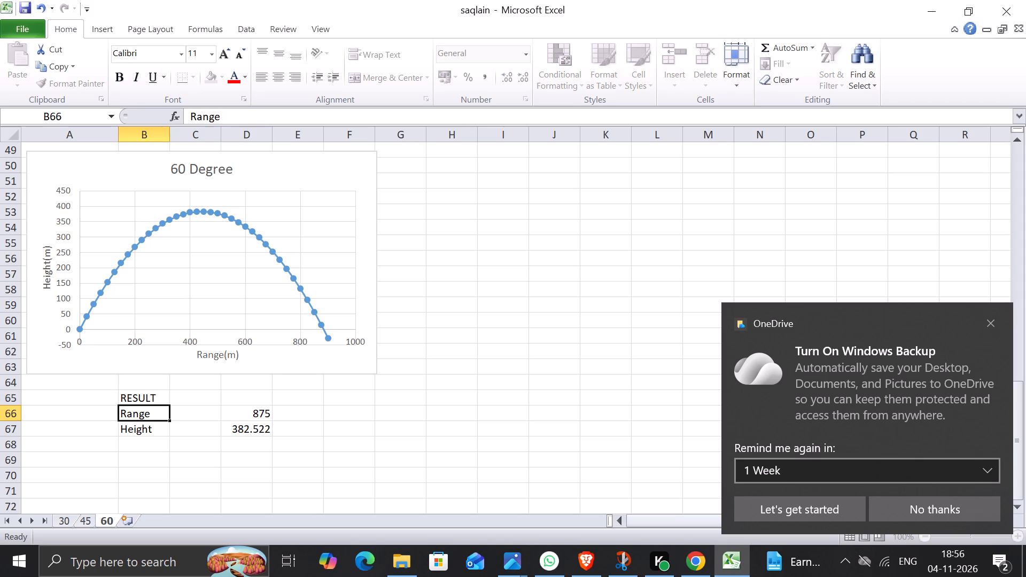
double_click(124, 414)
drag(123, 415, 123, 414)
drag(123, 414, 161, 414)
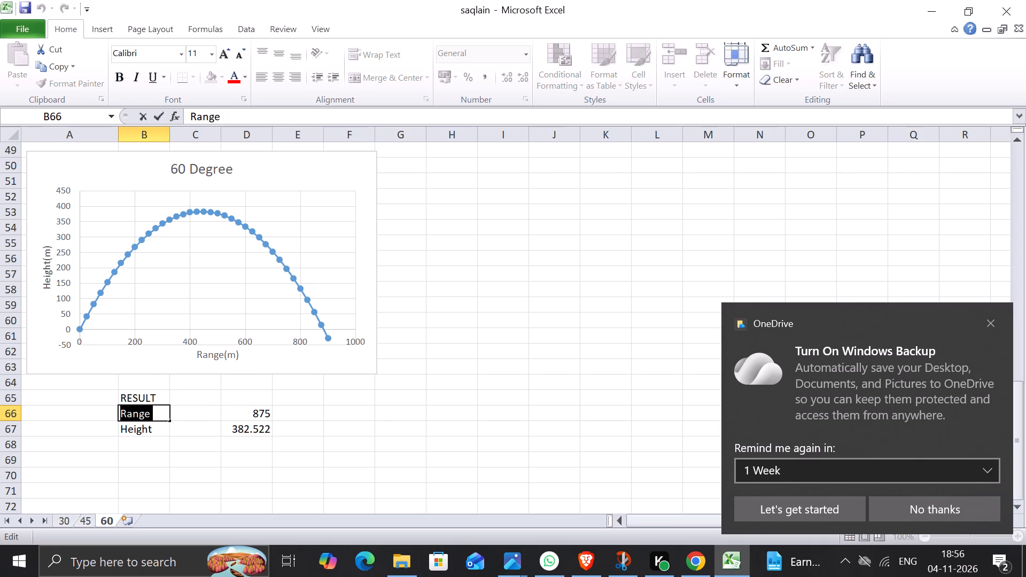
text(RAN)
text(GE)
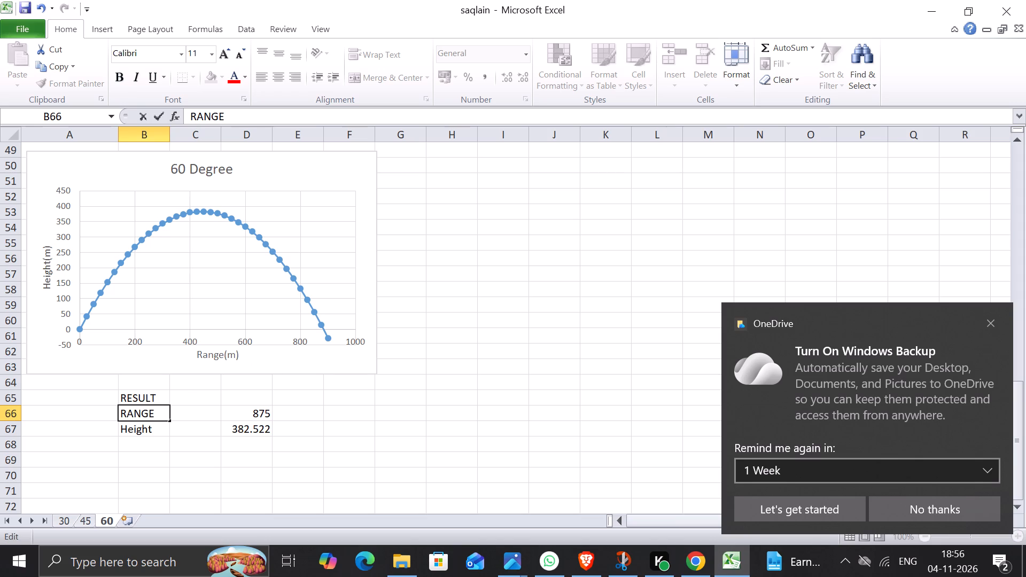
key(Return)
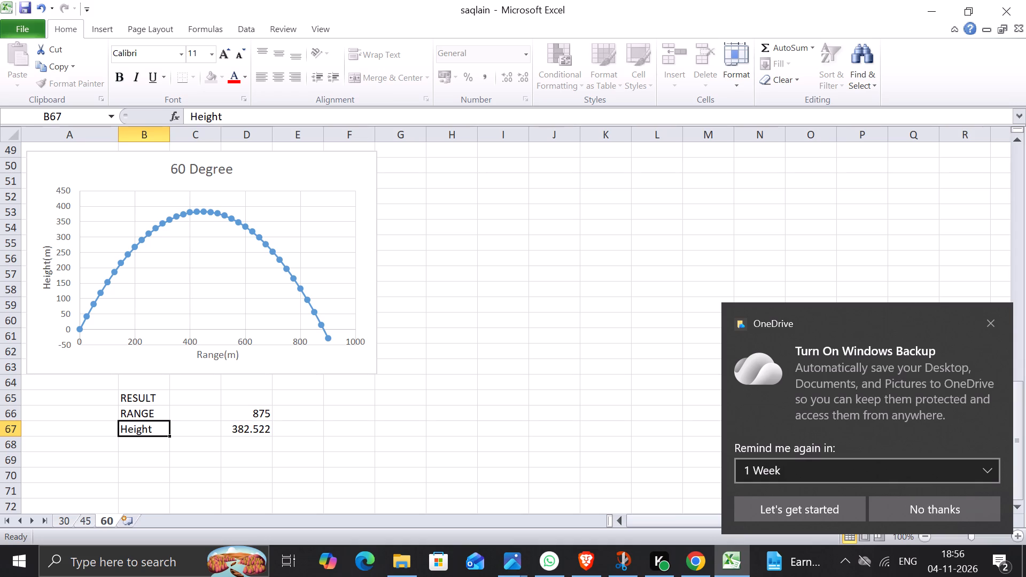
Retype the Height label in cell B67 in capitals as HEIGHT.
double_click(145, 432)
drag(151, 429, 100, 442)
drag(151, 427, 105, 434)
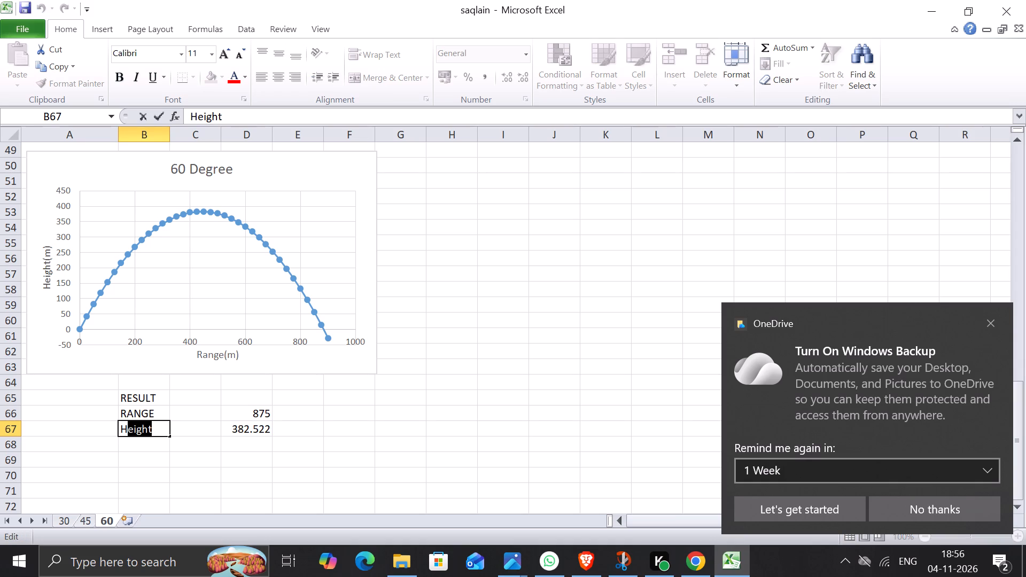
drag(105, 434, 96, 435)
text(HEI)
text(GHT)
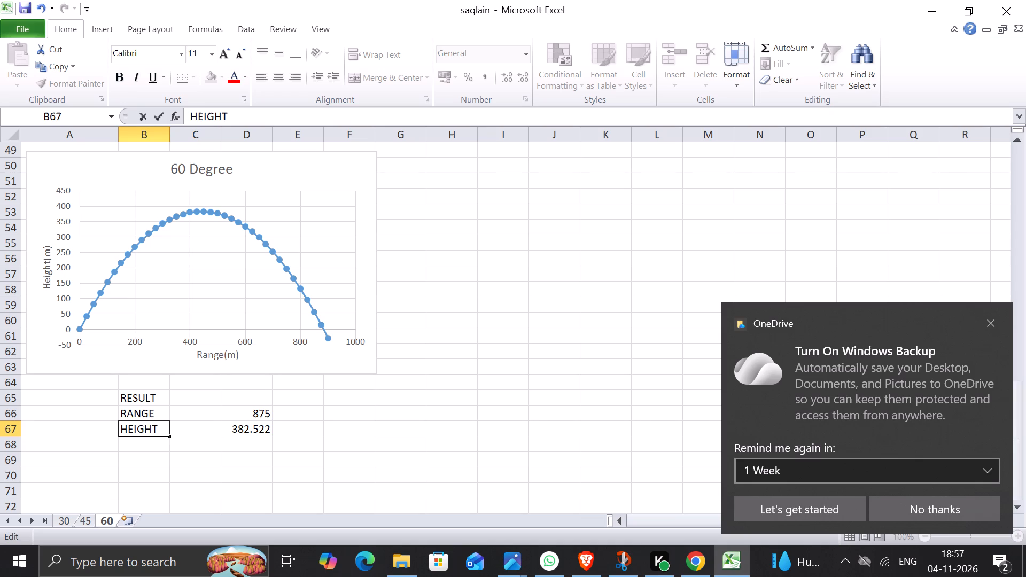
click(192, 395)
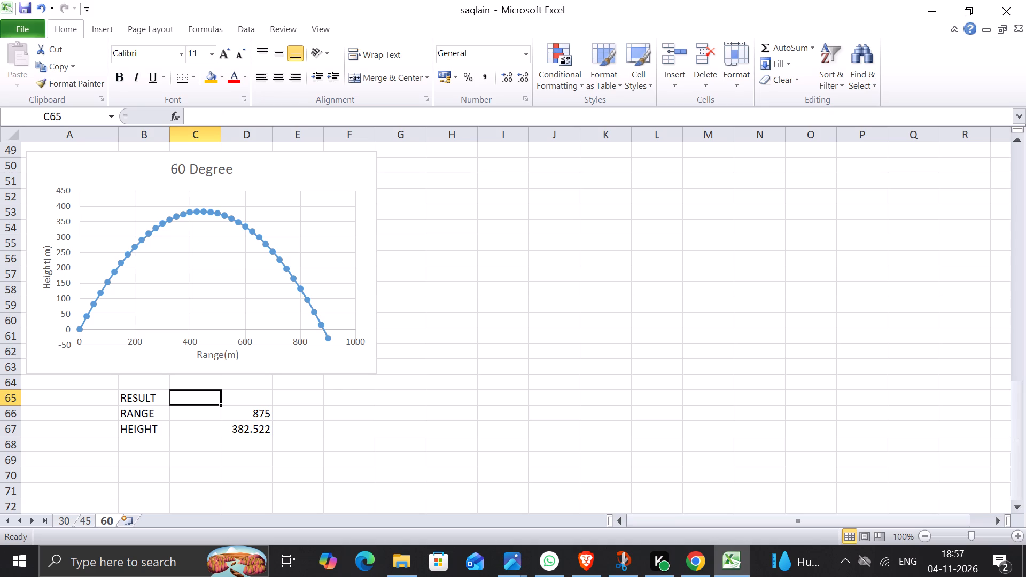
Enter the column heading Graphical in cell D65, above the range and height values.
click(246, 401)
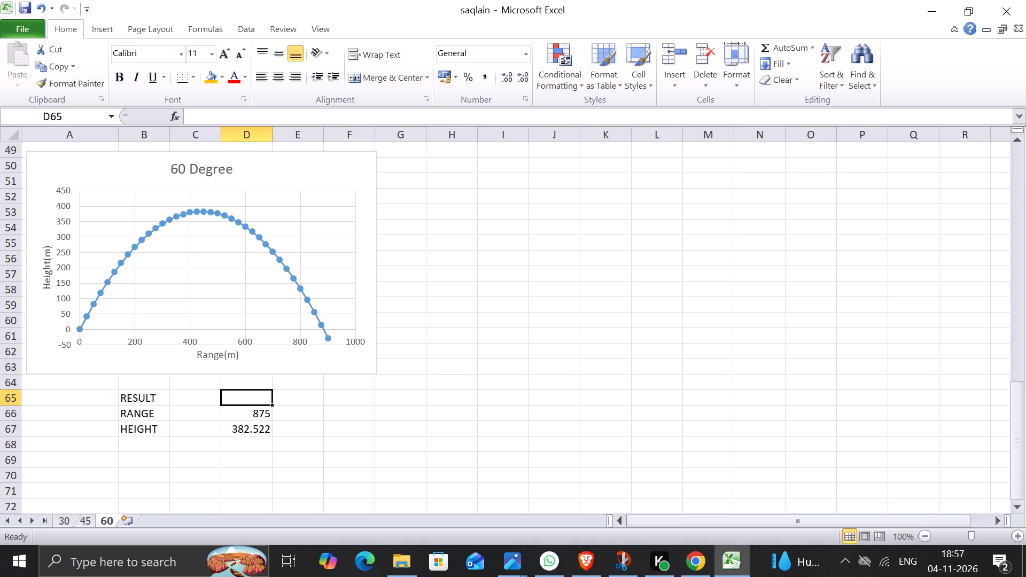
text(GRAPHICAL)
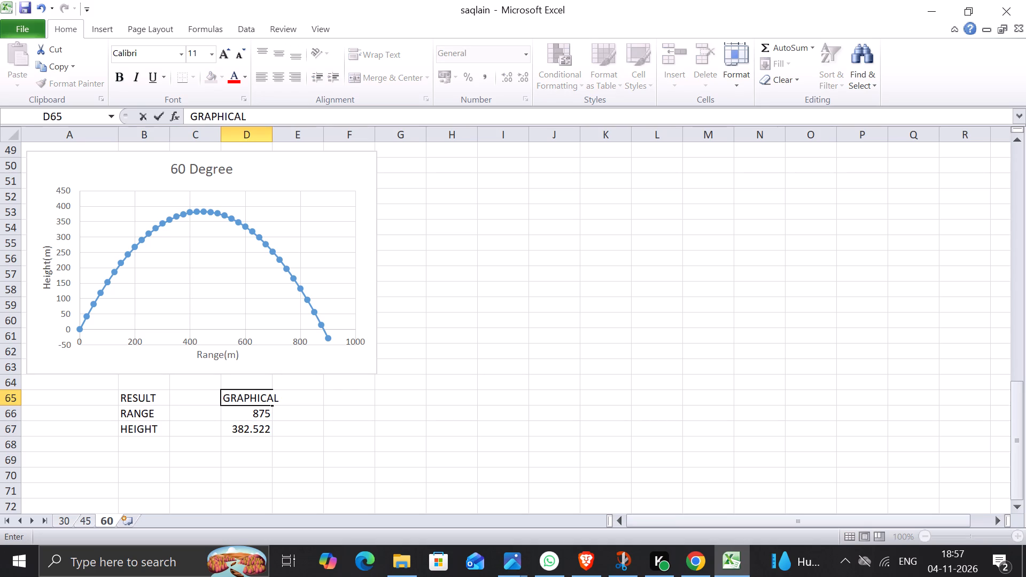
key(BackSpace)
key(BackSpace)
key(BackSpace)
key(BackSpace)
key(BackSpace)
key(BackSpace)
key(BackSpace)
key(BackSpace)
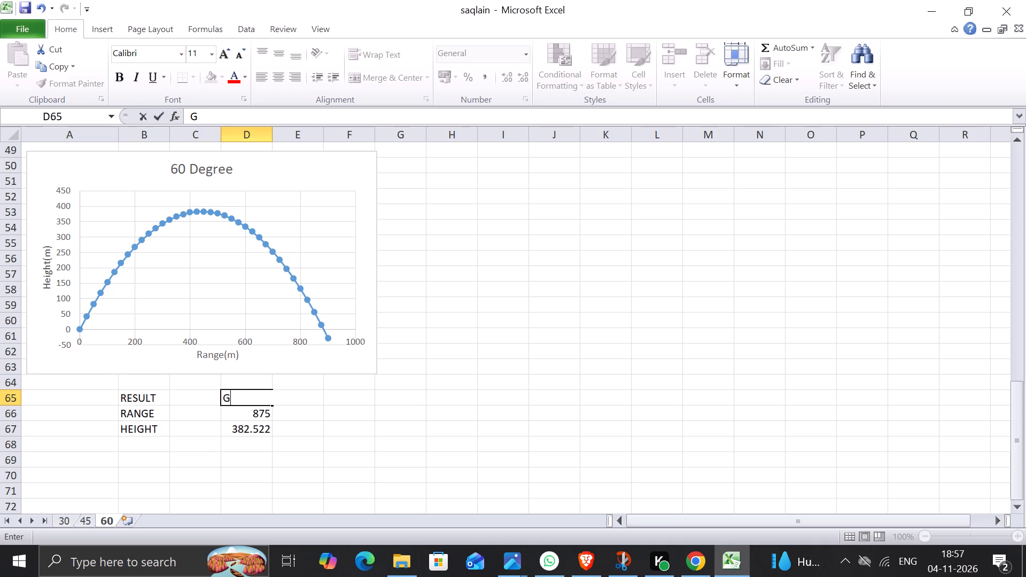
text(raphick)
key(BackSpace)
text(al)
Widen column D slightly so the Graphical heading has room in its cell.
click(268, 138)
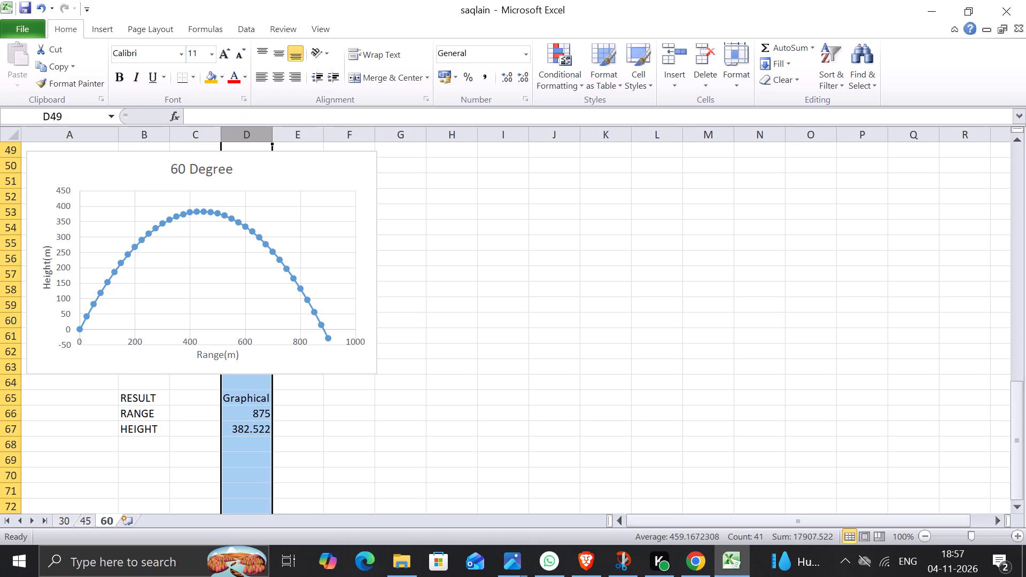
drag(272, 133, 275, 133)
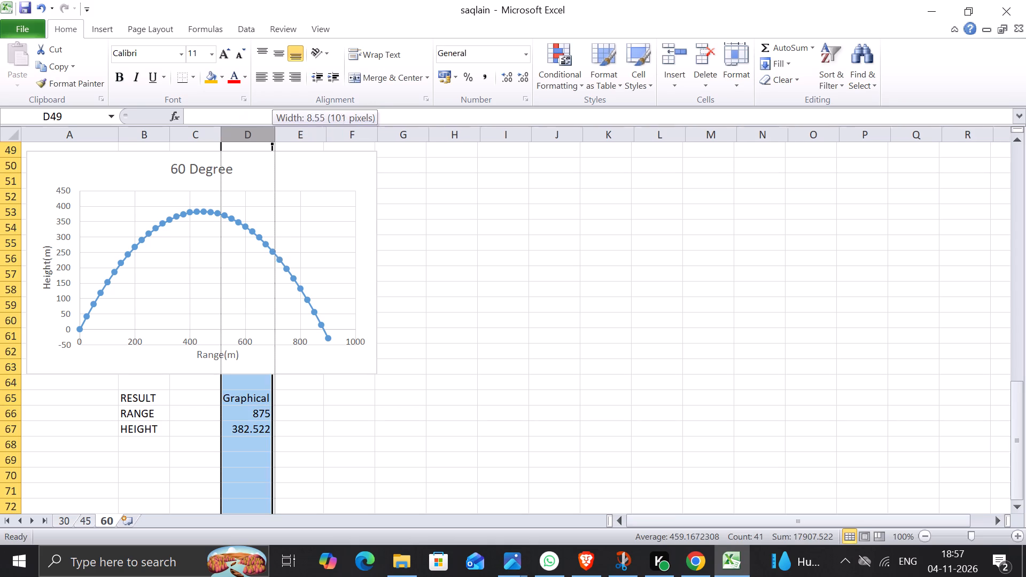
drag(275, 133, 278, 135)
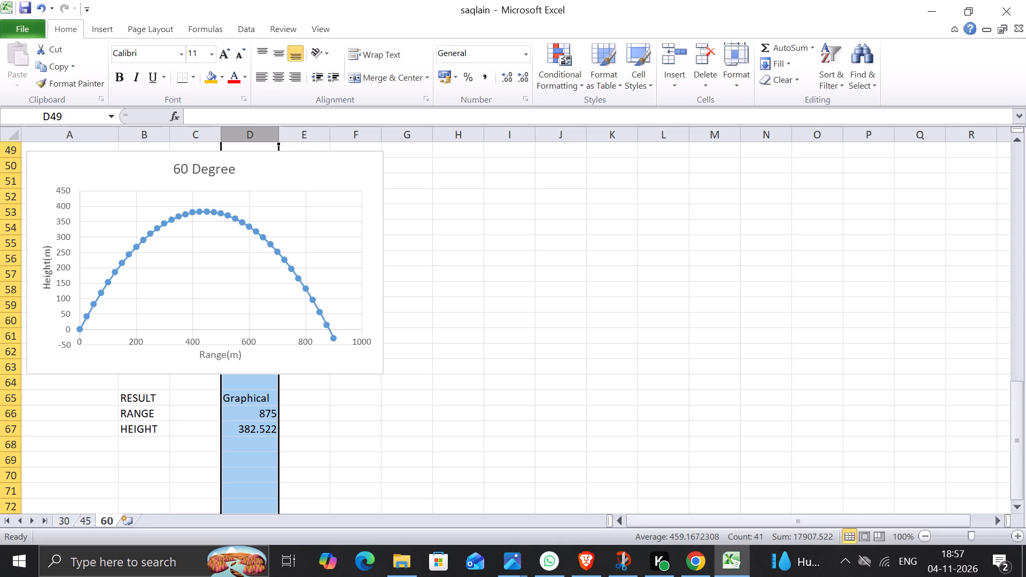
Enter the column heading Theoretical in cell C65, between RESULT and Graphical.
click(197, 393)
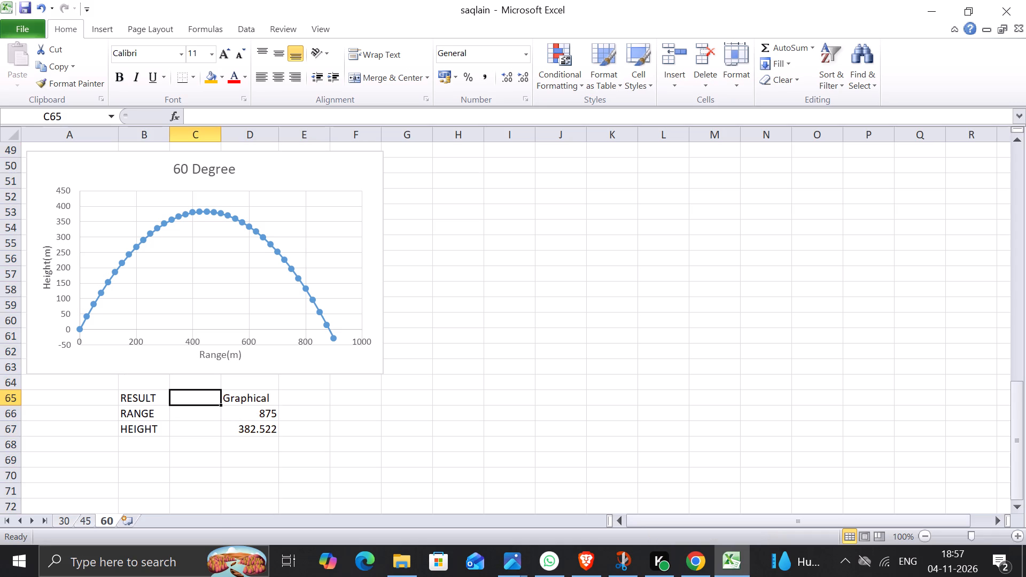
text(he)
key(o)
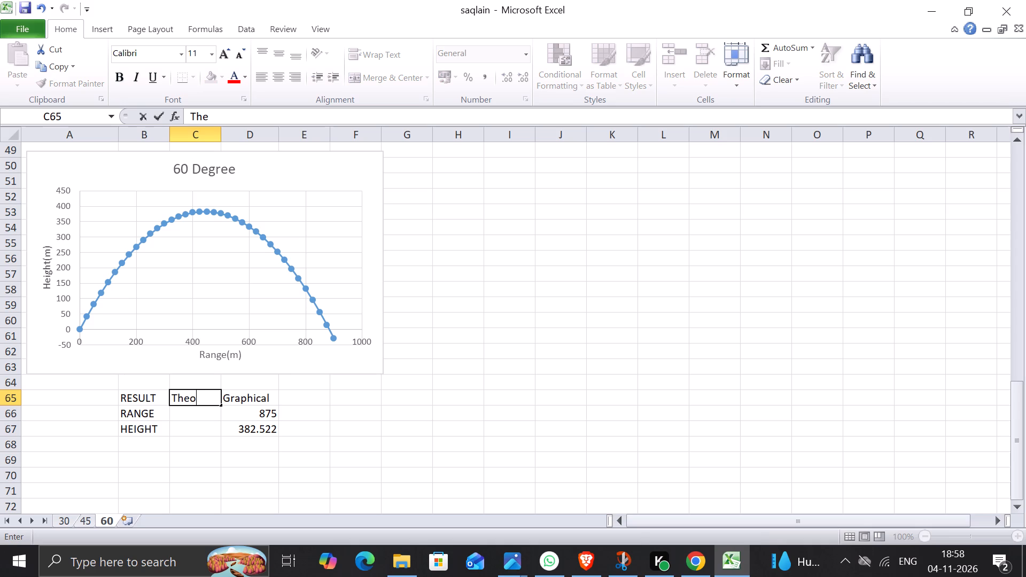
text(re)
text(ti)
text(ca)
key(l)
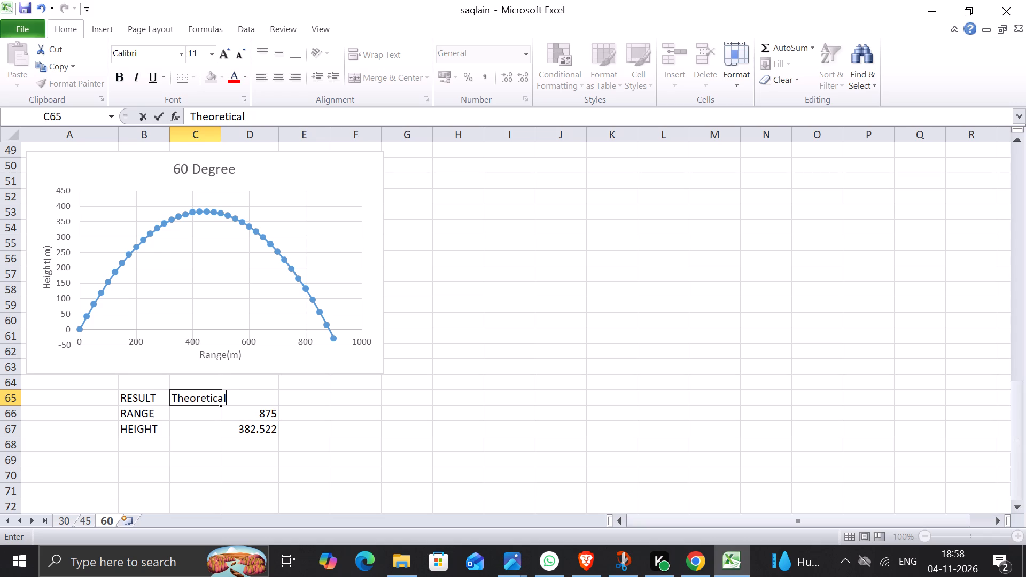
Widen column C so the Theoretical heading fits fully in its cell.
click(219, 140)
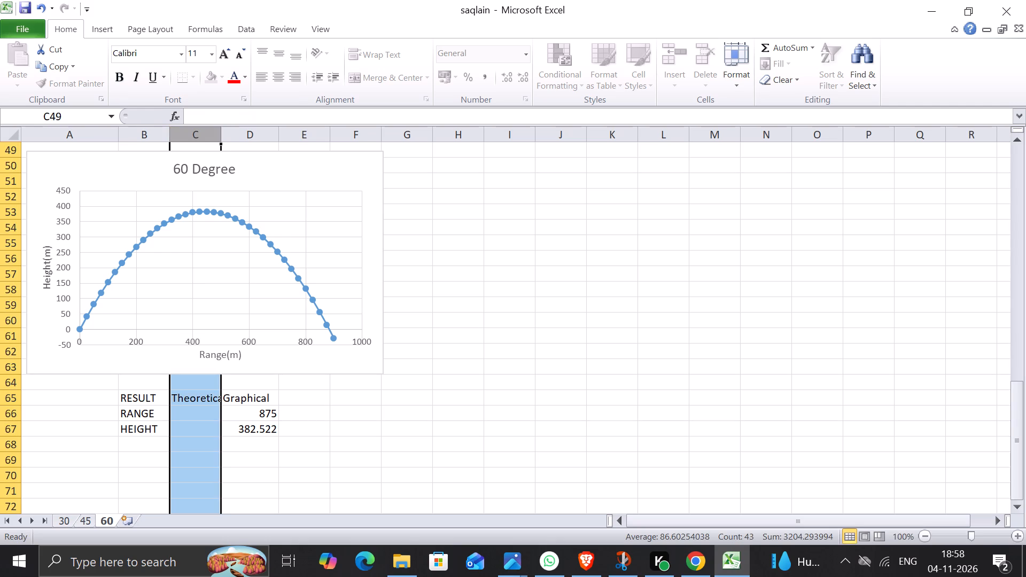
drag(220, 135, 226, 135)
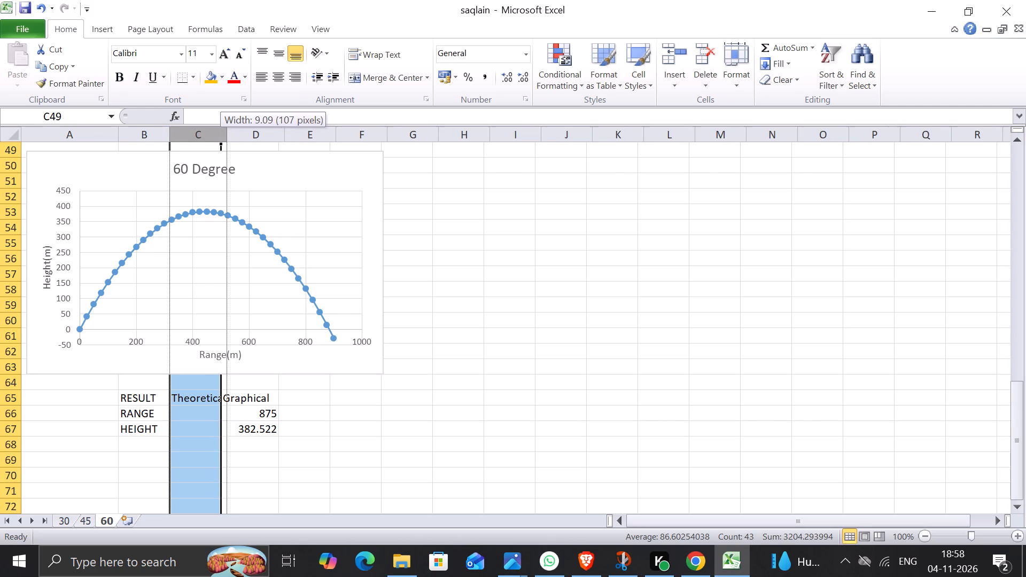
drag(226, 135, 227, 135)
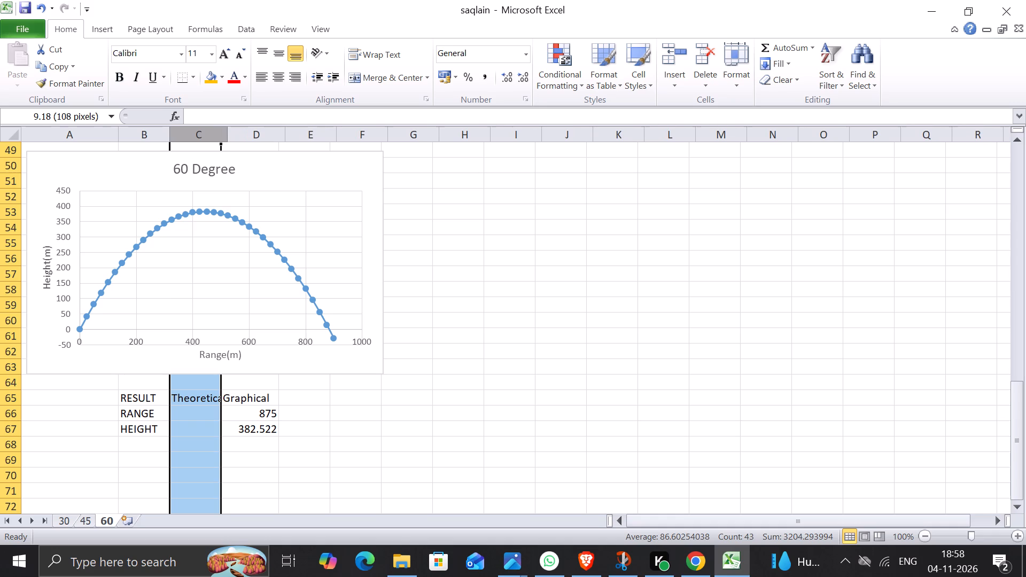
drag(227, 135, 232, 133)
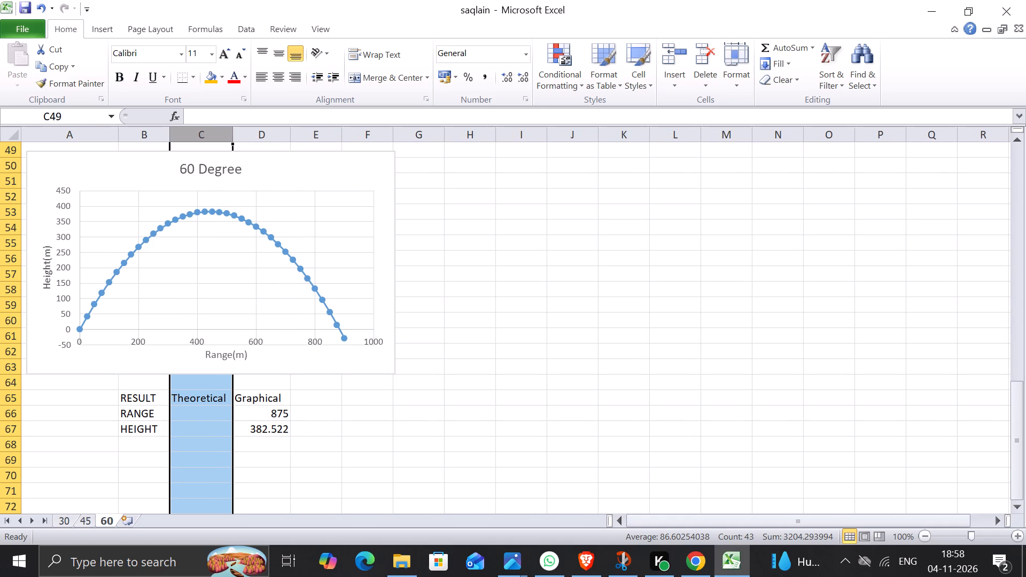
Apply all borders to the RESULT table in B65:D67 and centre its cell contents horizontally.
click(136, 404)
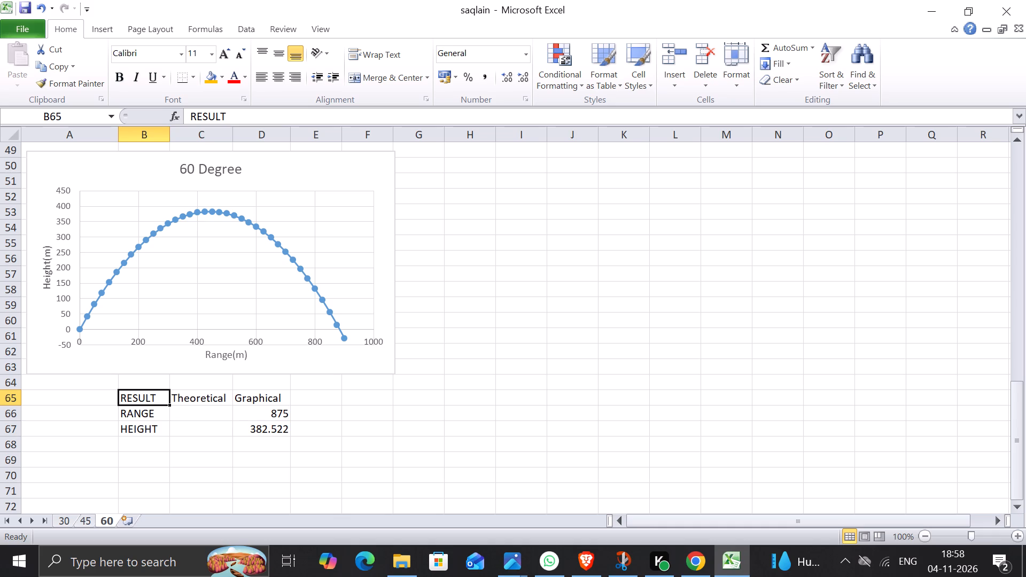
ctrl+drag(137, 400, 229, 415)
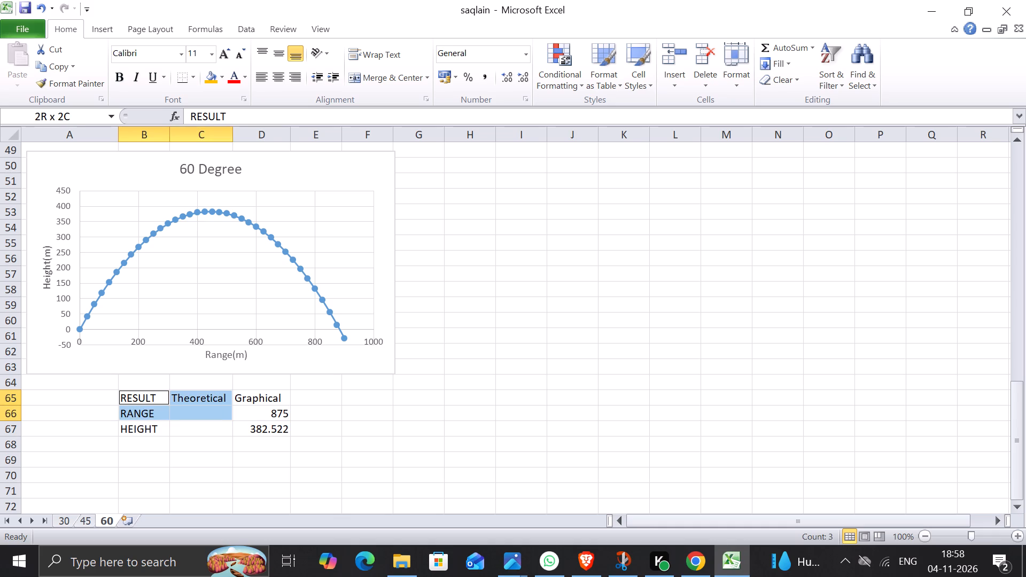
ctrl+drag(229, 415, 275, 425)
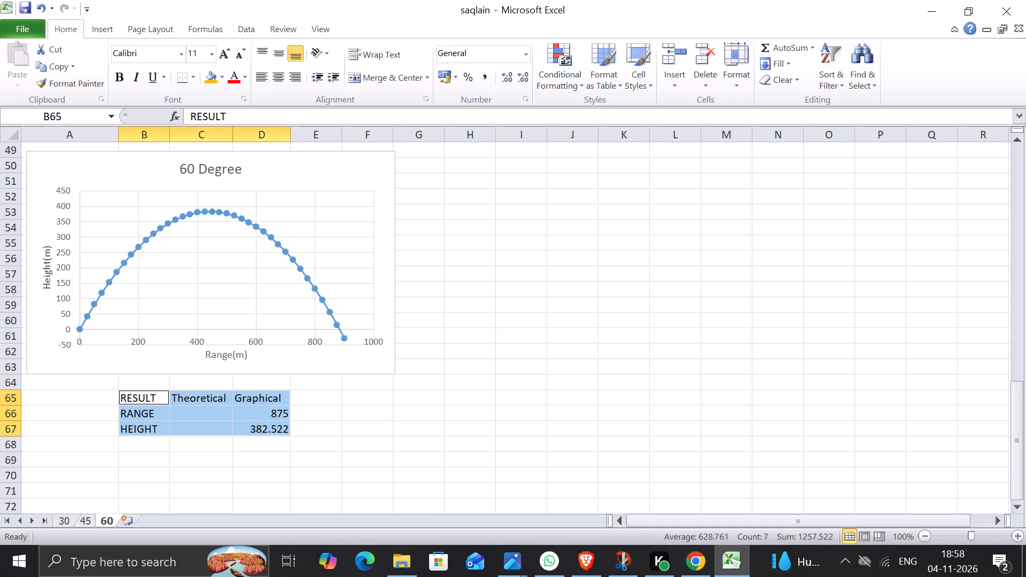
click(191, 80)
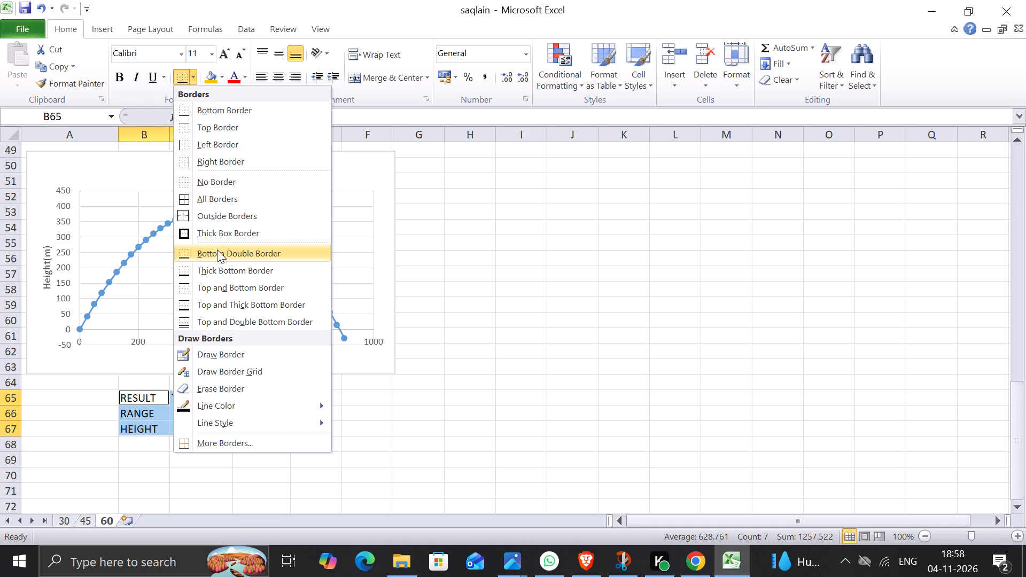
click(234, 197)
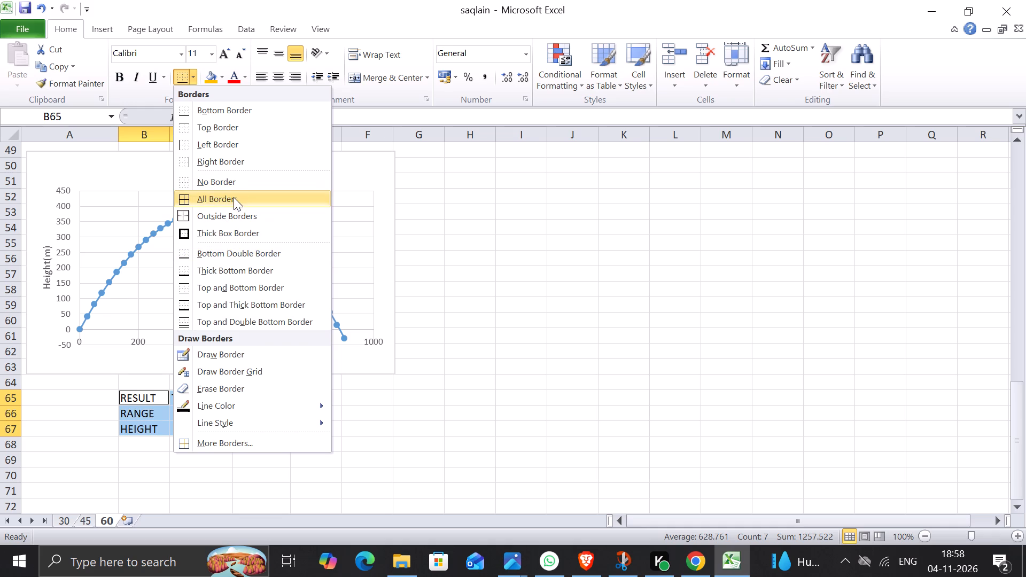
click(274, 76)
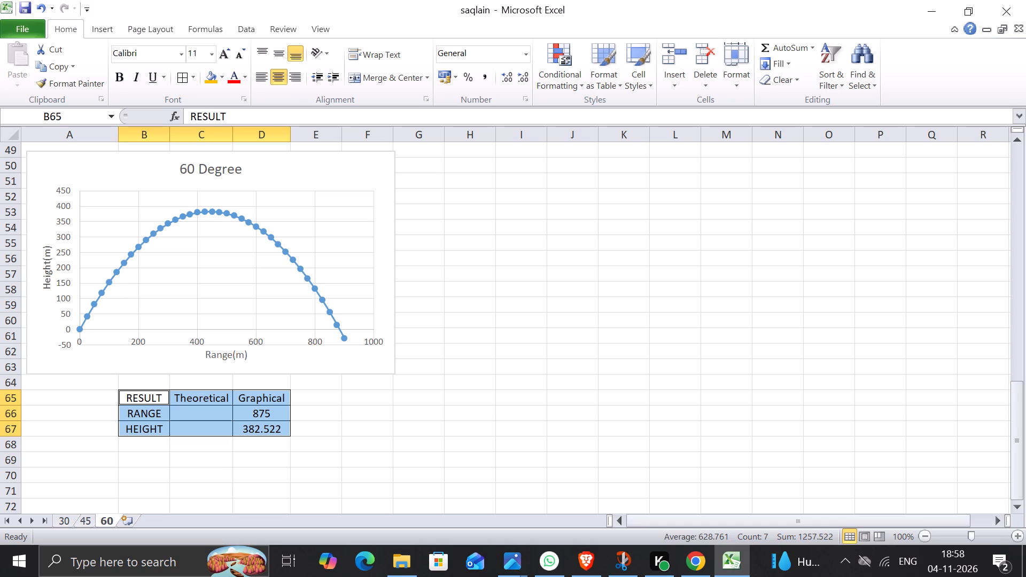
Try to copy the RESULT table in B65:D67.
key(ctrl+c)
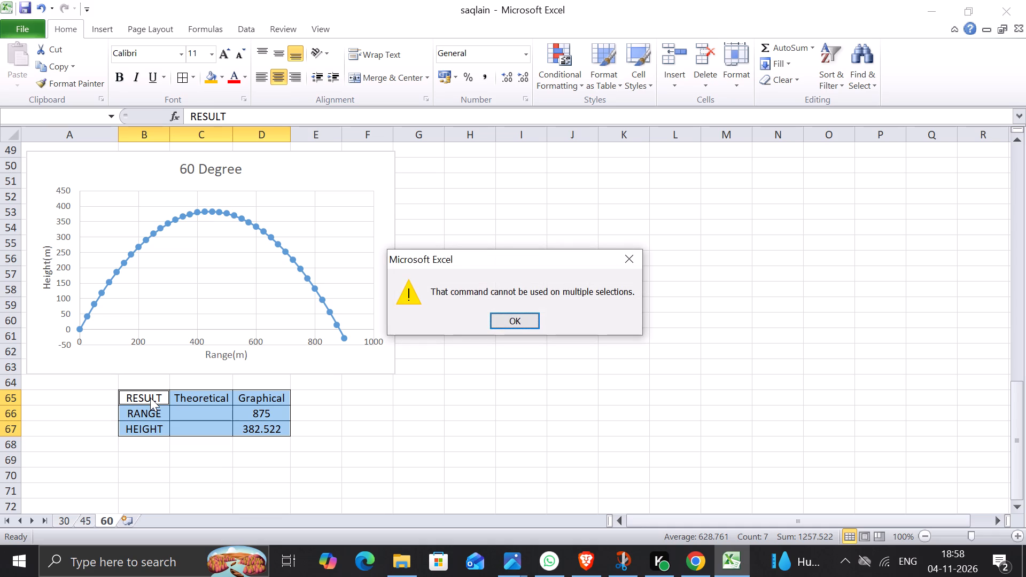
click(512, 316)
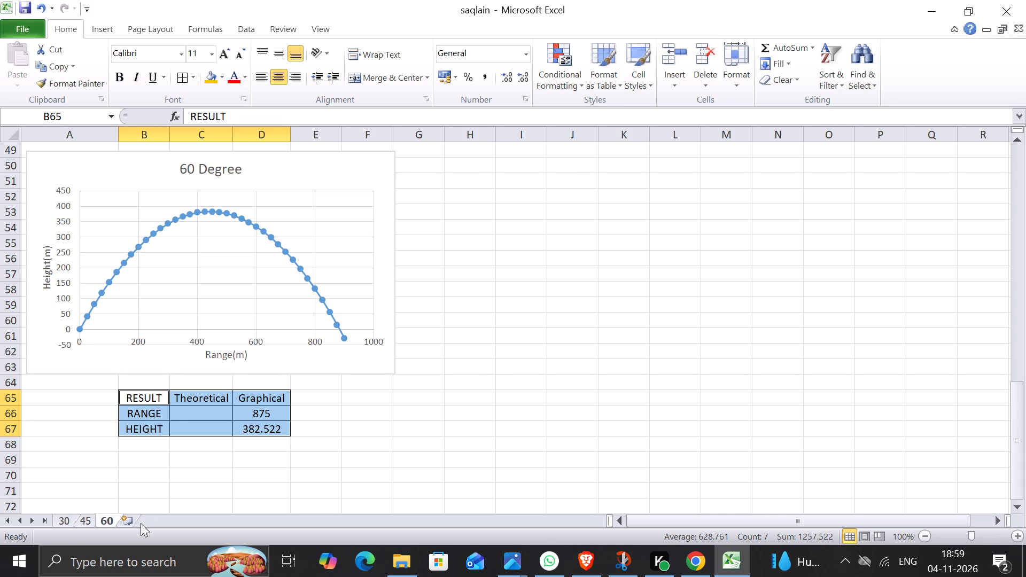
Save the workbook.
key(ctrl+s)
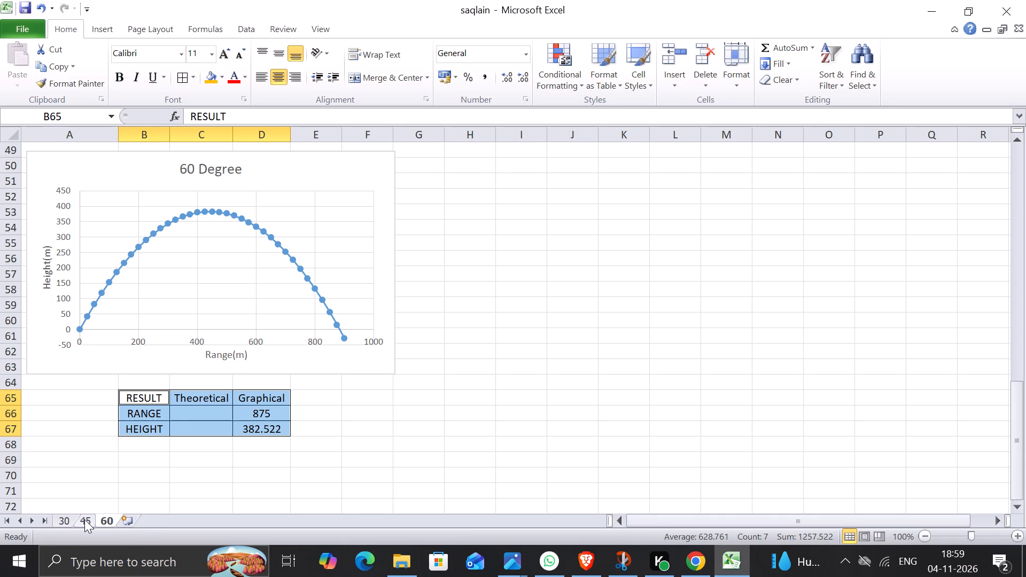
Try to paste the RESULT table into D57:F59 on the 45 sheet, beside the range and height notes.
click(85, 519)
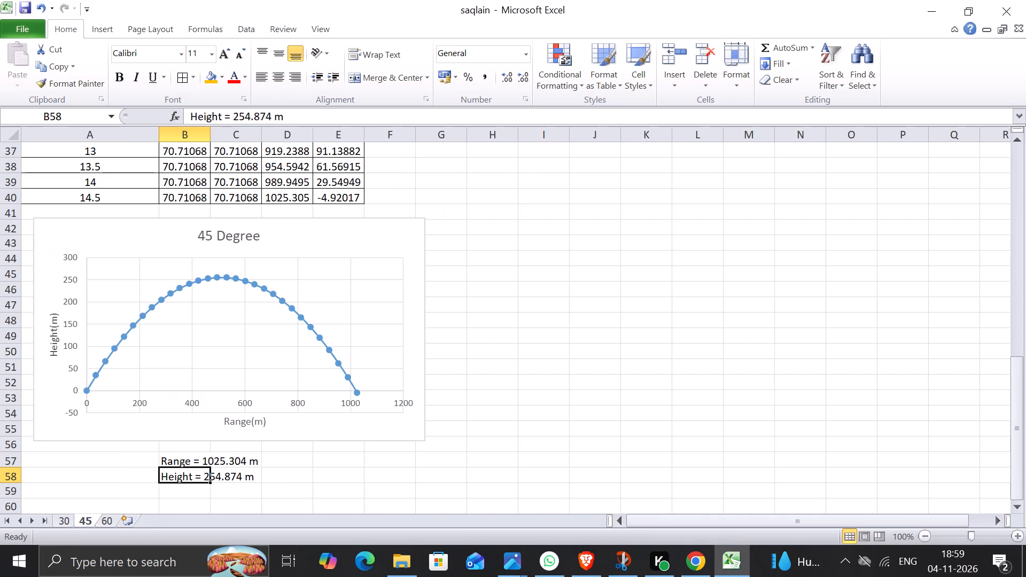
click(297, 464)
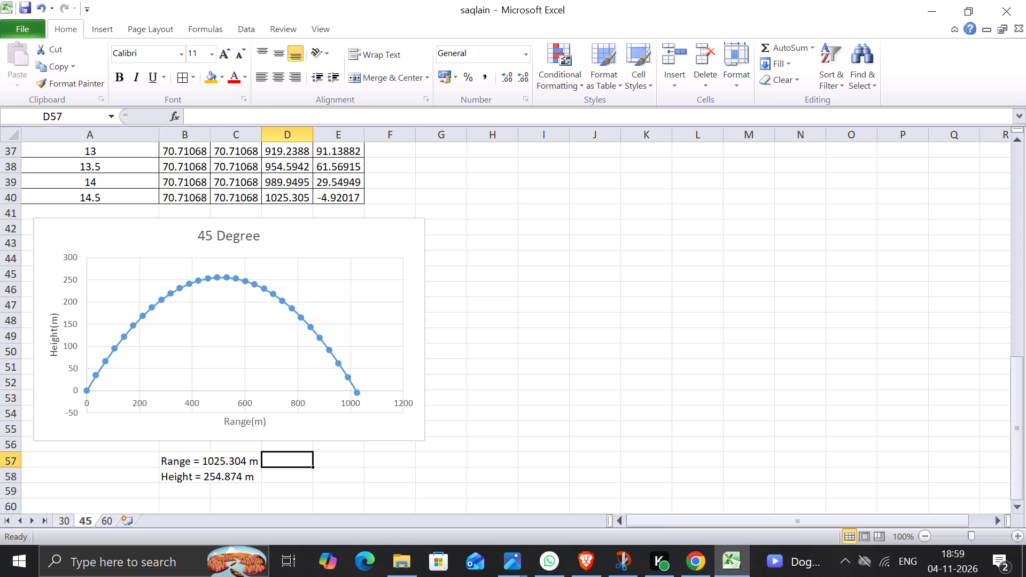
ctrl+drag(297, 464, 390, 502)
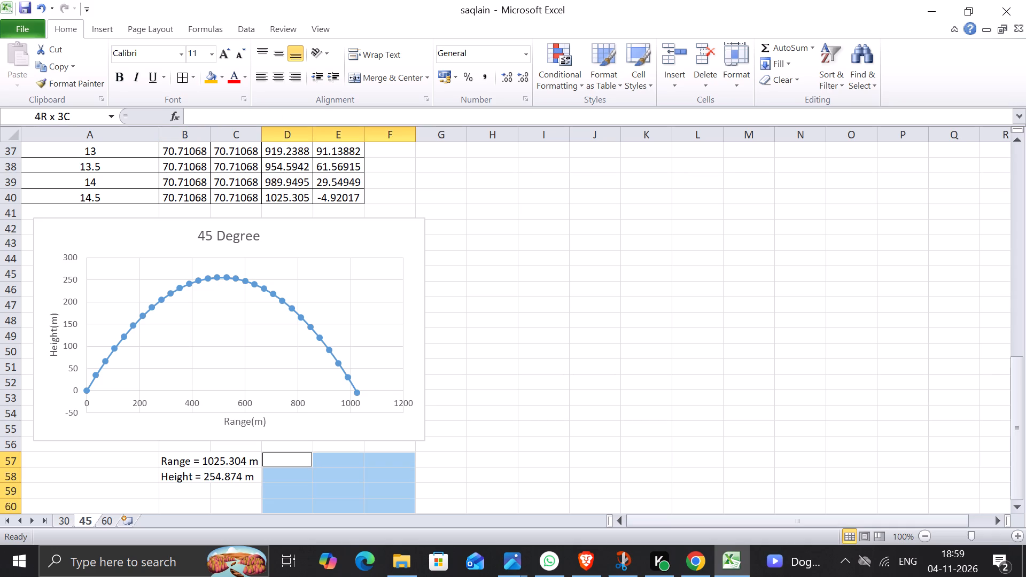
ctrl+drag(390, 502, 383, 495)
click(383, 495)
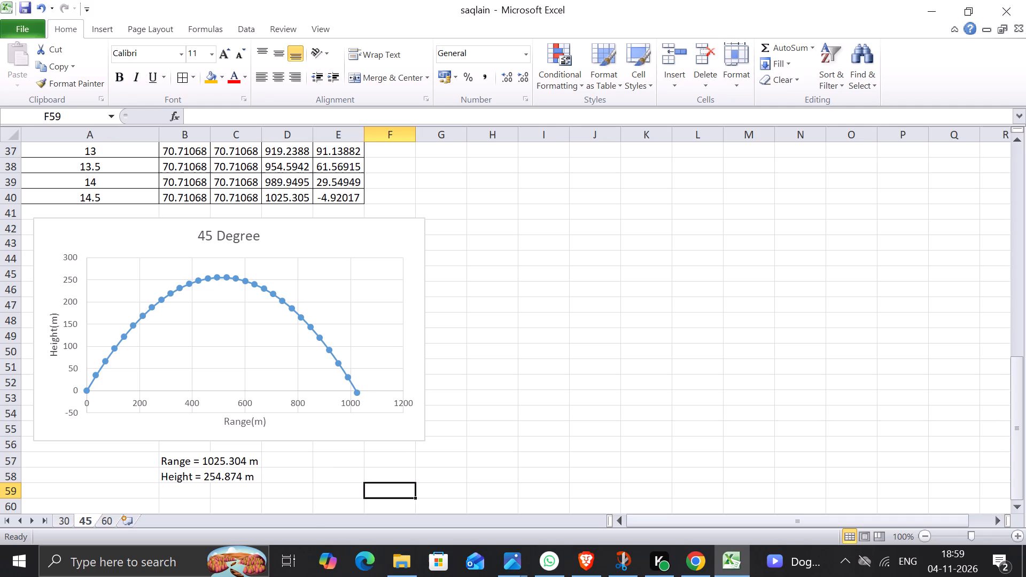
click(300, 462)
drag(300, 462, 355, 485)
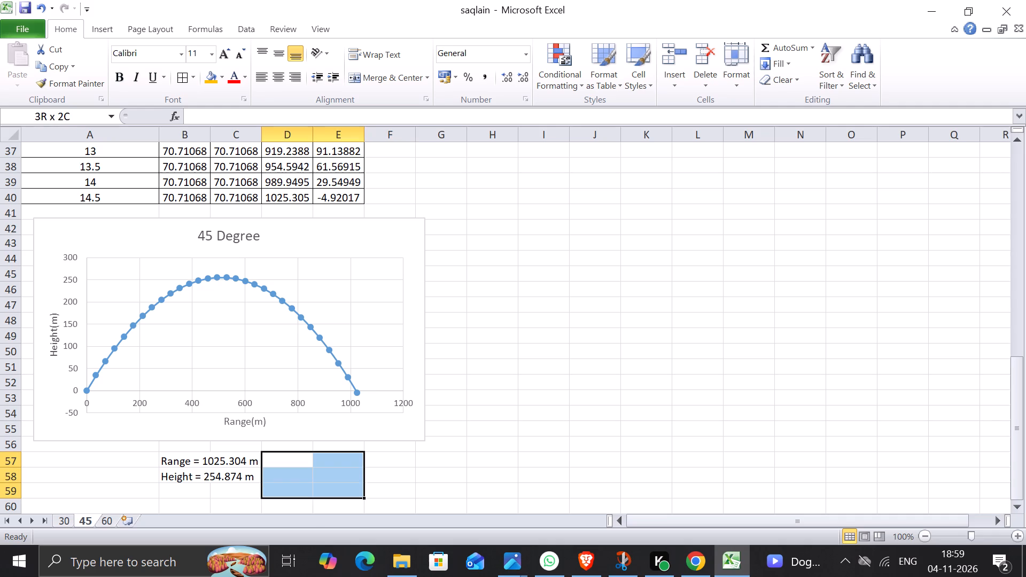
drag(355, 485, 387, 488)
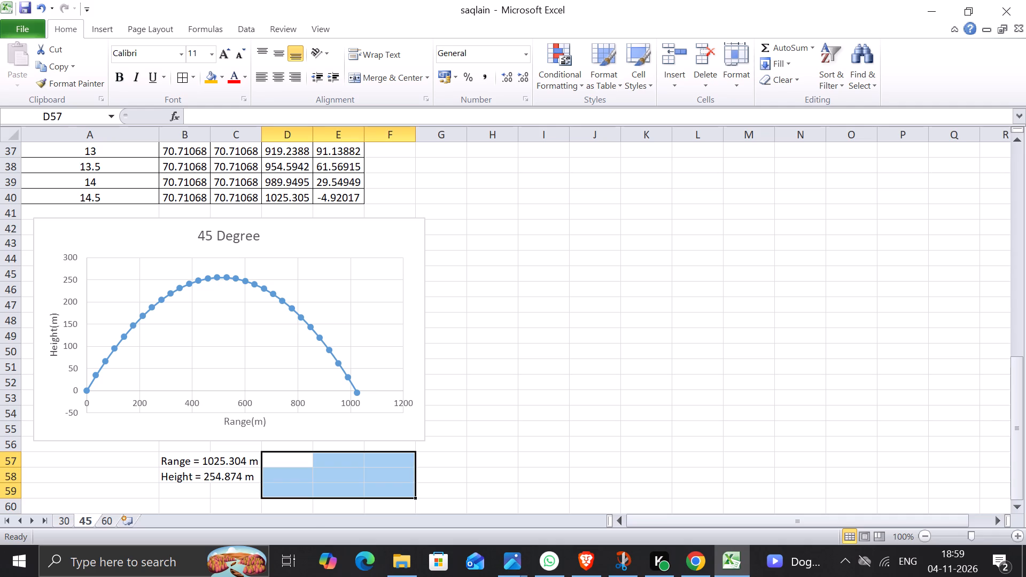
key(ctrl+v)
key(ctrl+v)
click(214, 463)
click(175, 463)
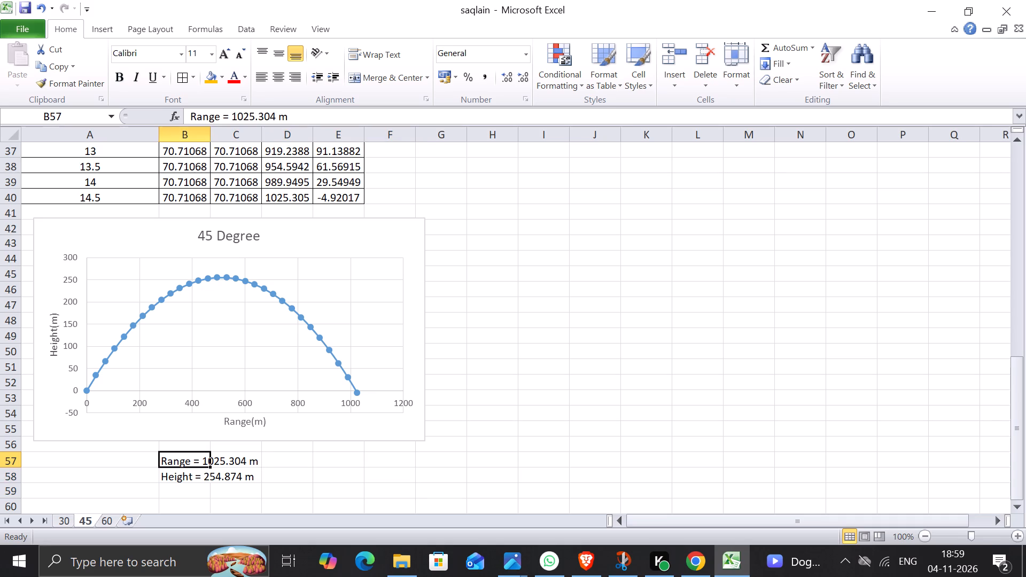
Copy the heading text Theoretical from cell C65 on the 60 sheet.
click(108, 521)
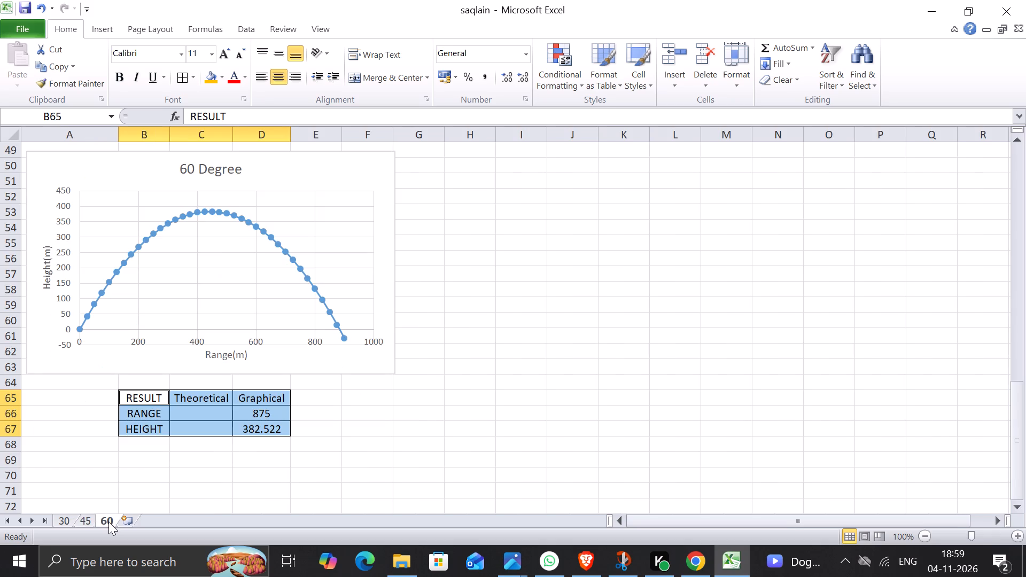
click(119, 412)
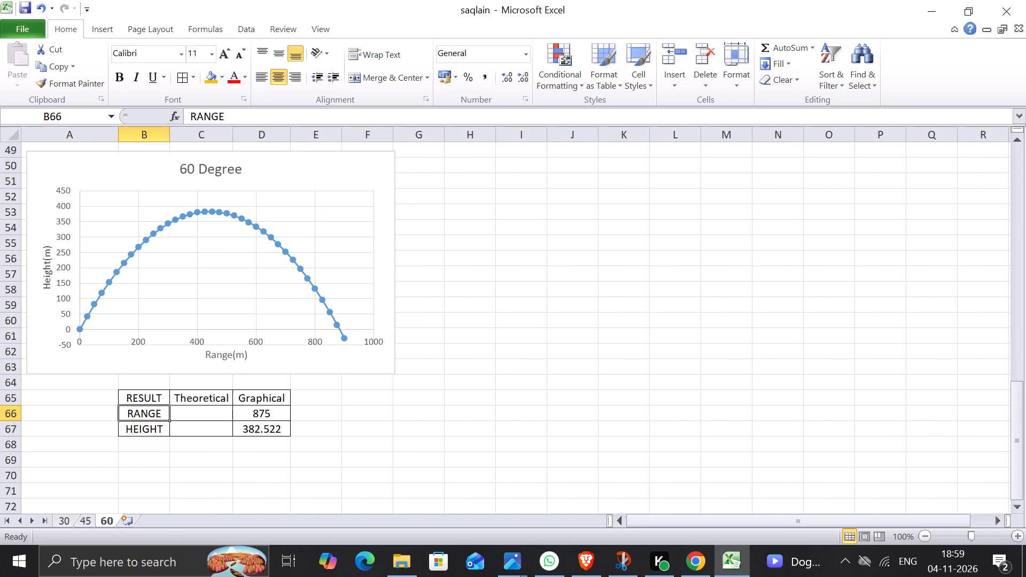
click(147, 403)
double_click(198, 399)
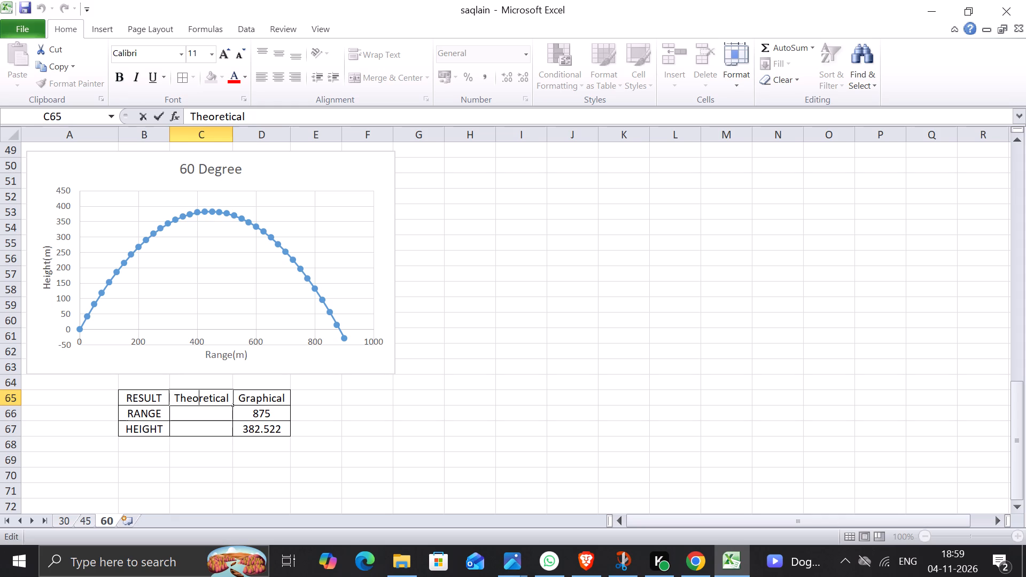
drag(172, 397, 175, 397)
drag(175, 397, 235, 393)
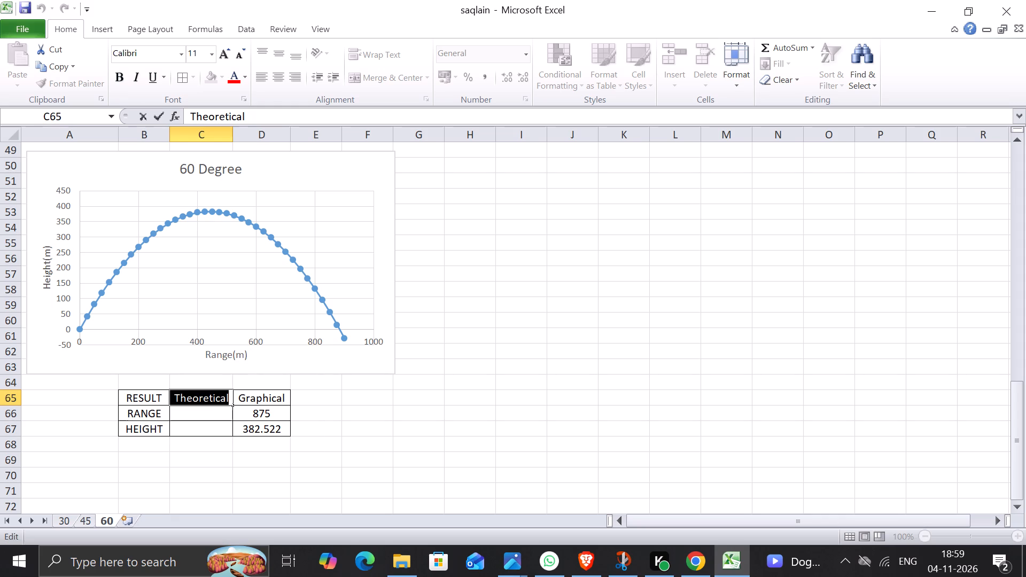
key(ctrl+c)
On the 45 sheet, enter the range value 1025.304 in cell D58 and the height value 254.874 in D59.
click(81, 521)
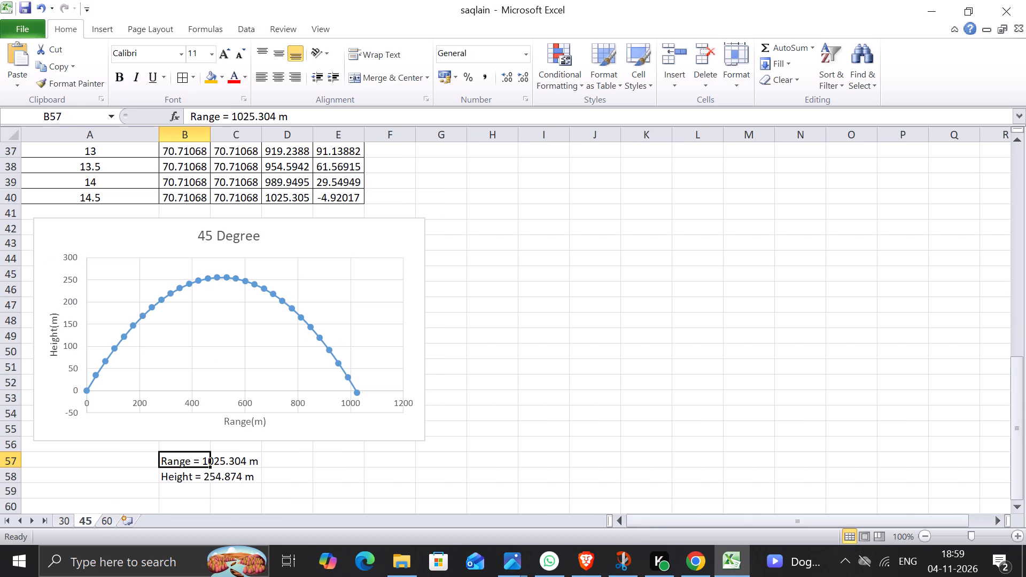
click(293, 462)
click(293, 484)
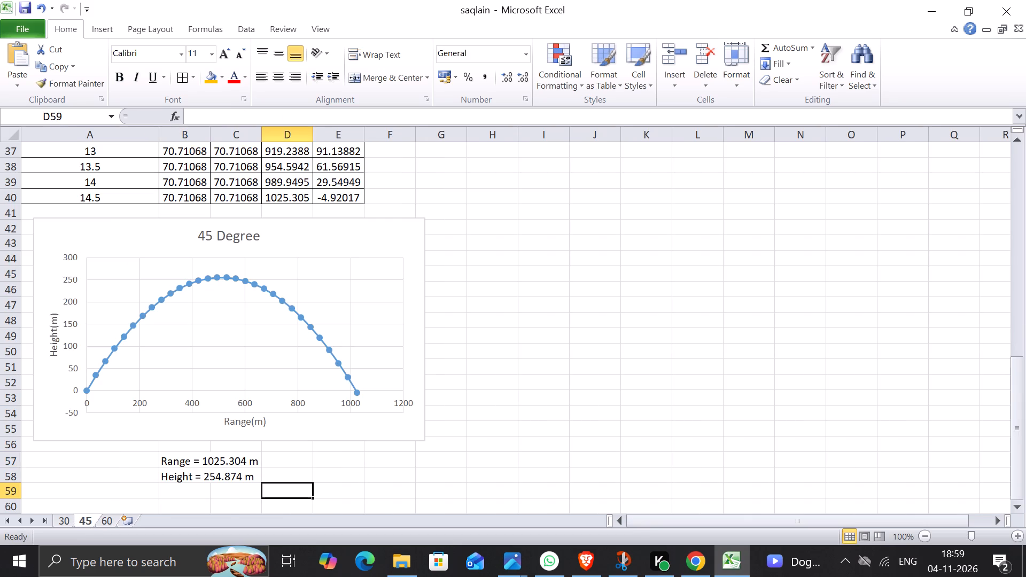
click(296, 478)
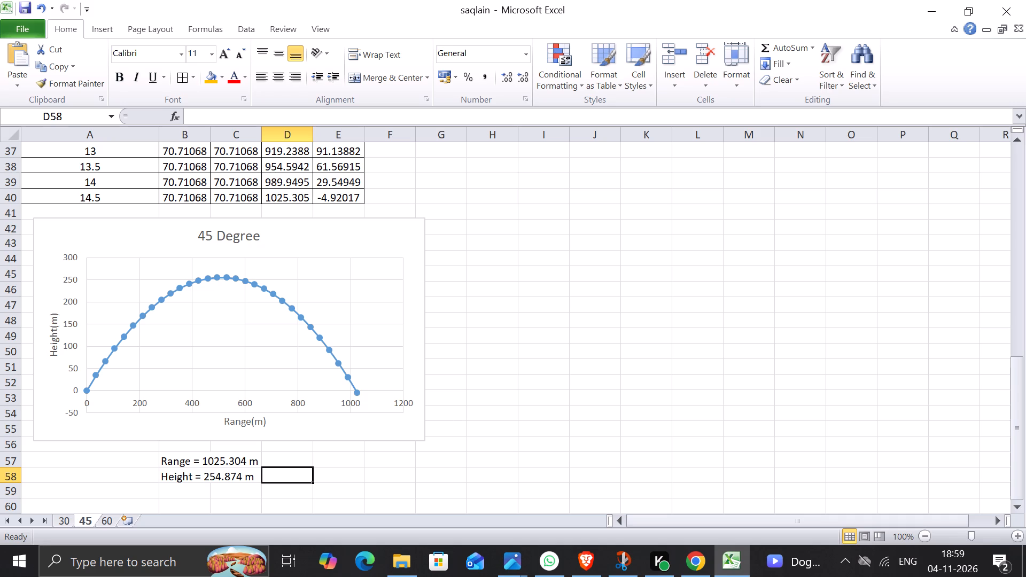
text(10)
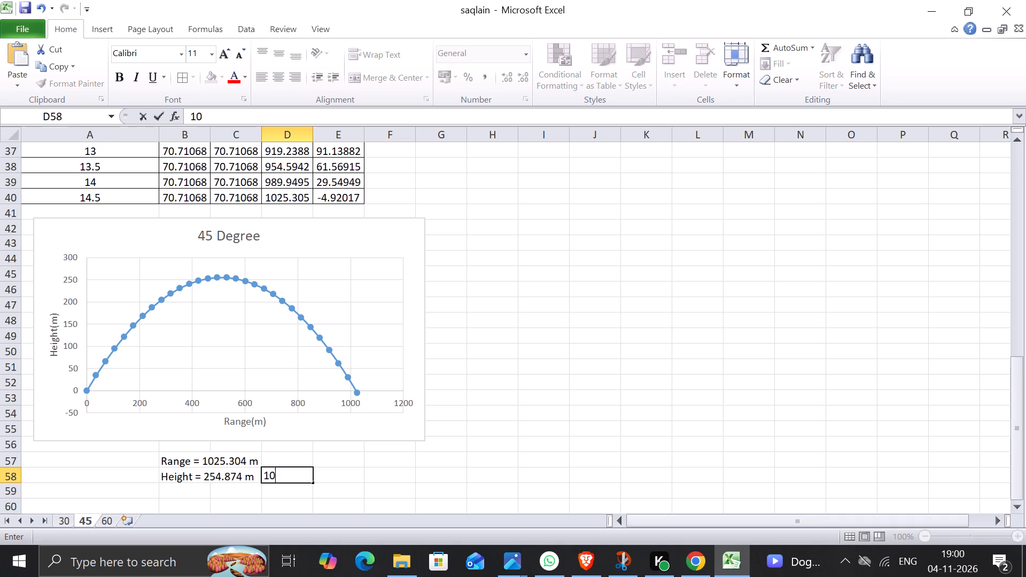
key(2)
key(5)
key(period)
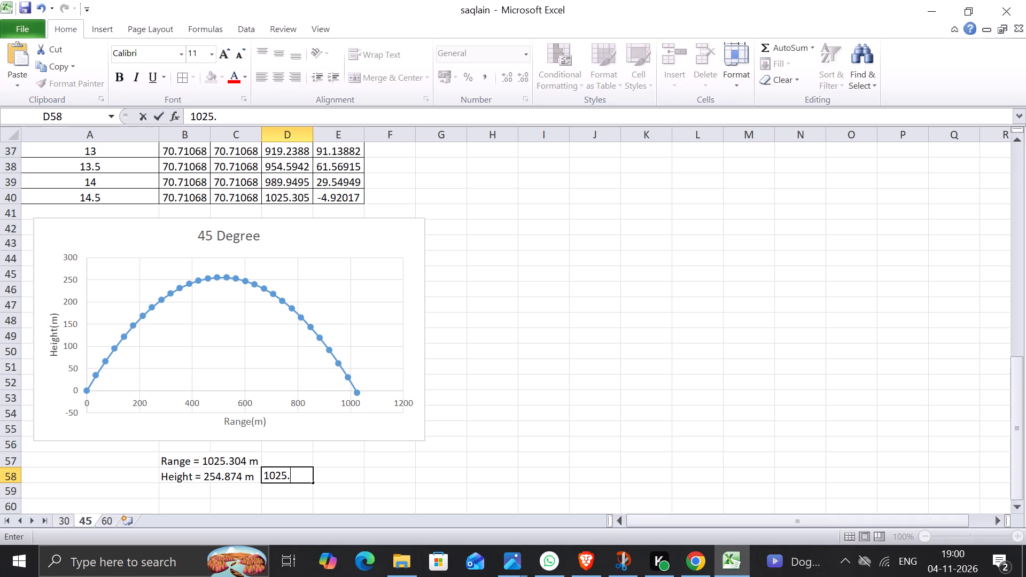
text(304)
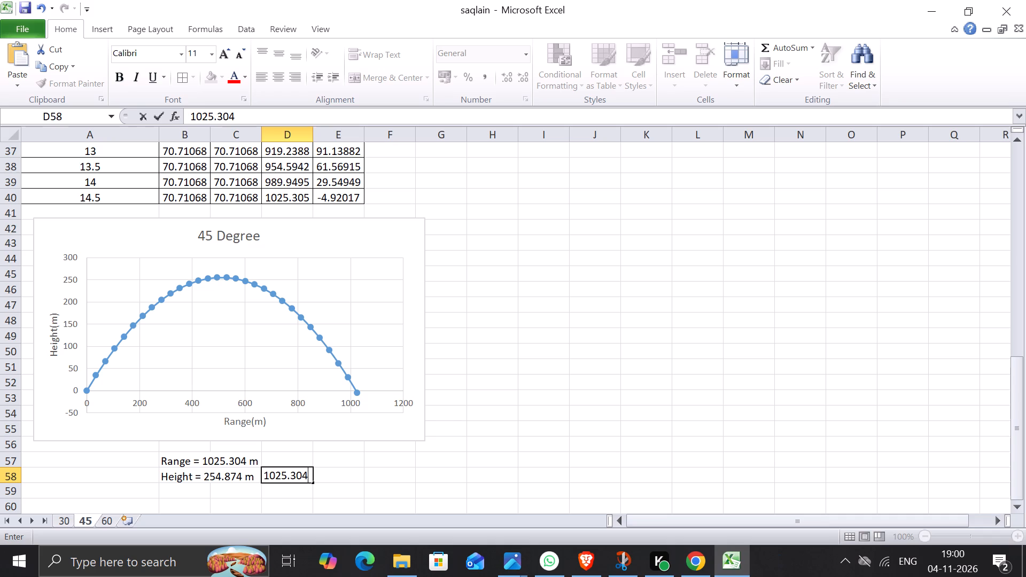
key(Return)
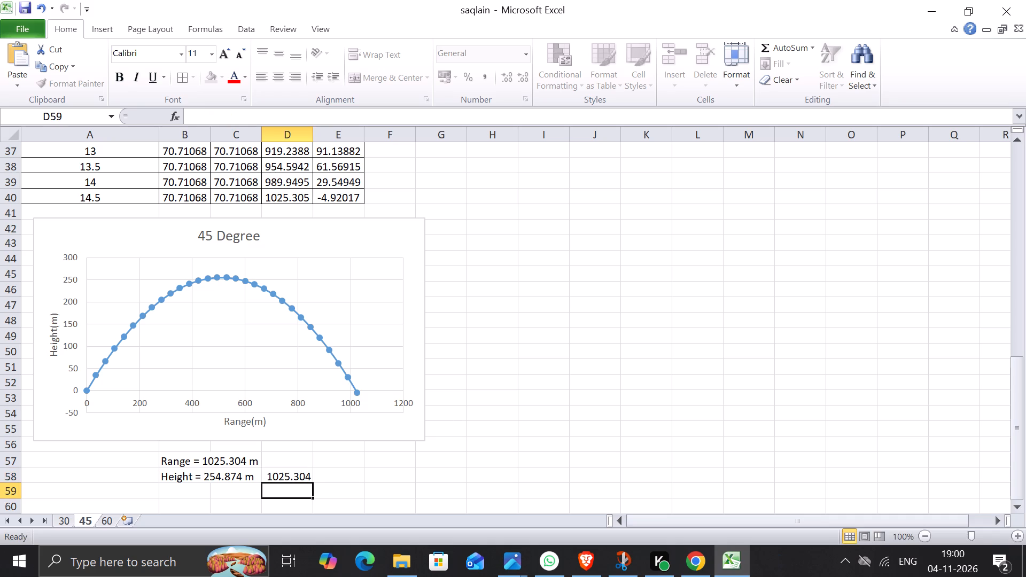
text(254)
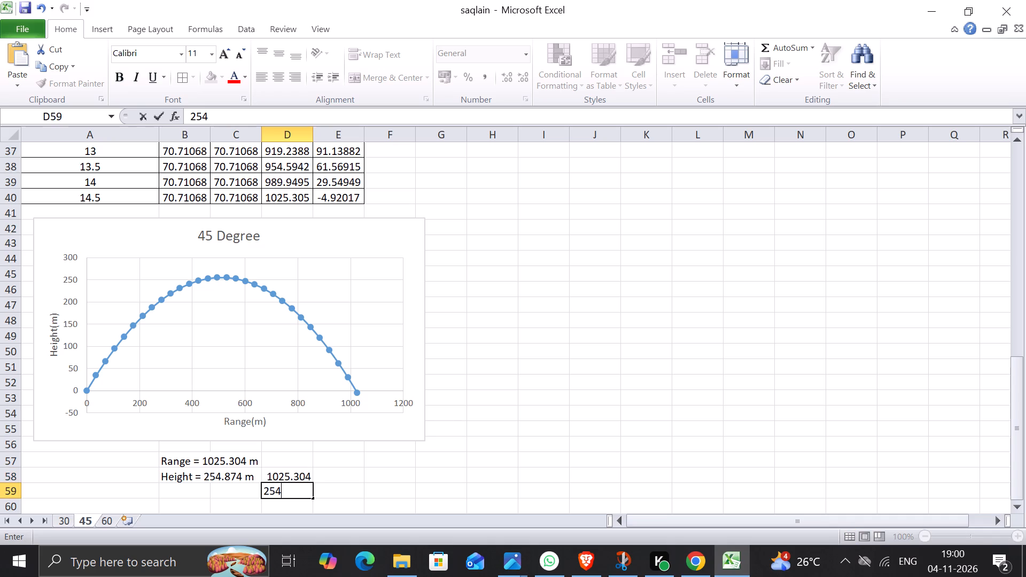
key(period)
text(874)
Shorten the height note in cell B58 to just the label Height.
double_click(228, 479)
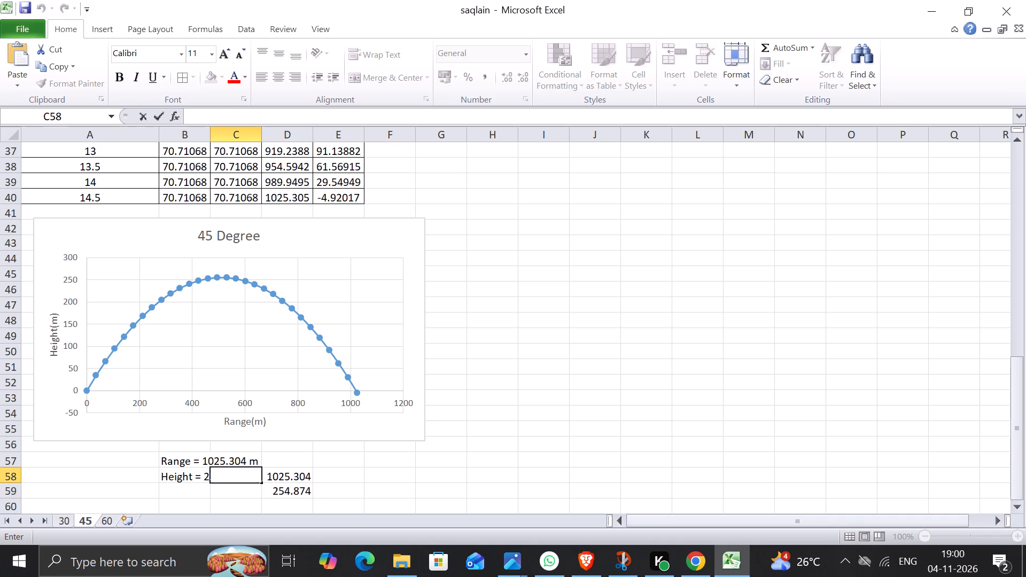
double_click(181, 473)
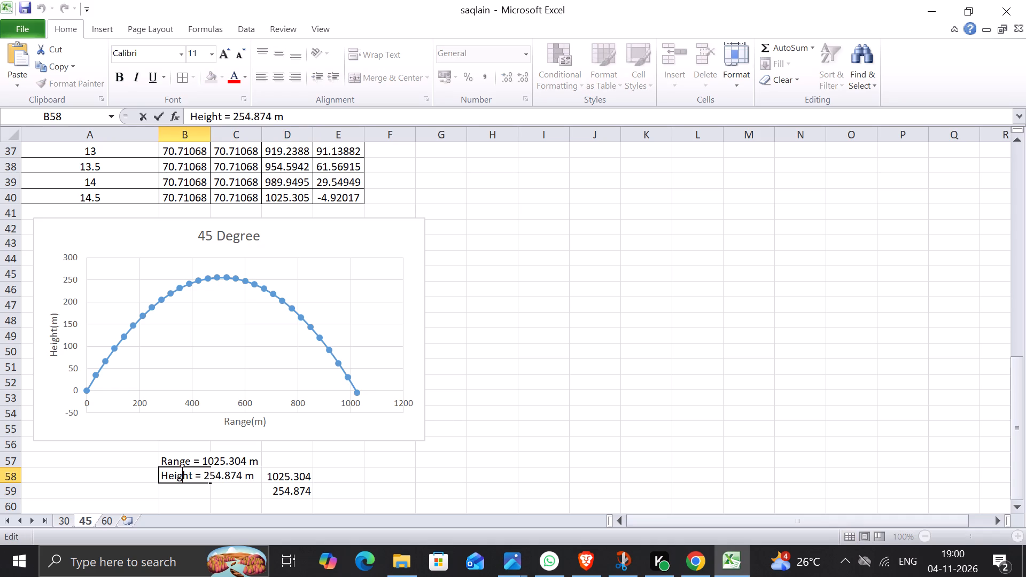
drag(253, 473, 205, 478)
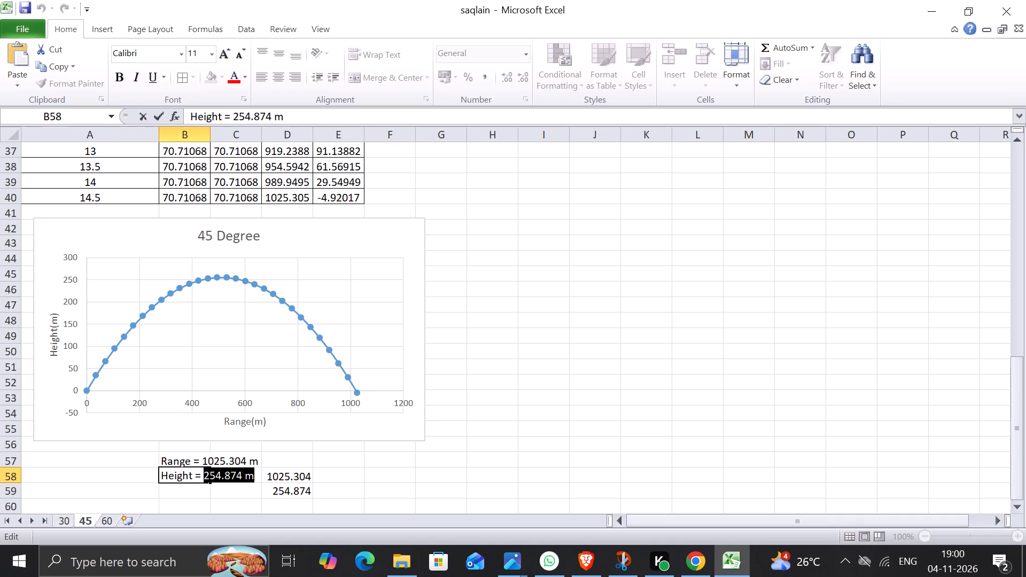
drag(205, 478, 204, 478)
drag(204, 478, 193, 478)
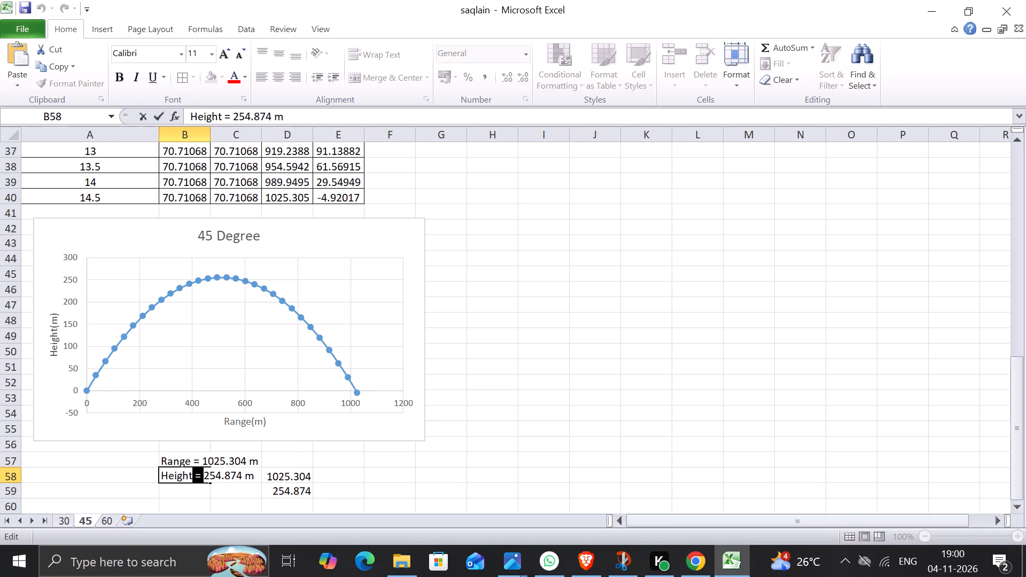
drag(193, 478, 192, 478)
key(BackSpace)
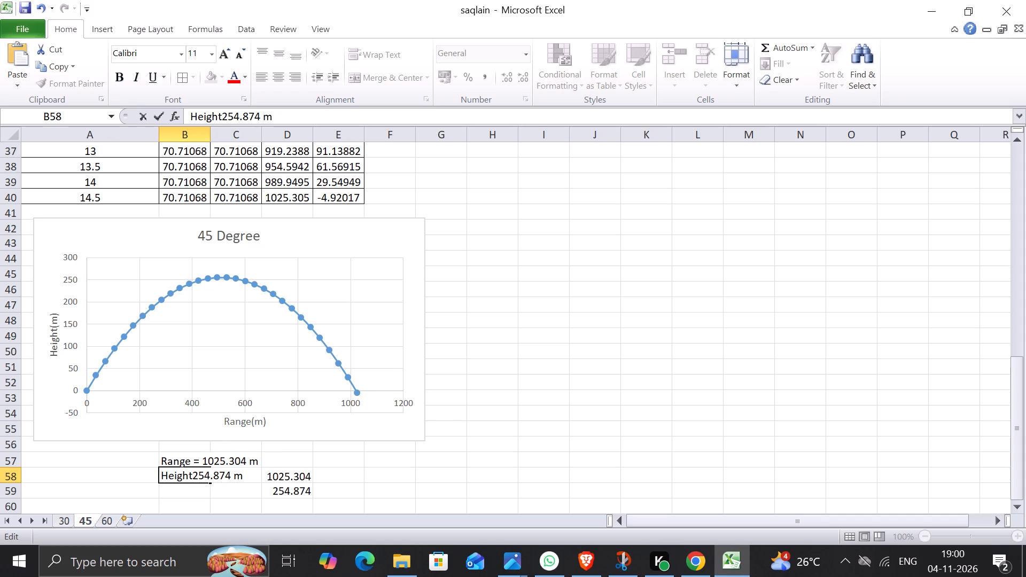
drag(195, 479, 261, 486)
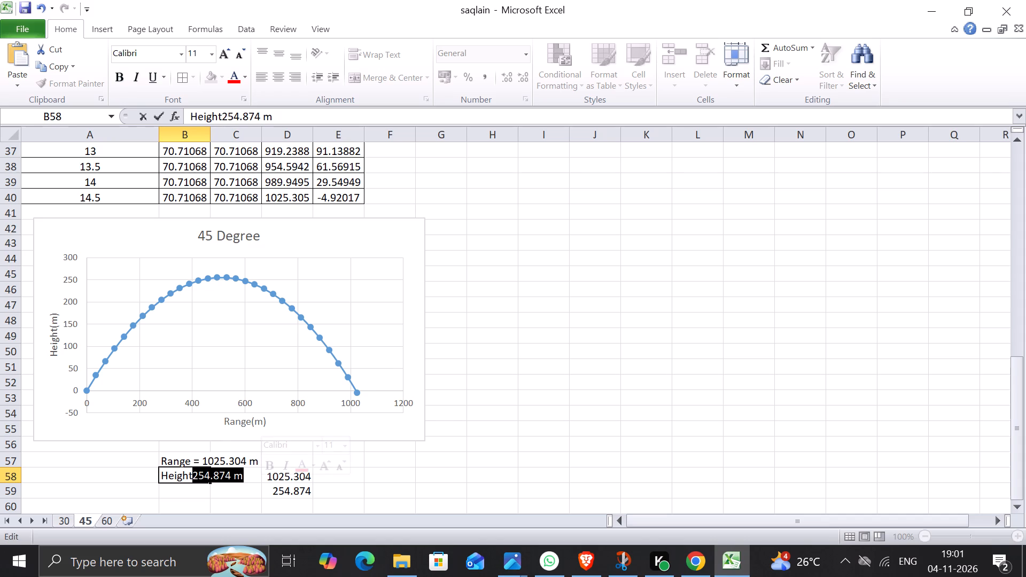
key(BackSpace)
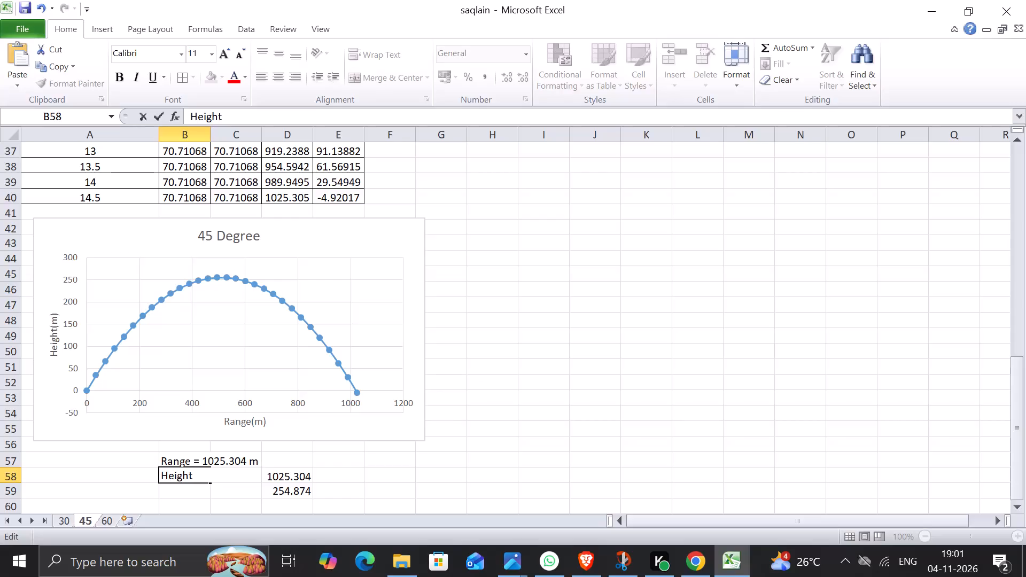
Shorten the range note in cell B57 to just the label Range.
click(201, 463)
double_click(201, 463)
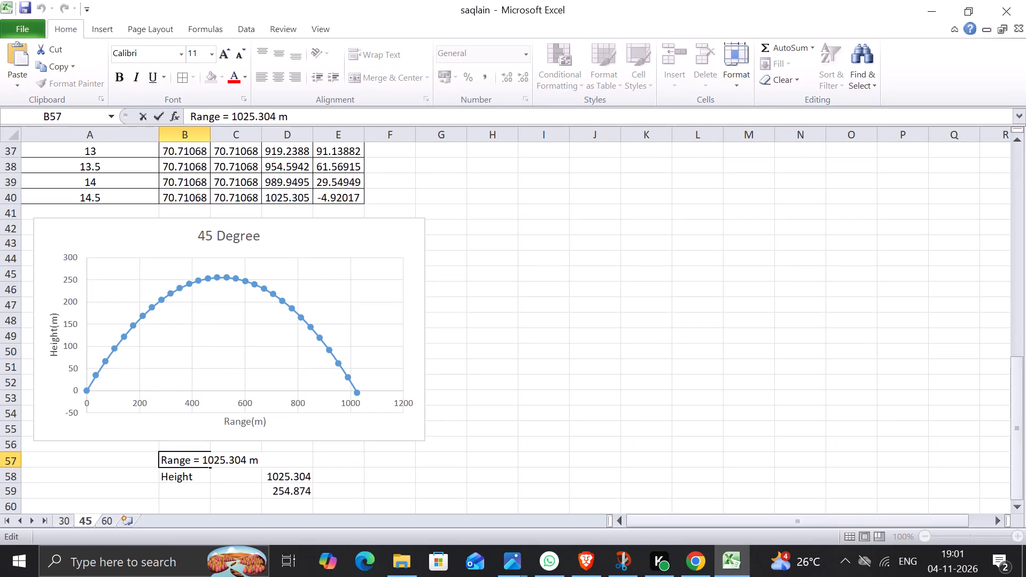
click(190, 459)
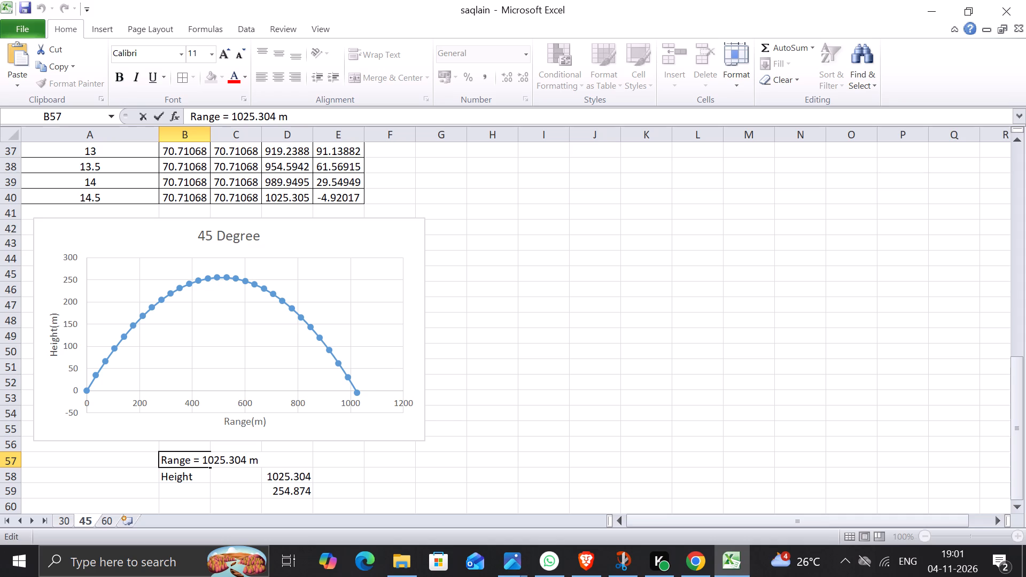
drag(190, 459, 280, 461)
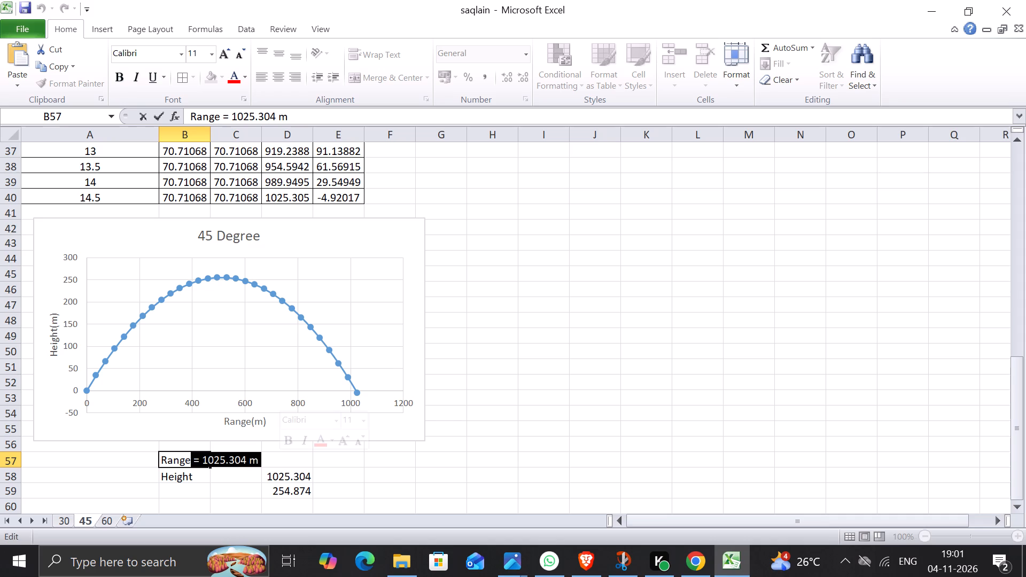
key(BackSpace)
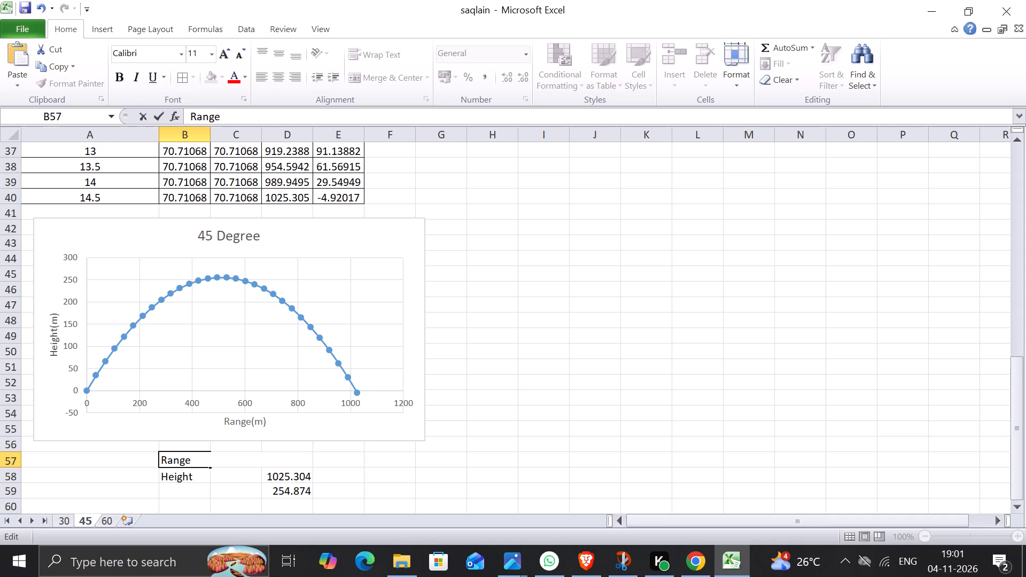
Move the Height label down to cell B59 and the Range label down to B58, in line with their values.
click(187, 481)
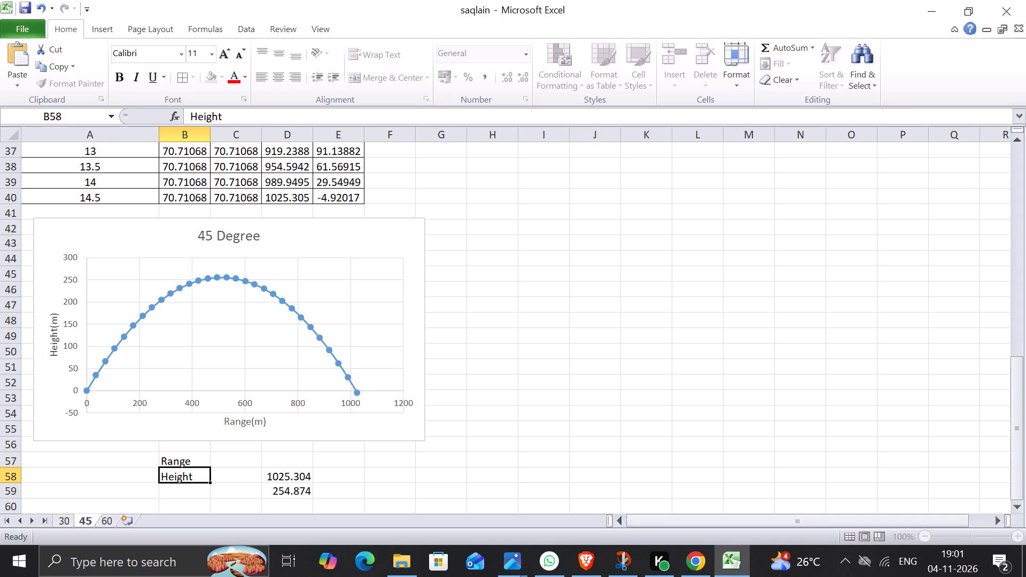
drag(187, 481, 187, 492)
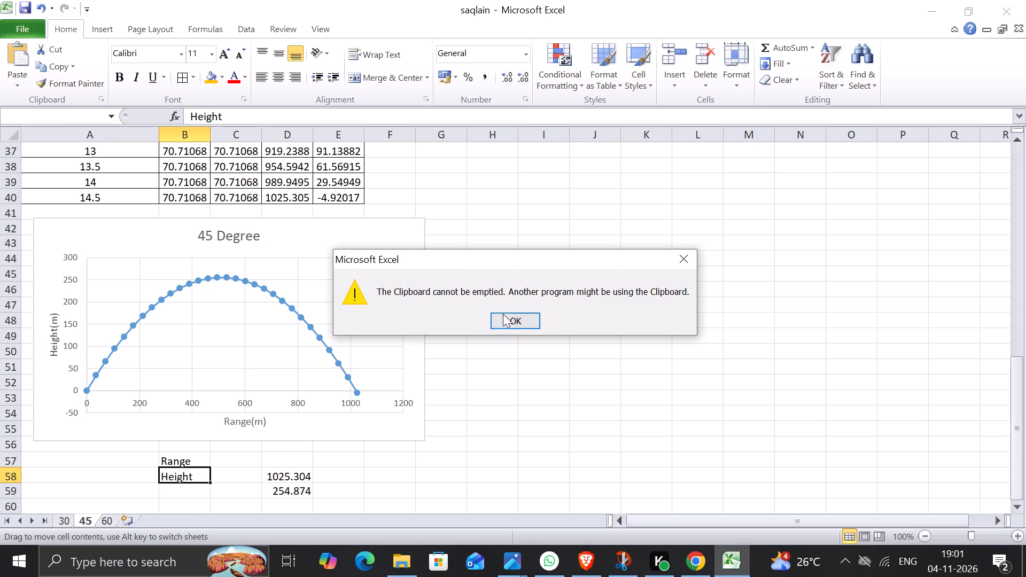
drag(506, 313, 511, 318)
drag(511, 318, 295, 419)
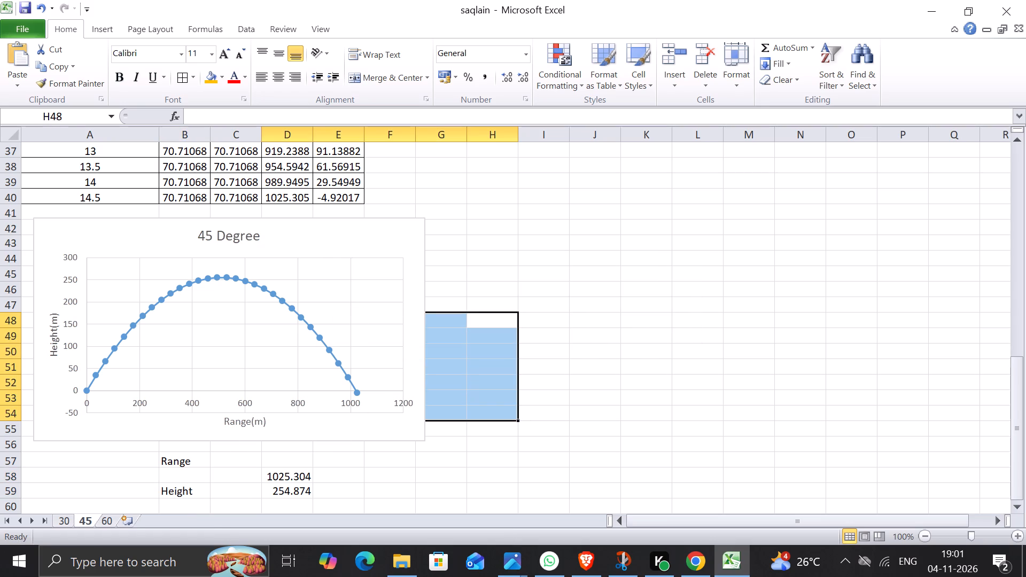
click(600, 344)
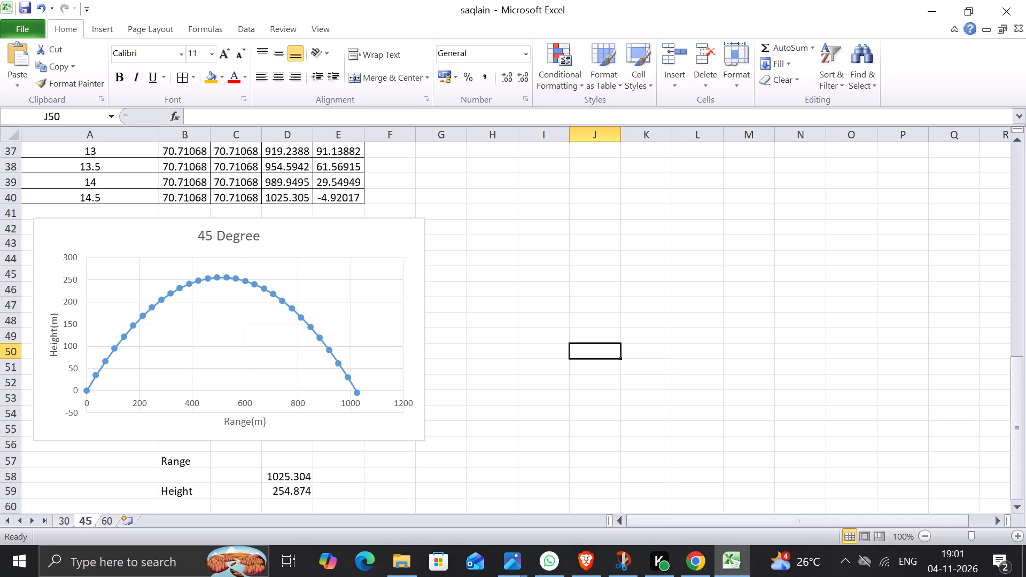
click(170, 468)
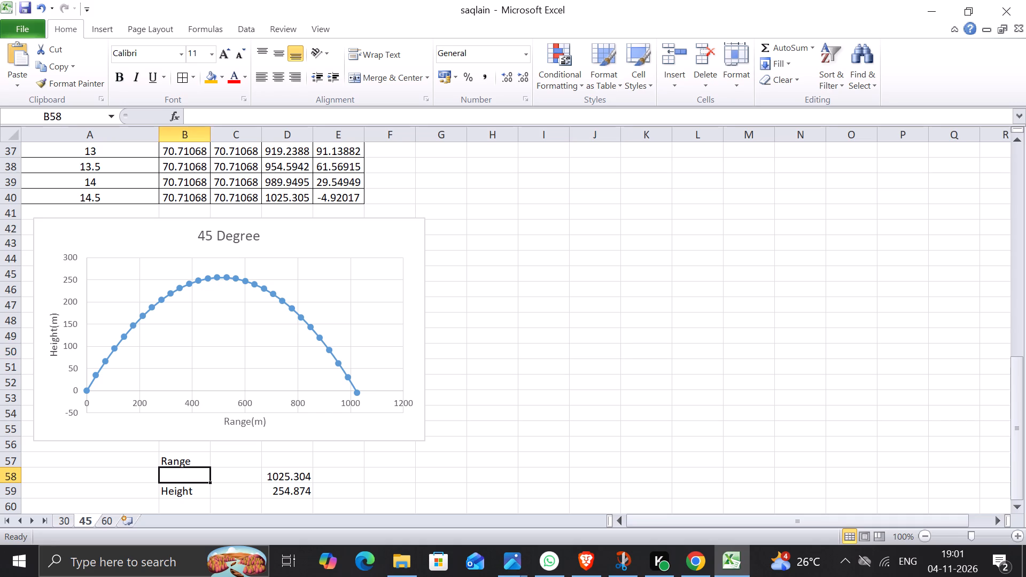
click(176, 461)
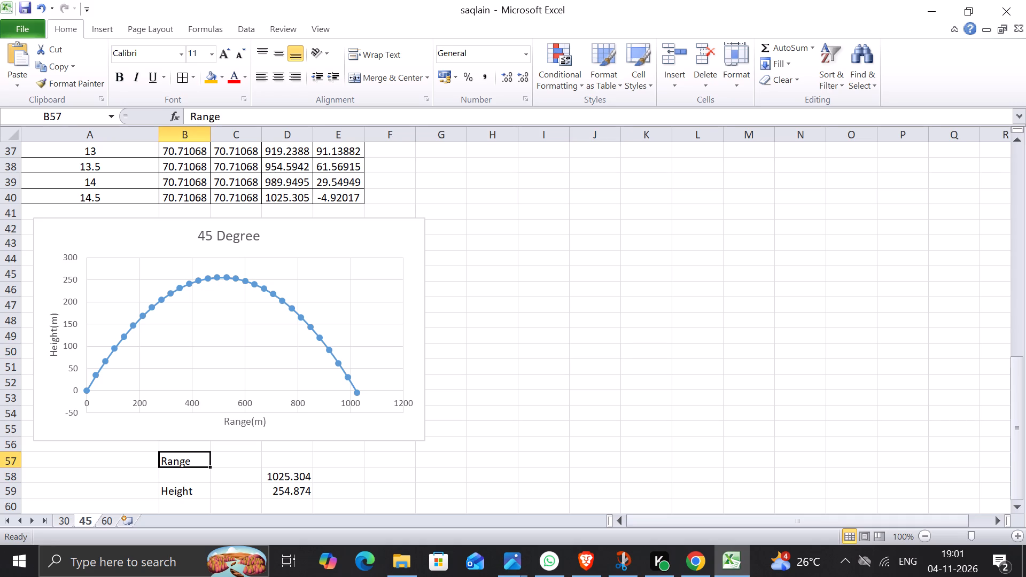
click(176, 461)
drag(174, 467, 175, 474)
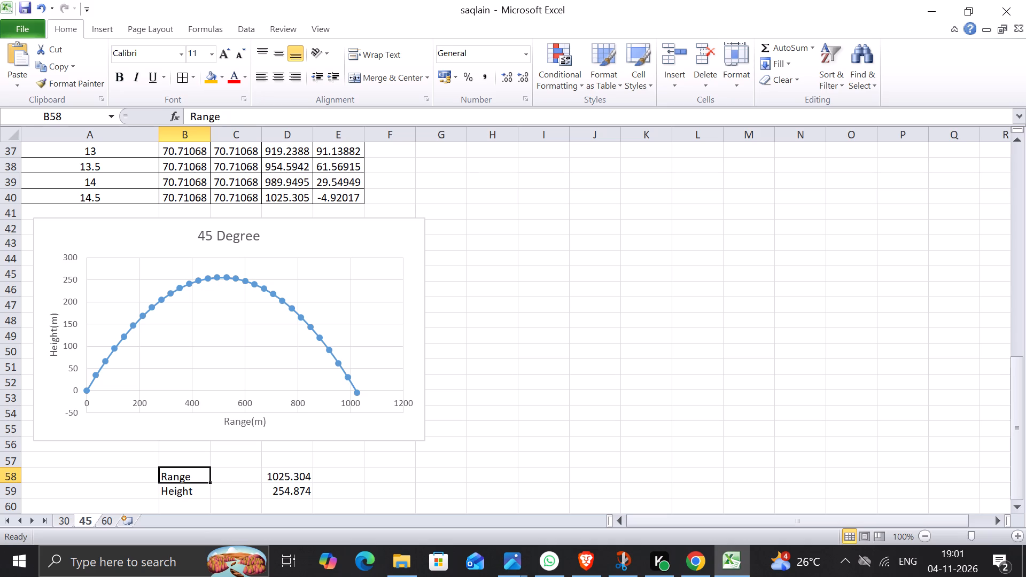
Enter the heading RESULT in cell B57 above the Range and Height labels.
click(199, 462)
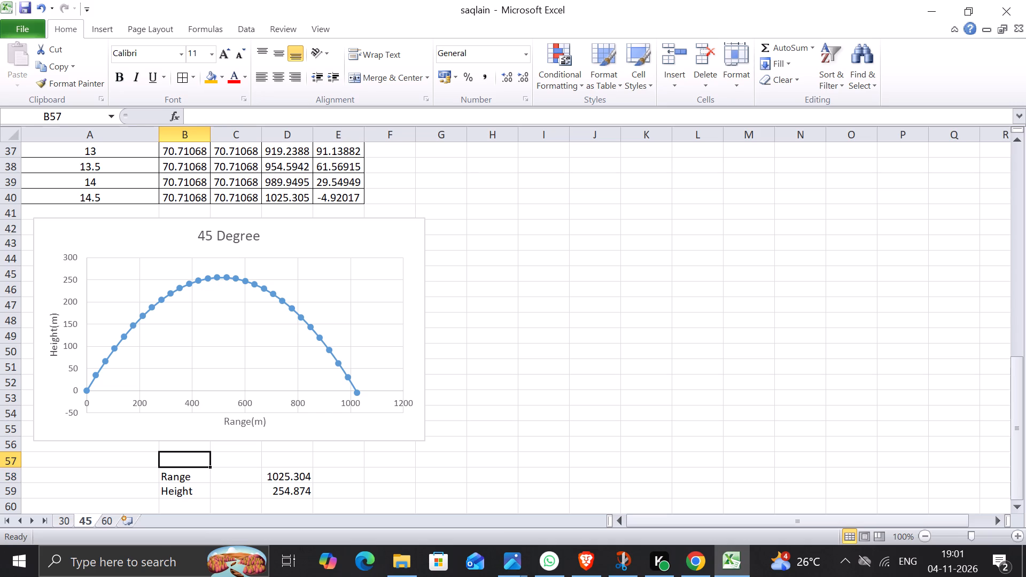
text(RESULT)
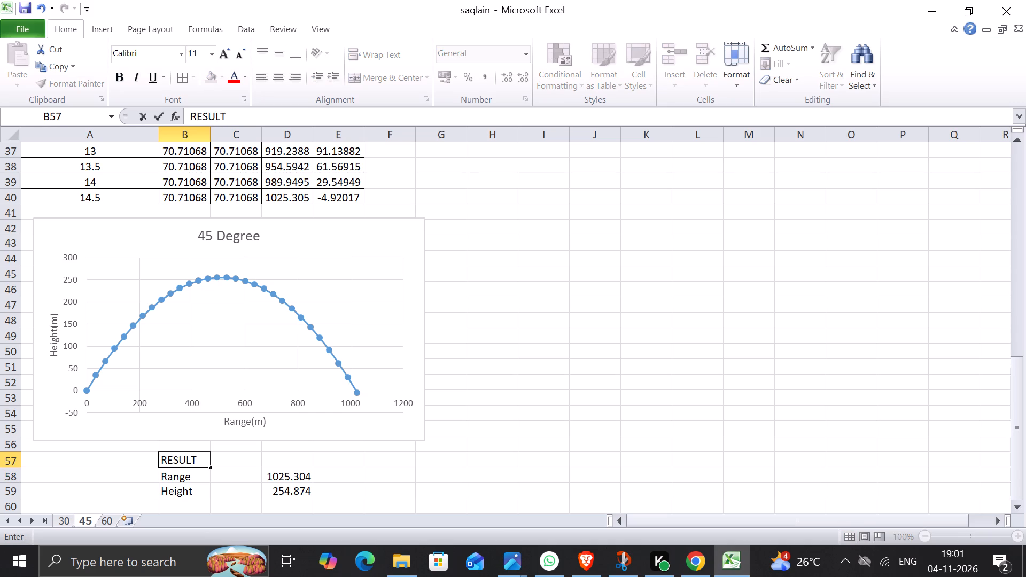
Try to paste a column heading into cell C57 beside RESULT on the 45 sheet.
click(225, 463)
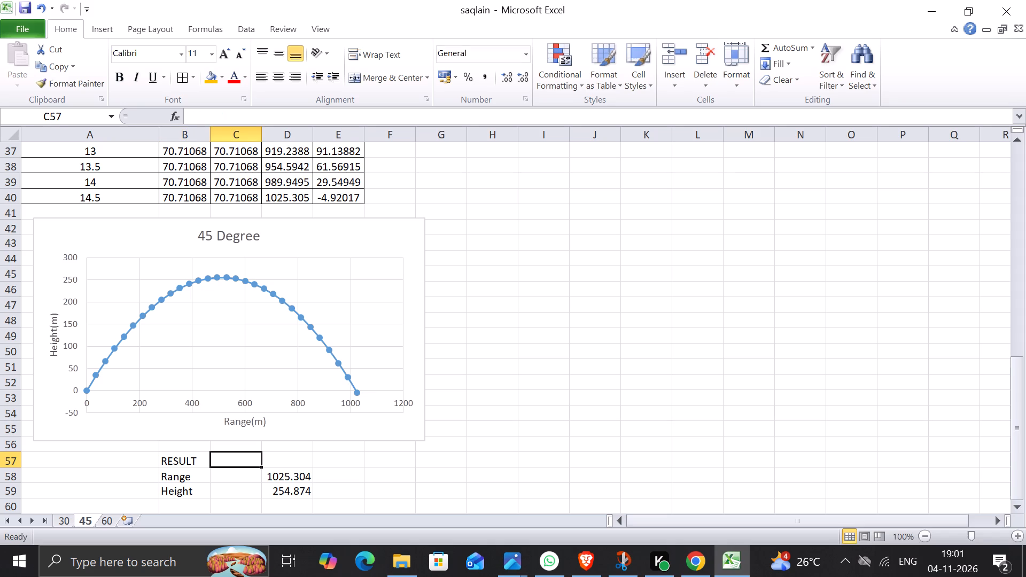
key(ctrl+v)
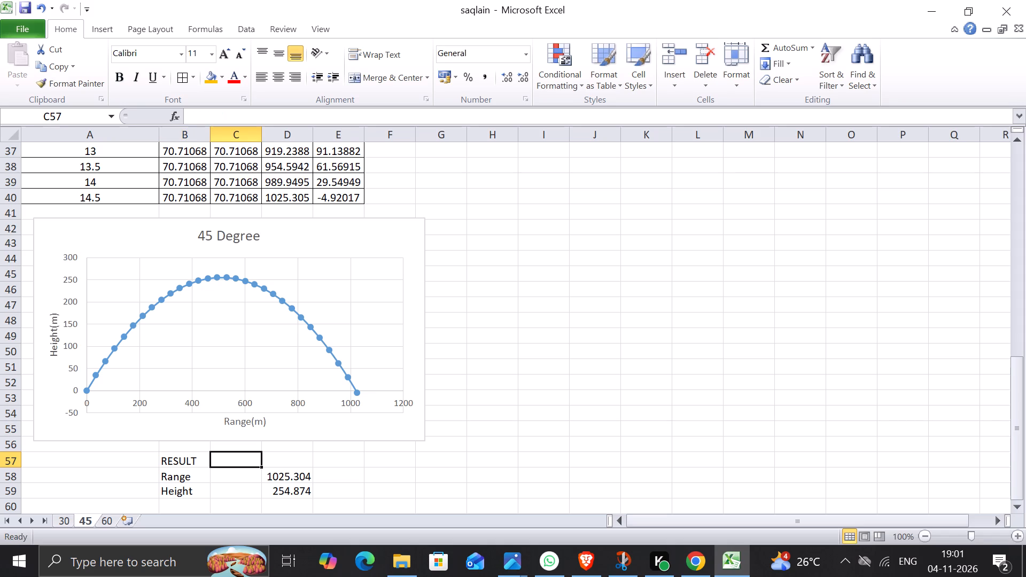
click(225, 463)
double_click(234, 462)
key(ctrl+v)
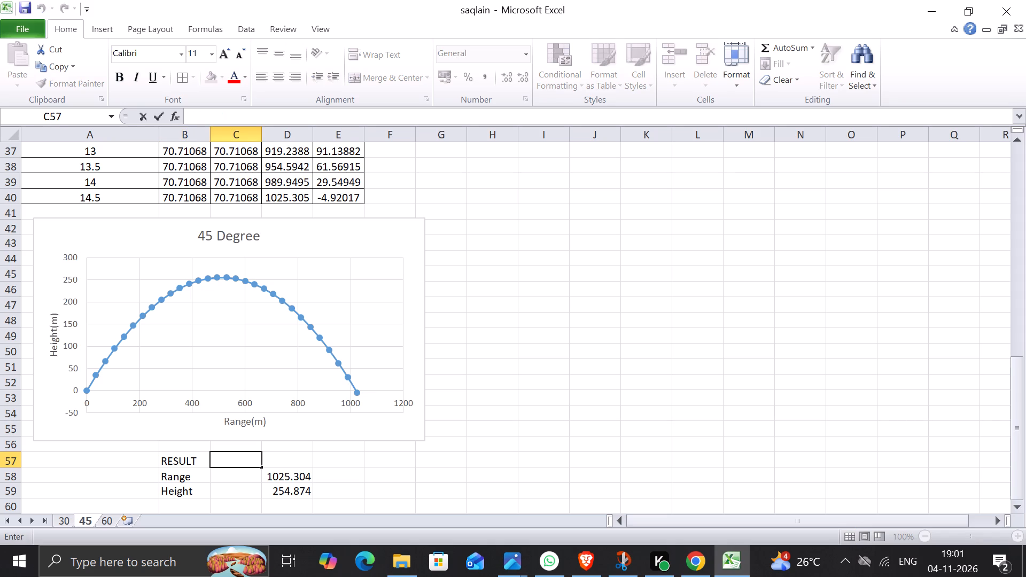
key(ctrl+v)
Copy the heading Theoretical from the RESULT table on the 60 sheet into cell C57 of the 45 sheet.
click(104, 517)
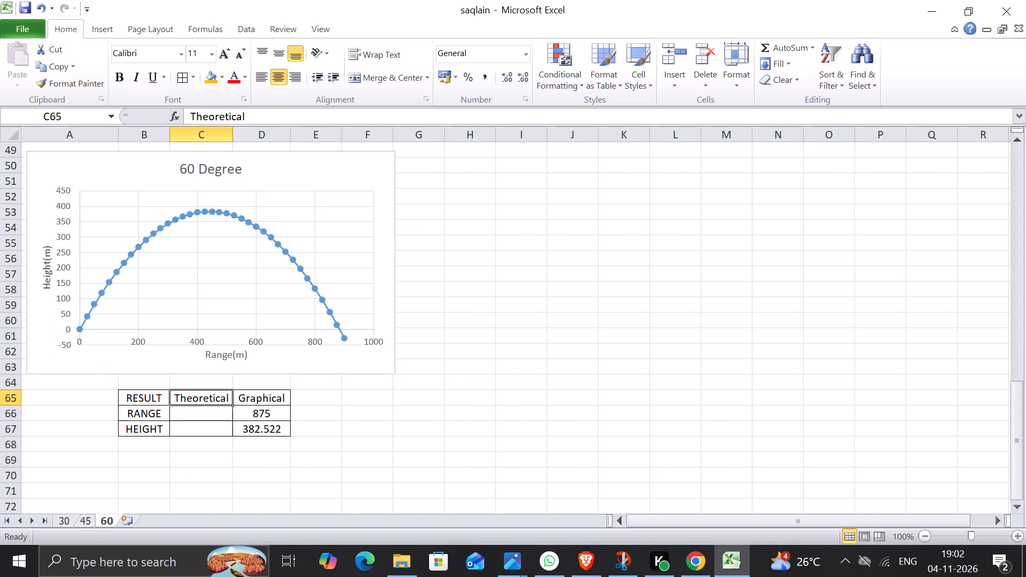
click(182, 396)
double_click(182, 396)
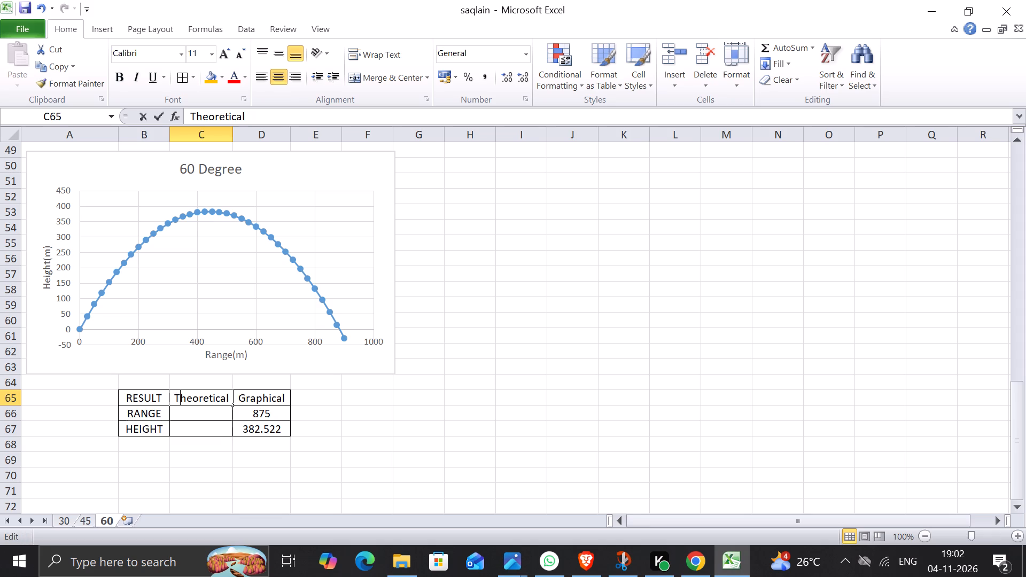
click(173, 396)
drag(172, 395, 172, 394)
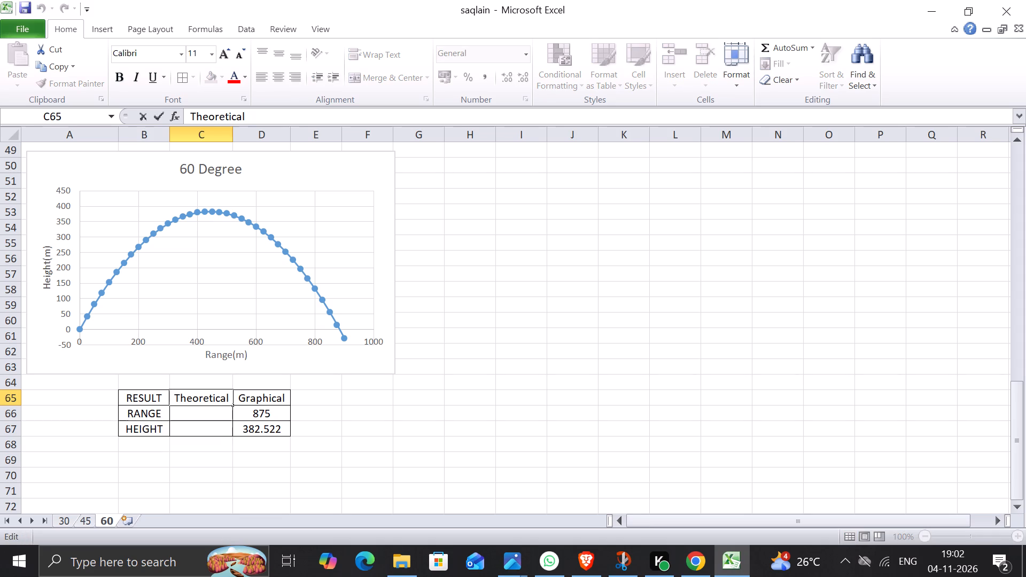
drag(172, 394, 240, 391)
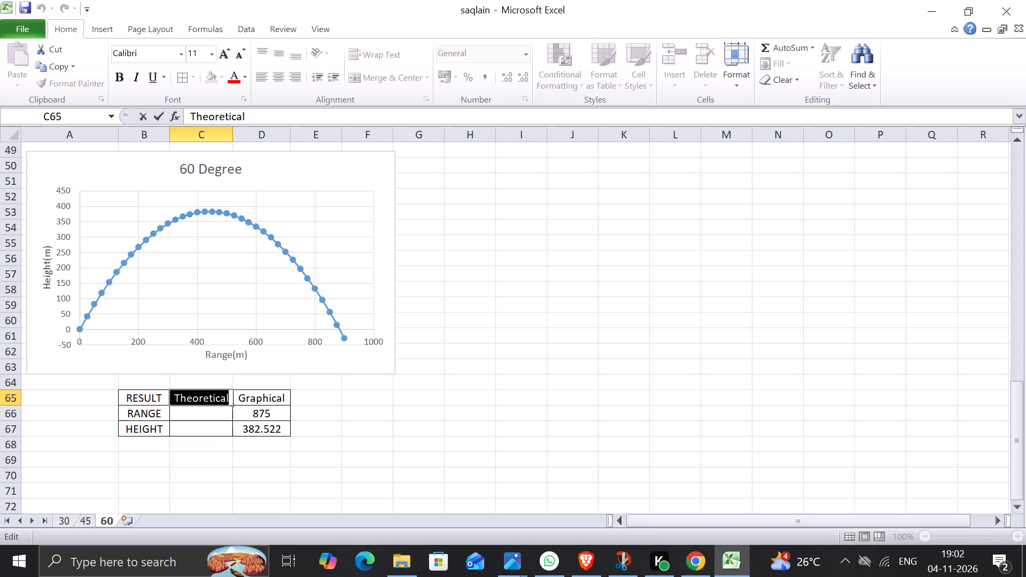
key(ctrl+c)
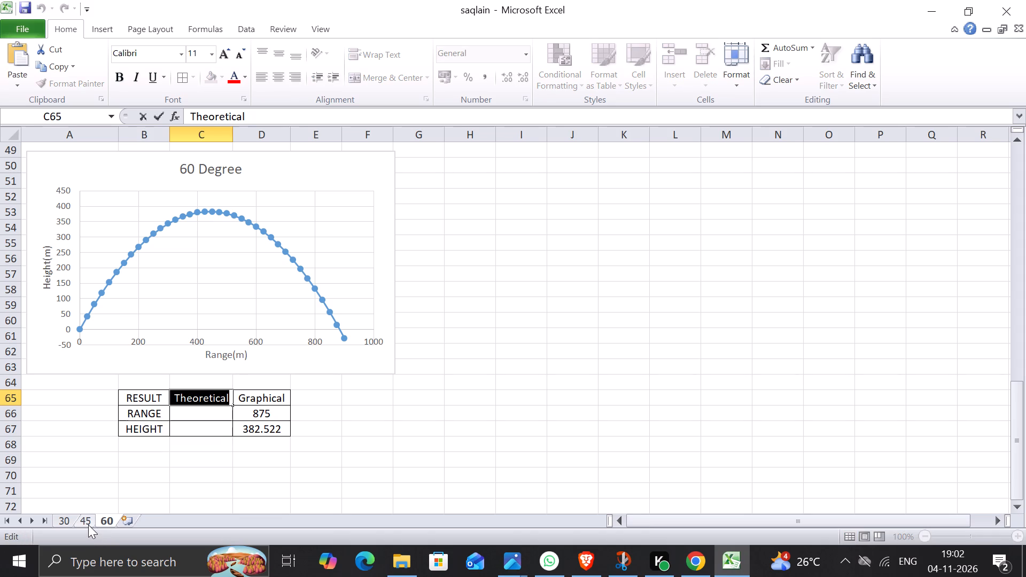
click(88, 525)
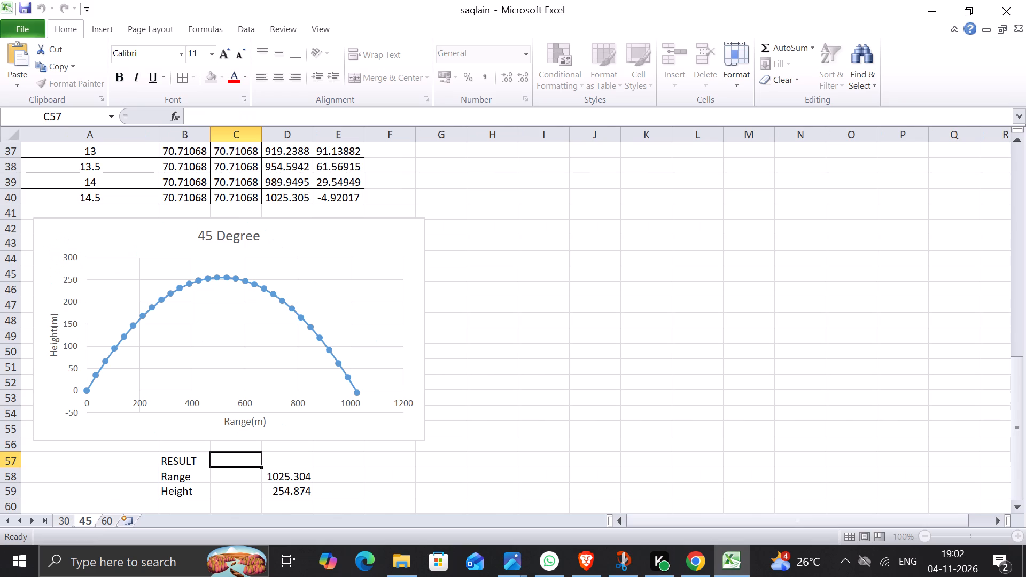
double_click(224, 459)
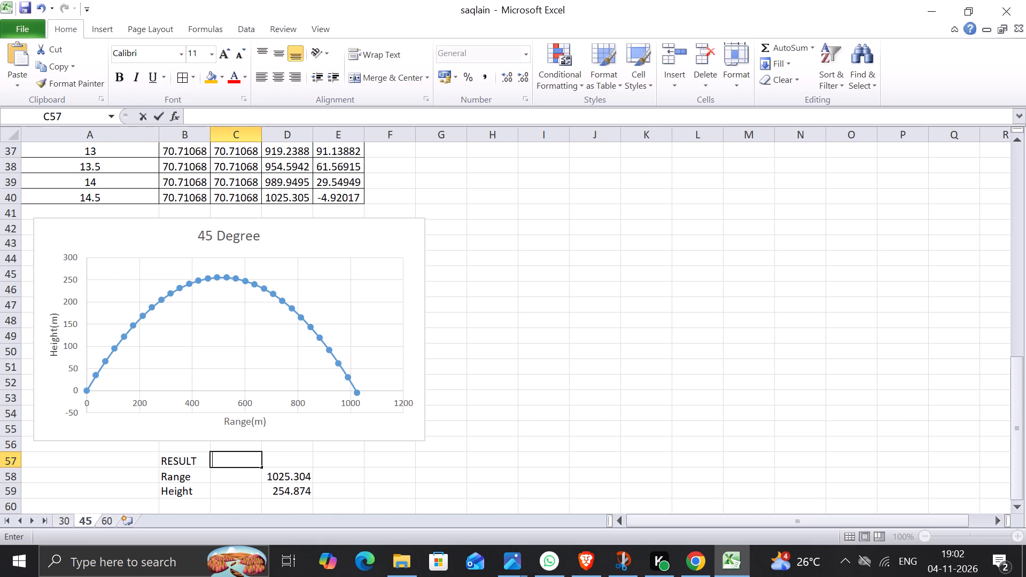
key(ctrl+v)
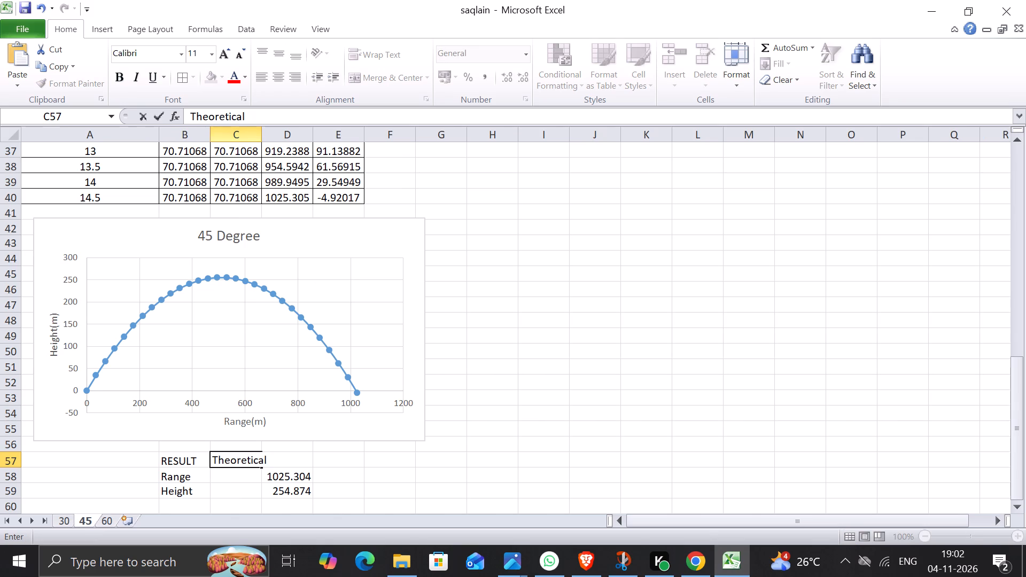
Widen column C to about 10.9 so the Theoretical heading fits, and widen column D to a similar width.
drag(248, 141, 262, 139)
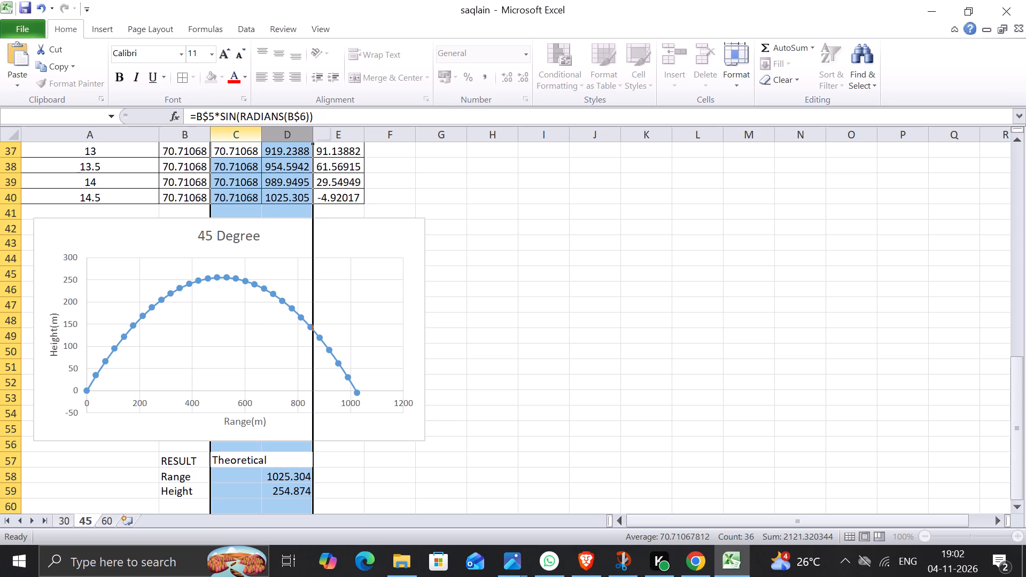
drag(262, 139, 257, 139)
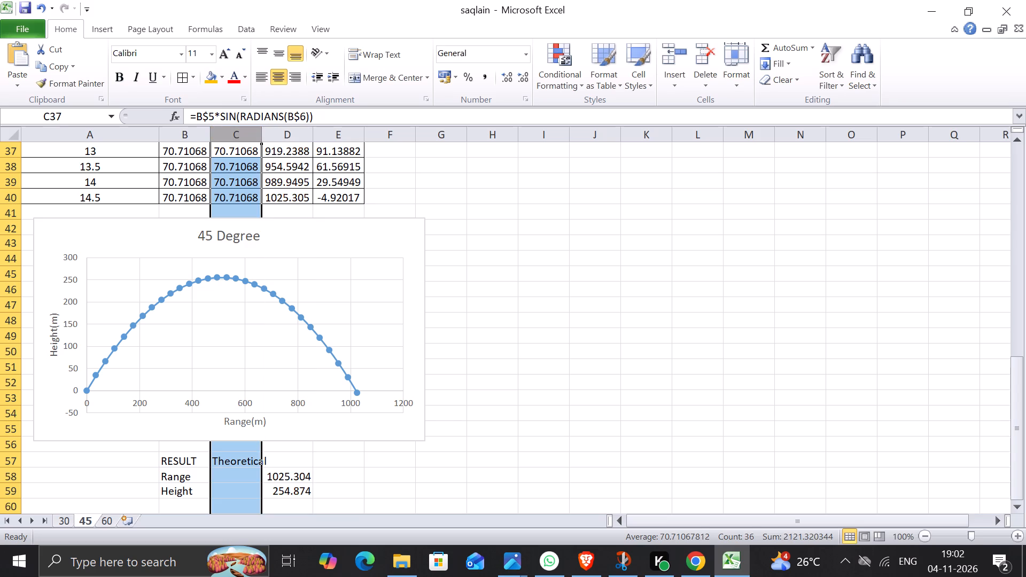
drag(261, 131, 277, 134)
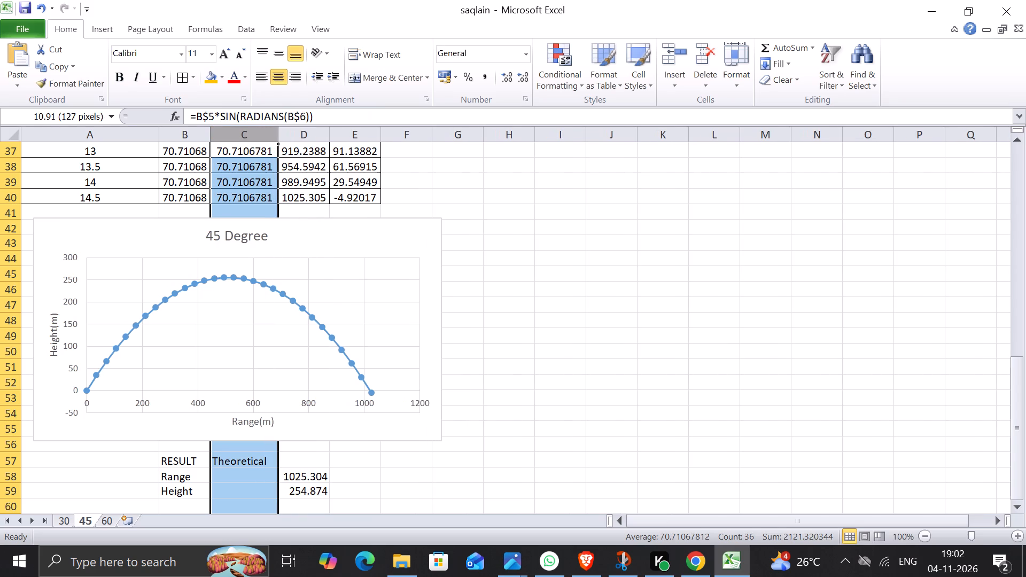
click(297, 136)
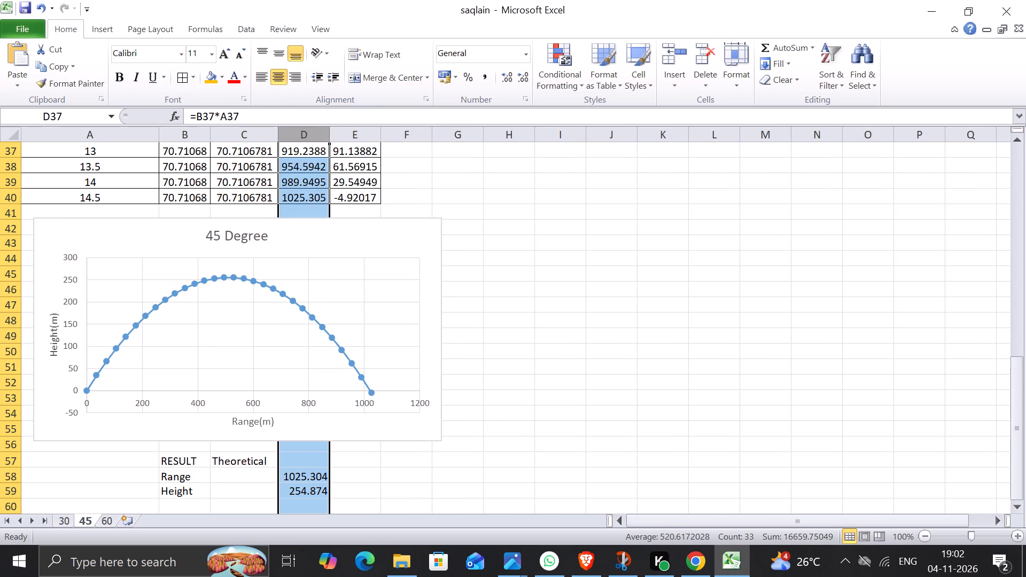
drag(330, 133, 345, 131)
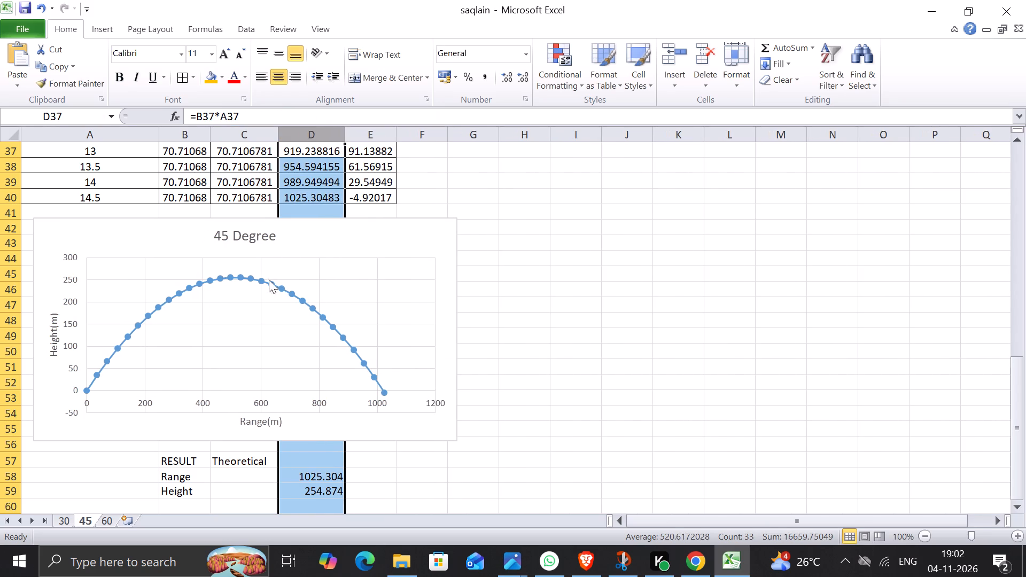
Enter the heading Graphical in cell D57 above the range and height values.
click(291, 455)
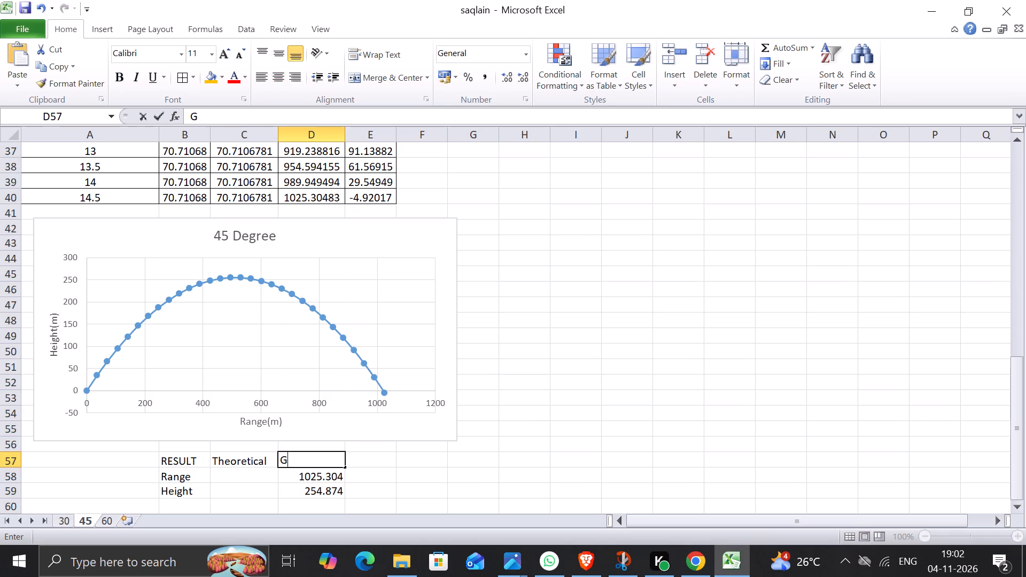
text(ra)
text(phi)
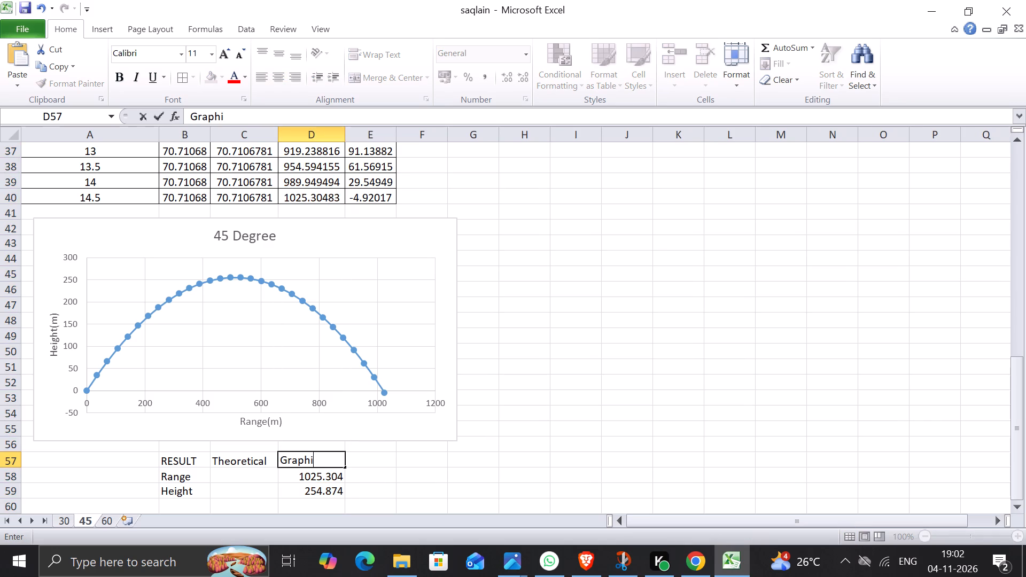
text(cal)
Apply all borders to the result table B57:D59 and centre its contents.
drag(178, 461, 313, 488)
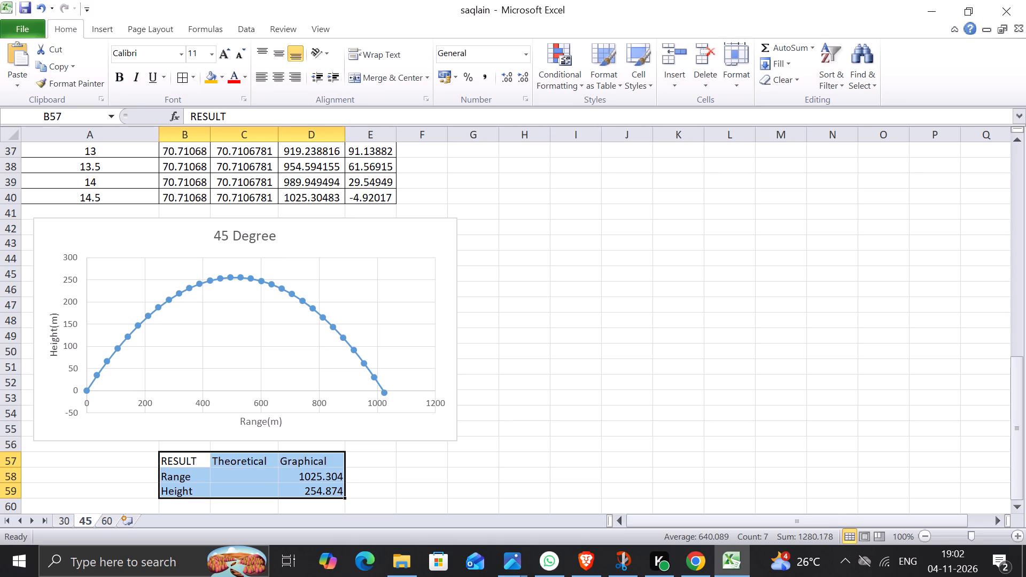
click(195, 84)
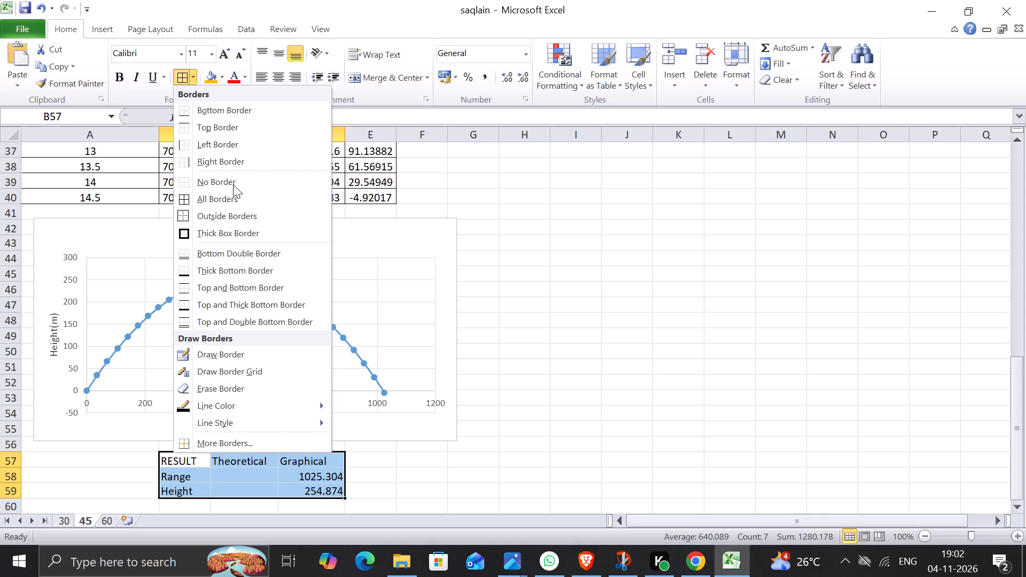
click(233, 195)
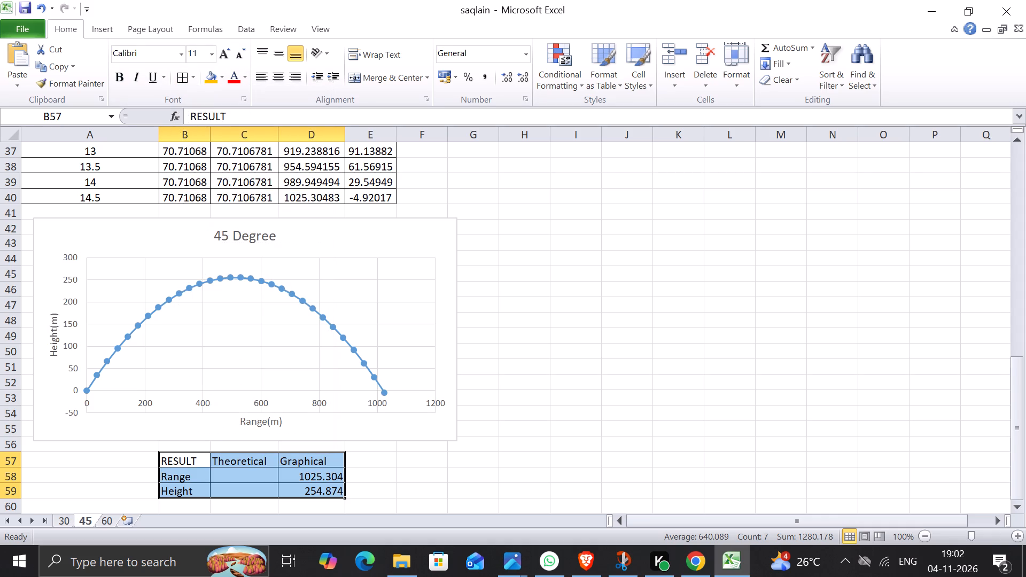
click(282, 84)
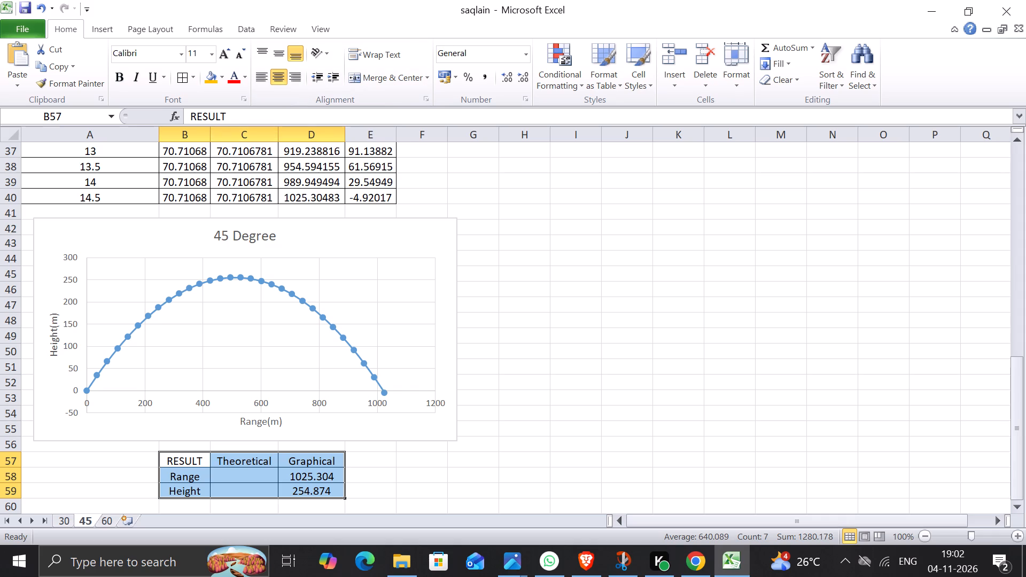
Narrow column C slightly around the Theoretical heading and reduce column D to a width of about 10.36.
drag(279, 134, 274, 136)
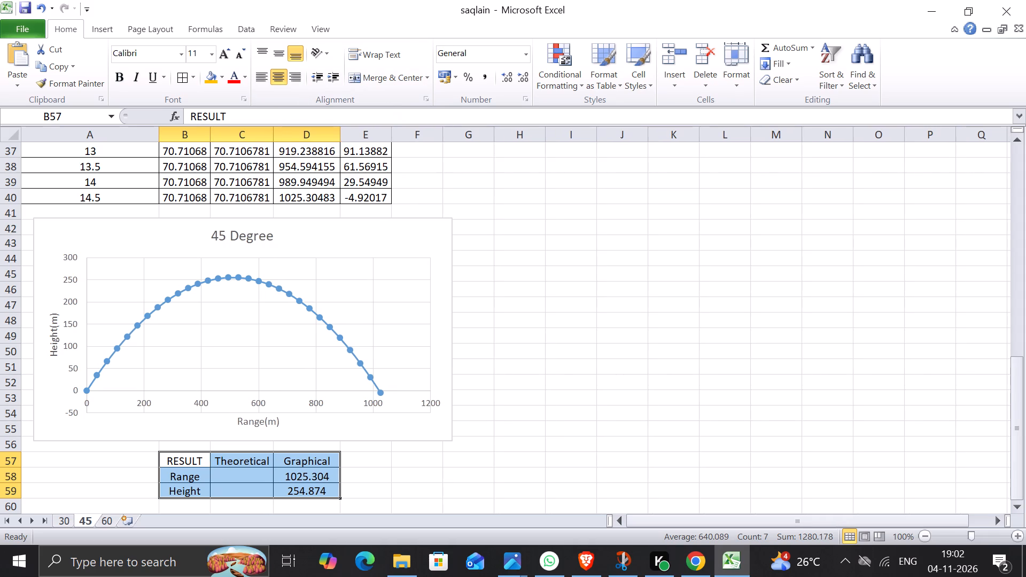
click(339, 135)
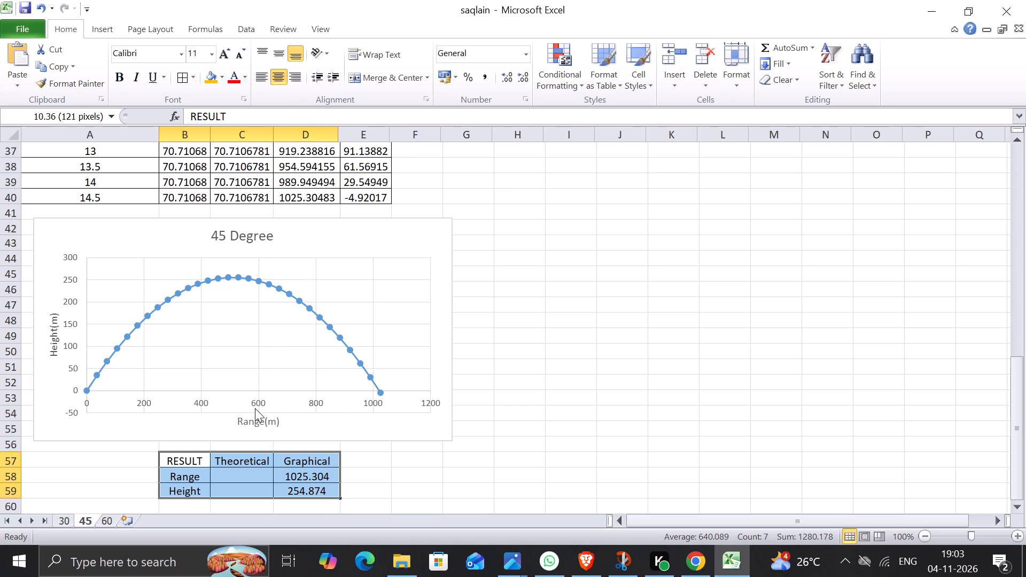
click(355, 489)
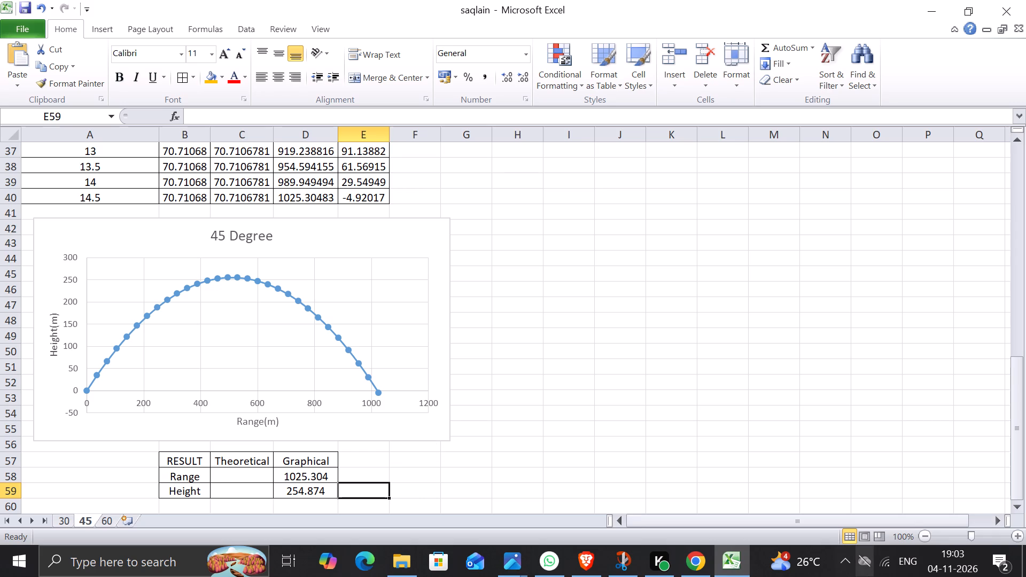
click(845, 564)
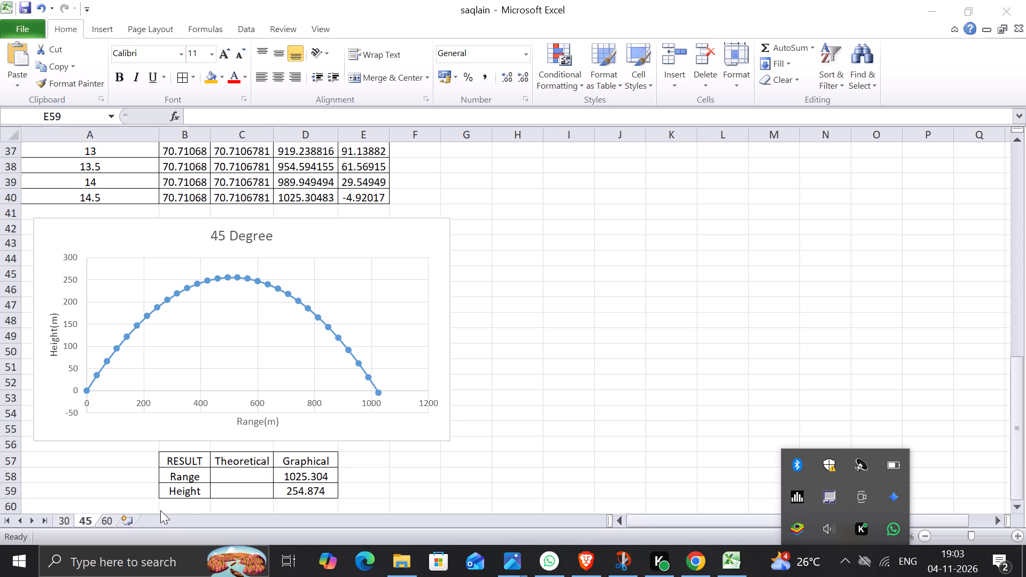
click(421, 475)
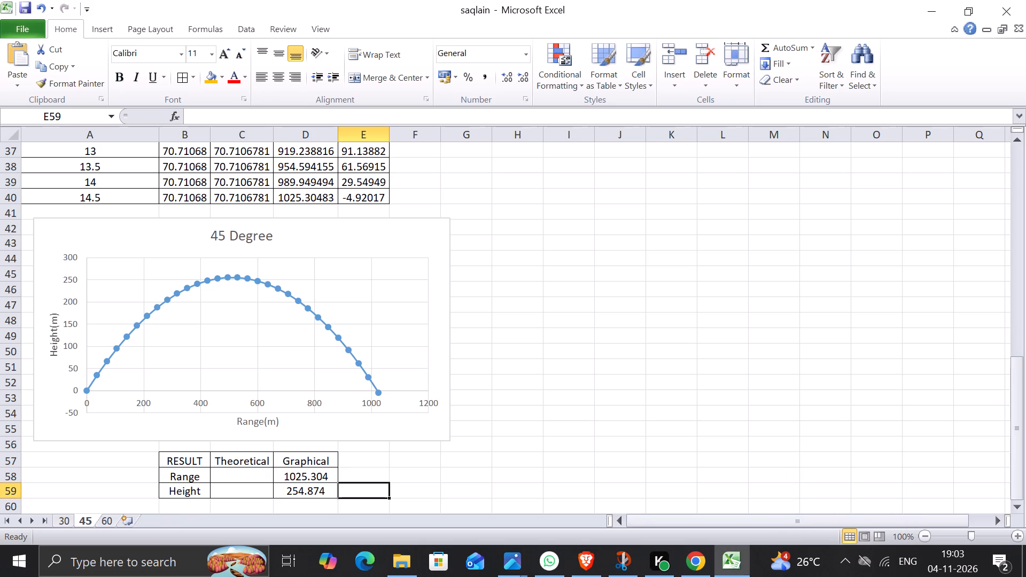
Save the workbook.
key(ctrl+s)
key(ctrl+s)
key(ctrl+s)
On the 30 sheet, enter the range 909.326 in cell D52 and the height 127.5 in cell D53.
click(73, 524)
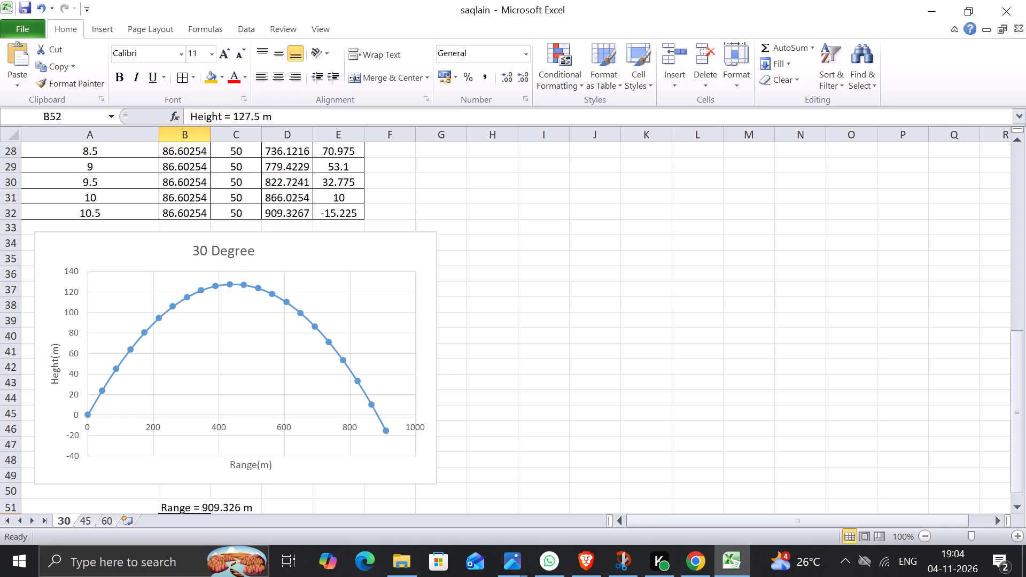
key(Down)
key(Down)
key(Up)
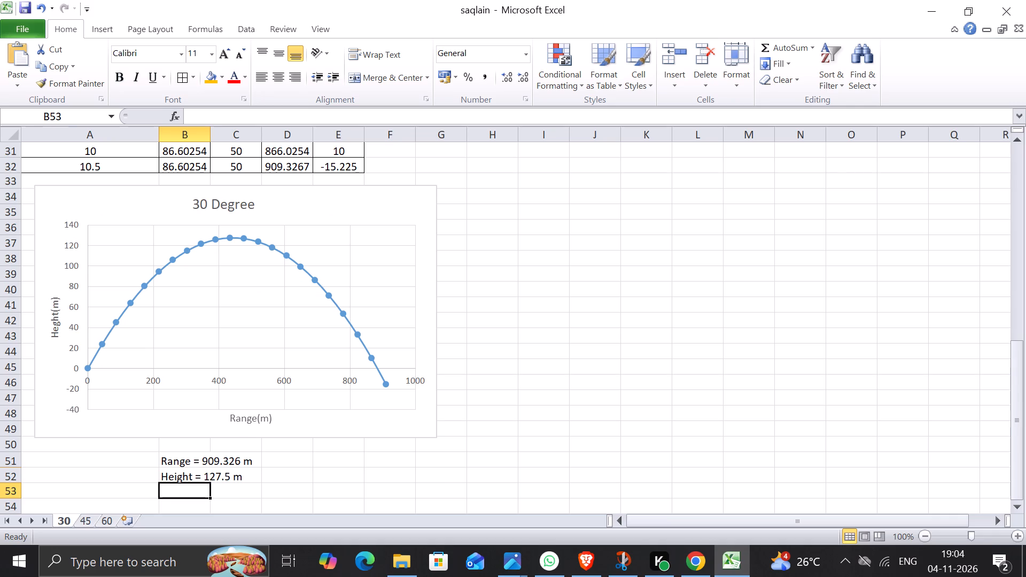
click(299, 478)
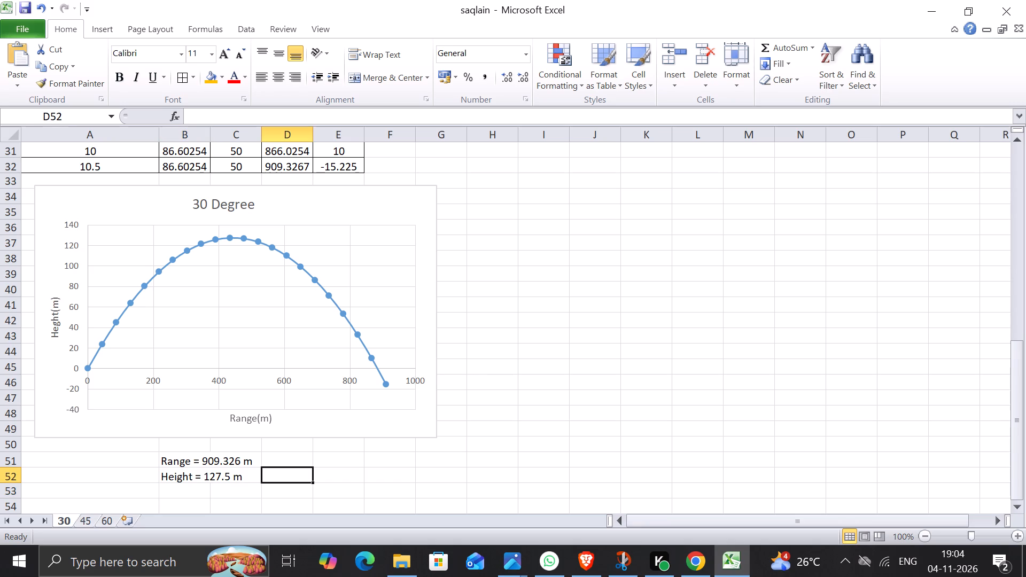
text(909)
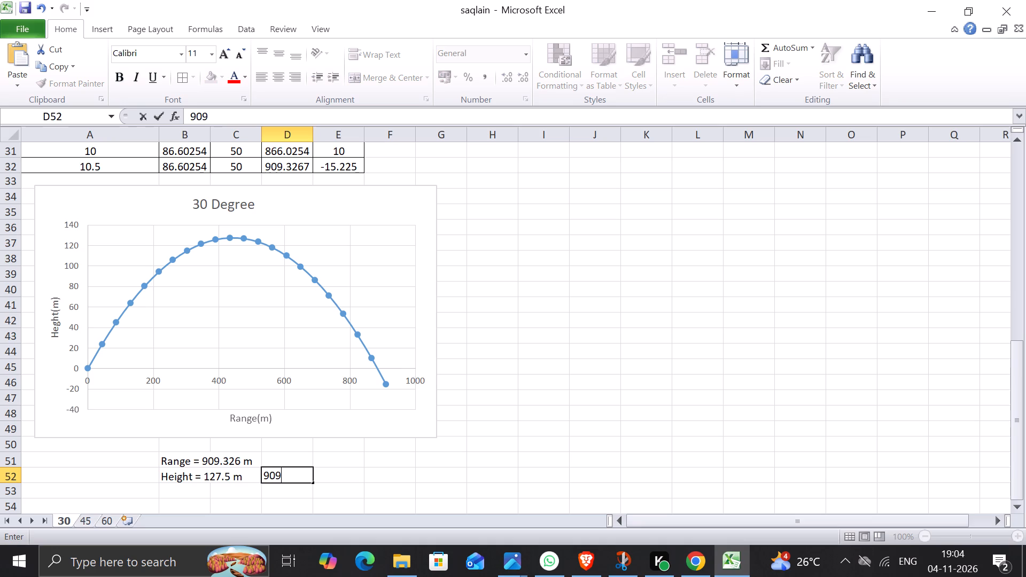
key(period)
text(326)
click(295, 495)
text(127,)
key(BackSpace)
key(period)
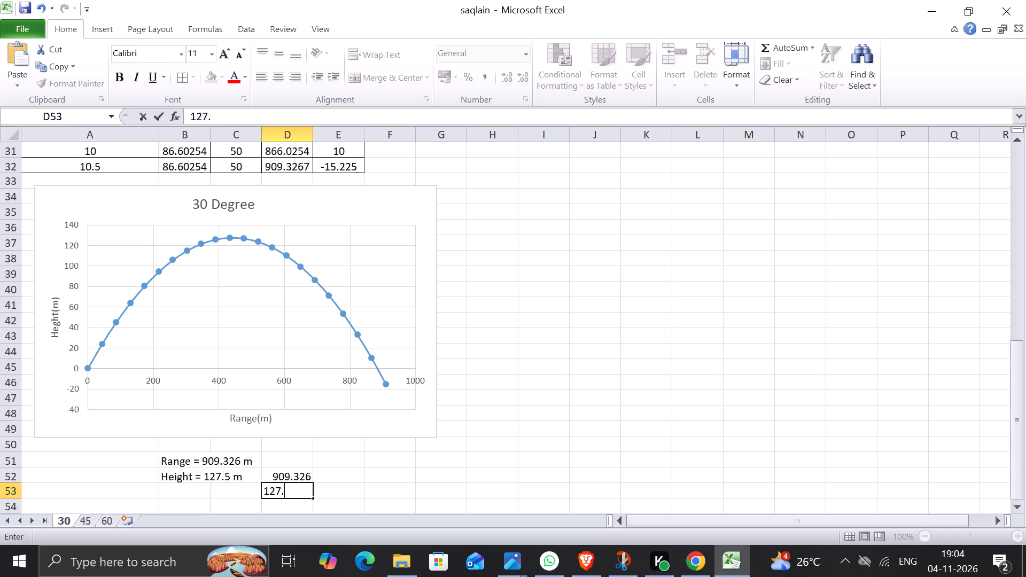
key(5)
Trim the texts in B51 and B52 to just the labels Range and Height.
drag(206, 471, 235, 479)
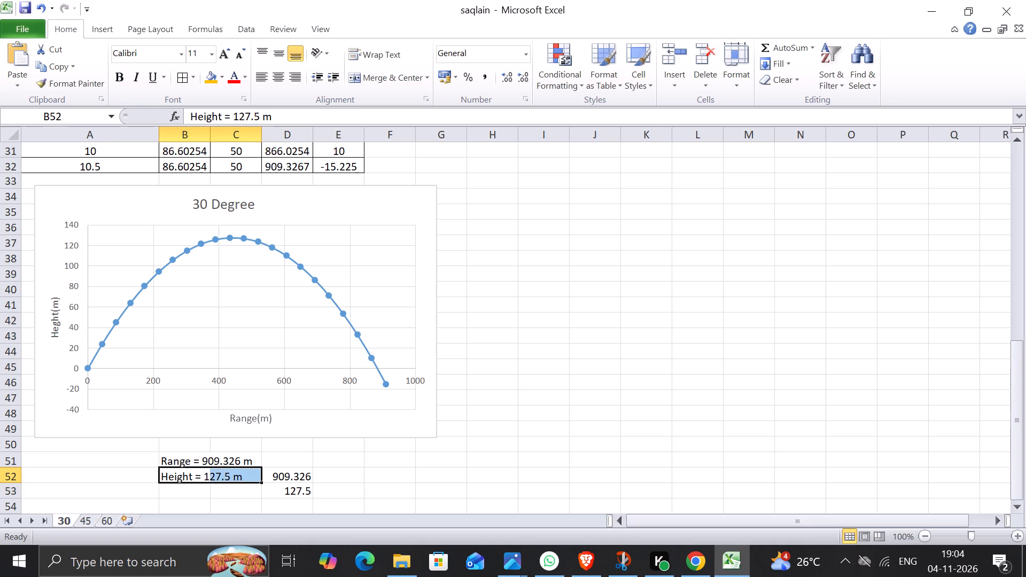
click(191, 464)
double_click(191, 464)
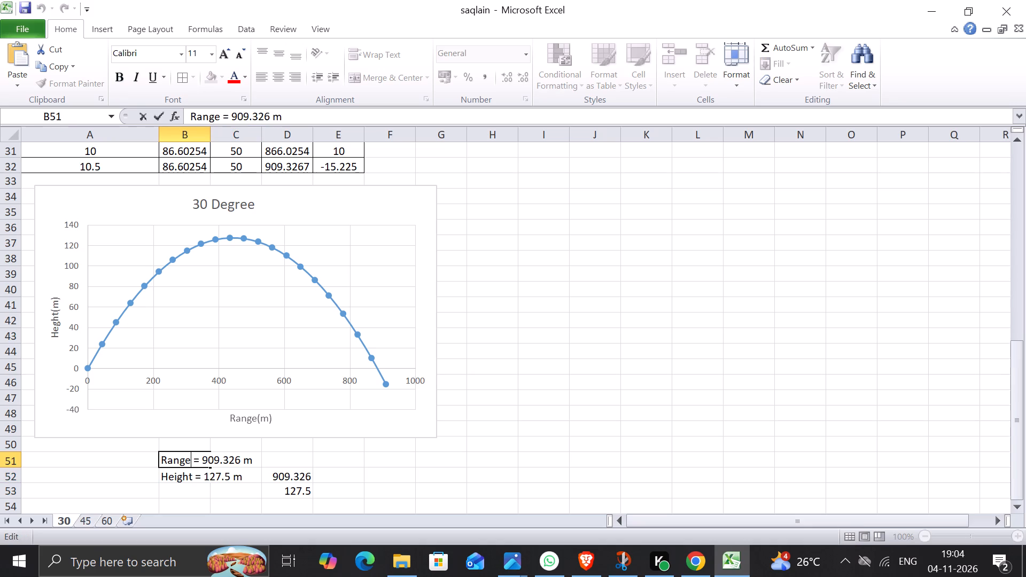
drag(195, 459, 234, 450)
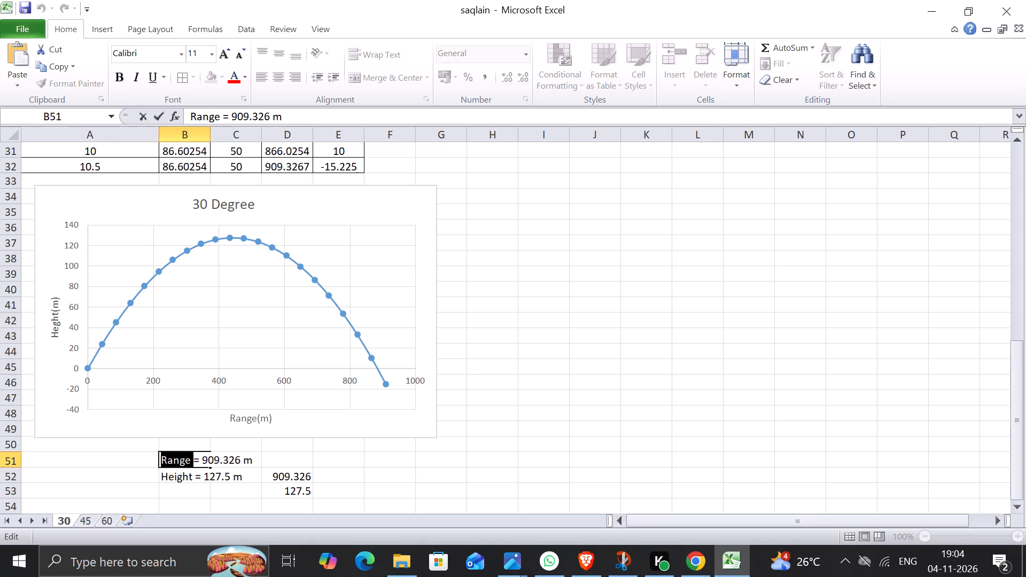
drag(234, 450, 254, 461)
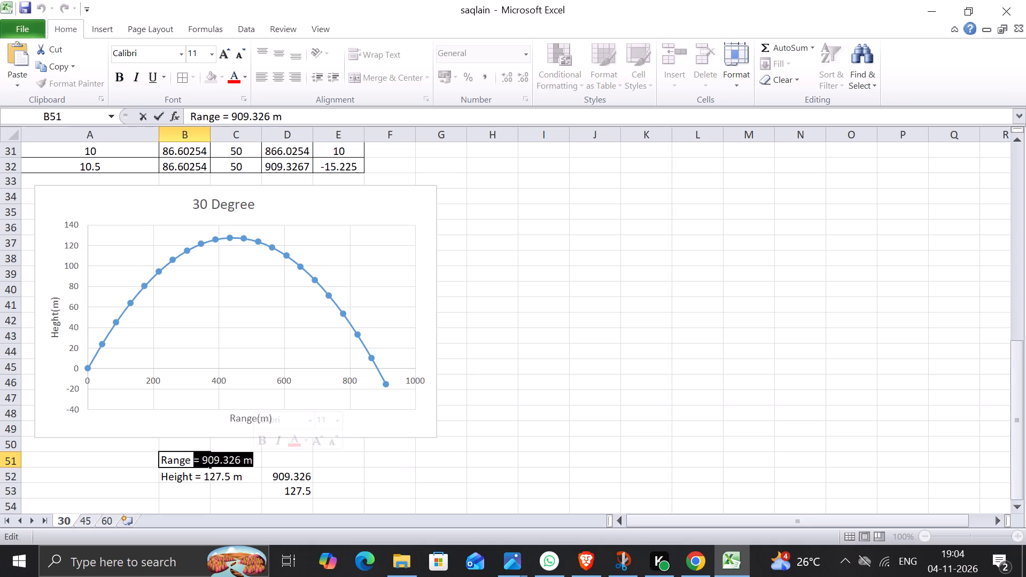
key(BackSpace)
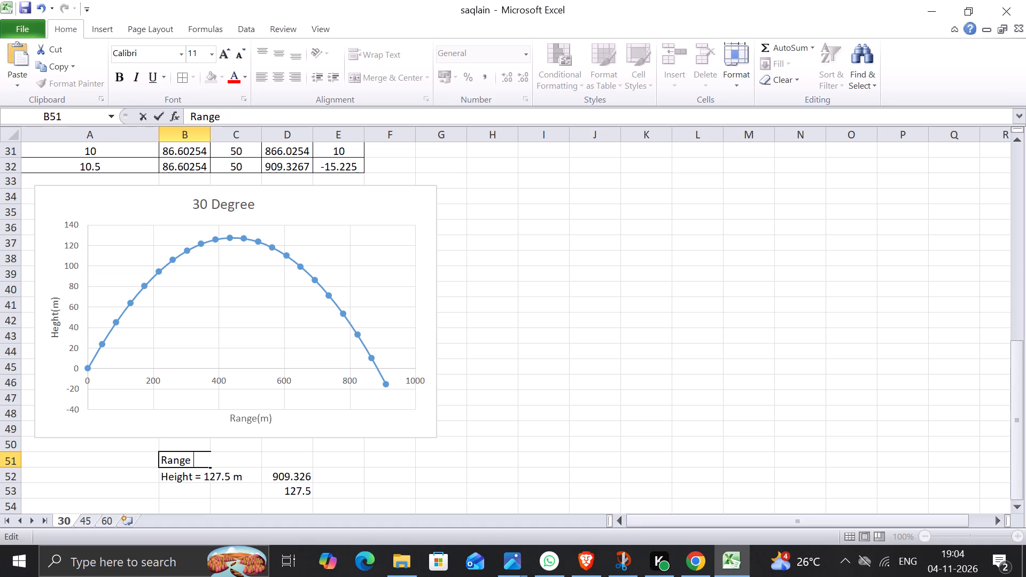
double_click(196, 480)
drag(196, 480, 246, 467)
key(BackSpace)
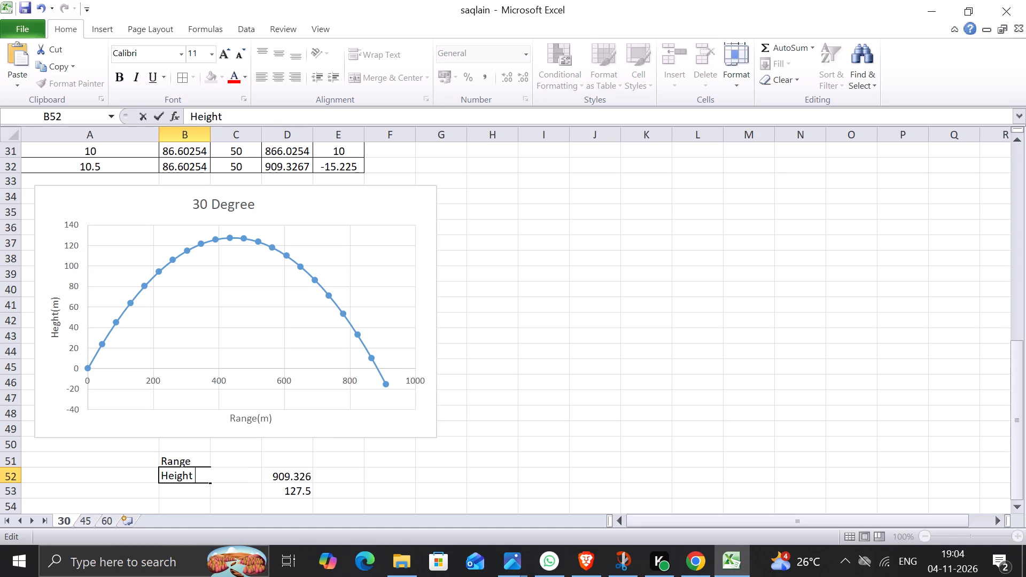
key(BackSpace)
Move the Height label to B53 and the Range label to B52, beside their values.
click(192, 456)
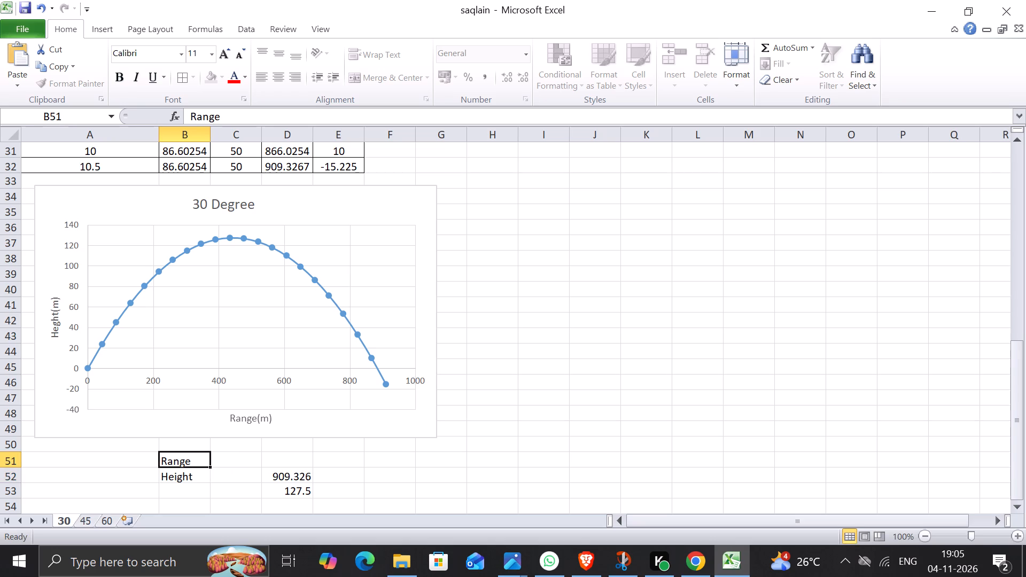
drag(184, 482, 192, 495)
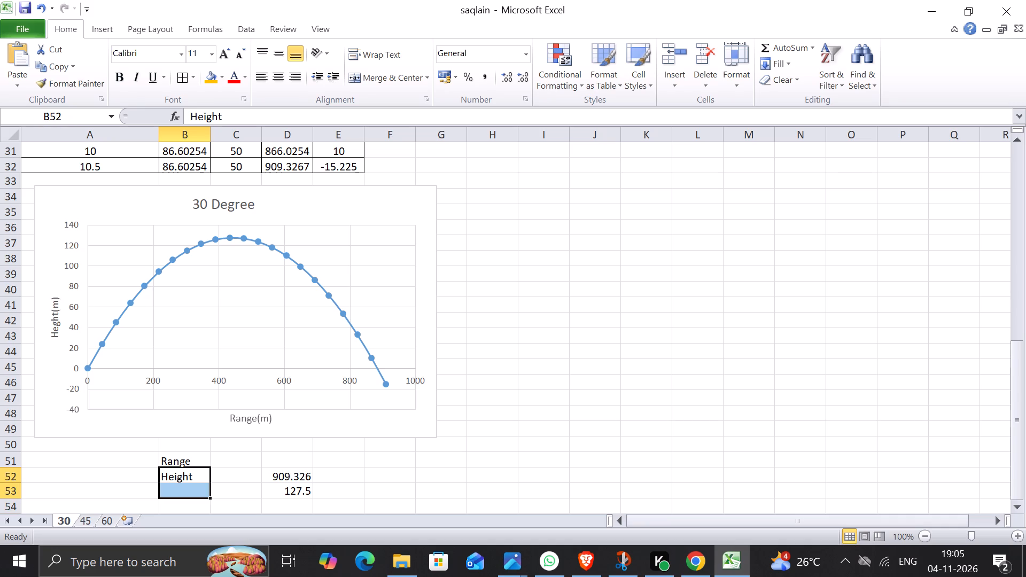
click(192, 474)
click(192, 474)
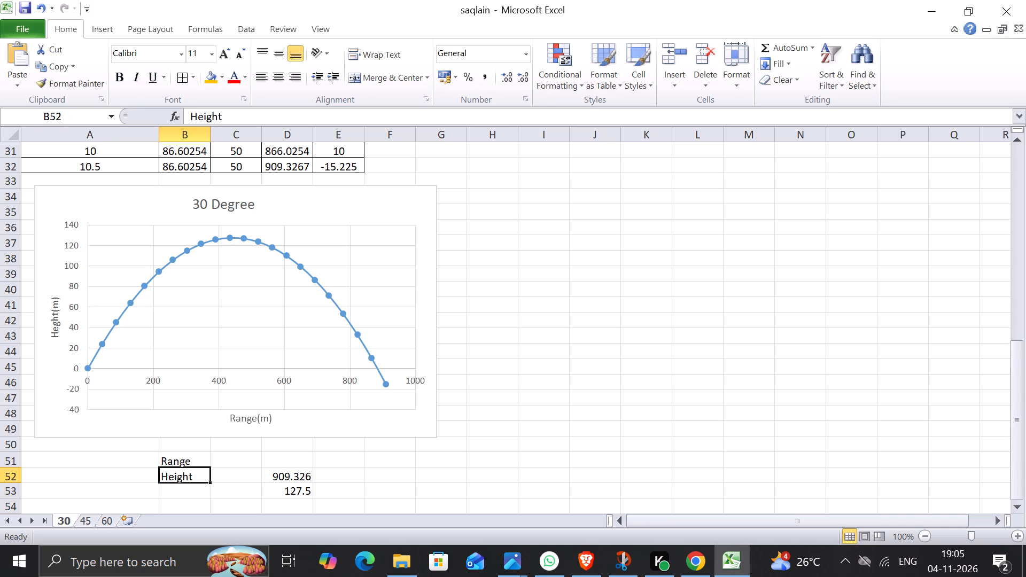
drag(200, 482, 201, 488)
click(195, 457)
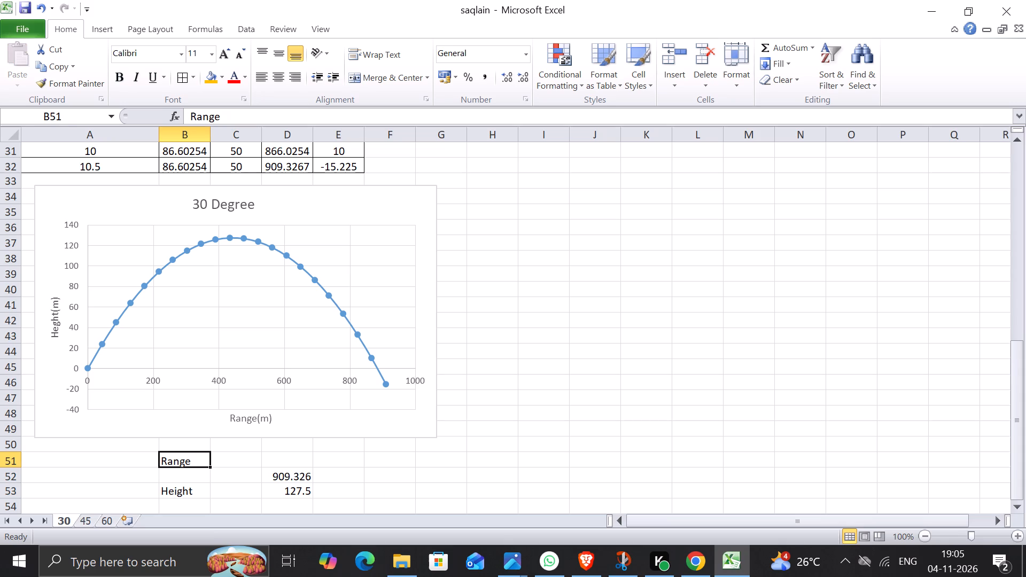
drag(199, 468, 203, 479)
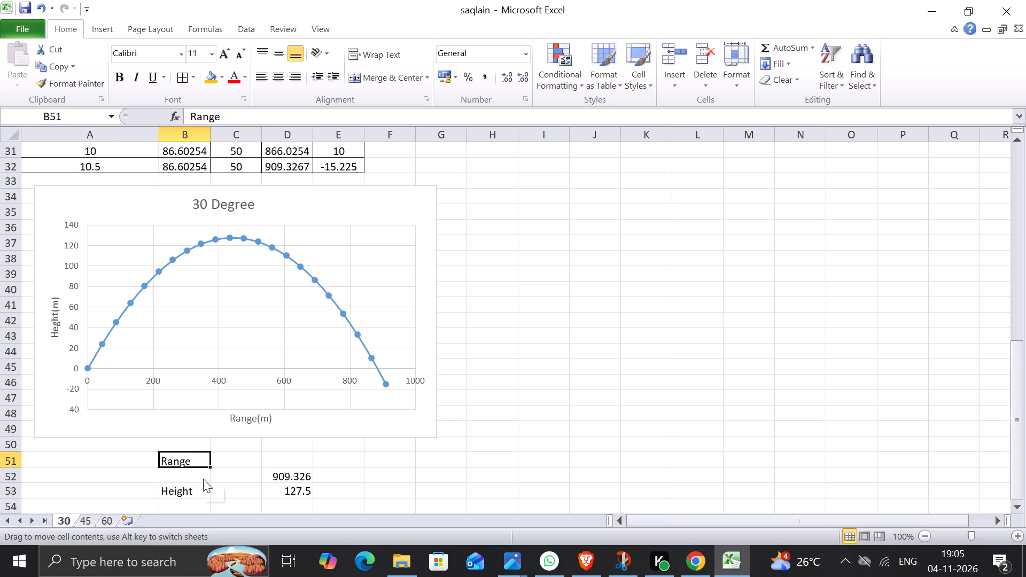
drag(203, 479, 203, 481)
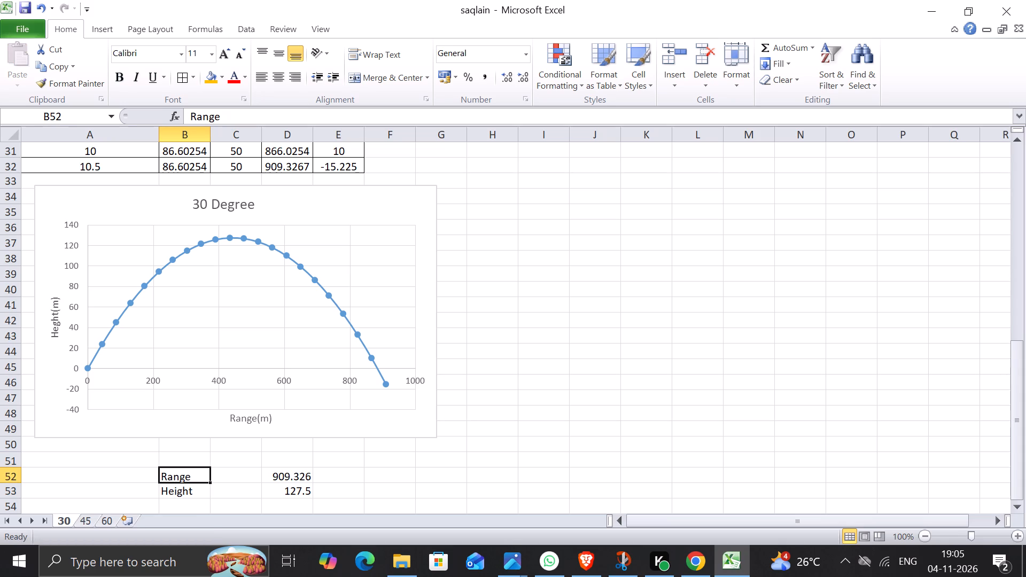
Enter the heading RESULT in cell B51 above the Range label.
click(188, 463)
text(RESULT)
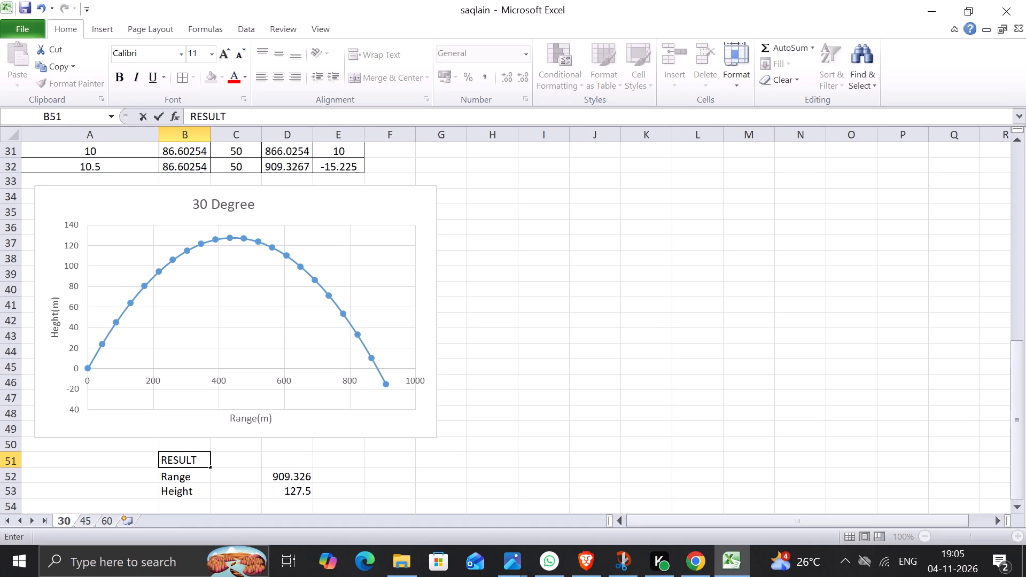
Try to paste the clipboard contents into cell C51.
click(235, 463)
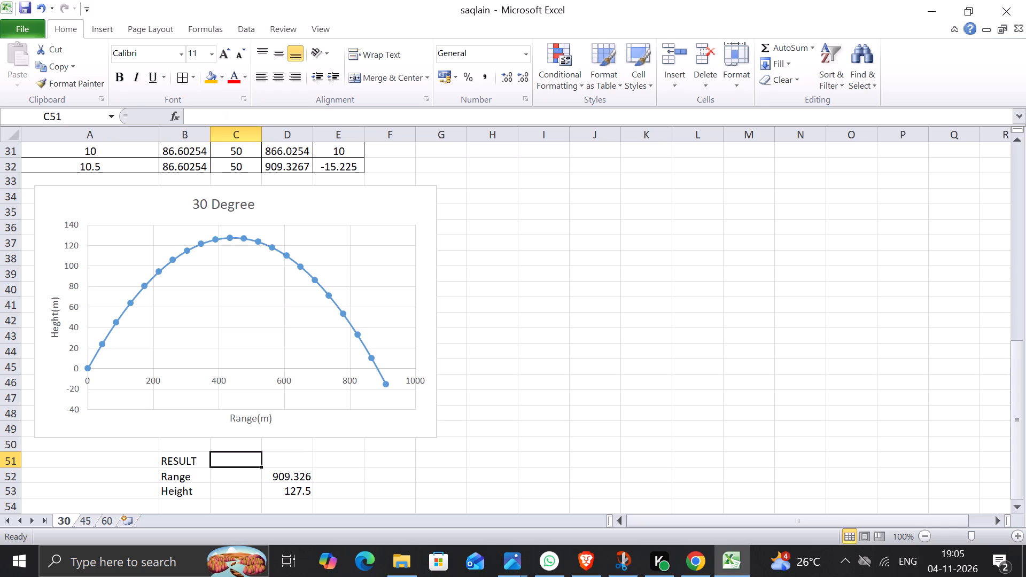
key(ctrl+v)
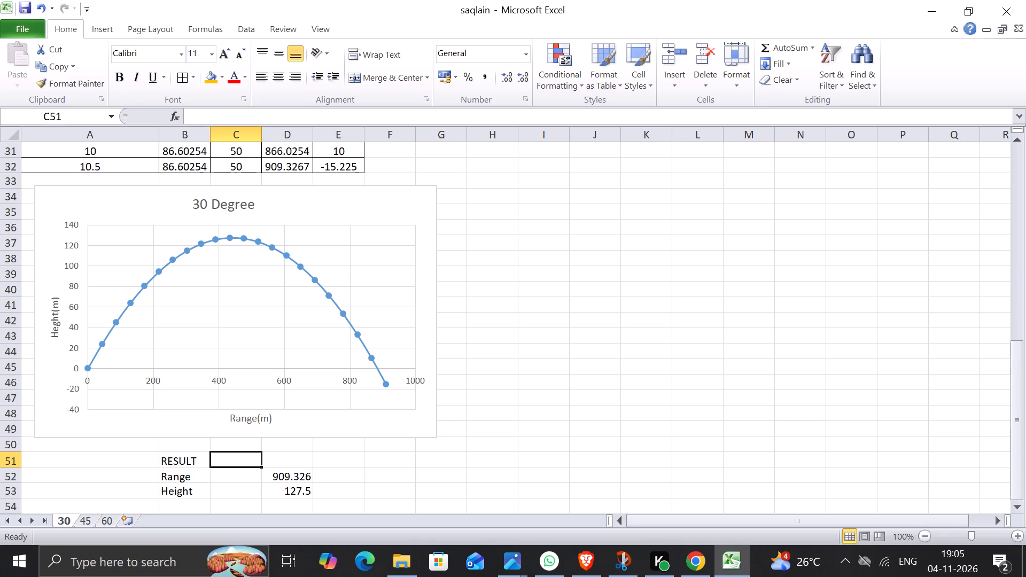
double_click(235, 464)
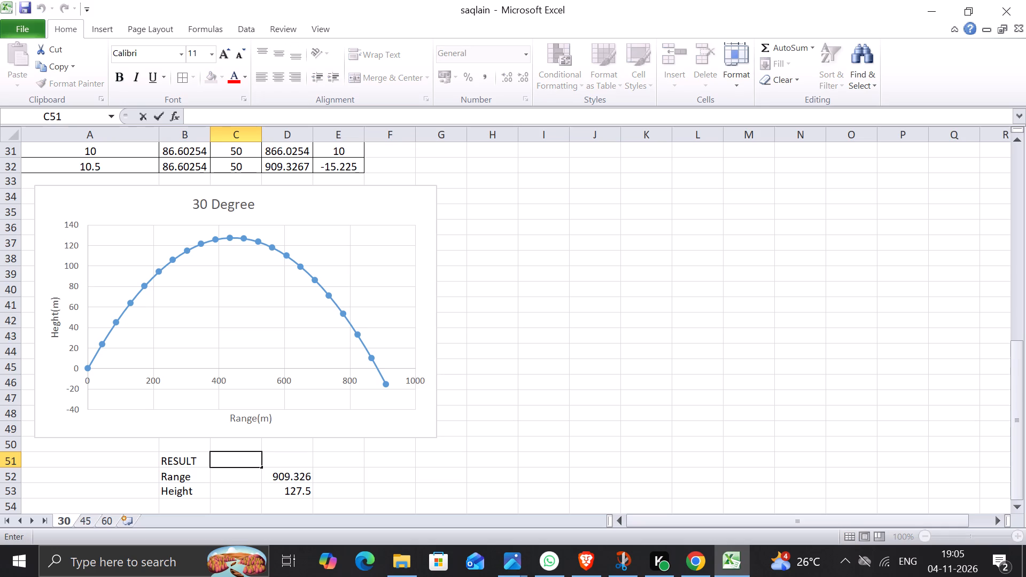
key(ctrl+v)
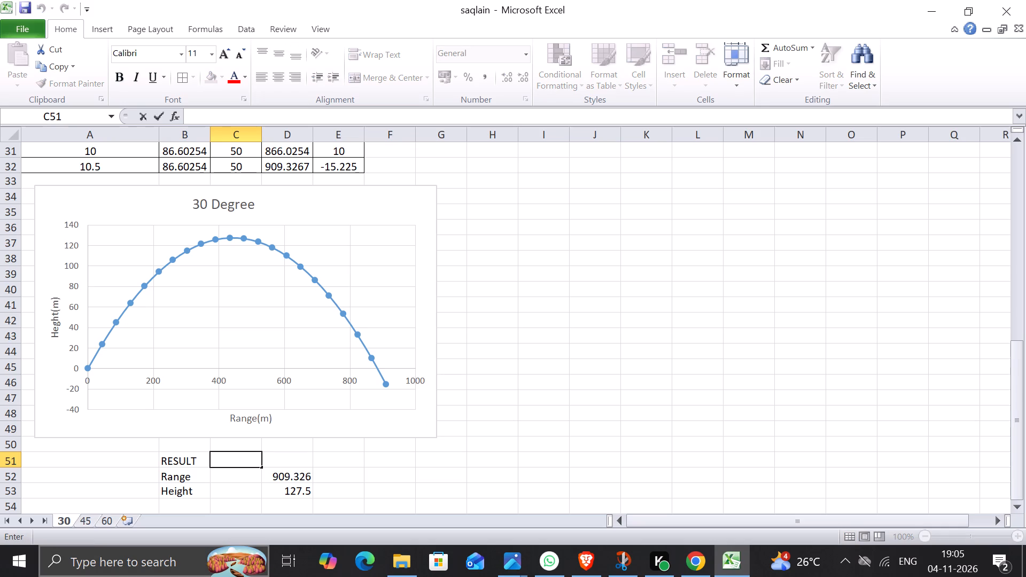
Copy the heading text Theoretical from C65 on the 60 sheet into cell C51 on the 30 sheet.
click(108, 521)
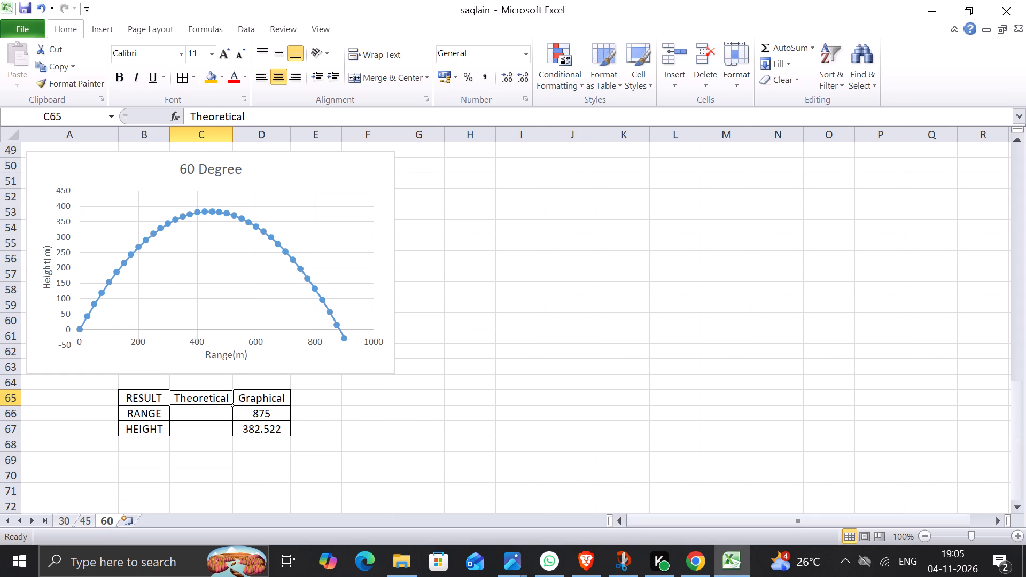
double_click(188, 401)
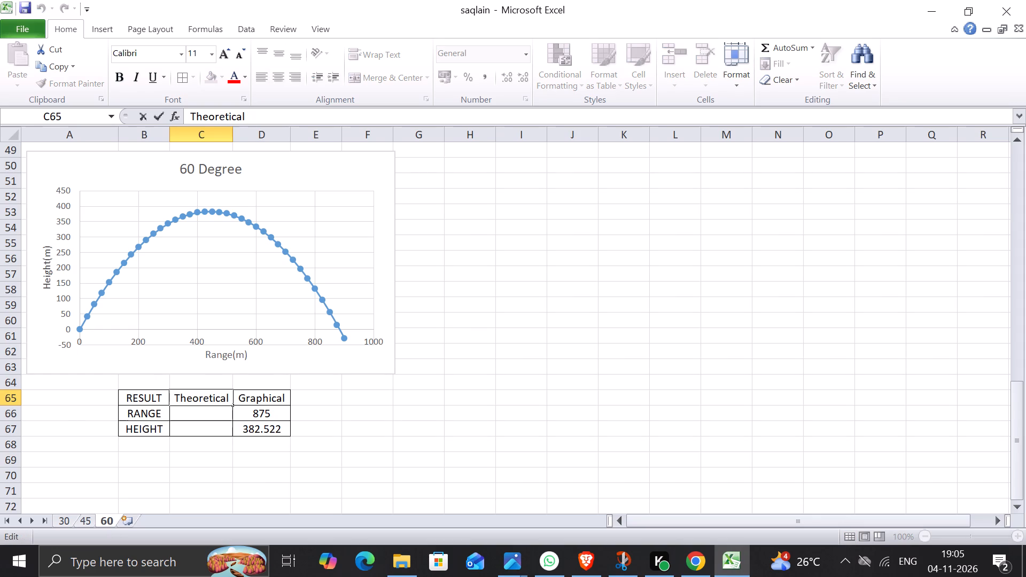
drag(173, 395, 244, 397)
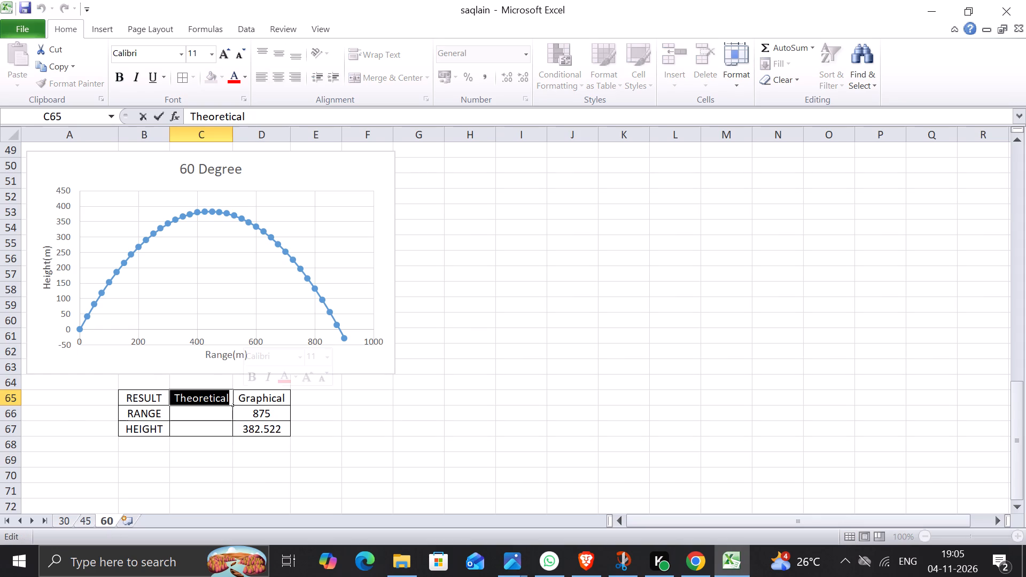
key(ctrl+c)
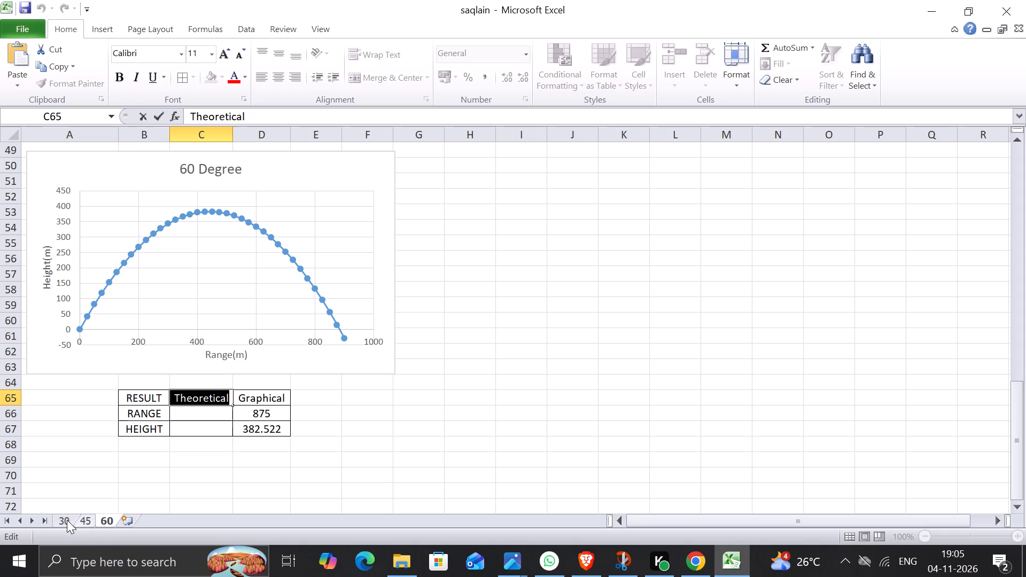
drag(60, 519, 192, 473)
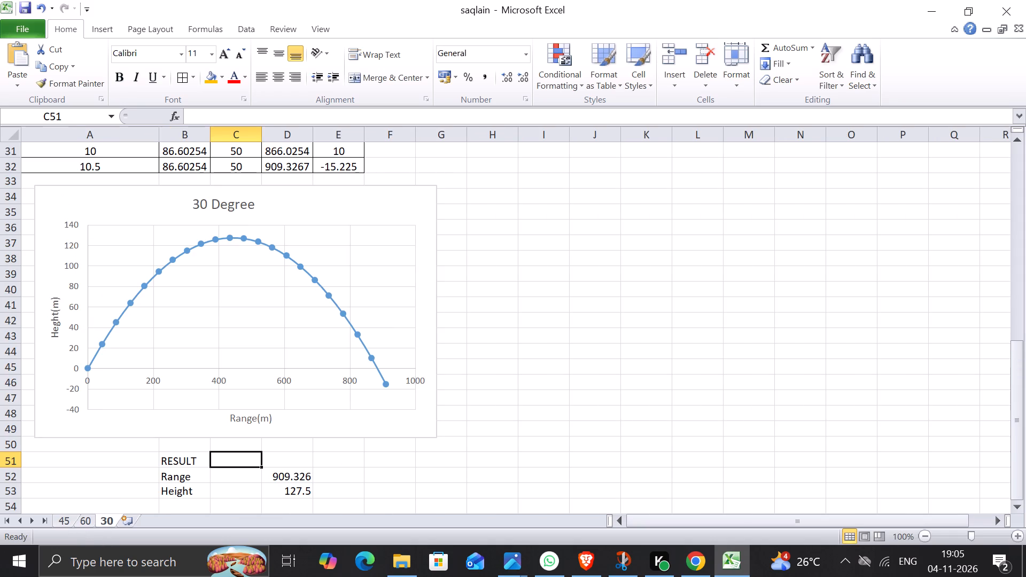
double_click(232, 460)
key(ctrl+v)
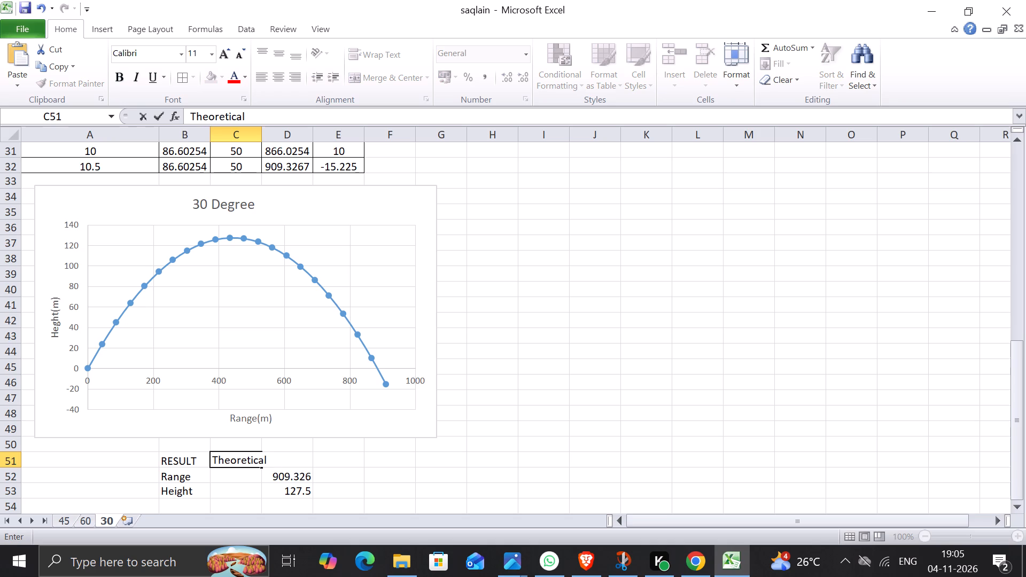
click(284, 460)
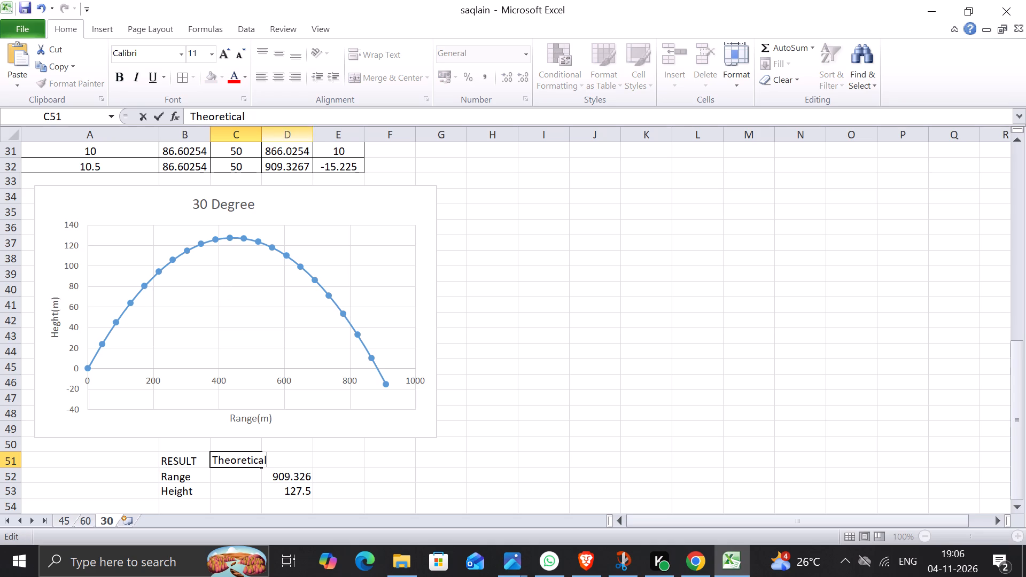
Widen column C on the 30 sheet to about 9.09 so the Theoretical heading fits inside its cell.
click(261, 139)
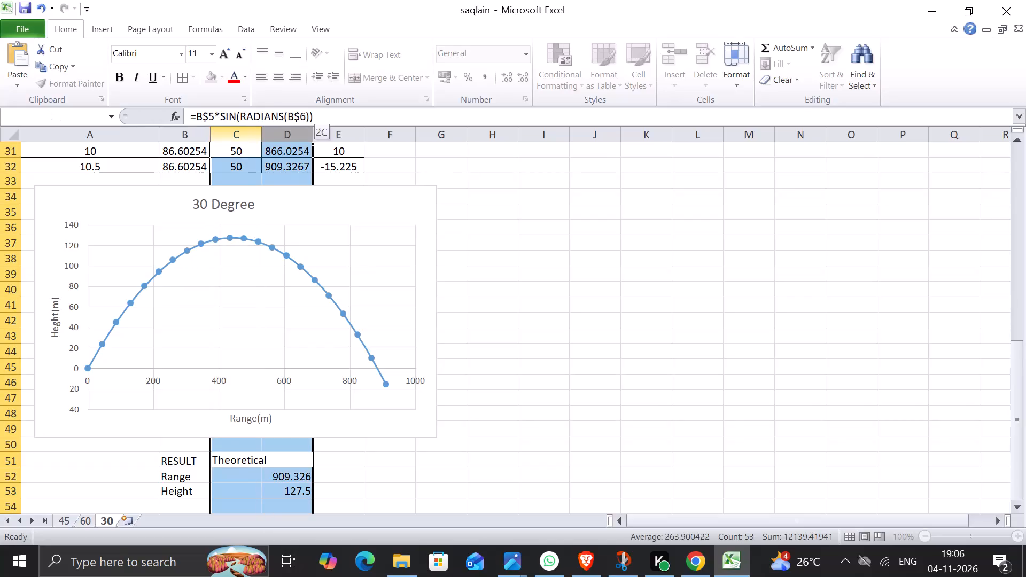
click(241, 135)
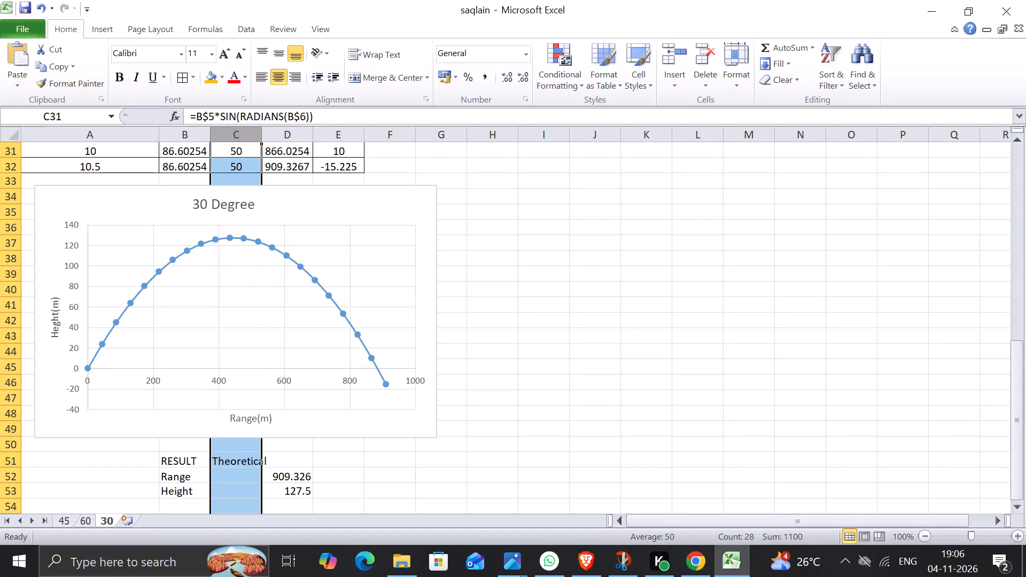
drag(262, 137, 268, 136)
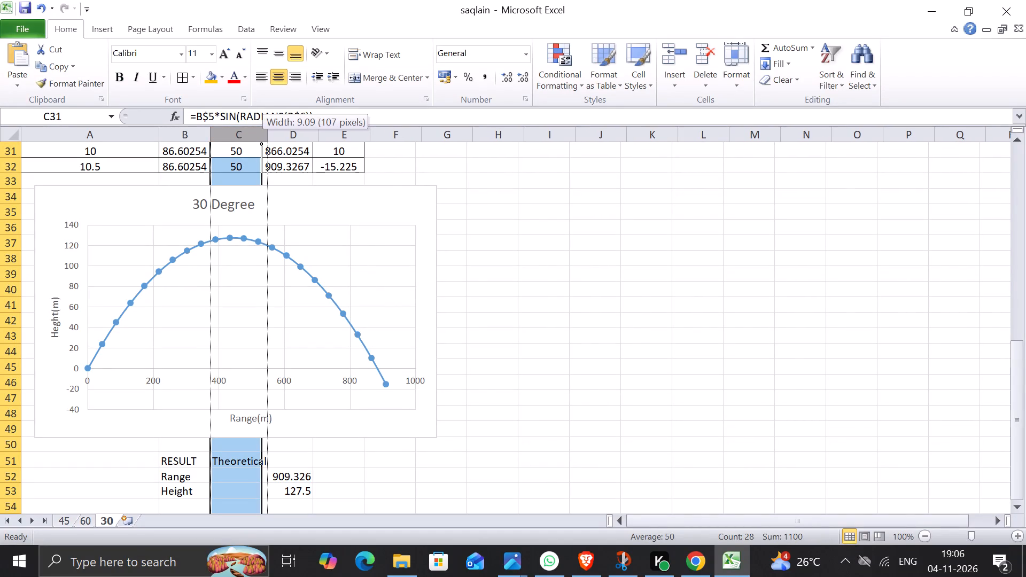
drag(268, 136, 269, 135)
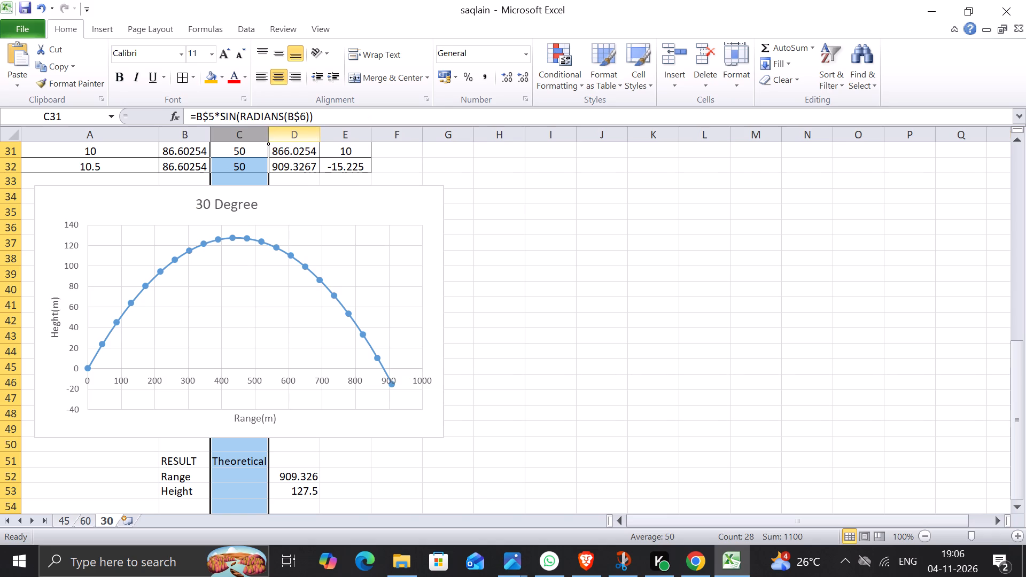
Enter the heading Graphical in cell D51, beside the Theoretical heading.
click(290, 467)
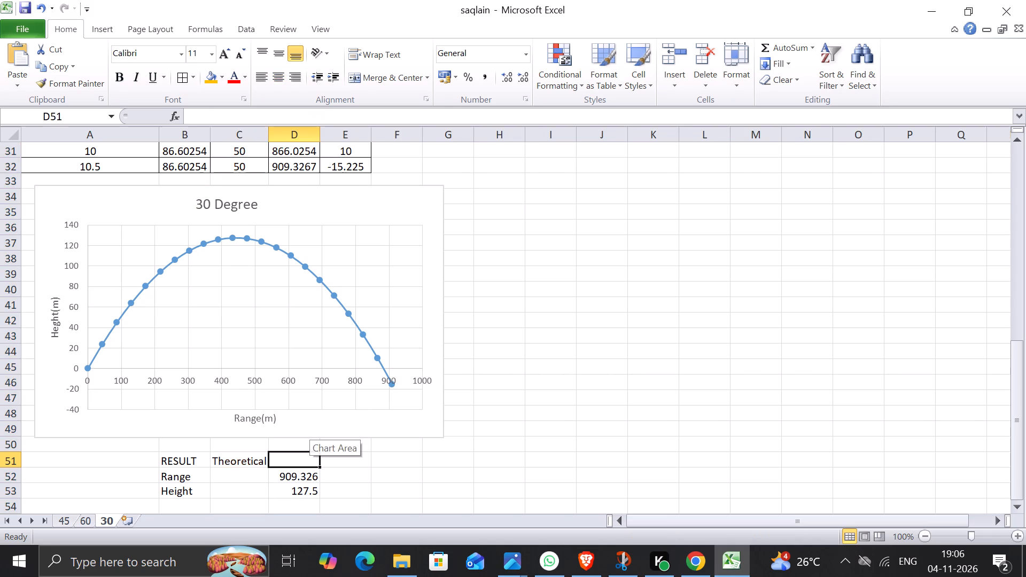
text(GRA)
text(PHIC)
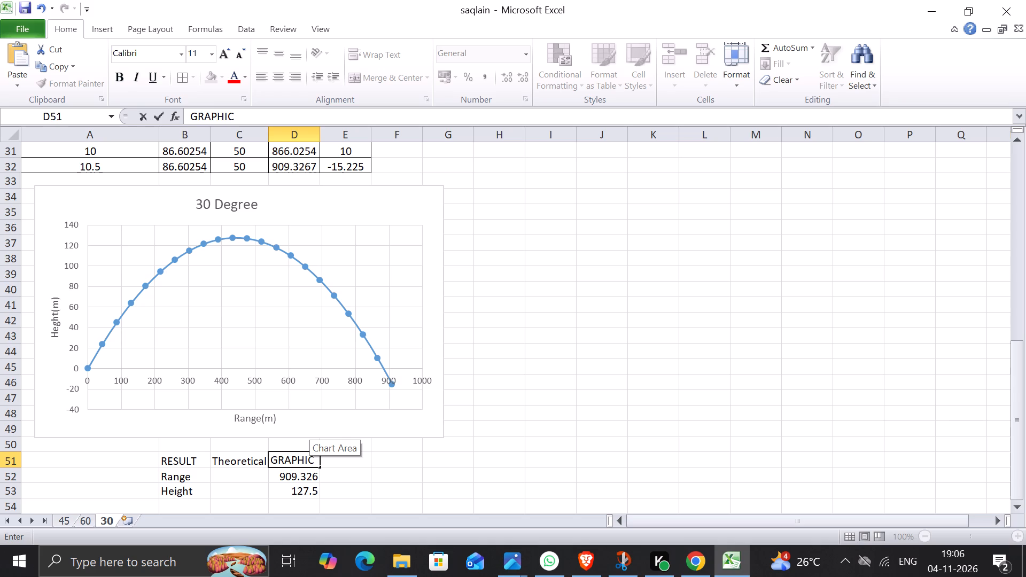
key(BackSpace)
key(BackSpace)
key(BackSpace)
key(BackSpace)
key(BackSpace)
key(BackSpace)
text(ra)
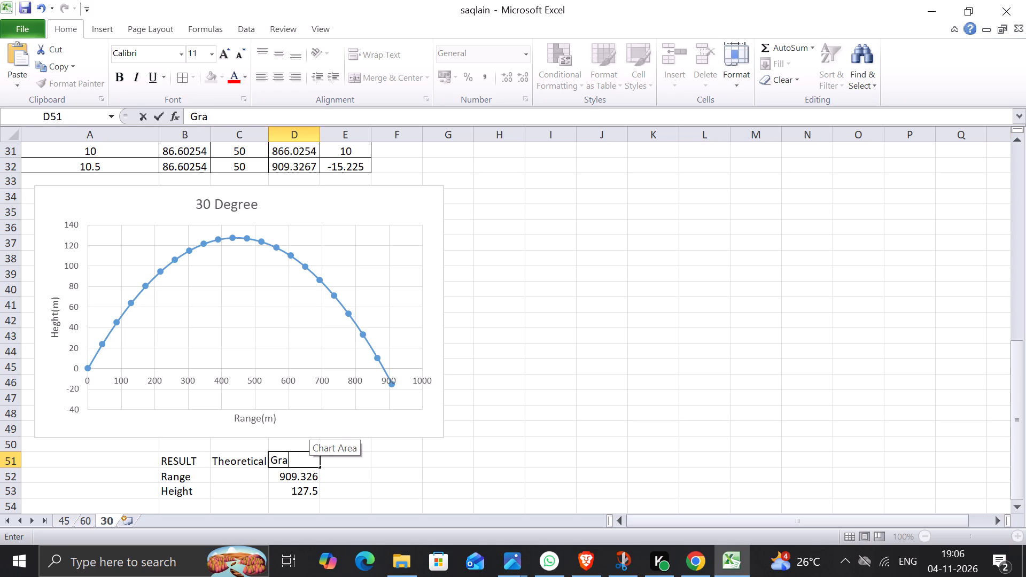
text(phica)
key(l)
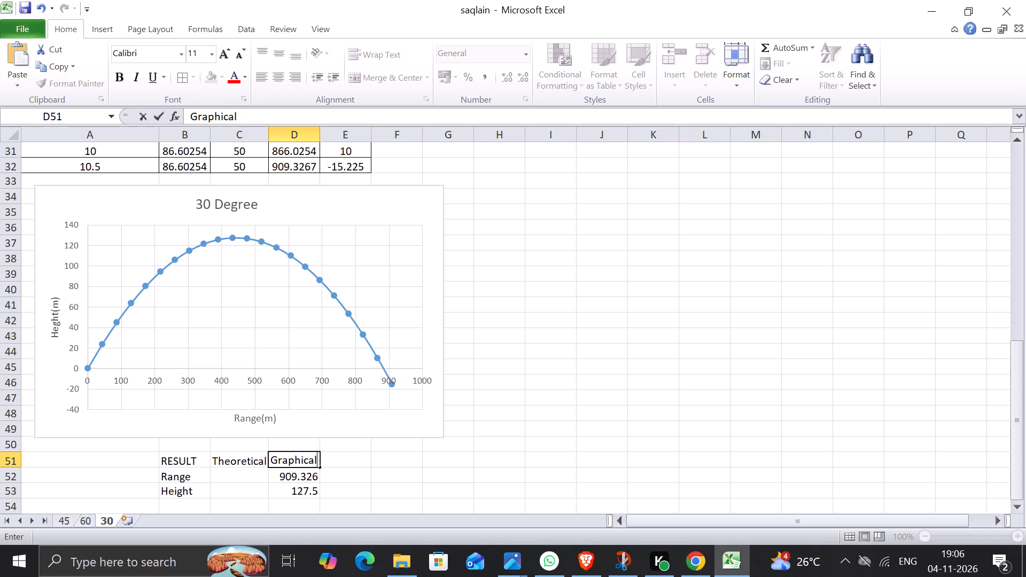
Apply all borders to the RESULT table in cells B51 to D53.
drag(186, 455, 287, 473)
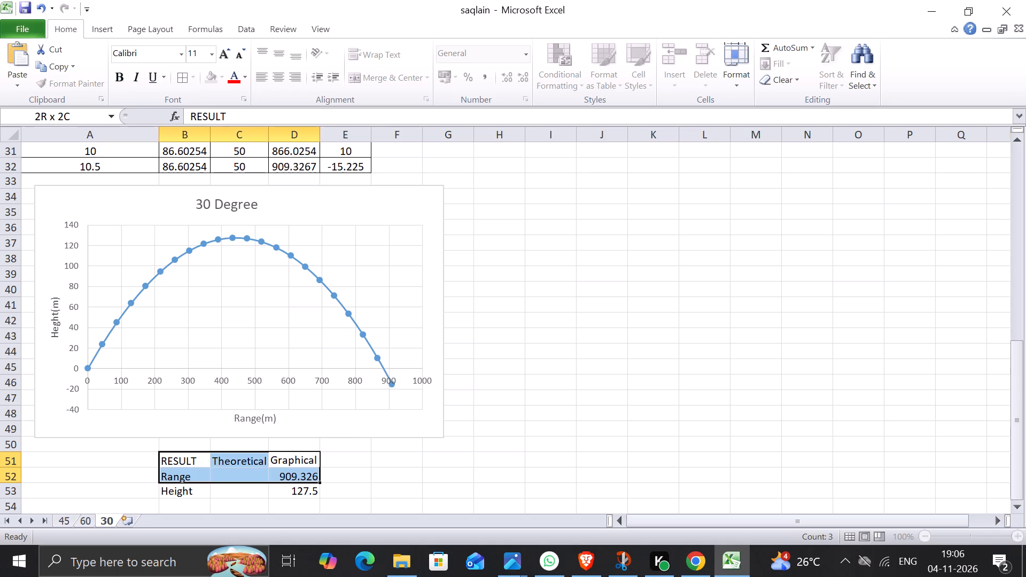
drag(287, 473, 296, 493)
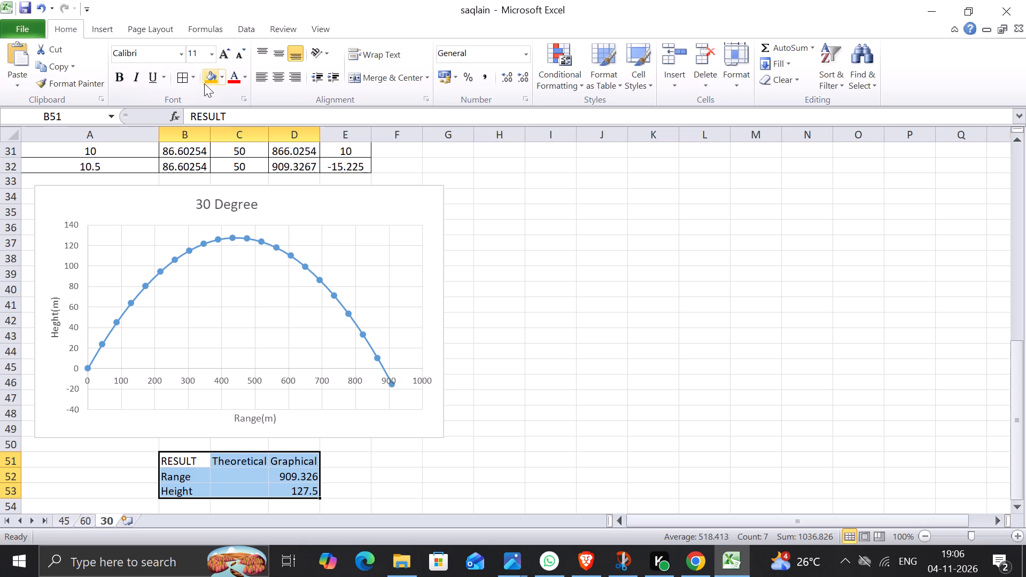
click(192, 77)
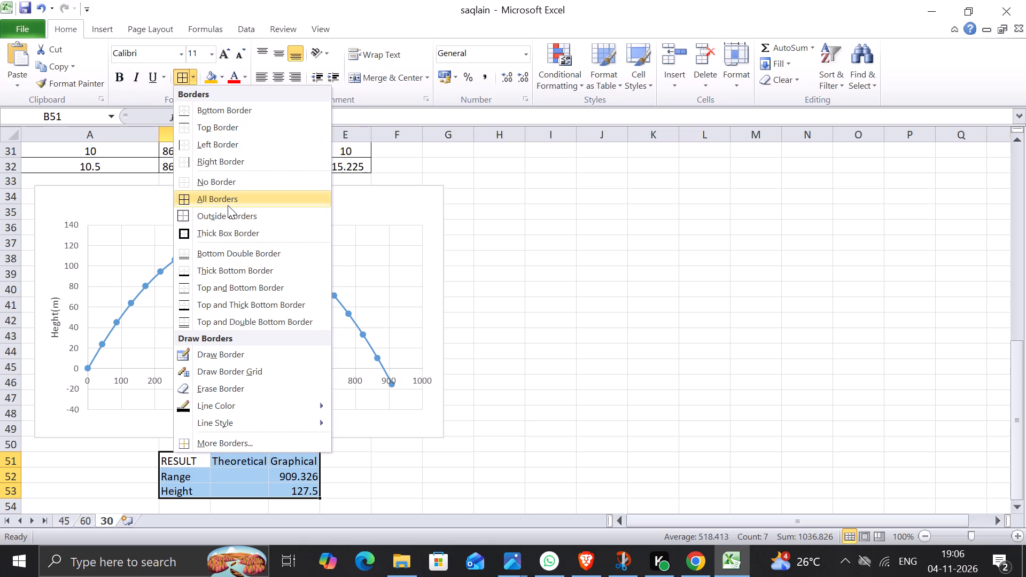
click(228, 205)
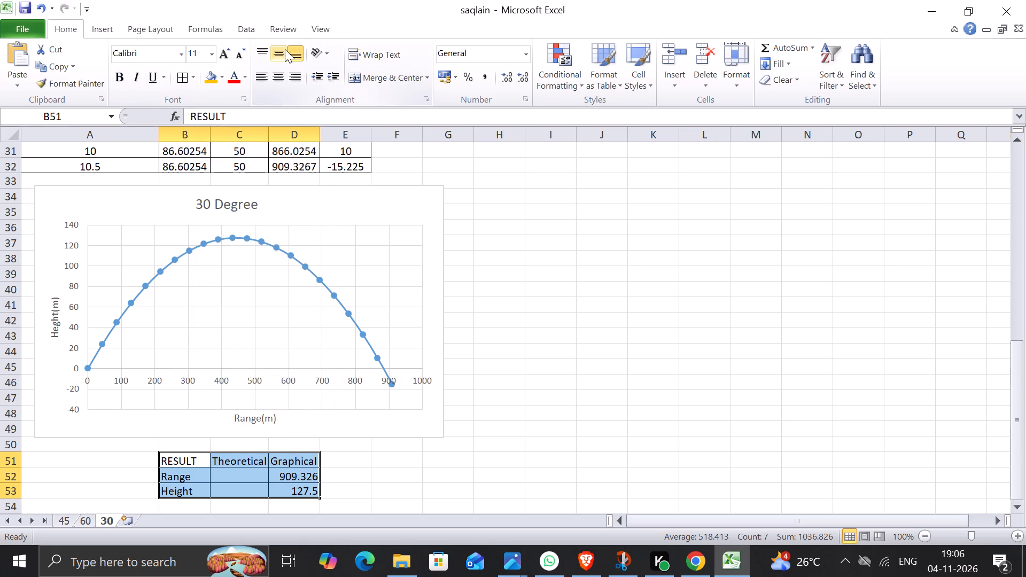
Centre the contents of the RESULT table B51 to D53 horizontally, keeping bottom vertical alignment.
click(280, 72)
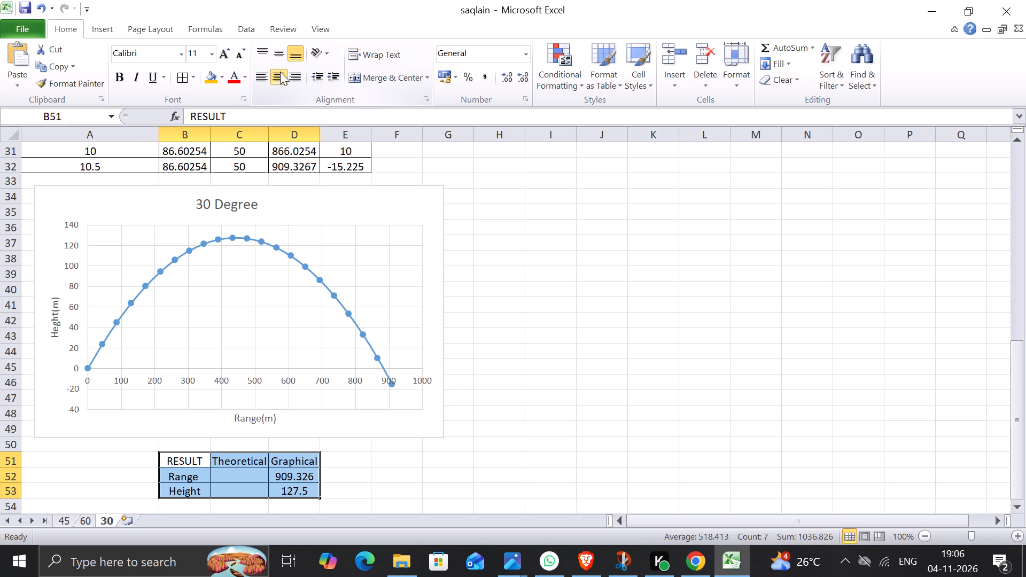
click(280, 72)
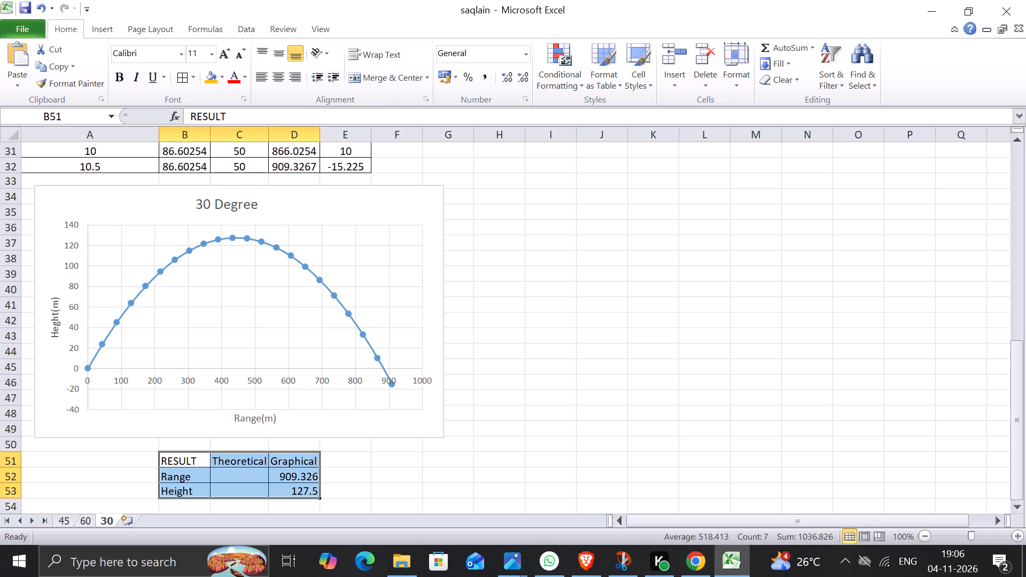
click(276, 76)
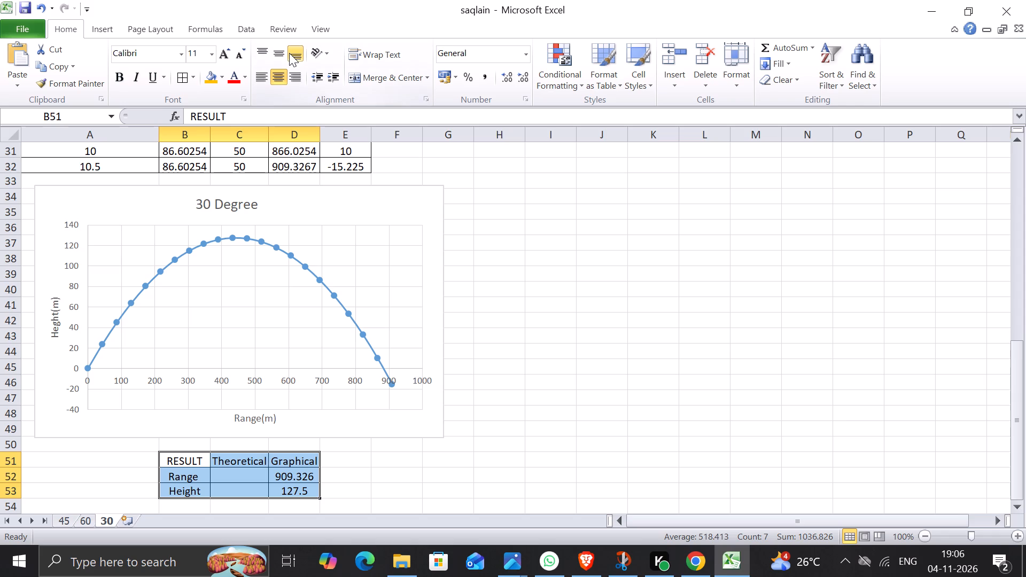
click(289, 53)
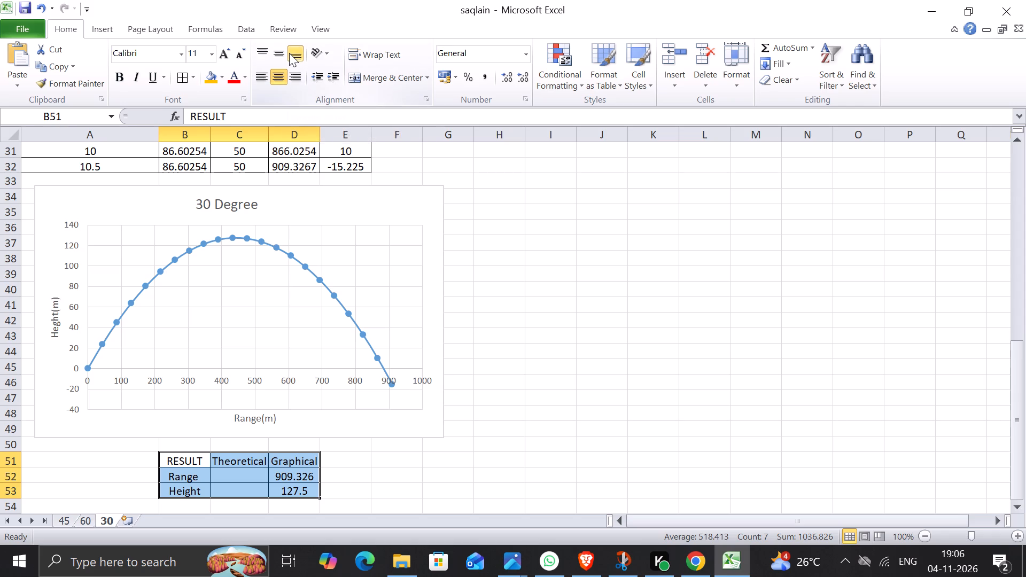
click(289, 53)
click(288, 53)
click(288, 53)
click(291, 49)
click(361, 484)
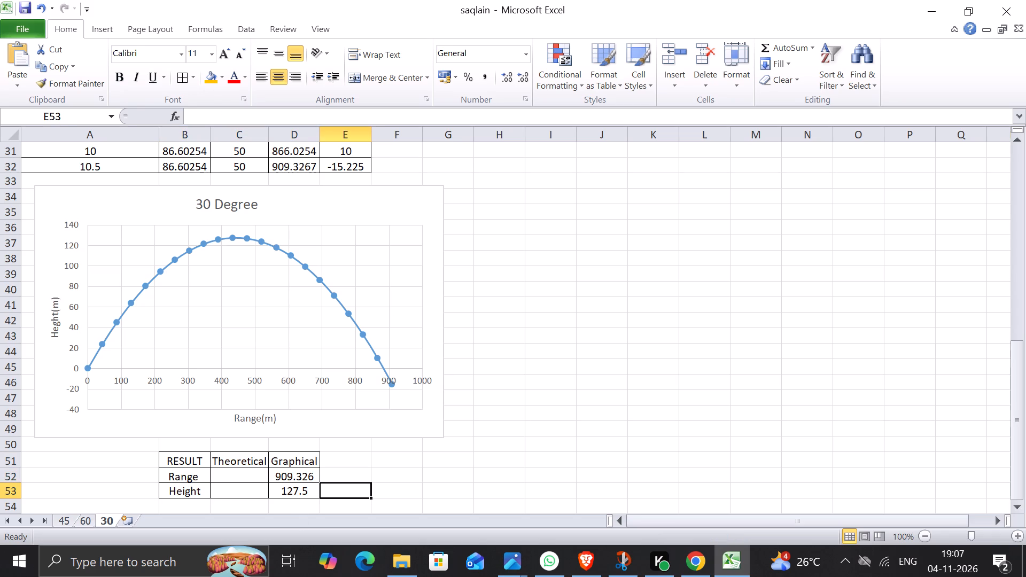
click(439, 478)
Save the workbook.
key(ctrl+s)
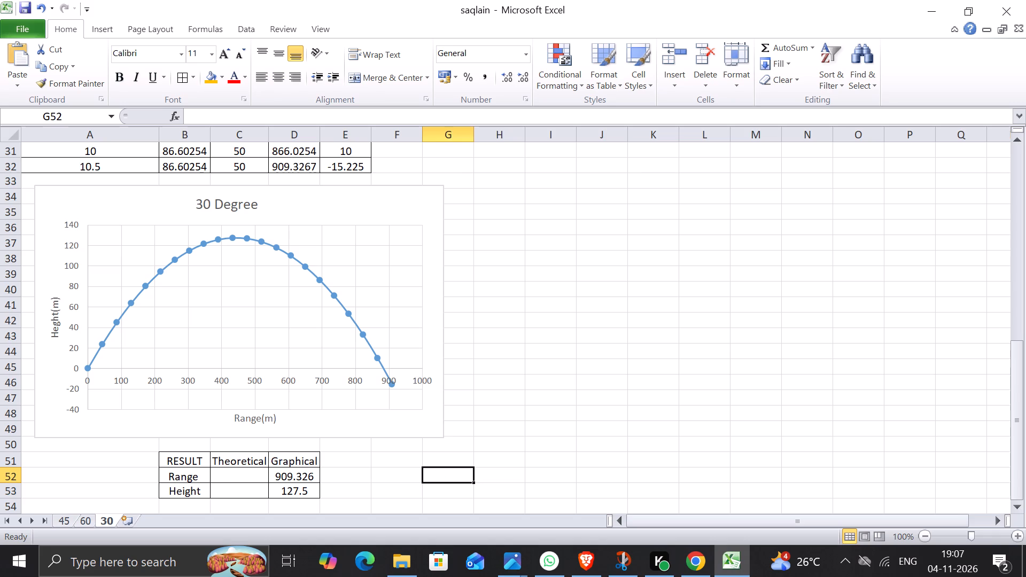
key(ctrl+s)
Review the charts and RESULT tables on the 60, 45 and 30 sheets against one another.
click(82, 523)
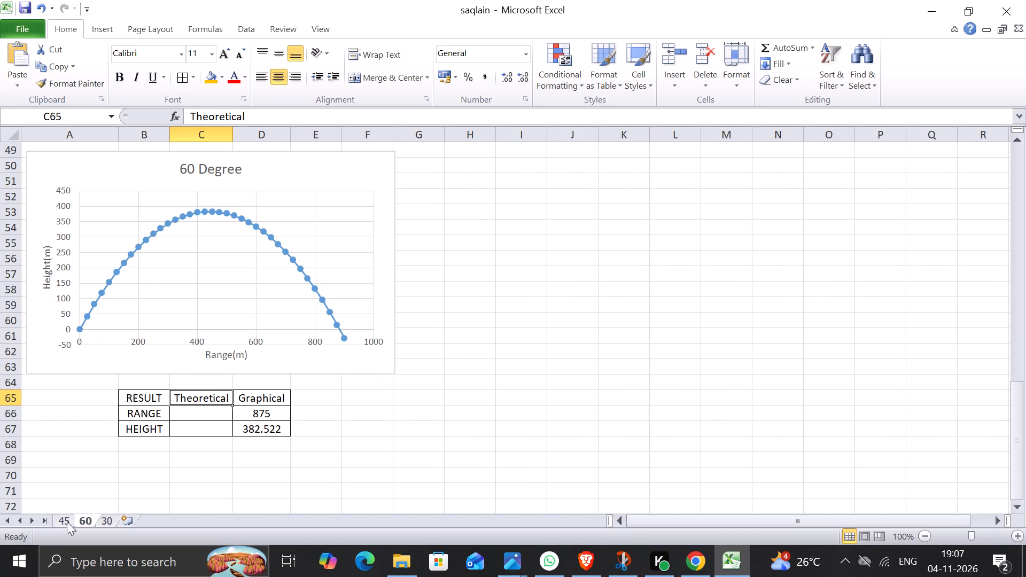
click(63, 517)
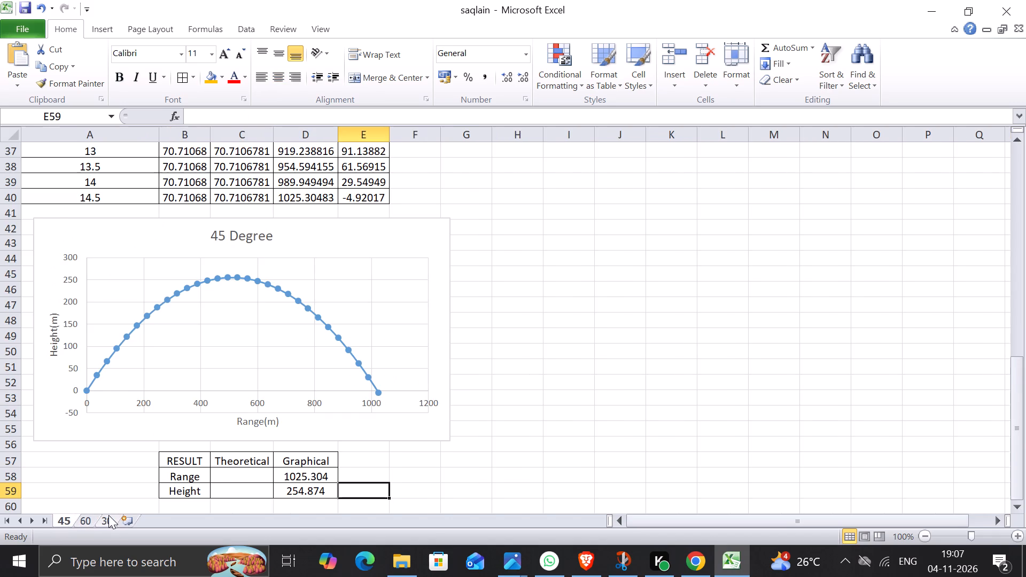
click(109, 516)
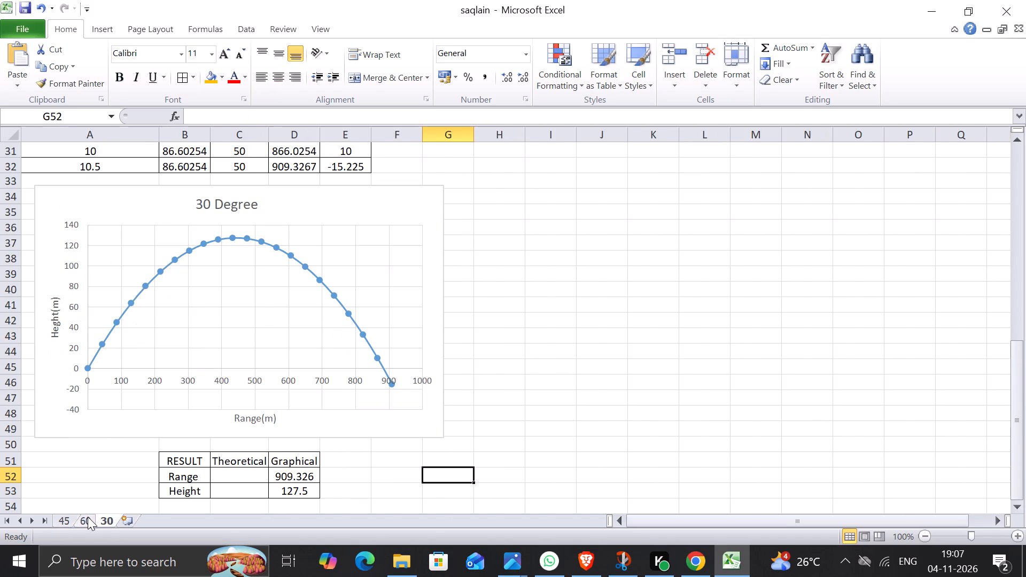
click(88, 517)
click(68, 518)
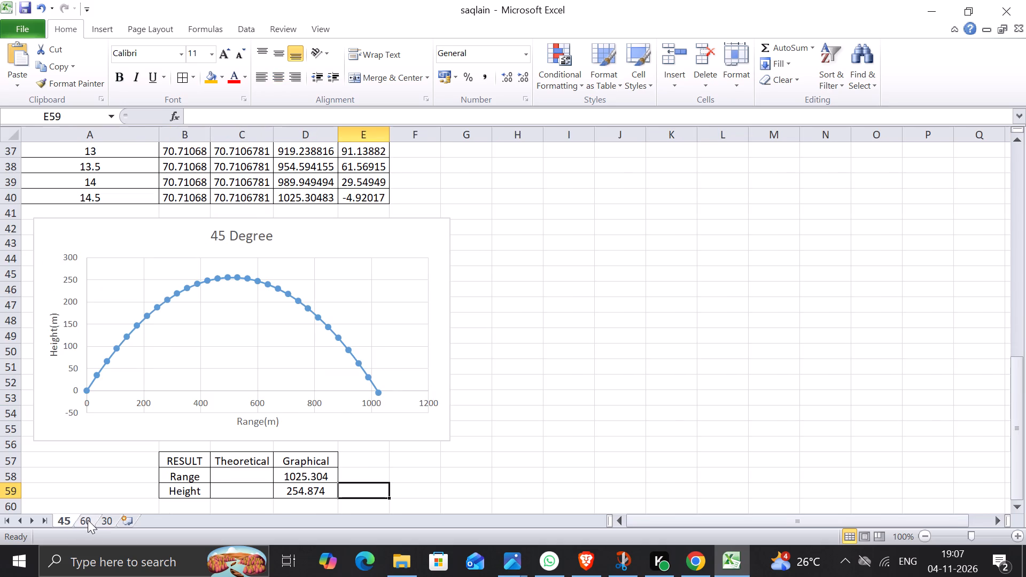
click(89, 520)
click(110, 521)
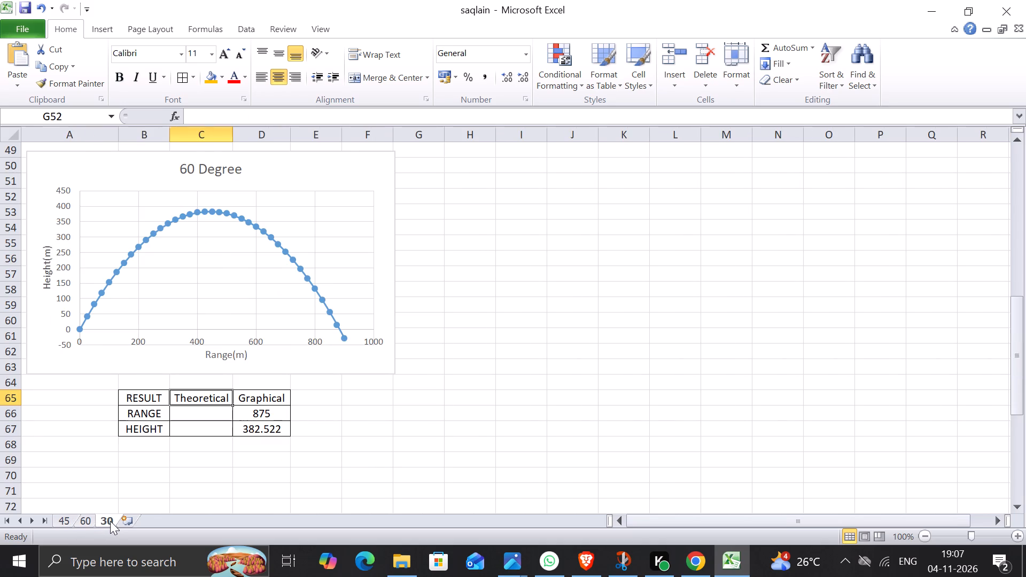
click(58, 521)
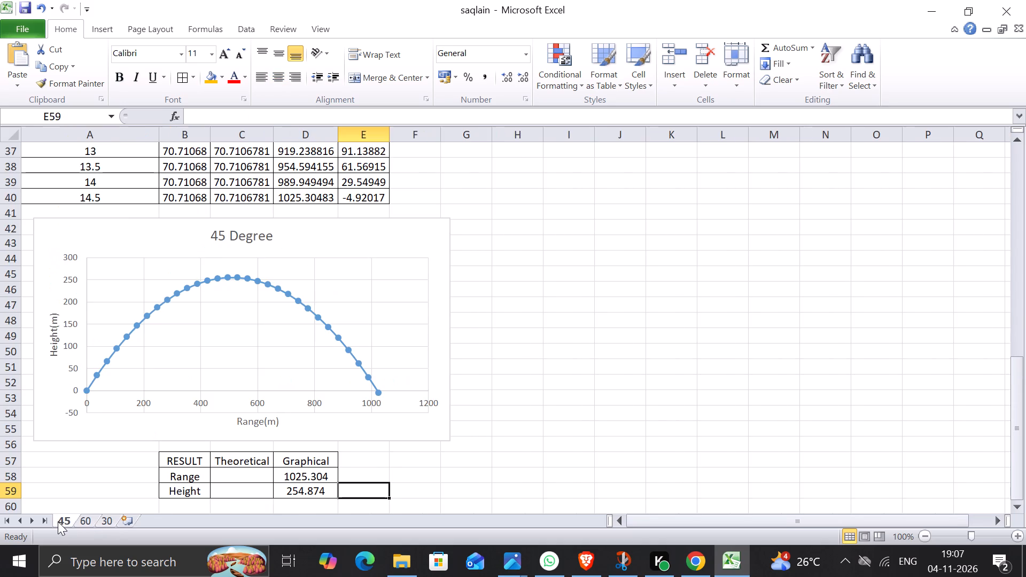
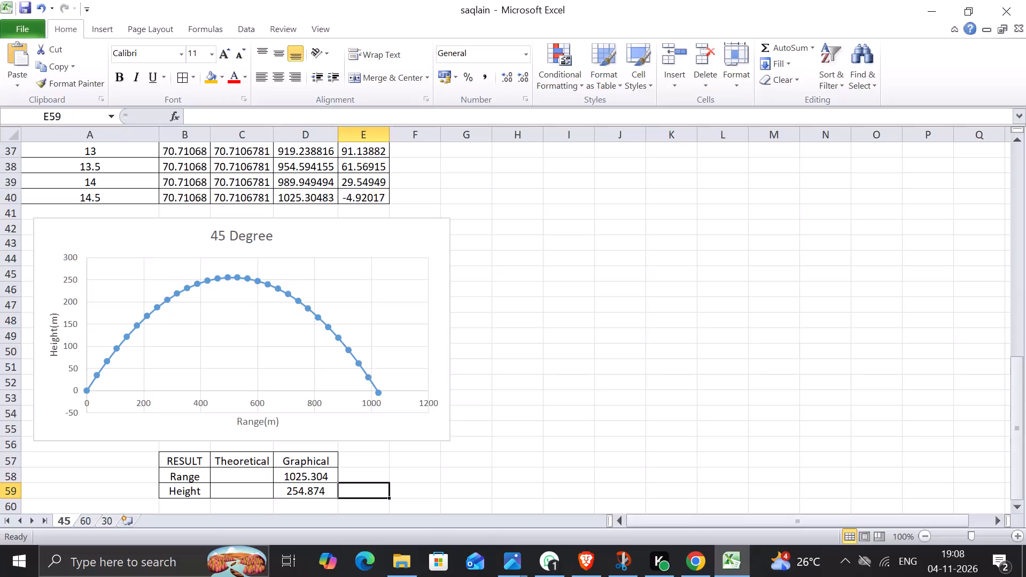
Compare the RESULT tables, charts and heading blocks across the 45, 60 and 30 sheets.
click(87, 520)
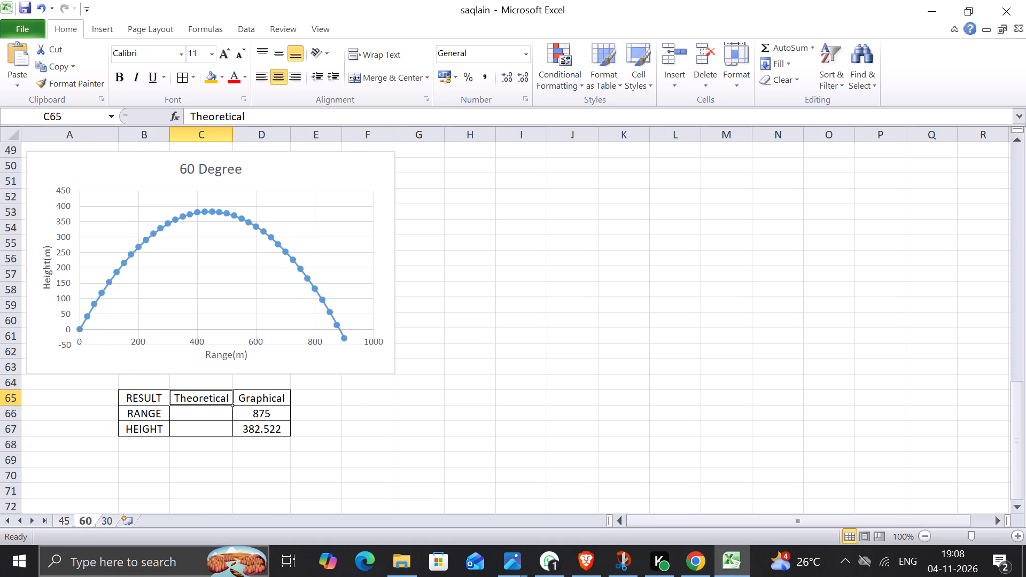
click(101, 519)
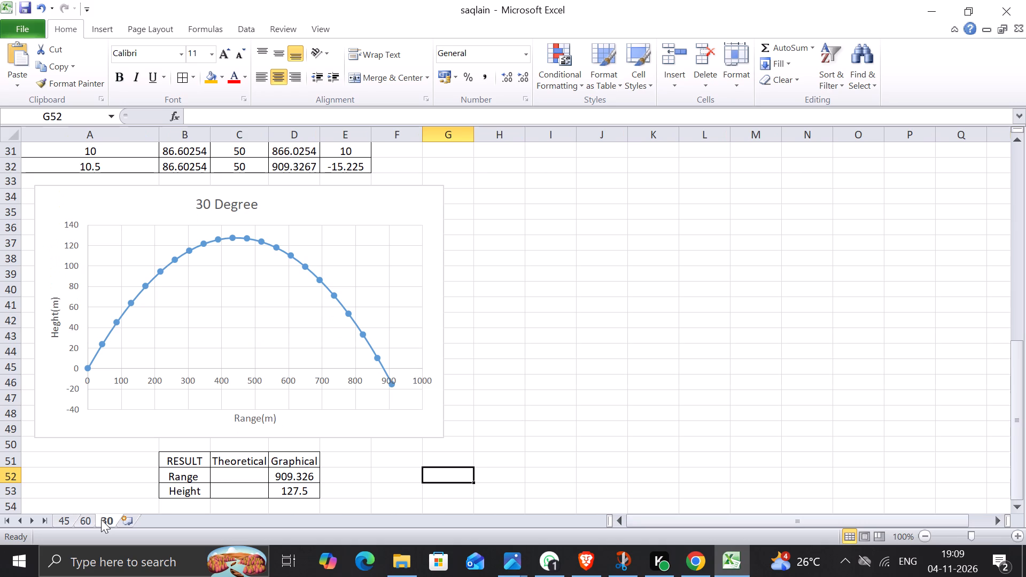
click(67, 521)
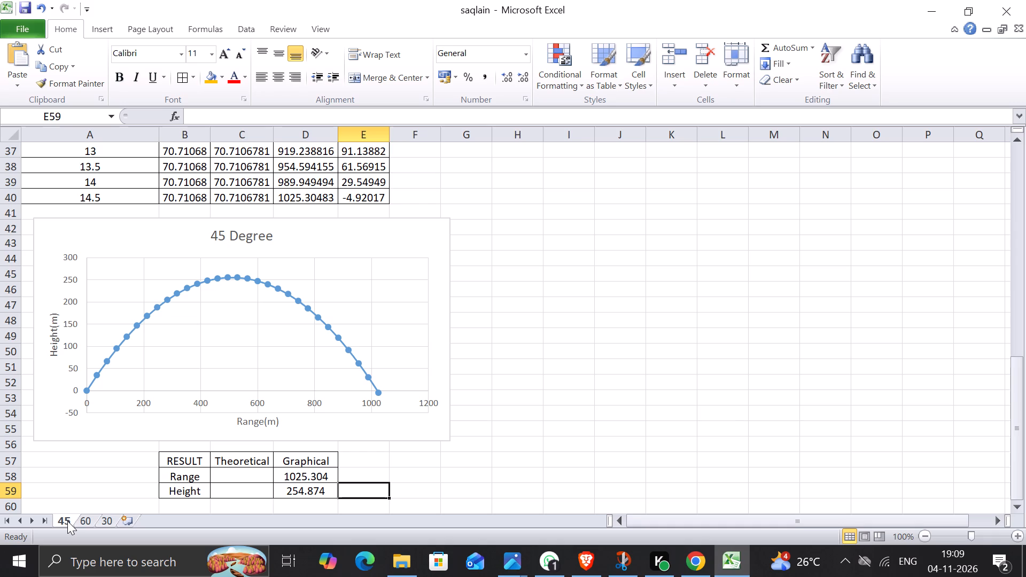
key(Up)
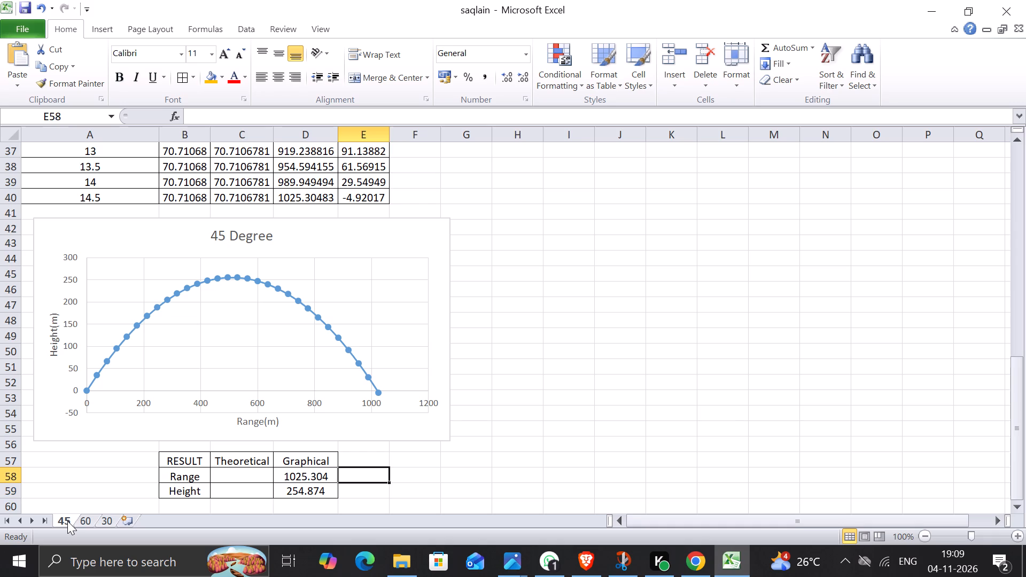
click(104, 521)
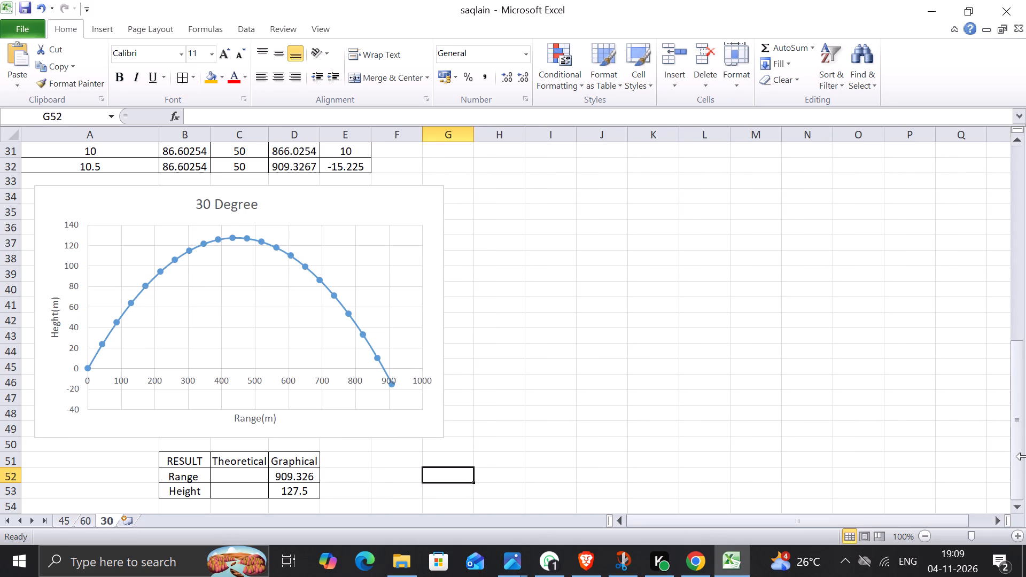
drag(1024, 456, 1023, 391)
drag(1023, 391, 1023, 377)
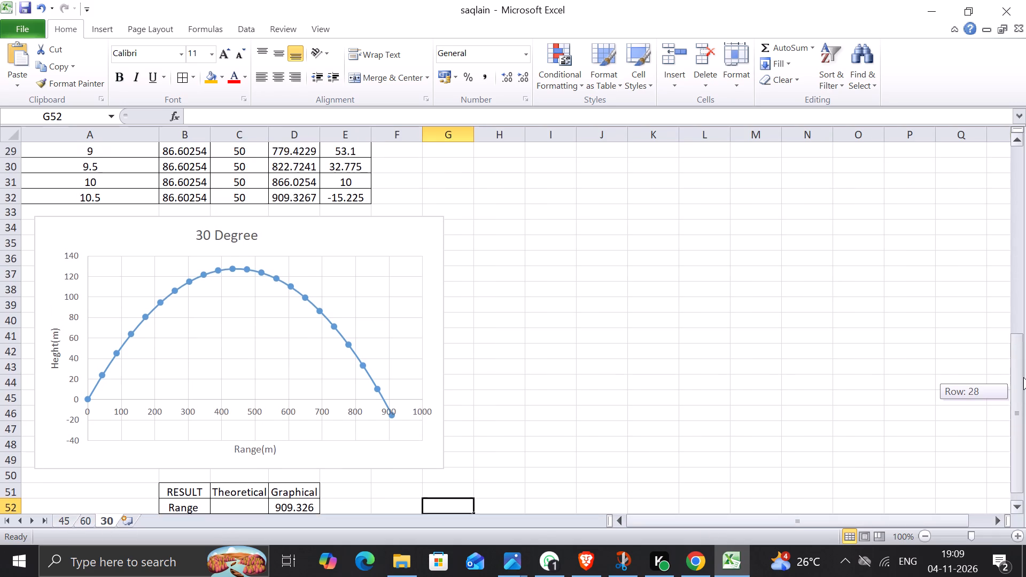
drag(1023, 377, 978, 3)
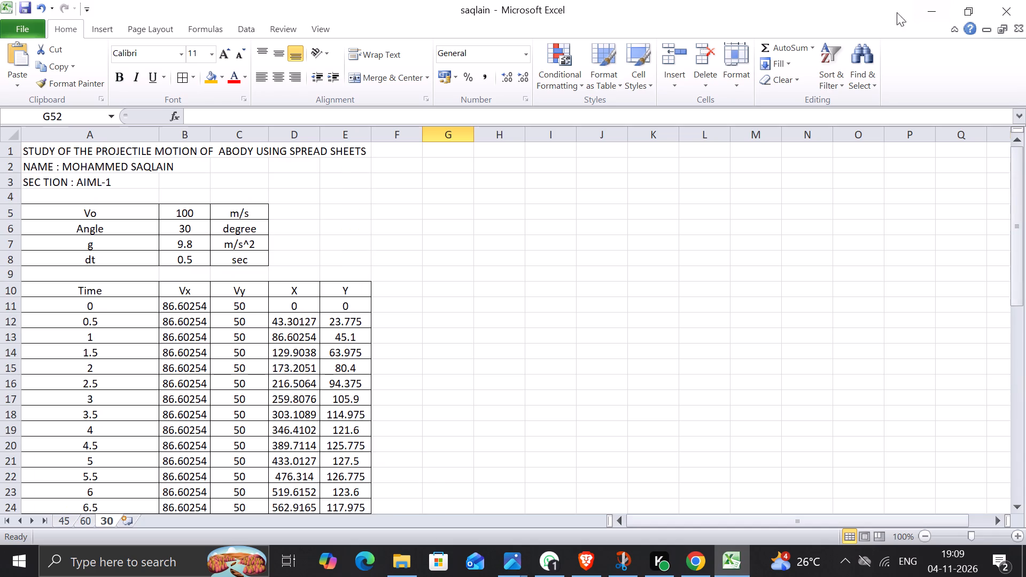
click(73, 523)
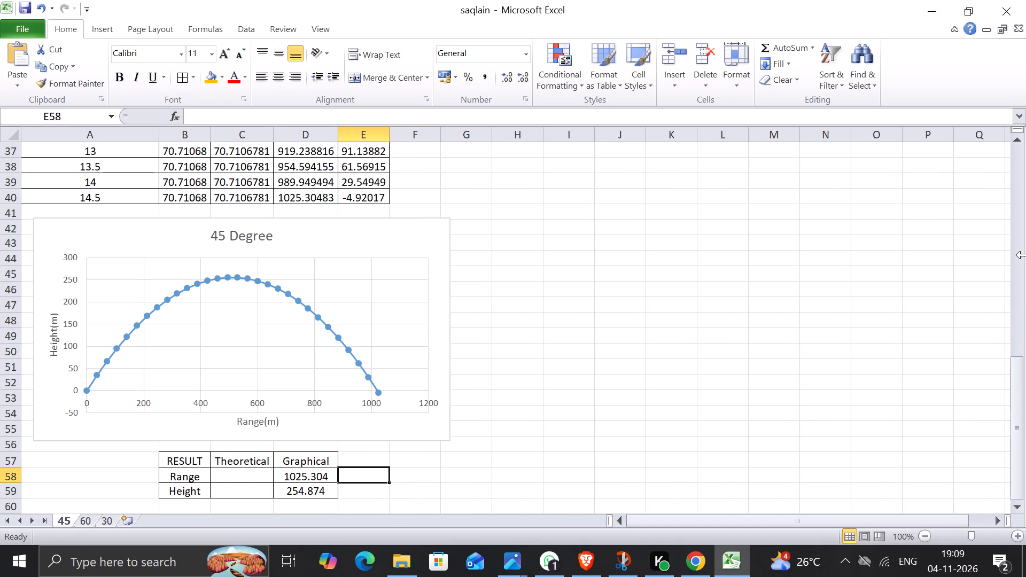
drag(1015, 360, 980, 1)
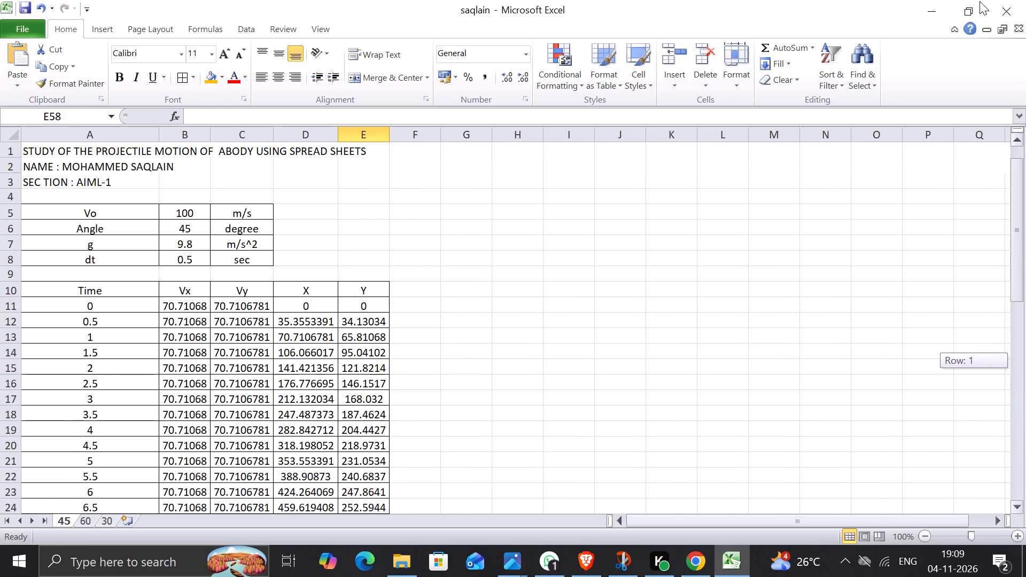
drag(980, 1, 957, 0)
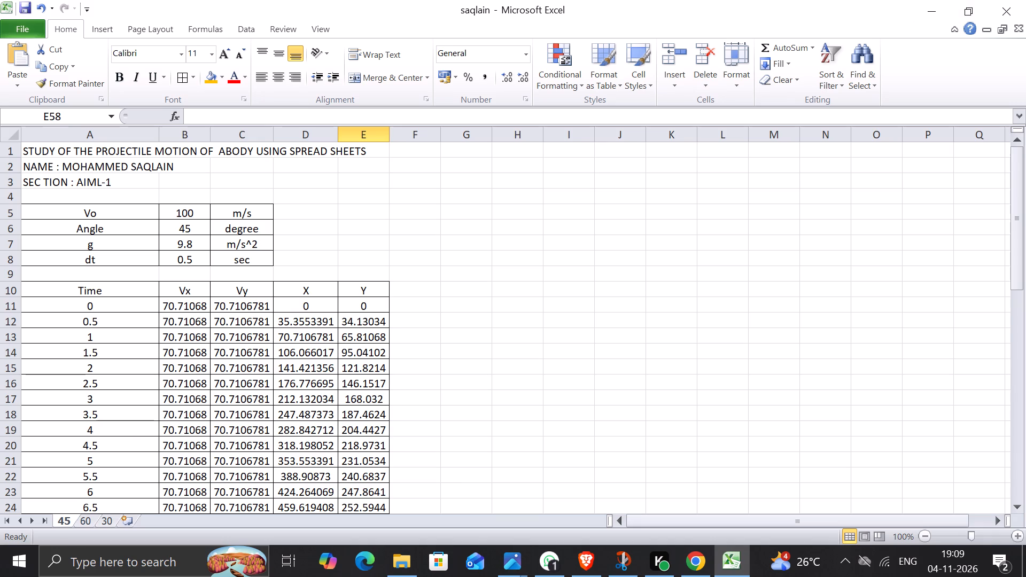
On the 60 sheet, fill the data table's header row, cells A10 to E10, with white.
click(87, 520)
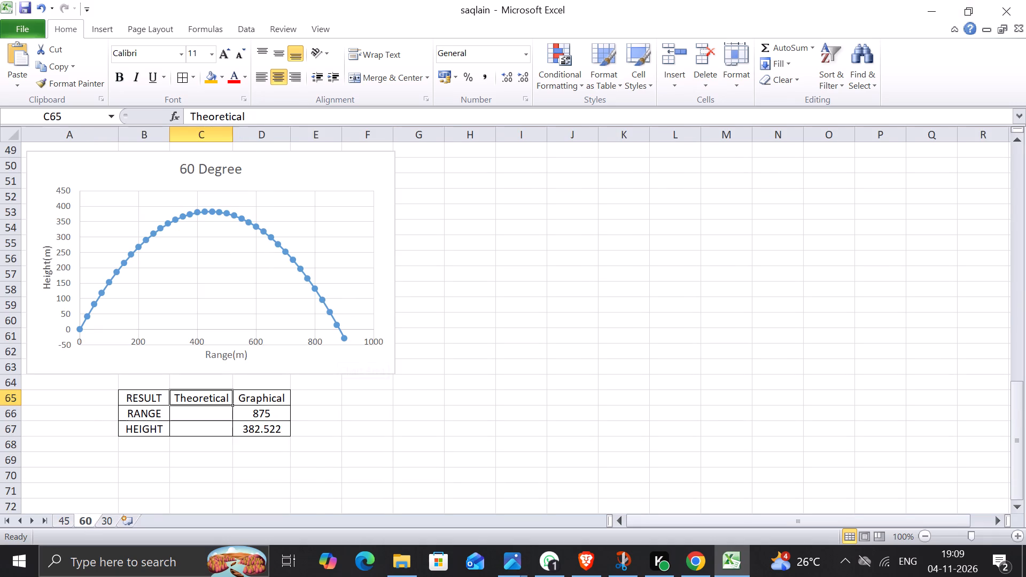
drag(1021, 403, 966, 0)
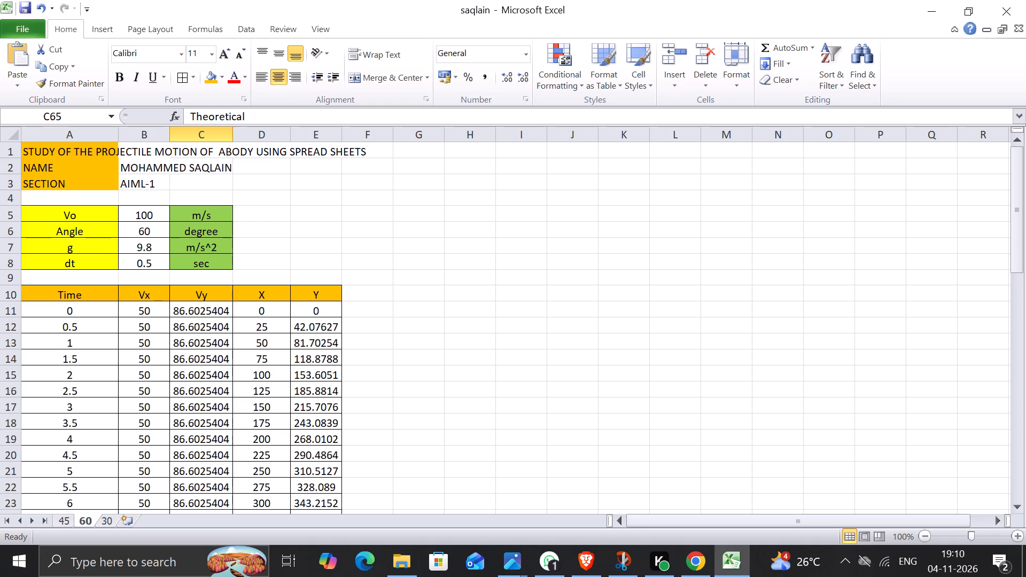
drag(49, 294, 48, 294)
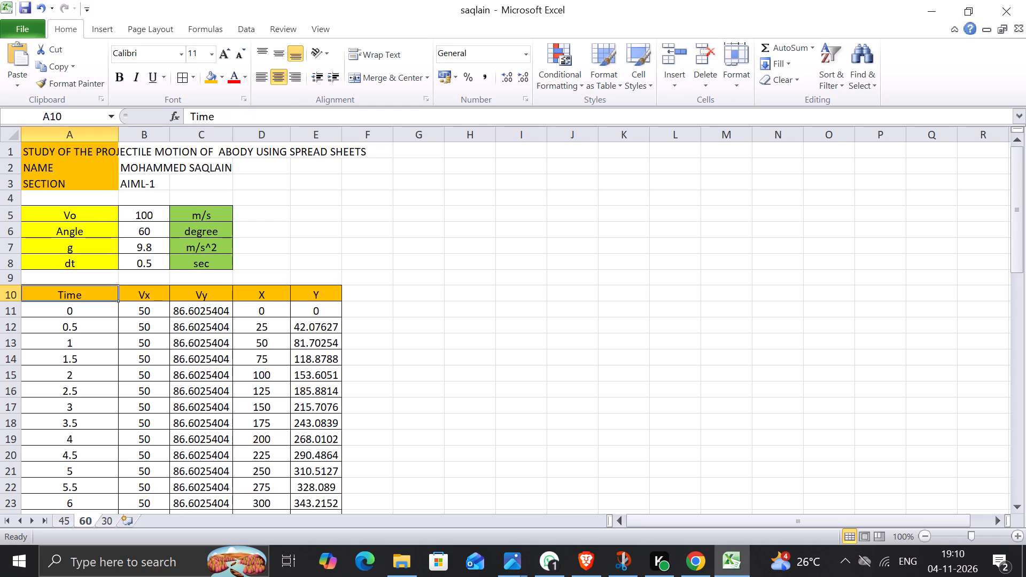
drag(48, 294, 282, 297)
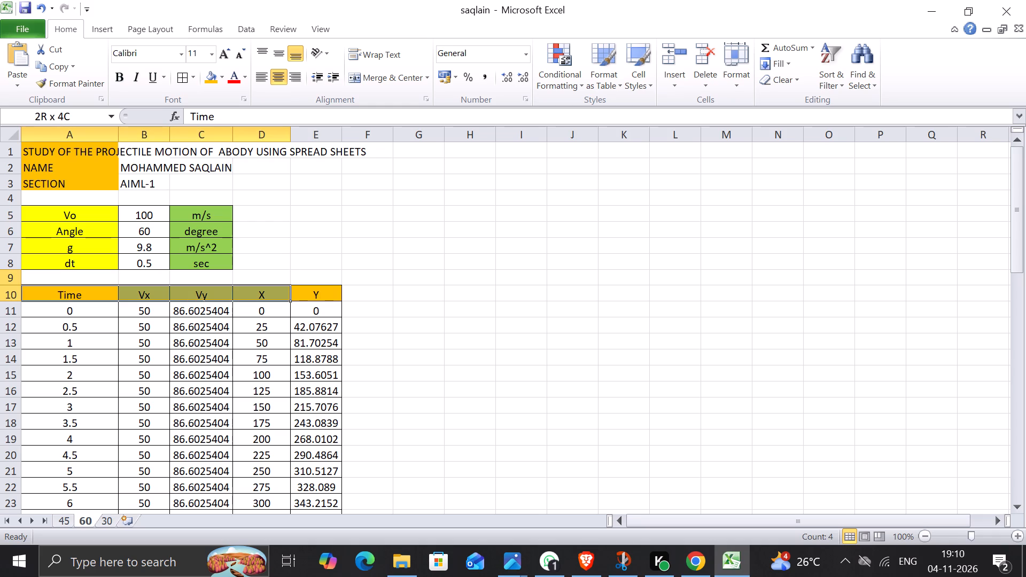
drag(282, 297, 308, 294)
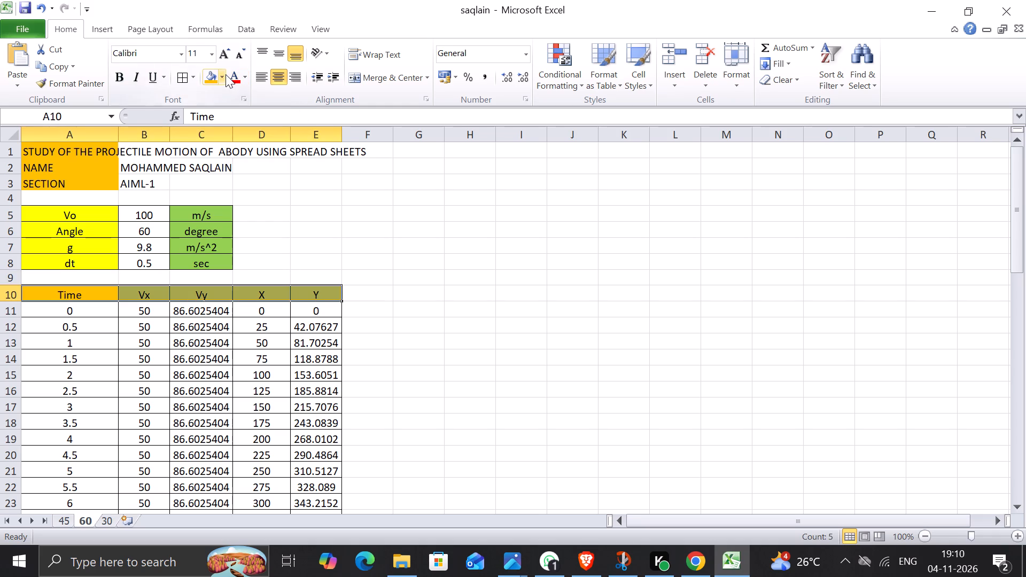
click(224, 75)
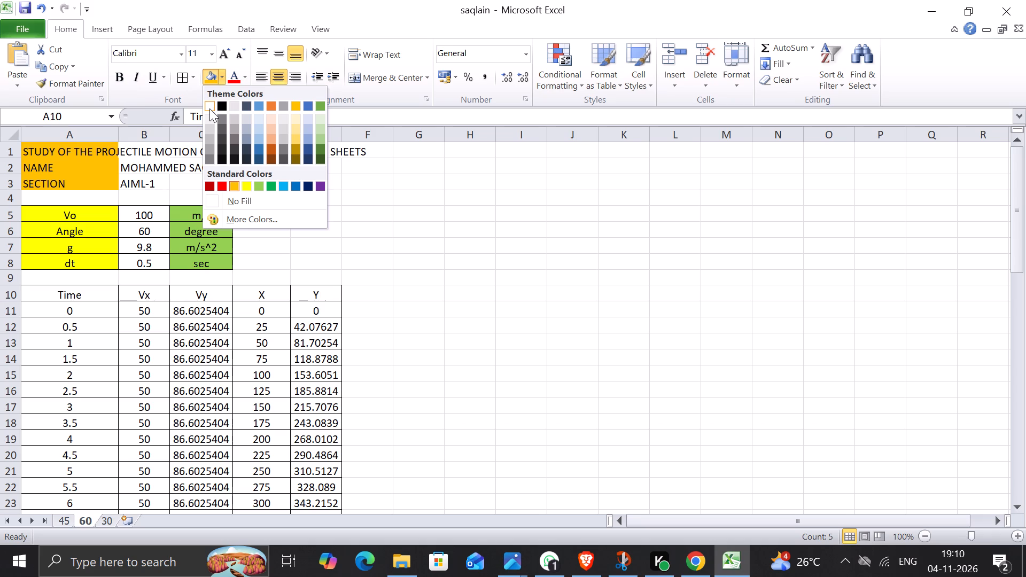
click(209, 108)
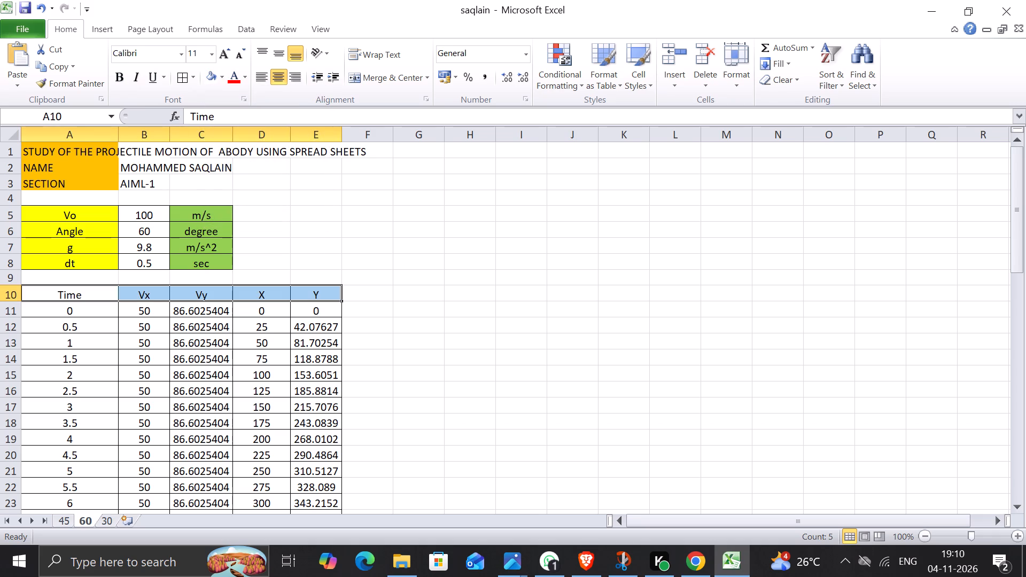
Fill the parameter label cells A5 to A8 on the 60 sheet with white.
click(69, 218)
drag(69, 218, 94, 232)
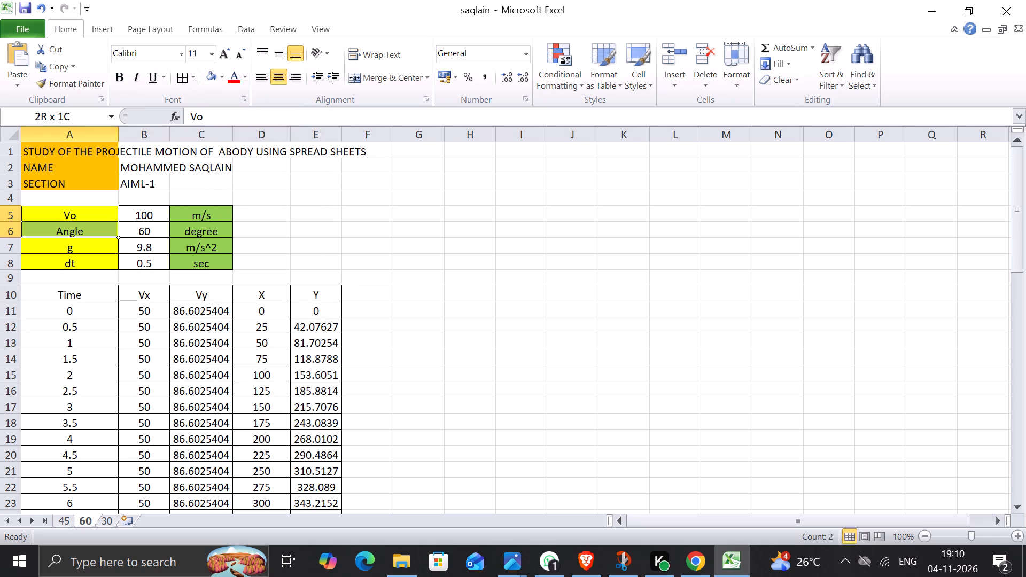
drag(94, 232, 107, 261)
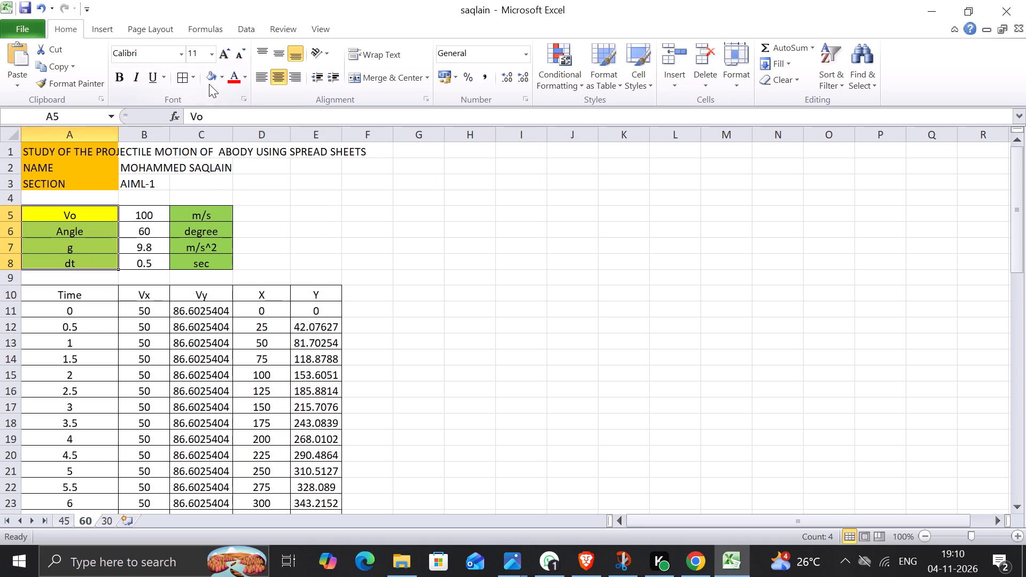
click(209, 75)
click(206, 76)
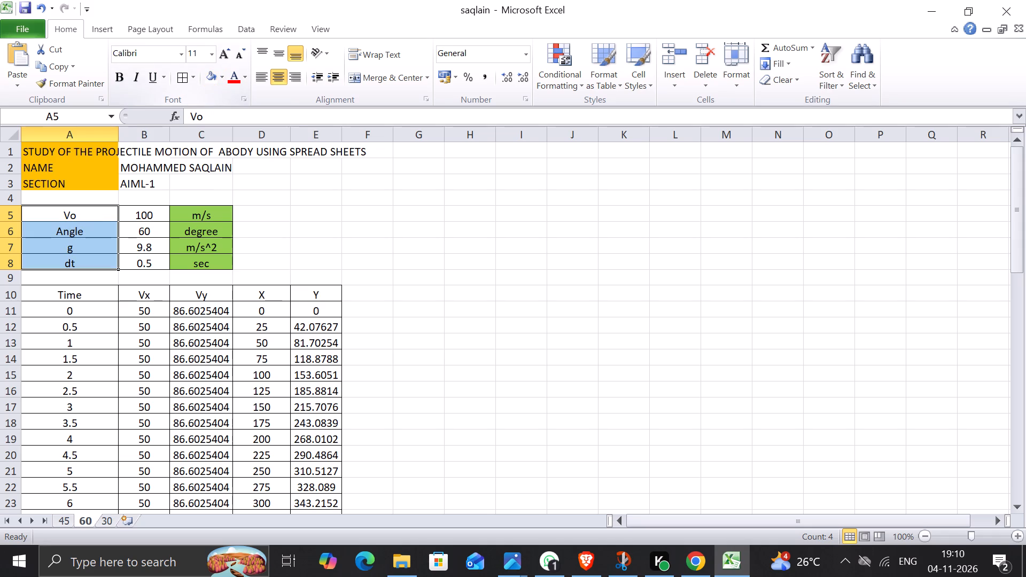
Fill the unit cells C5 to C8 on the 60 sheet with white.
click(189, 223)
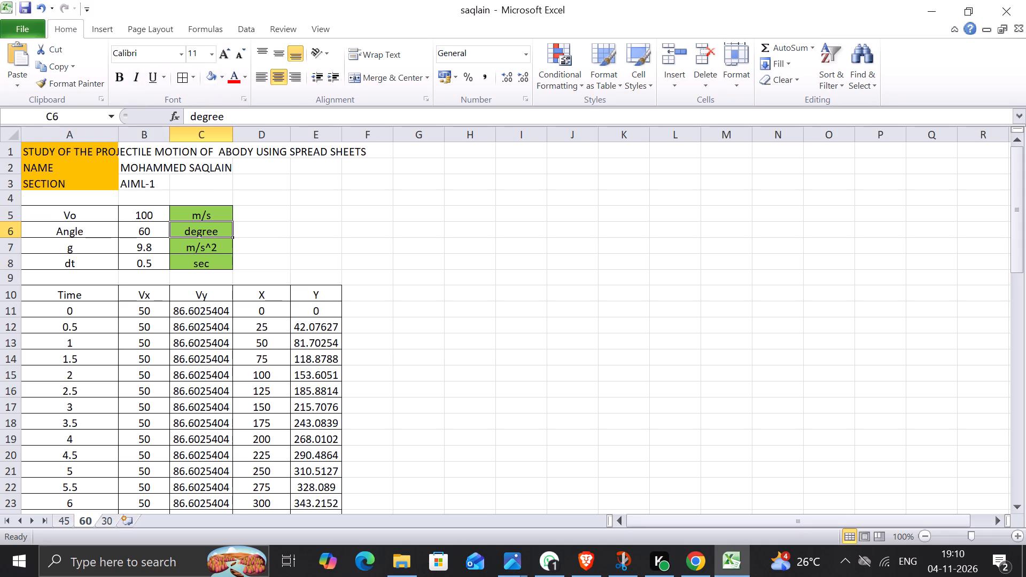
double_click(189, 209)
drag(189, 209, 222, 216)
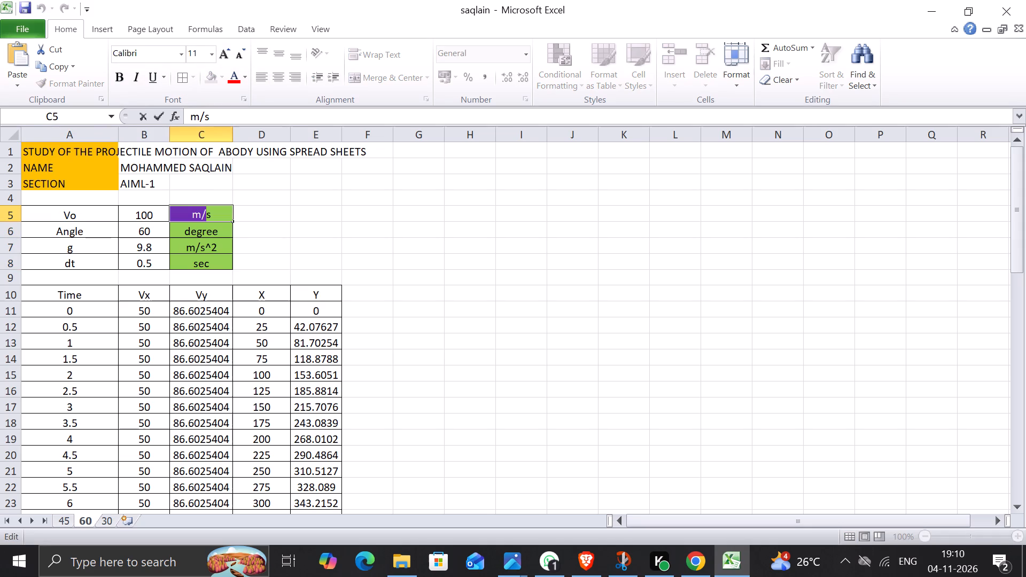
drag(222, 216, 220, 238)
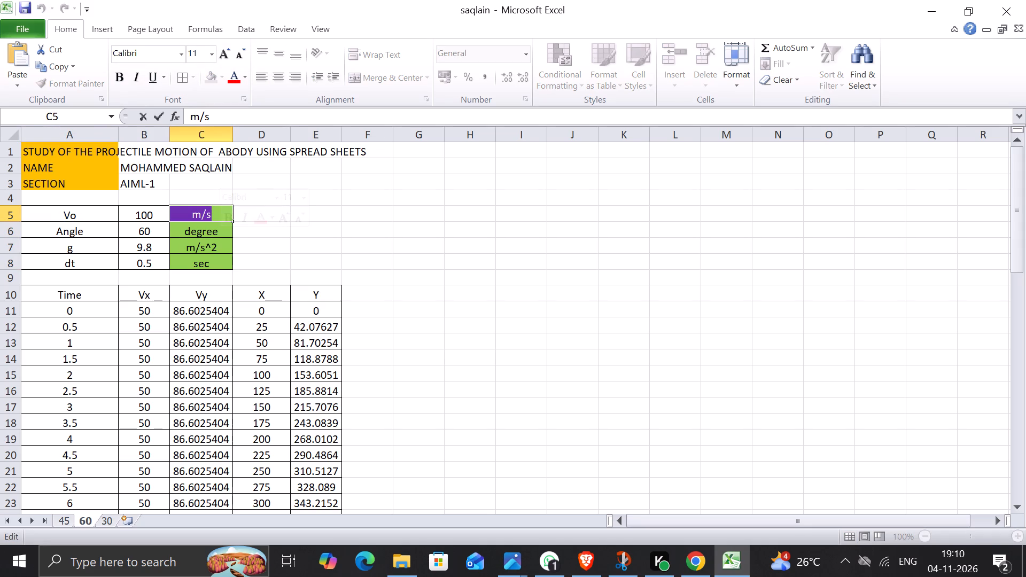
click(185, 238)
click(185, 217)
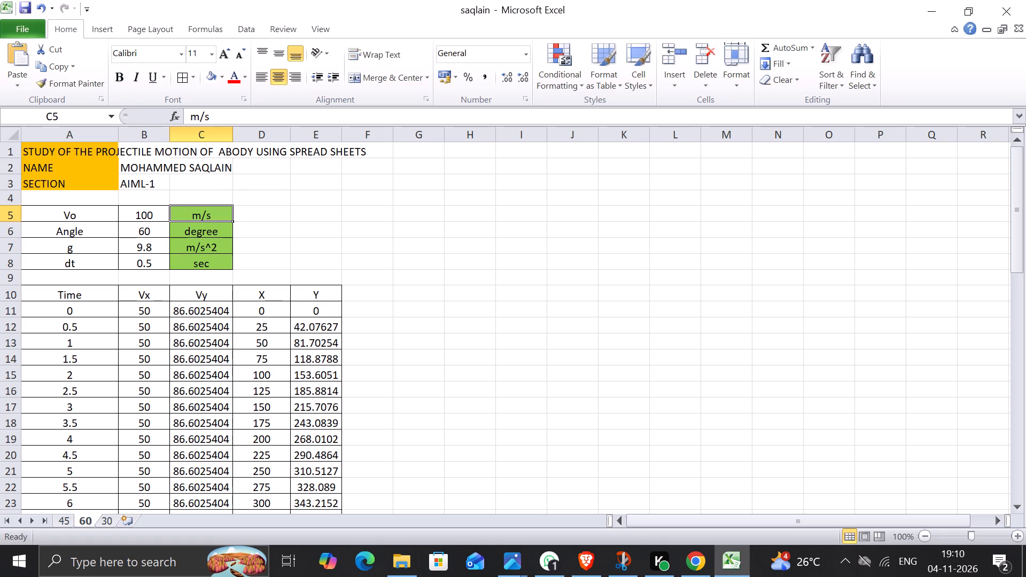
drag(185, 217, 220, 270)
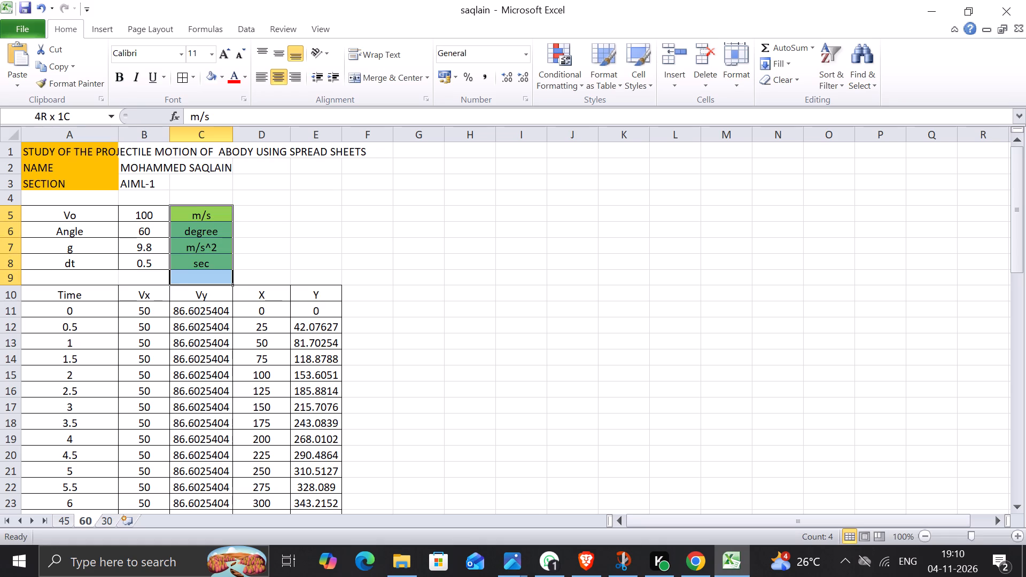
drag(220, 270, 220, 264)
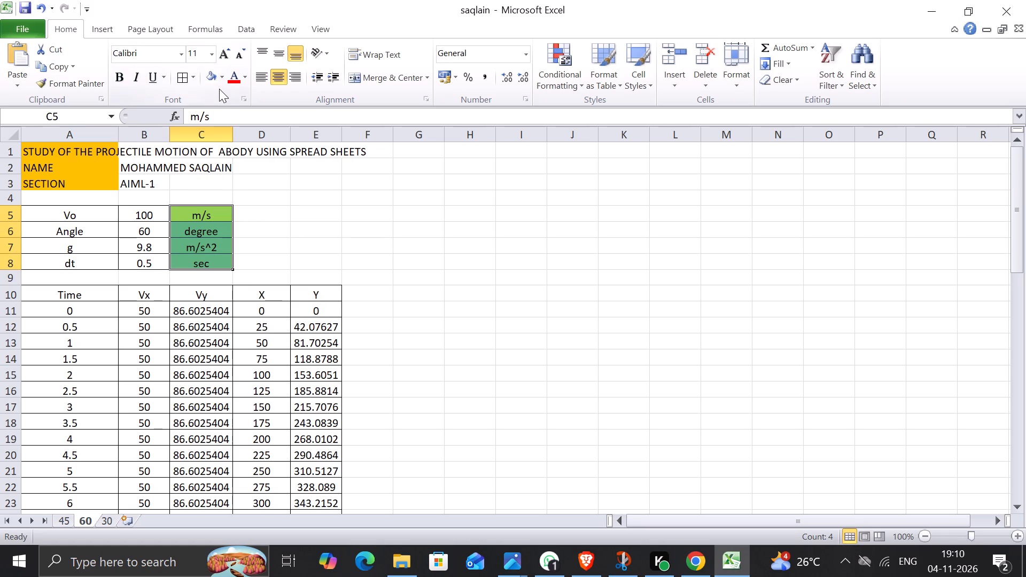
click(211, 82)
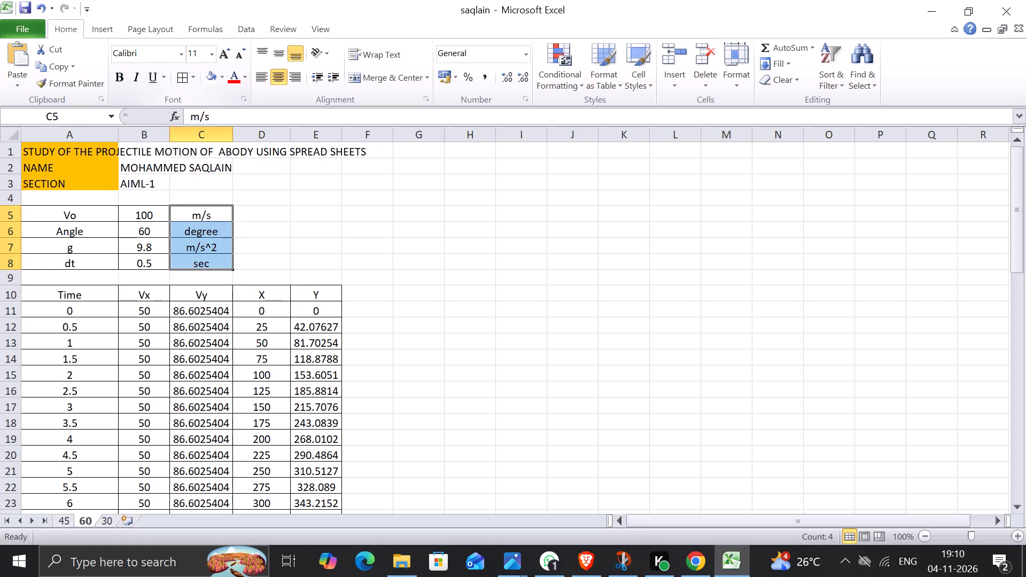
Fill the title, name and section label cells A1 to A3 with white.
click(64, 151)
drag(64, 151, 64, 151)
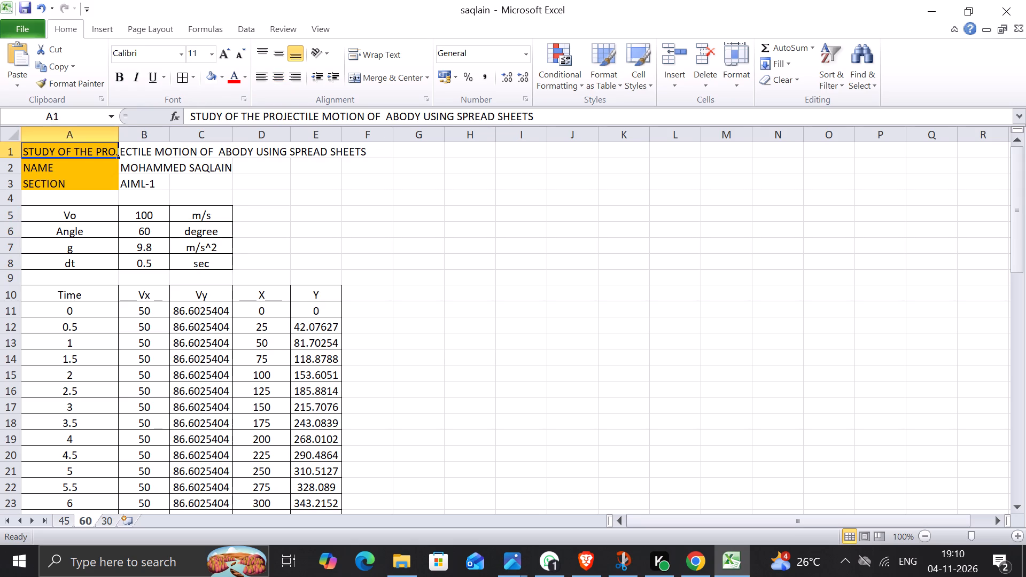
drag(64, 151, 92, 177)
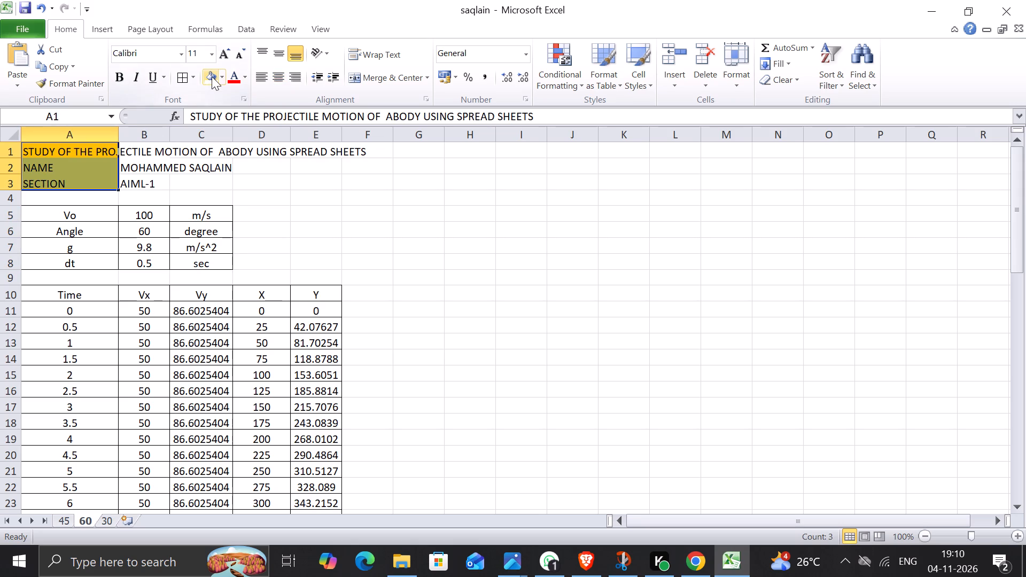
click(212, 76)
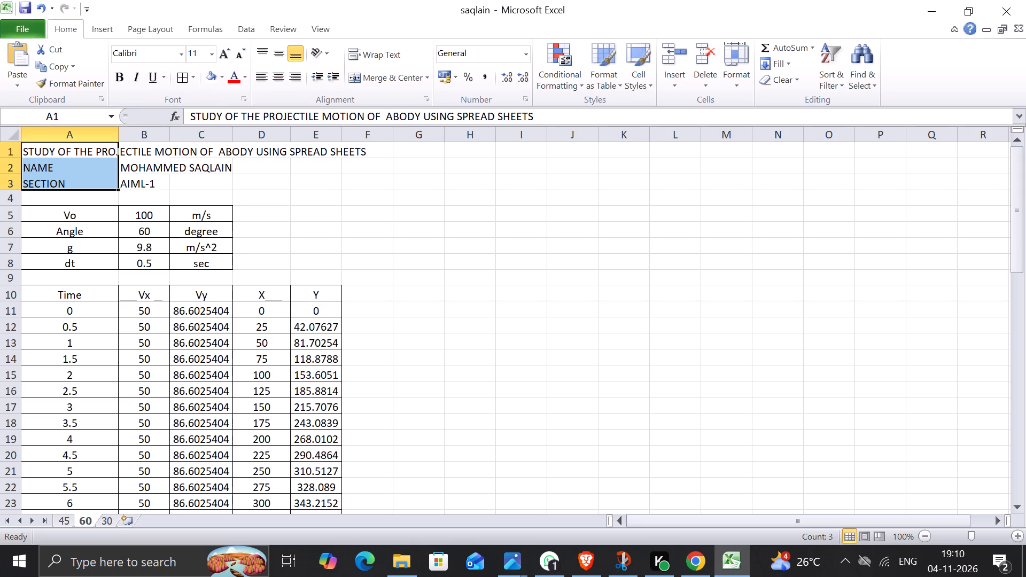
click(515, 355)
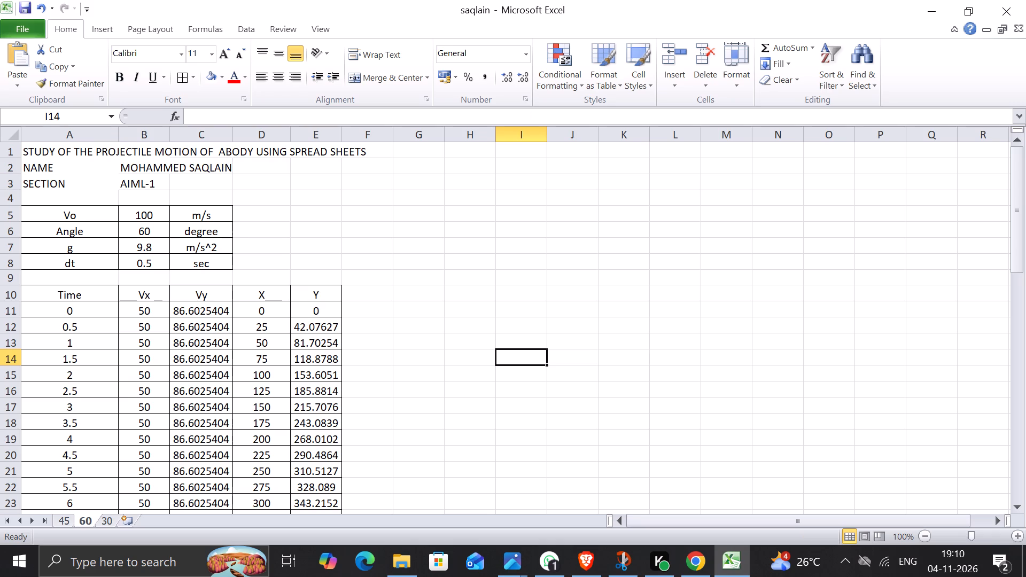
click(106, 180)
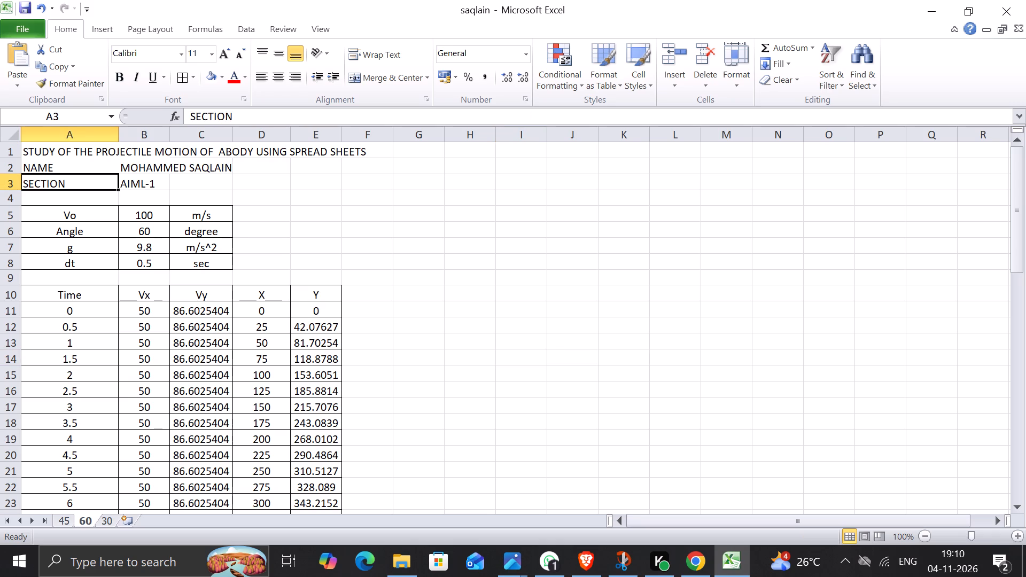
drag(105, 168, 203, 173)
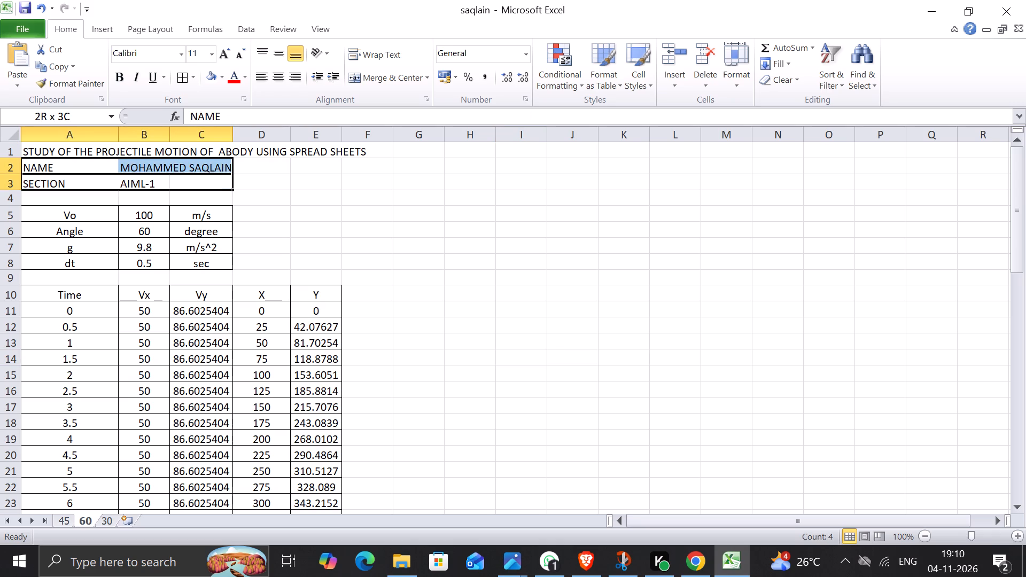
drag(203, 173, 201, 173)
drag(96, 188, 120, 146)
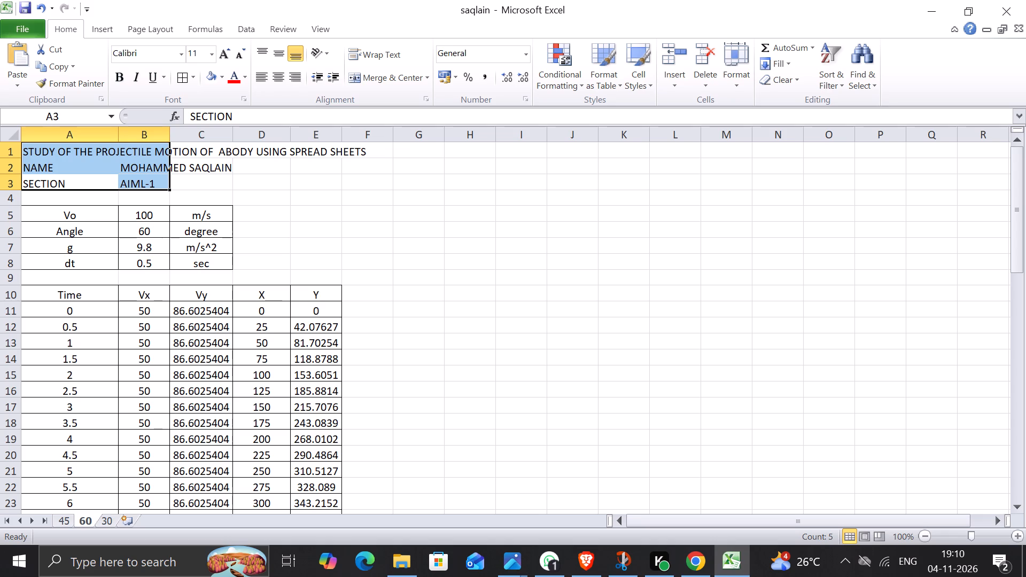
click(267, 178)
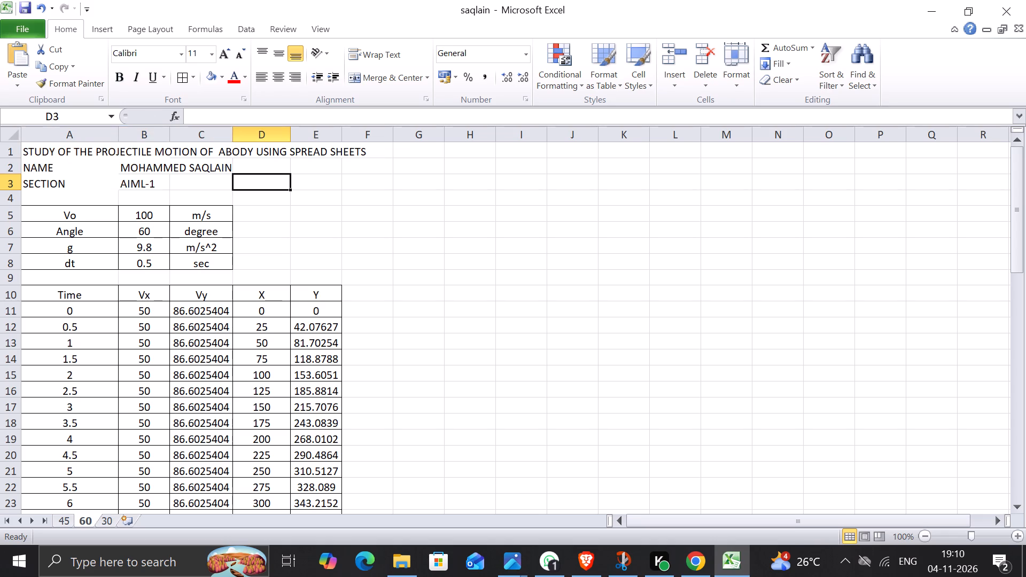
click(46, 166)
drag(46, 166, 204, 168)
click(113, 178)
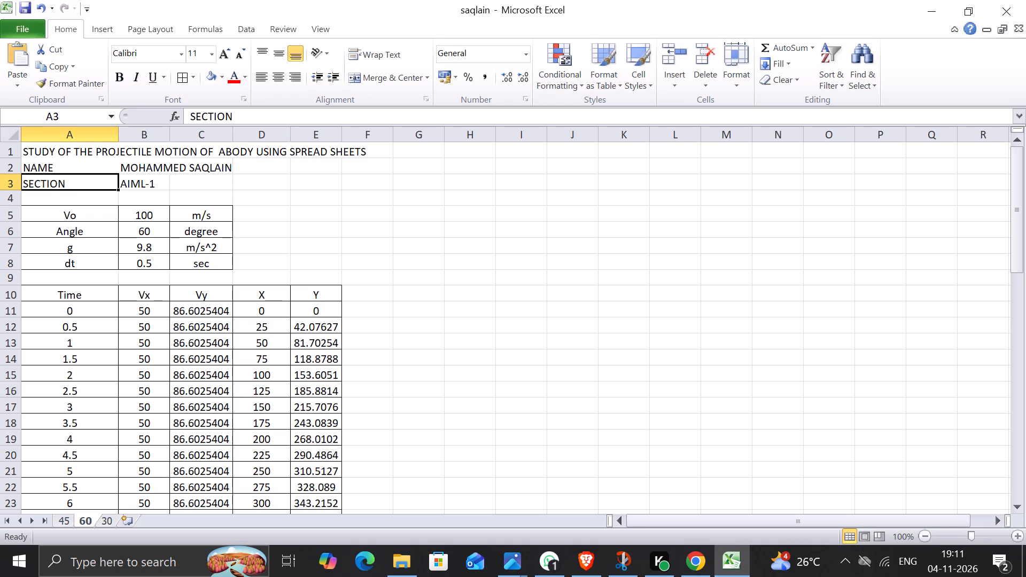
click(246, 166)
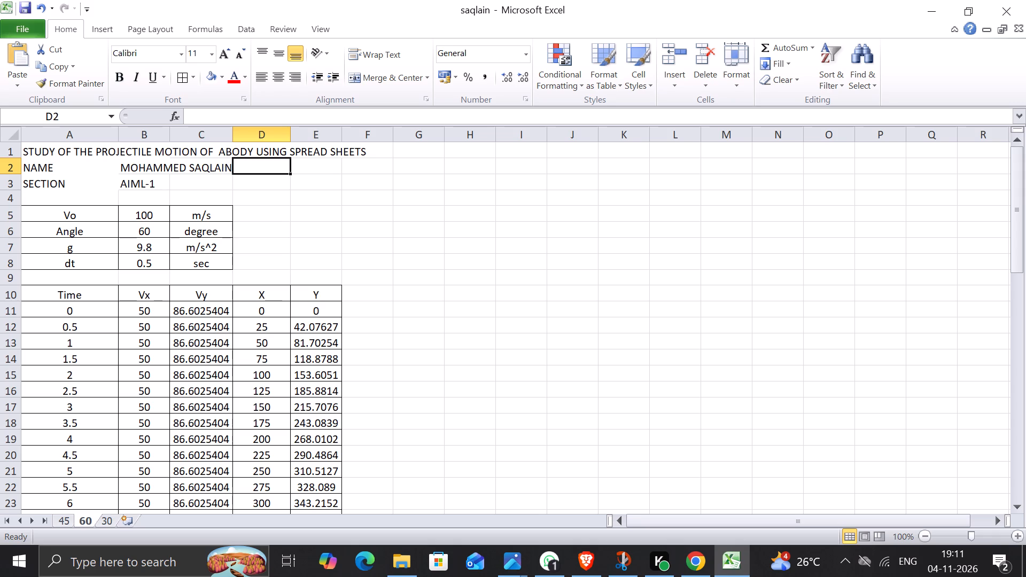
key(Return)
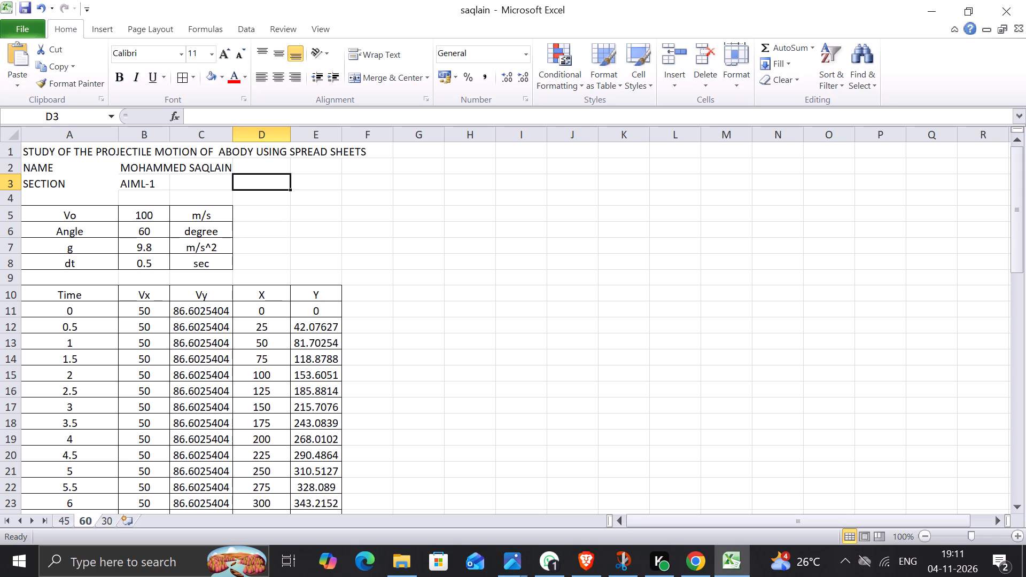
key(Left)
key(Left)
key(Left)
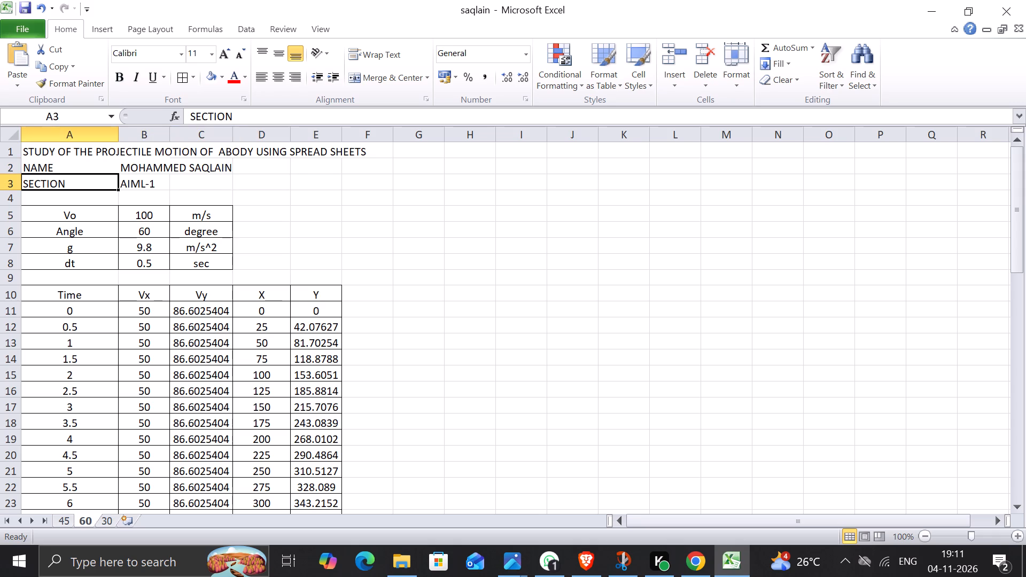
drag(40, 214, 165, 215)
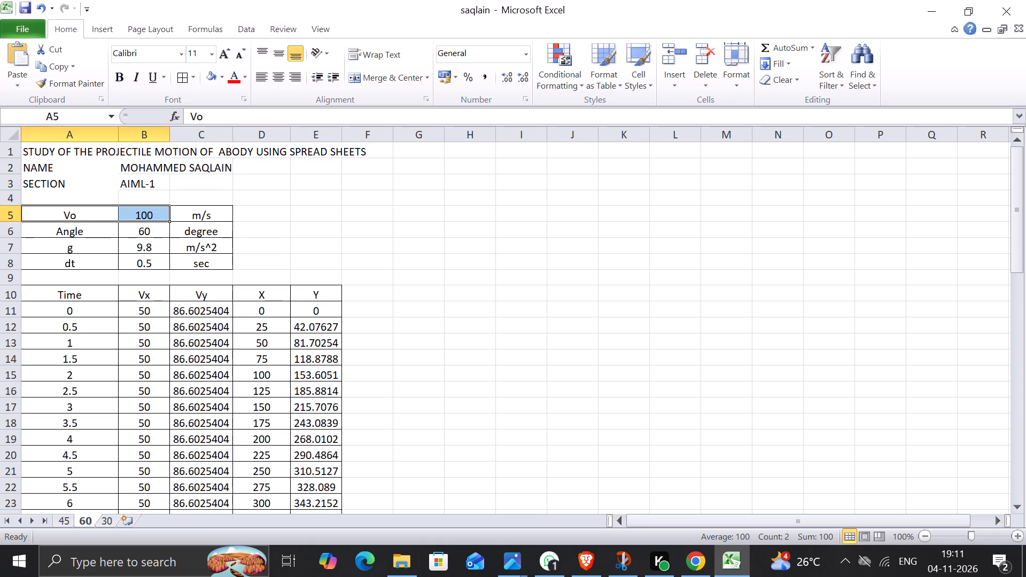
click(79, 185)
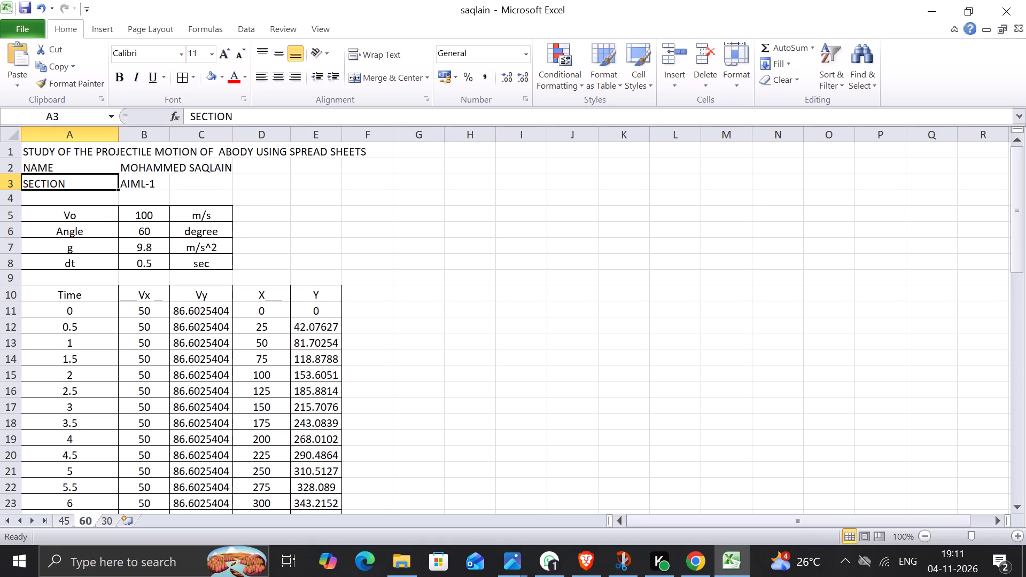
Narrow column A on the 60 sheet to a width of about 12.5.
click(100, 166)
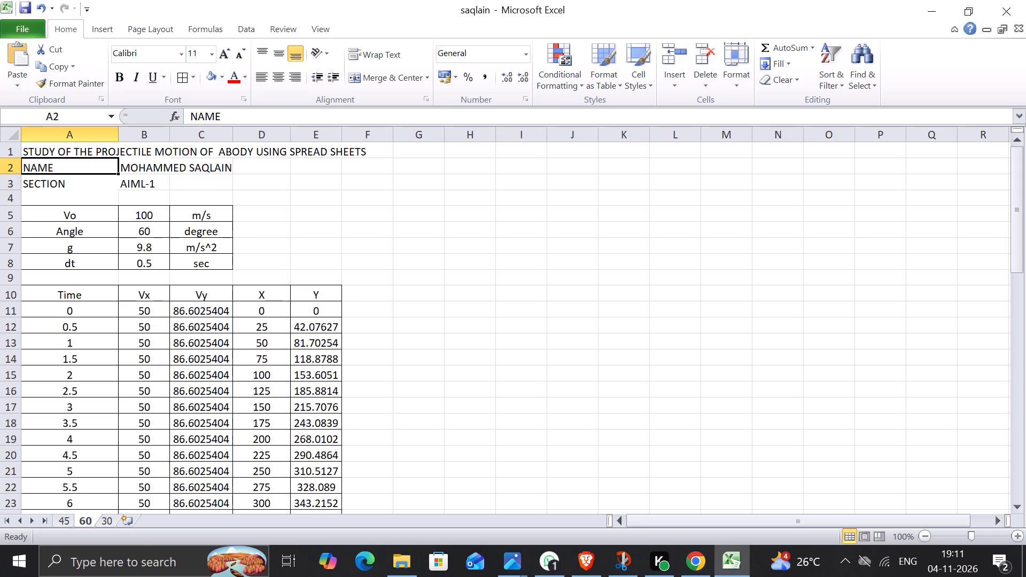
drag(119, 166, 91, 169)
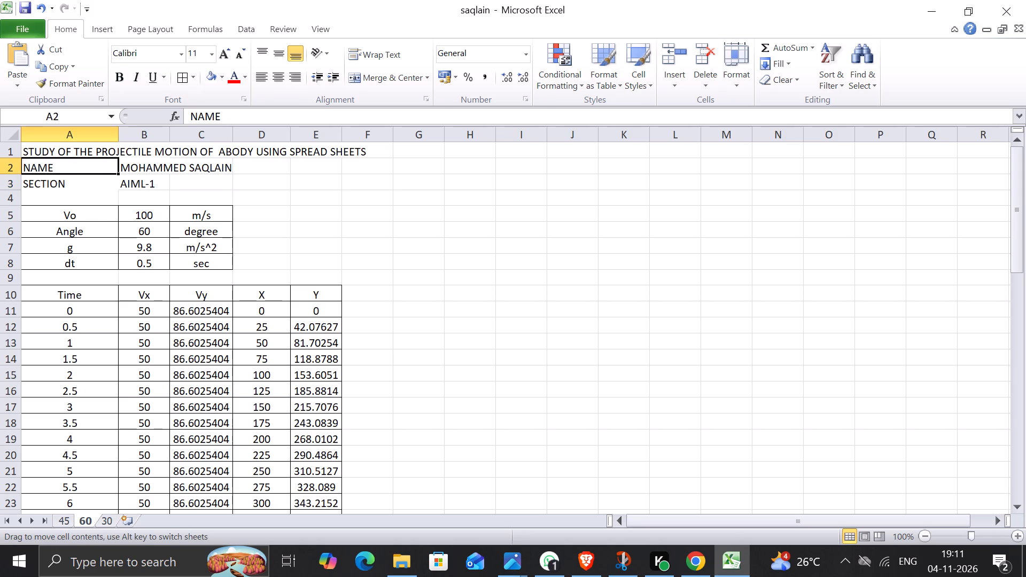
drag(119, 136, 99, 139)
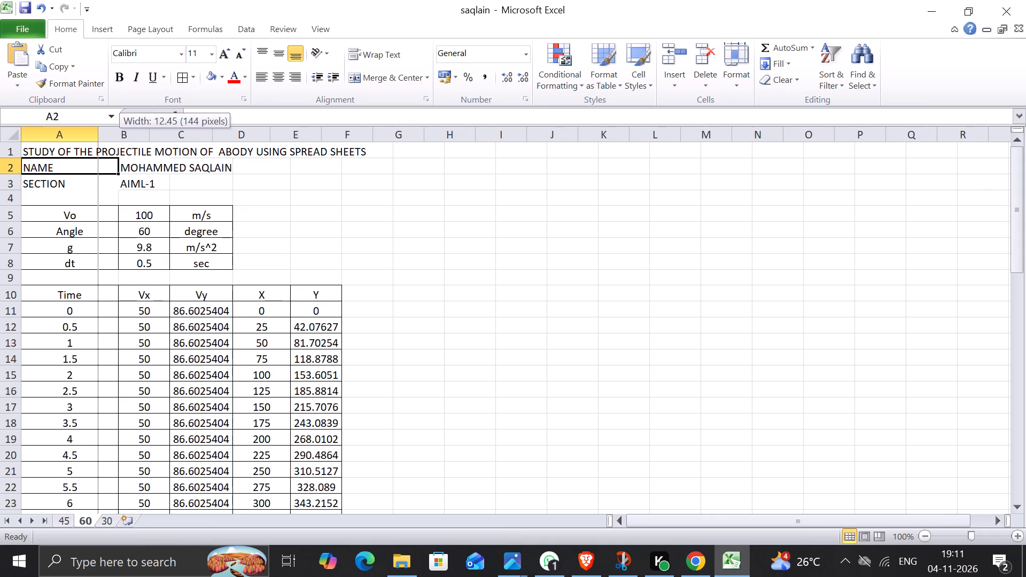
drag(99, 139, 100, 139)
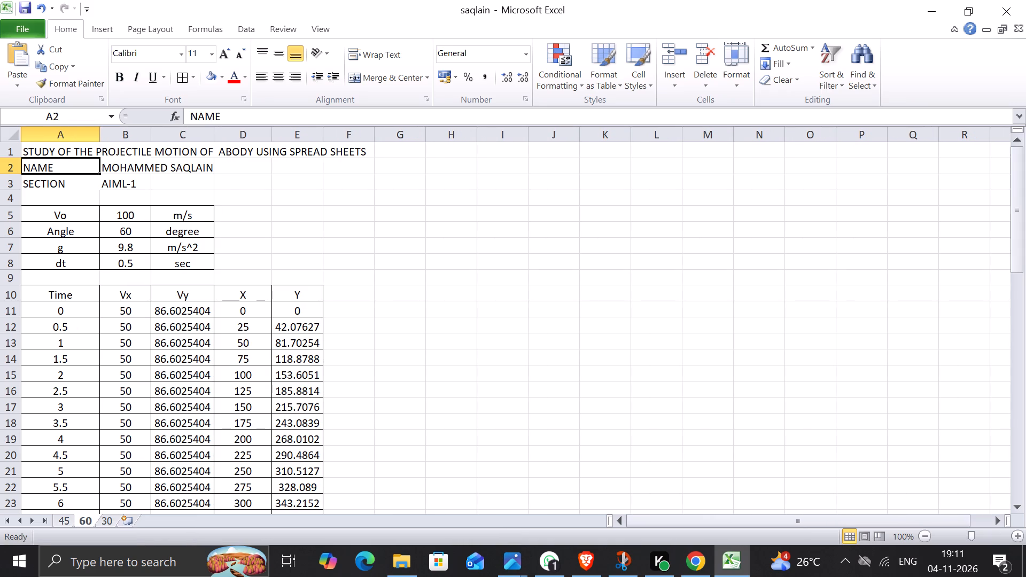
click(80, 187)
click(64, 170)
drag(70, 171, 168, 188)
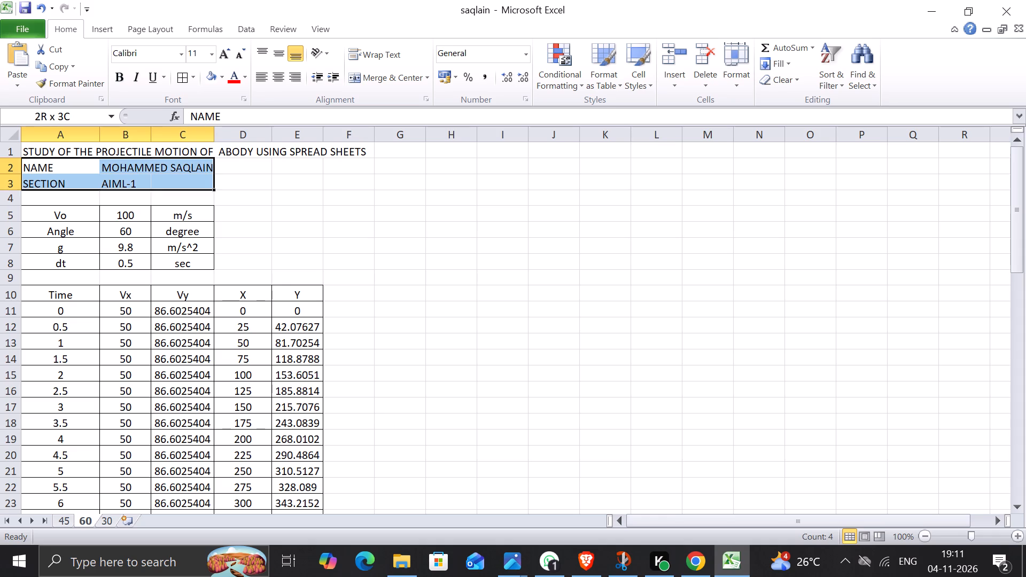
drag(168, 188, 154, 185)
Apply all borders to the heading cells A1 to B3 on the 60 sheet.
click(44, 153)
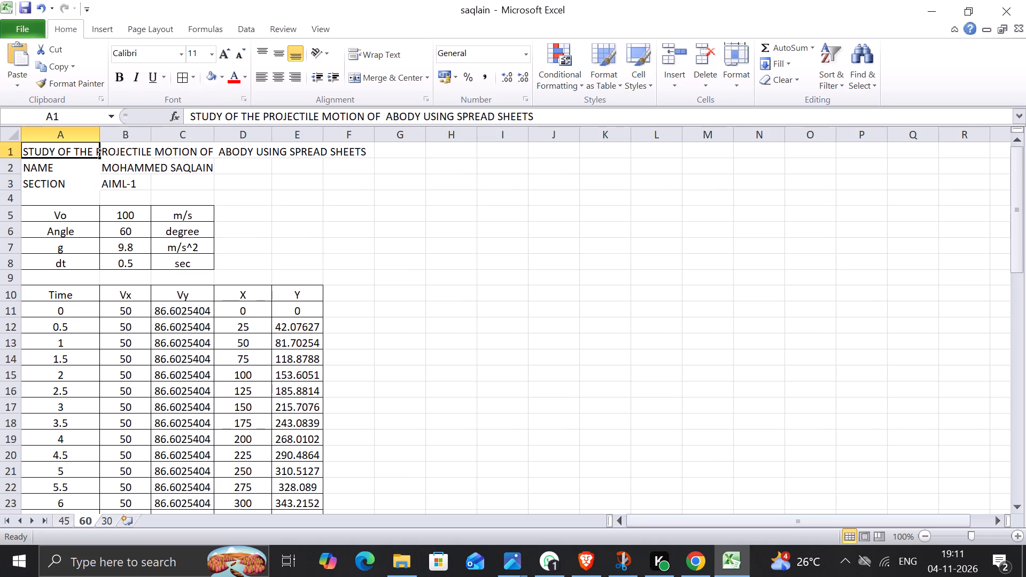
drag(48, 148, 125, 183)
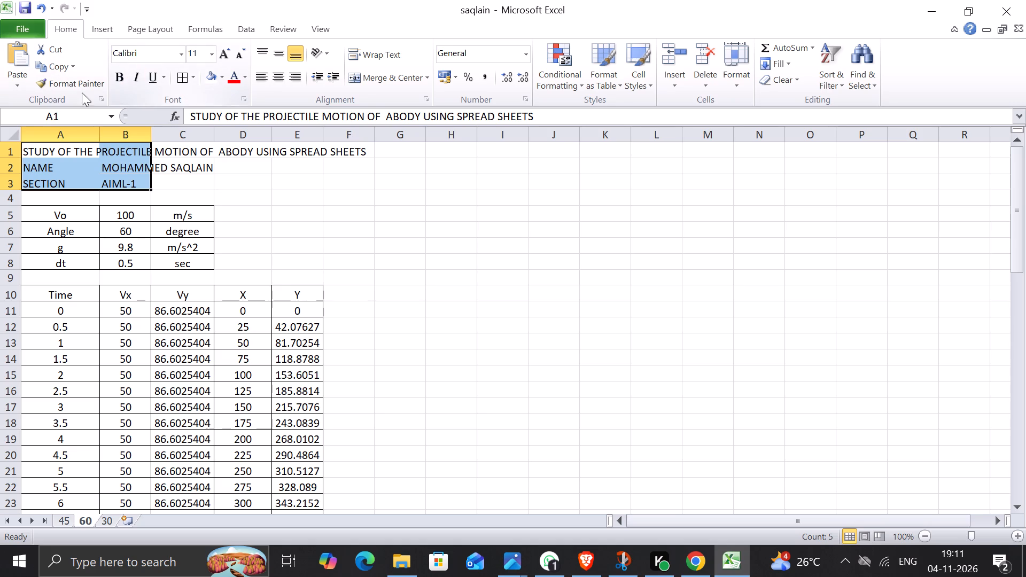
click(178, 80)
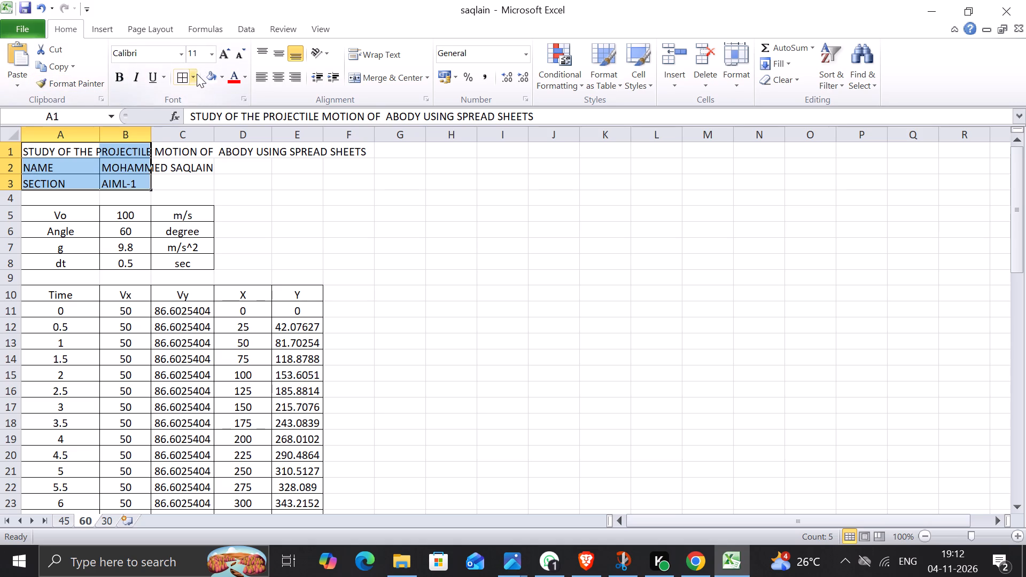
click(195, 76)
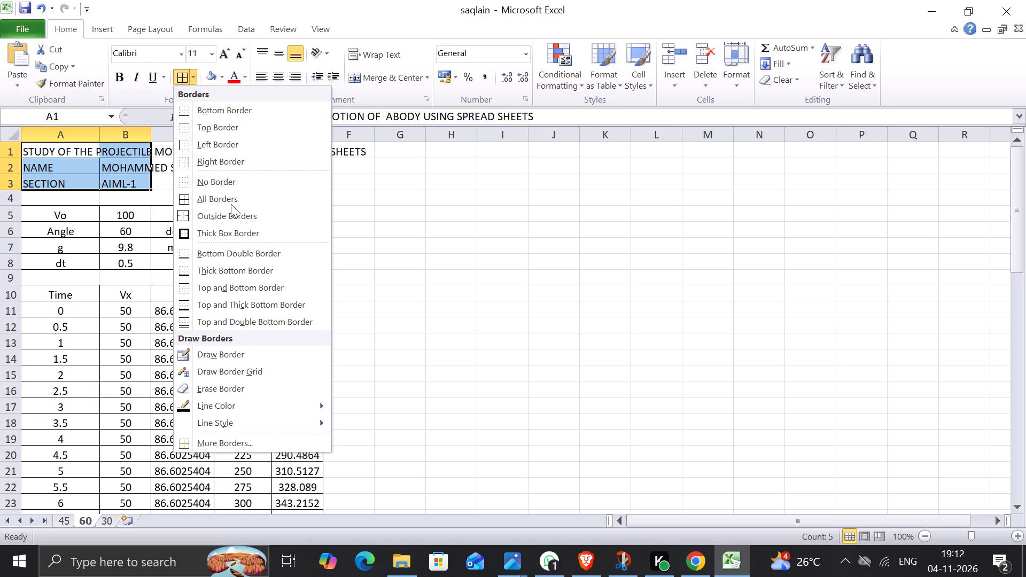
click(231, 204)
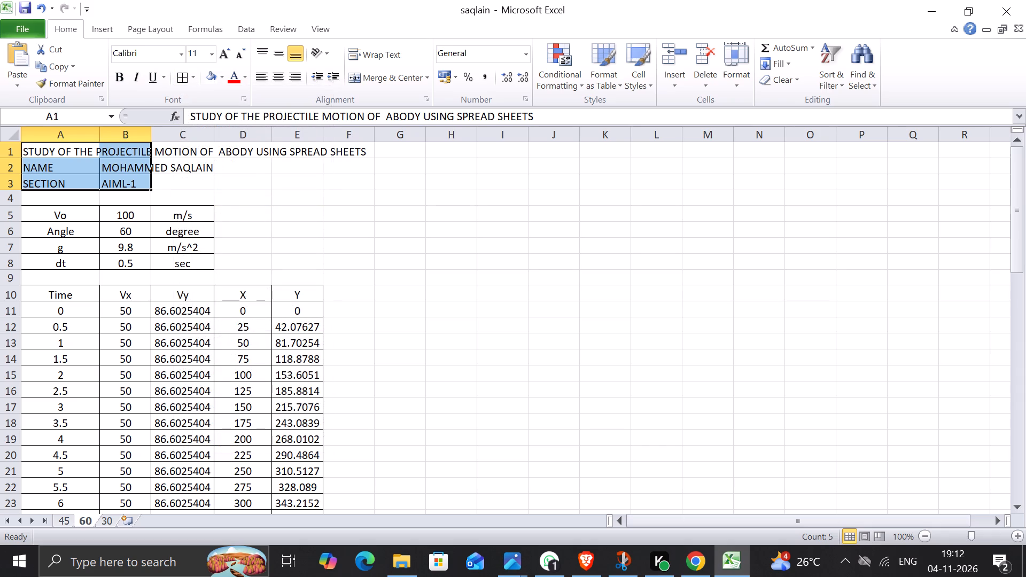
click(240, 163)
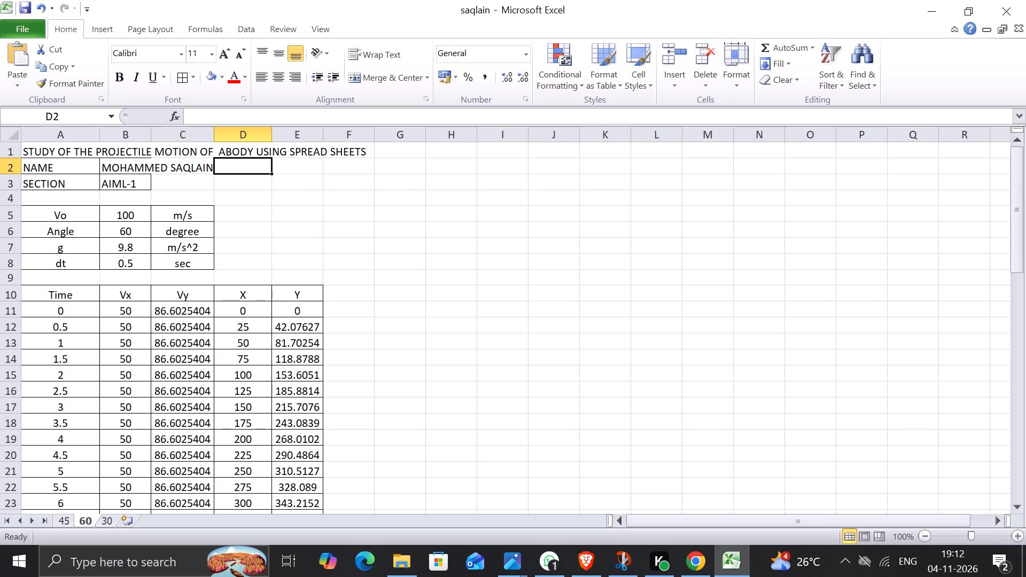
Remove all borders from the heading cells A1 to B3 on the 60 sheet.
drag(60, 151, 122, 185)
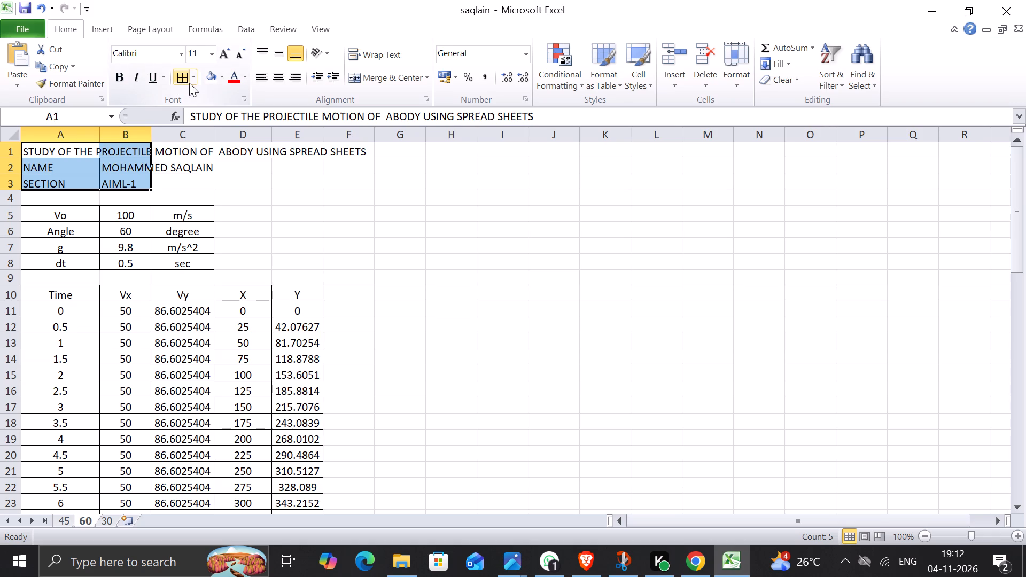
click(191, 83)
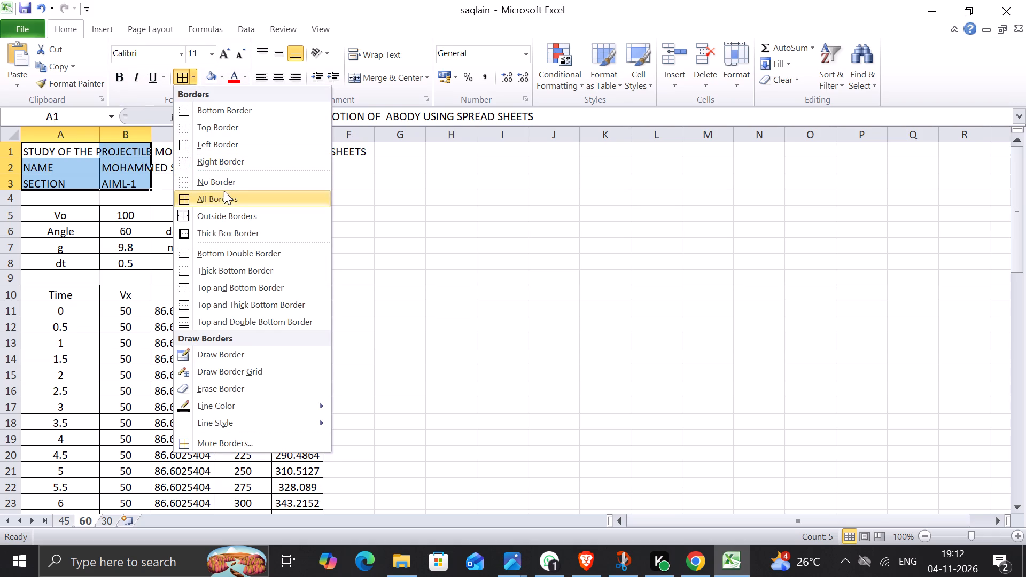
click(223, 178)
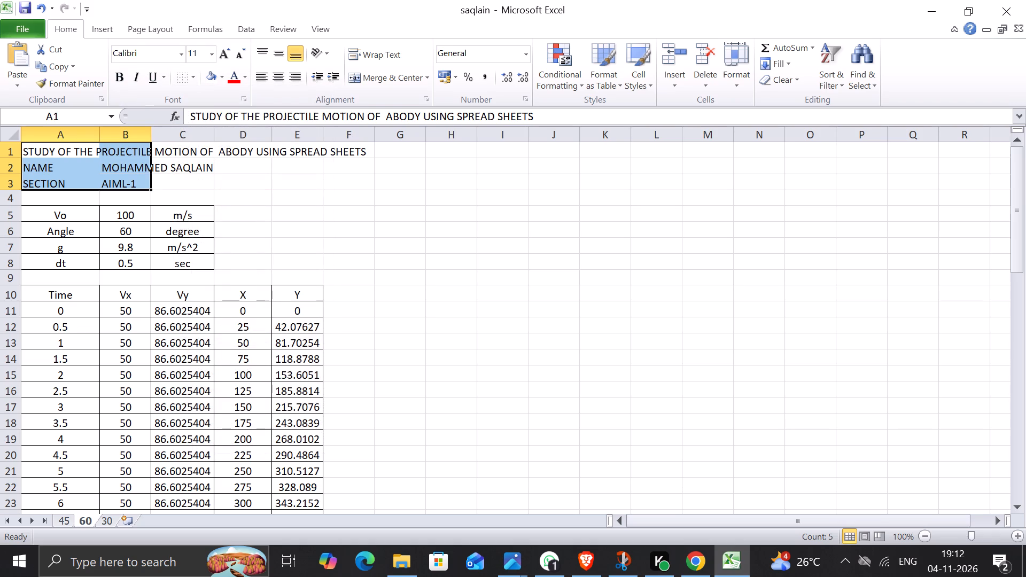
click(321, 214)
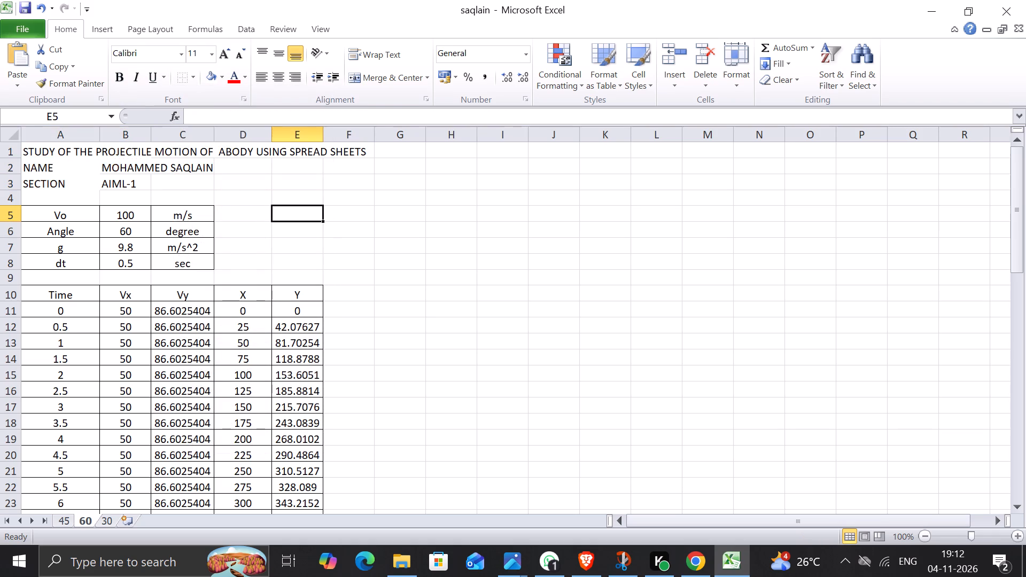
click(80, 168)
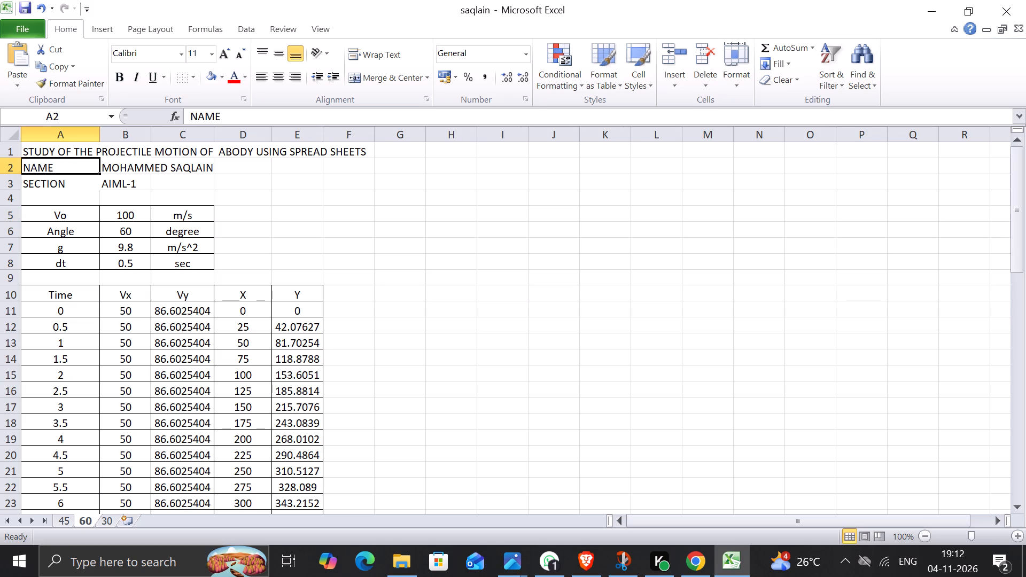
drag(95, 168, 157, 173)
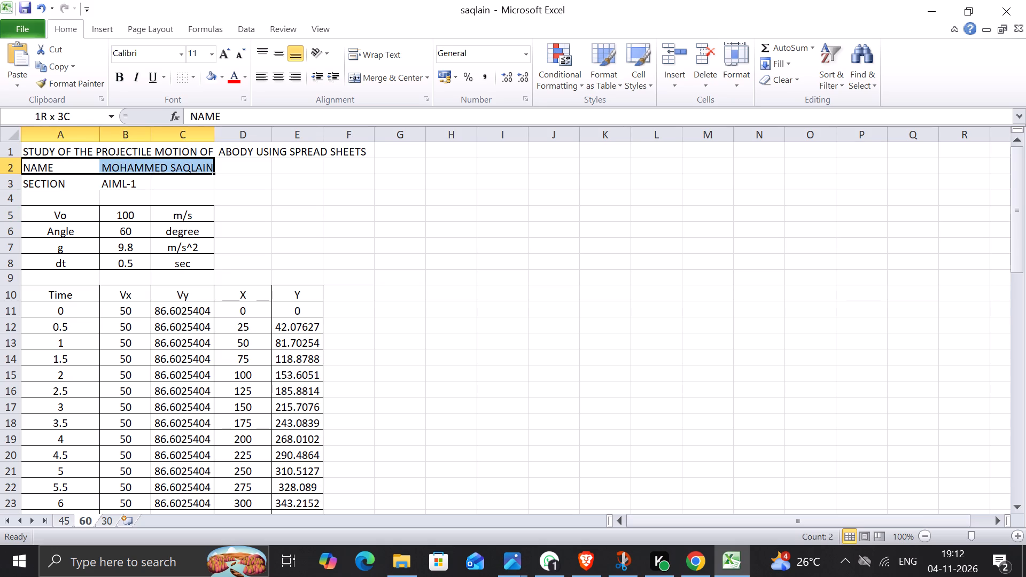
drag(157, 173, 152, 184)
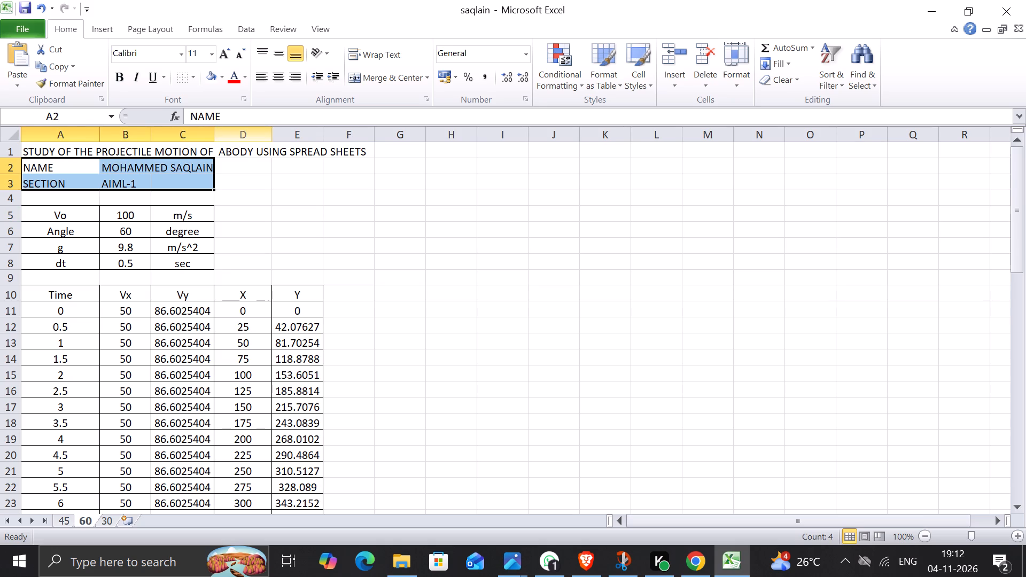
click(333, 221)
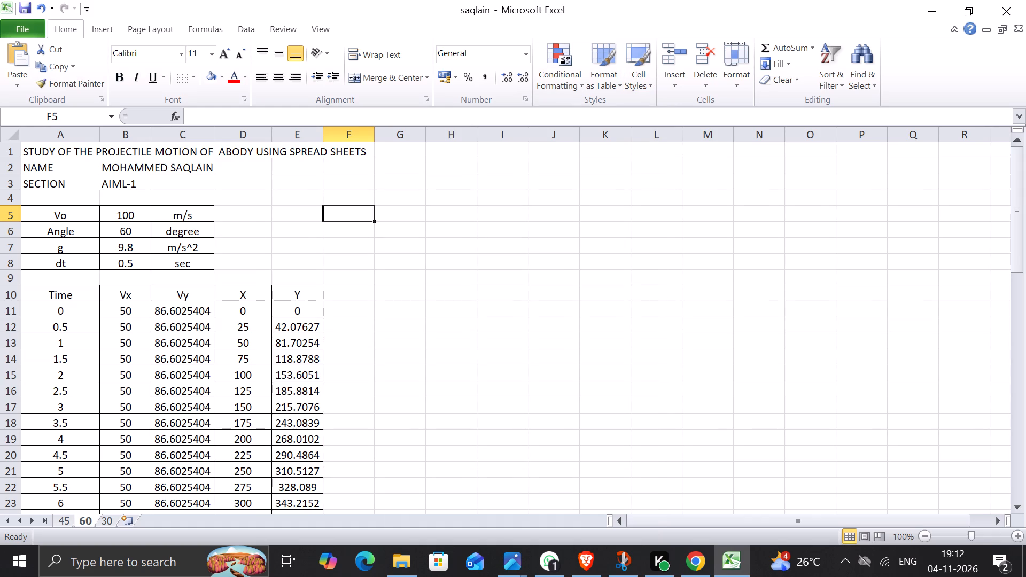
Save the workbook.
key(ctrl+s)
key(ctrl+s)
key(ctrl+s)
On the 30 sheet, shorten the section entry in cell A3 to only the label SEC TION.
click(105, 521)
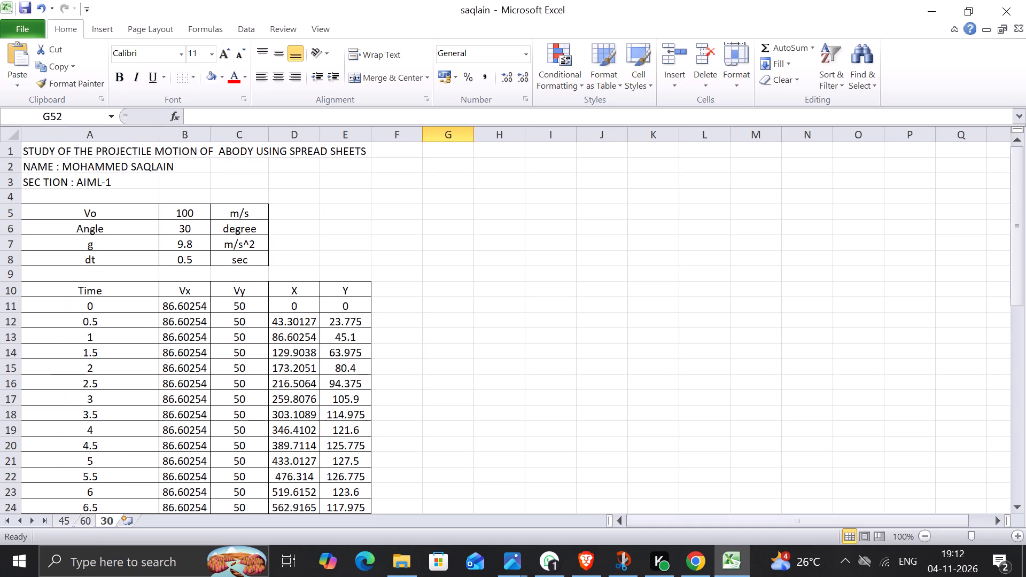
click(65, 166)
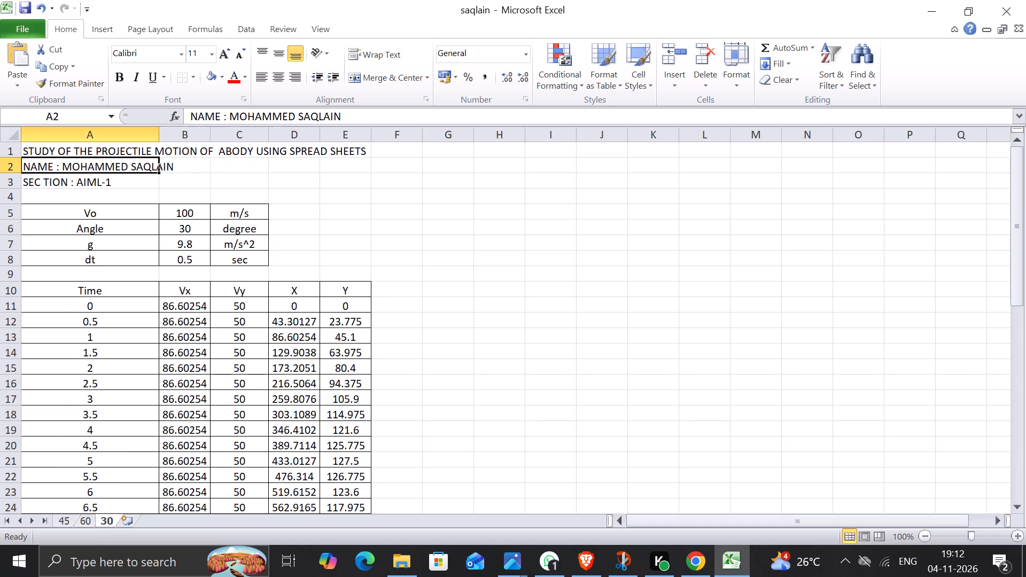
click(174, 162)
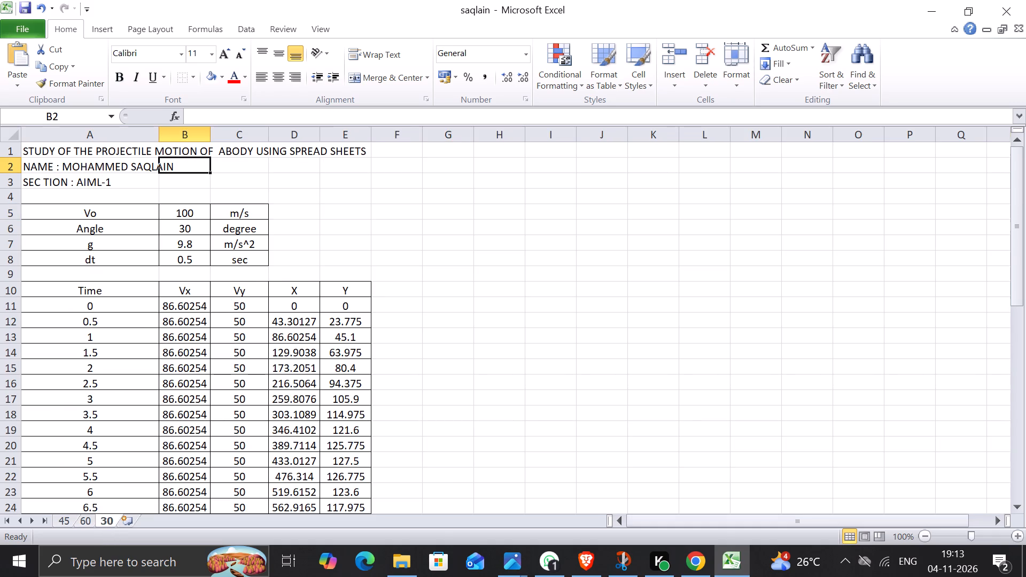
click(120, 173)
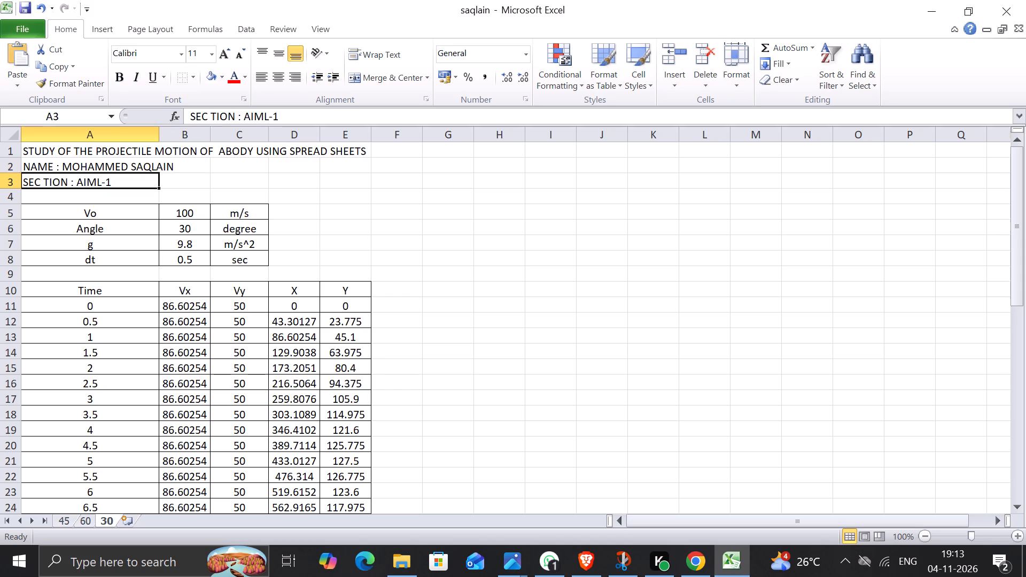
click(123, 181)
double_click(123, 181)
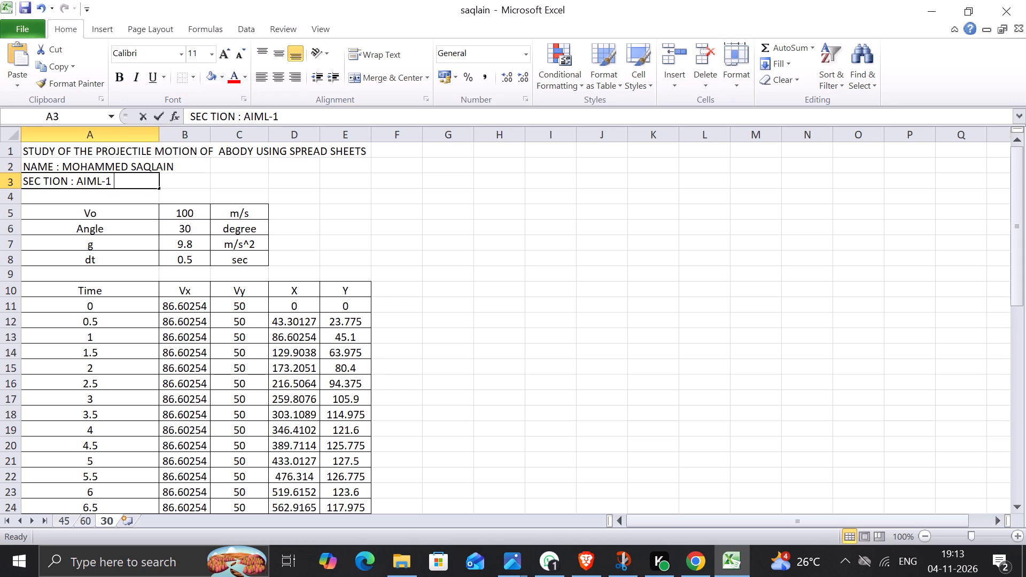
key(BackSpace)
key(BackSpace)
key(BackSpace)
key(BackSpace)
key(BackSpace)
key(BackSpace)
key(BackSpace)
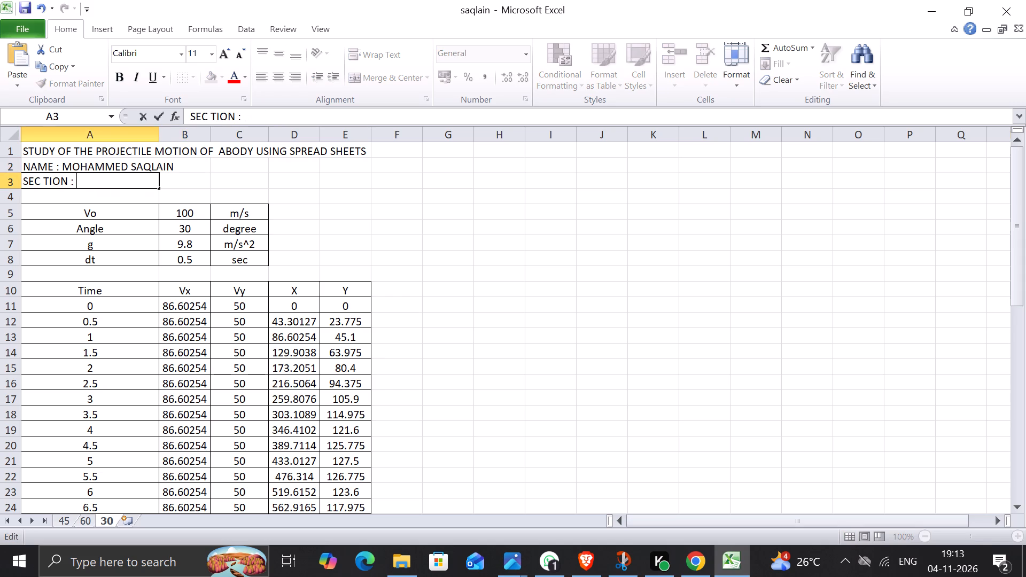
key(BackSpace)
key(BackSpace)
Shorten the name entry in cell A2 of the 30 sheet to only the label NAME.
click(128, 167)
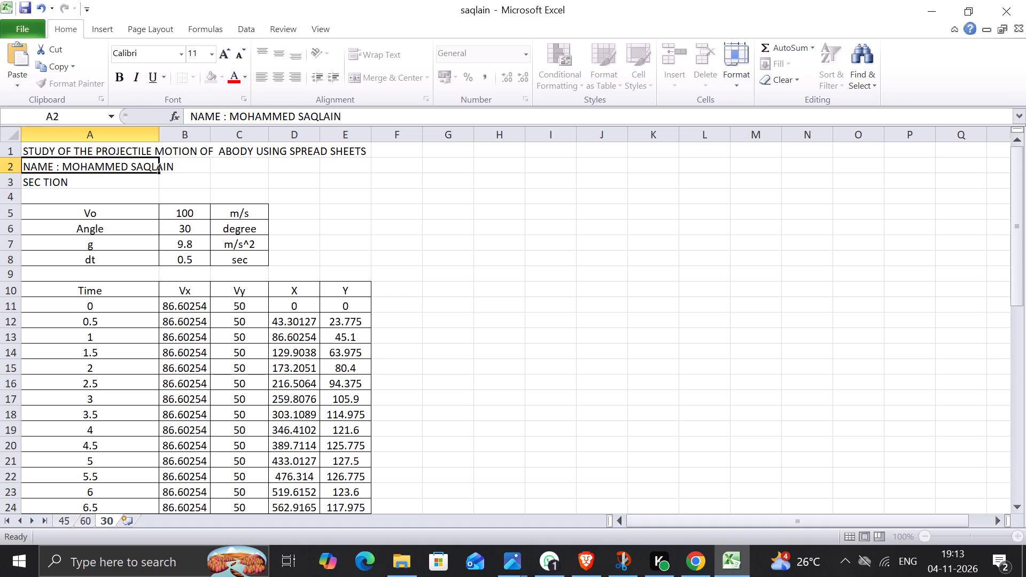
click(350, 115)
key(BackSpace)
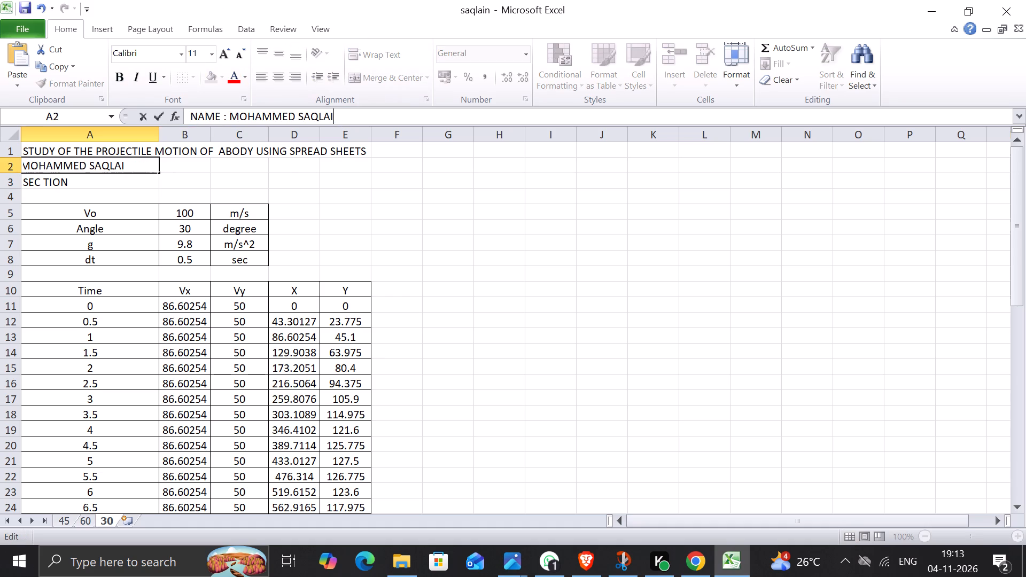
key(BackSpace)
key(BackSpace)
key(BackSpace)
key(BackSpace)
key(BackSpace)
key(BackSpace)
key(BackSpace)
key(BackSpace)
key(BackSpace)
key(BackSpace)
key(BackSpace)
key(BackSpace)
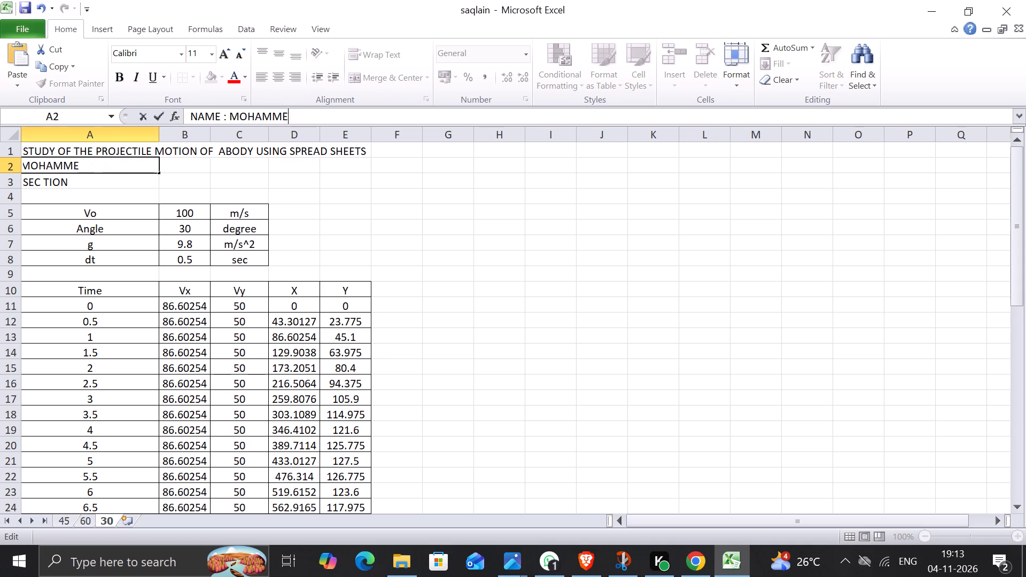
key(BackSpace)
key(BackSpace)
key(BackSpace)
key(BackSpace)
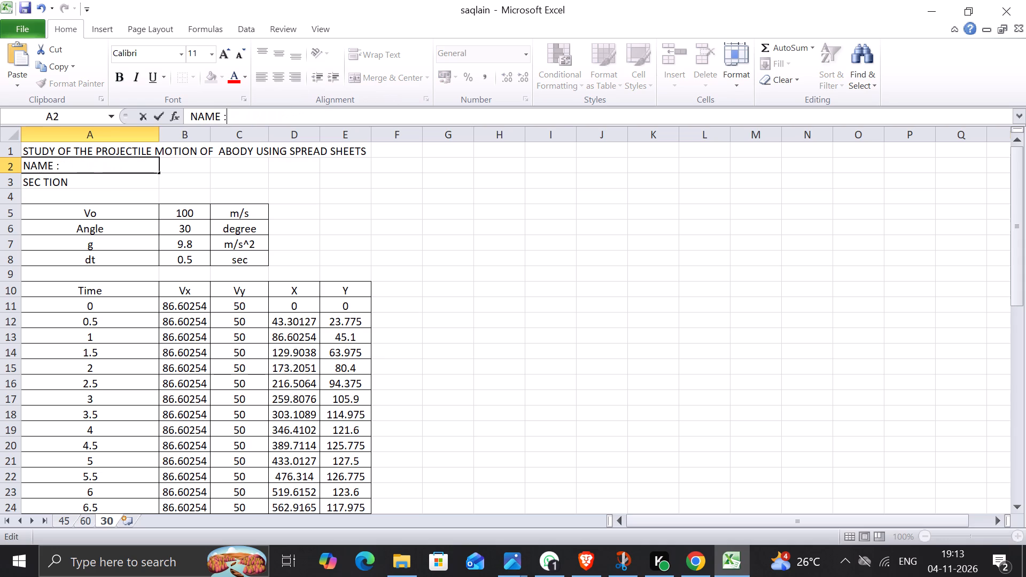
key(BackSpace)
Narrow column A on the 30 sheet to a width of about 12.8.
click(156, 137)
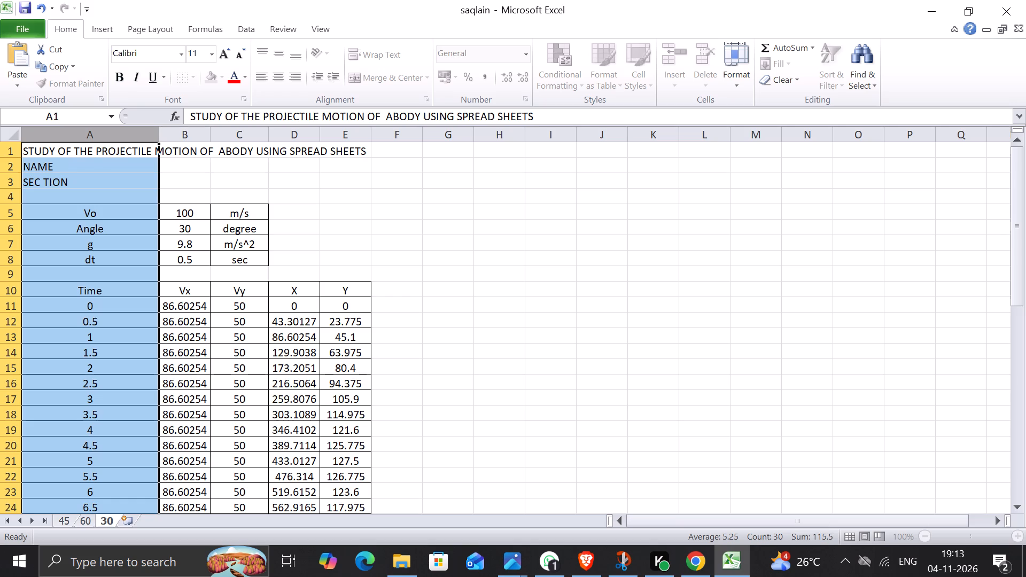
drag(158, 137, 113, 146)
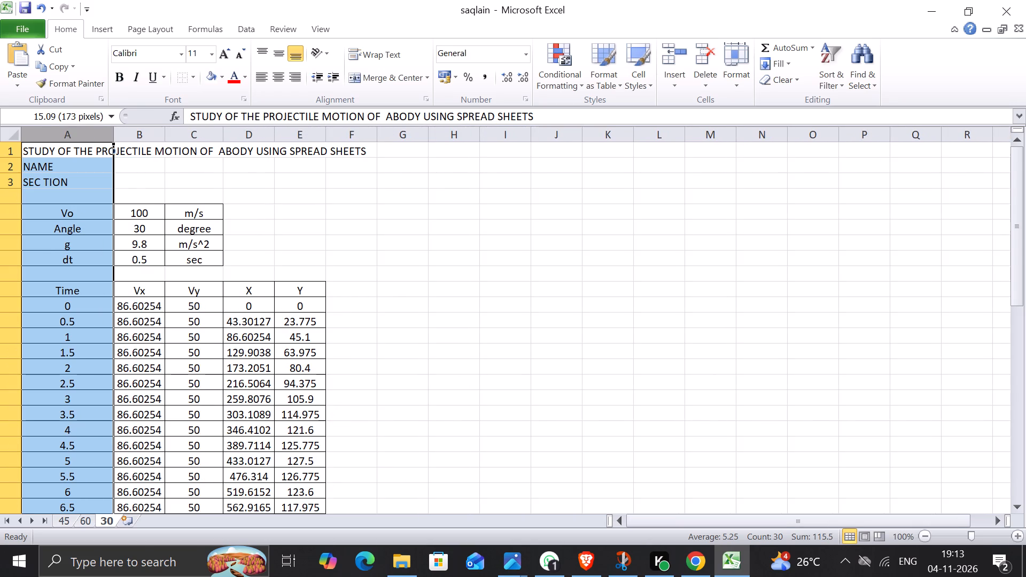
drag(112, 138, 99, 146)
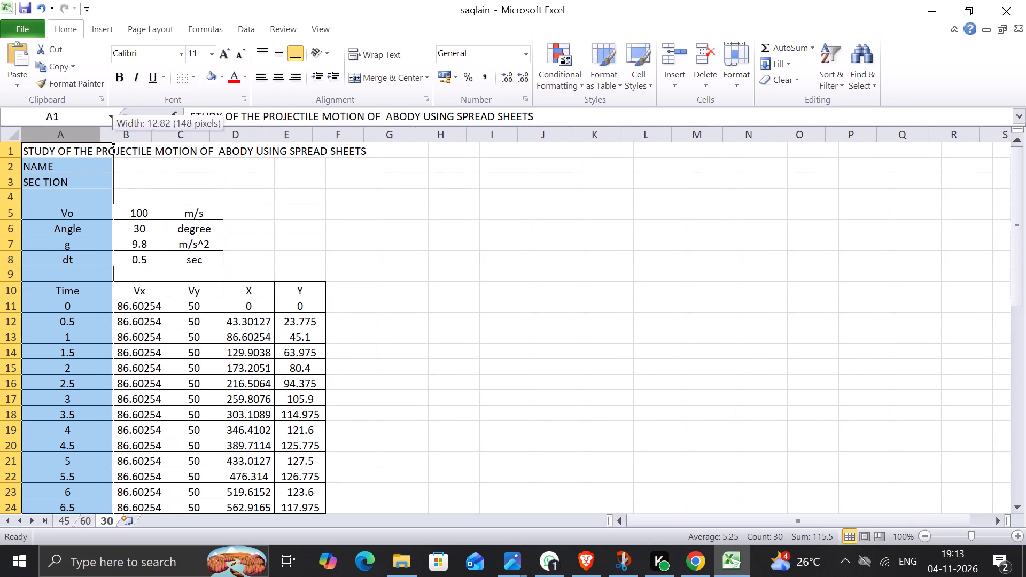
drag(99, 146, 98, 146)
Enter the student's name in capitals in cell B2 of the 30 sheet, beside the NAME label.
click(123, 169)
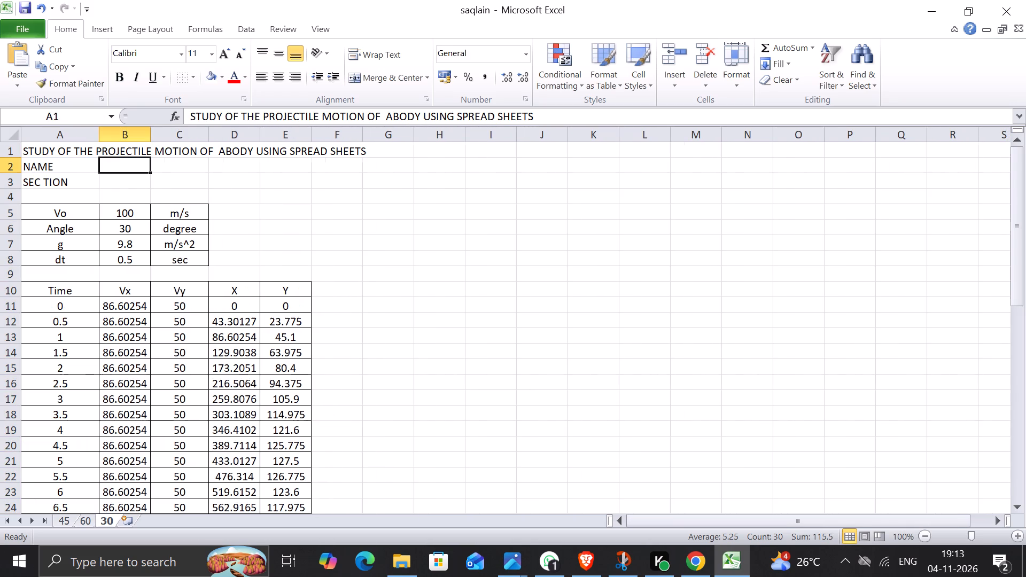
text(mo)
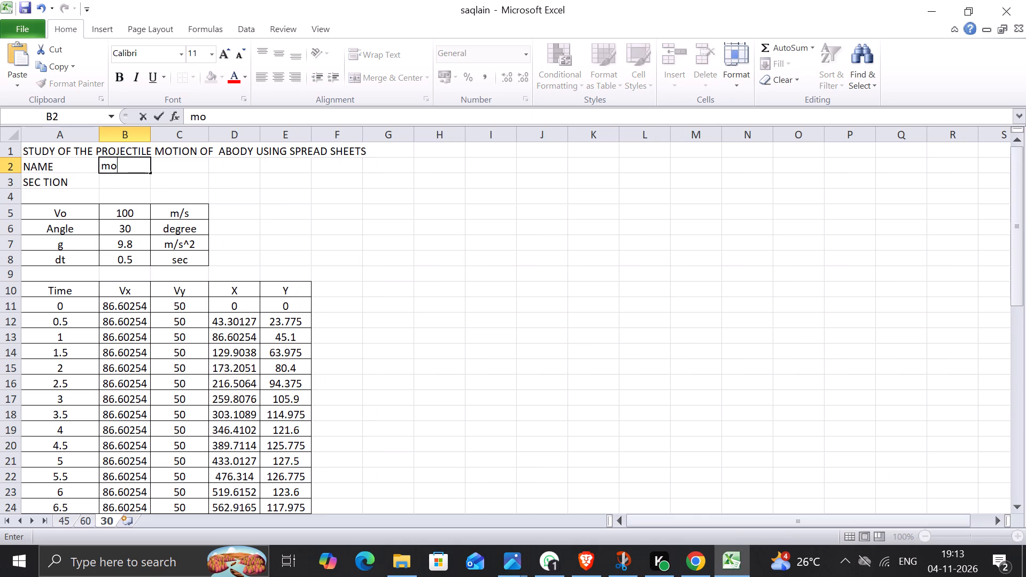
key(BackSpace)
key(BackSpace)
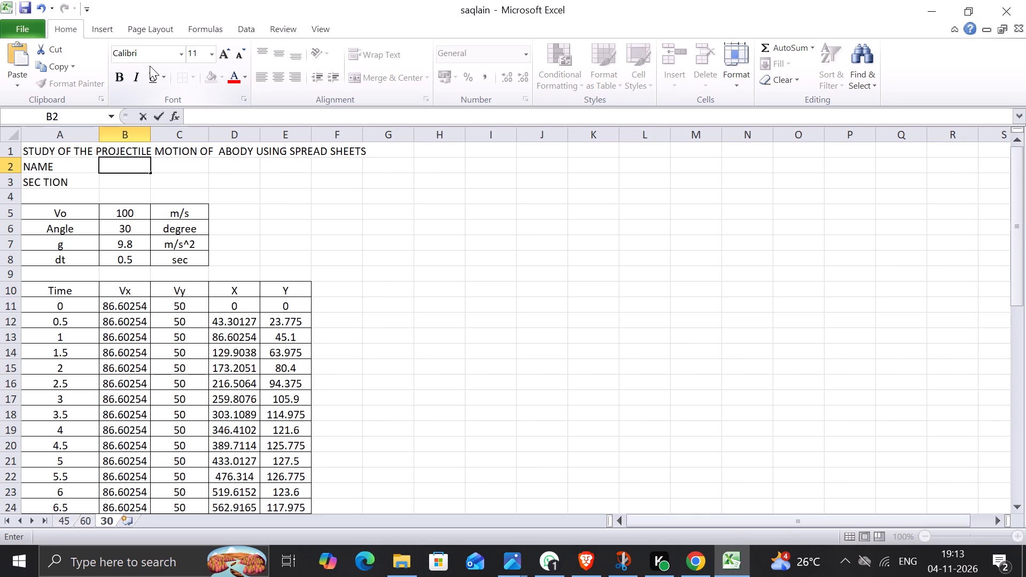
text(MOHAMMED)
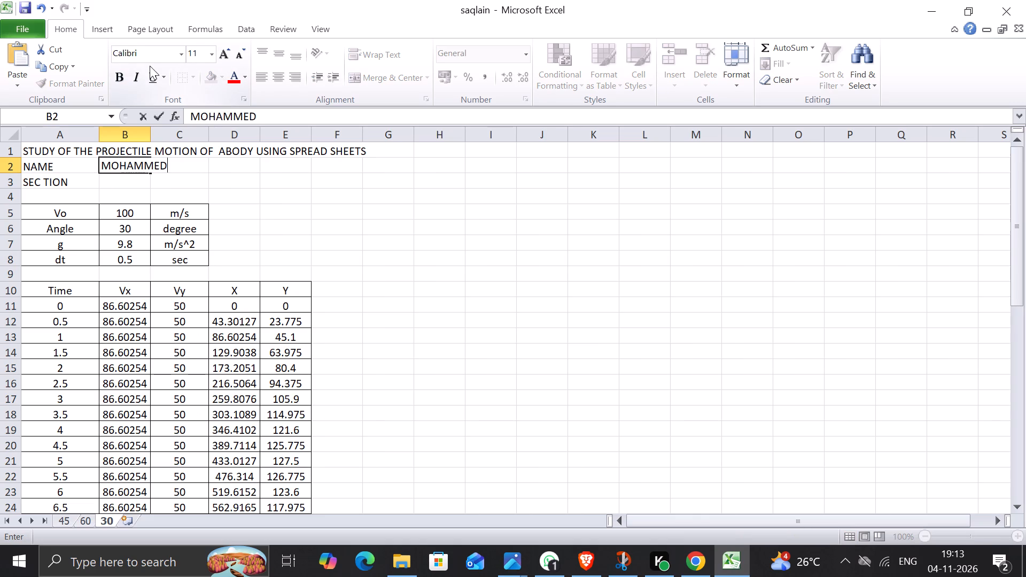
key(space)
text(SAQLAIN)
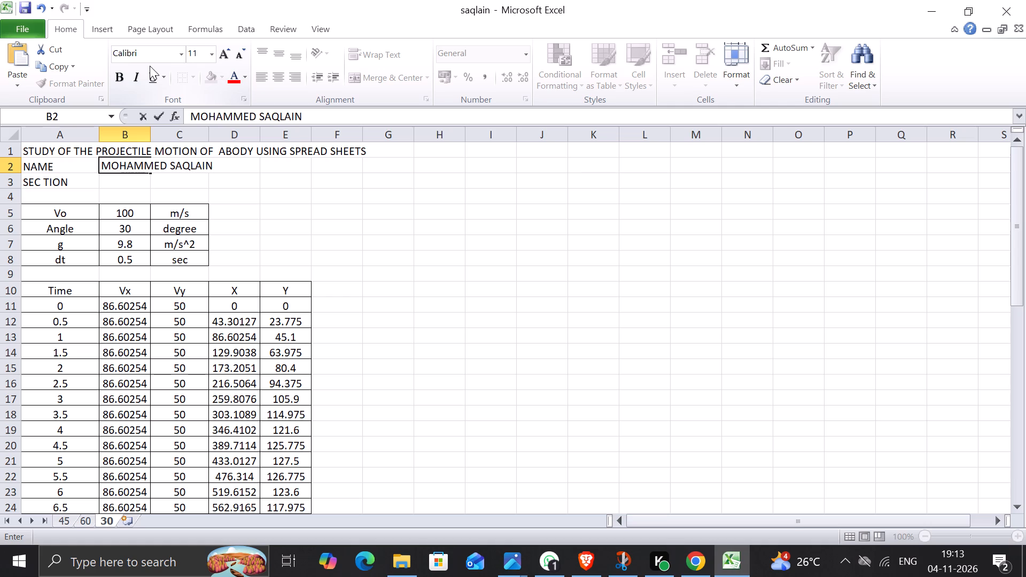
Enter AIML-1 in cell B3 of the 30 sheet as the section value.
click(150, 183)
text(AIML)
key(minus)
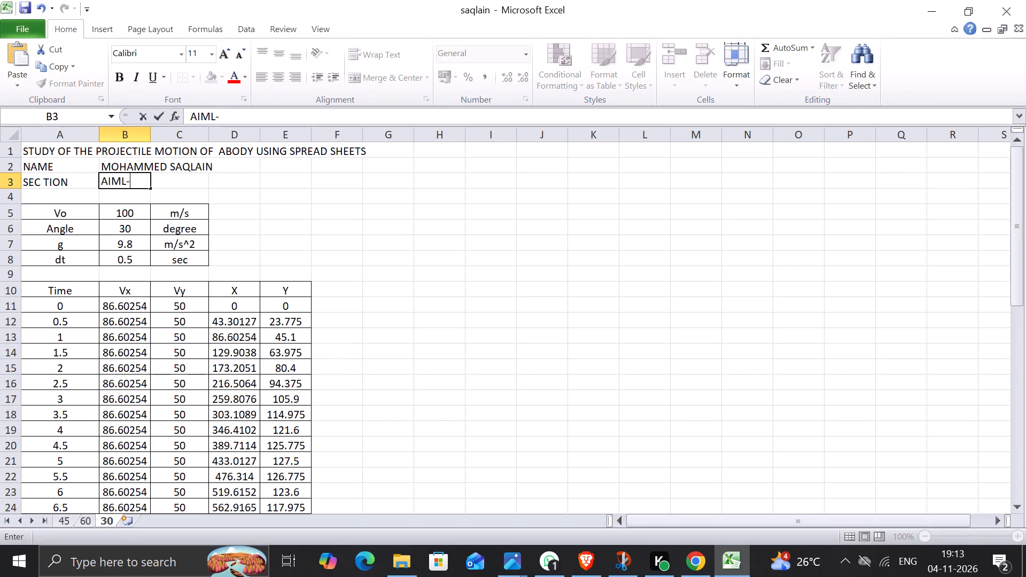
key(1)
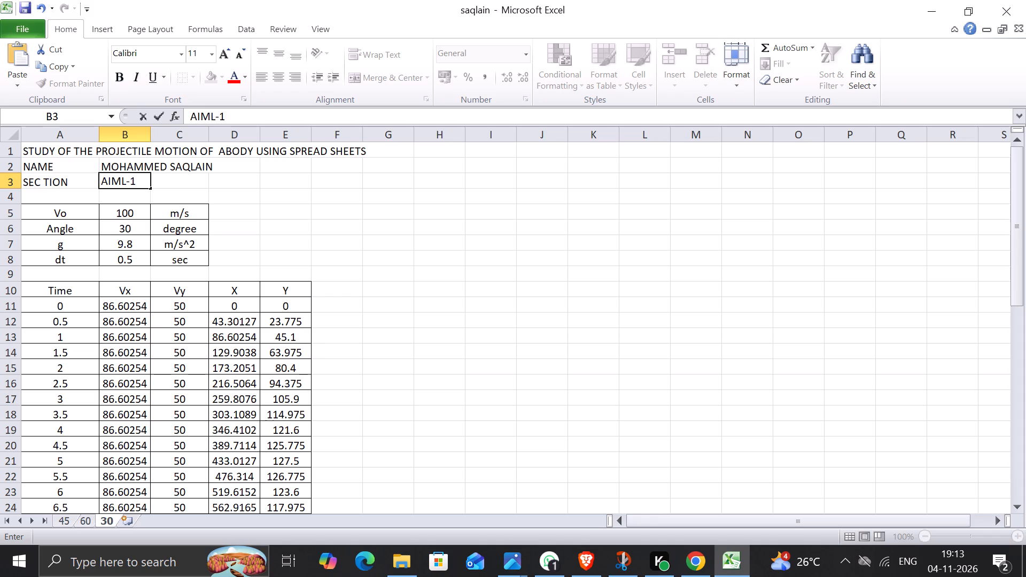
Save the workbook.
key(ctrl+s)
ctrl+click(223, 455)
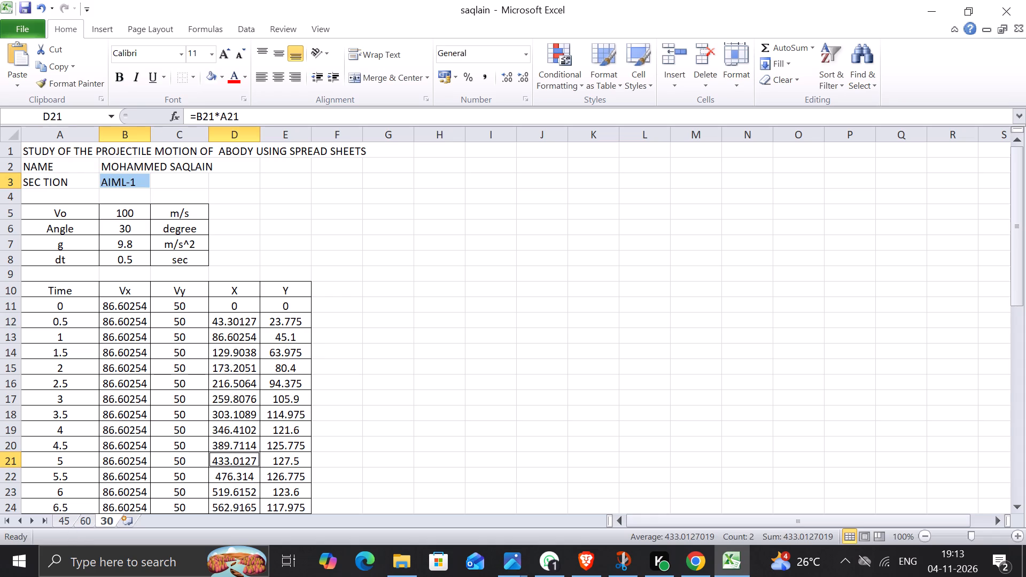
key(ctrl+s)
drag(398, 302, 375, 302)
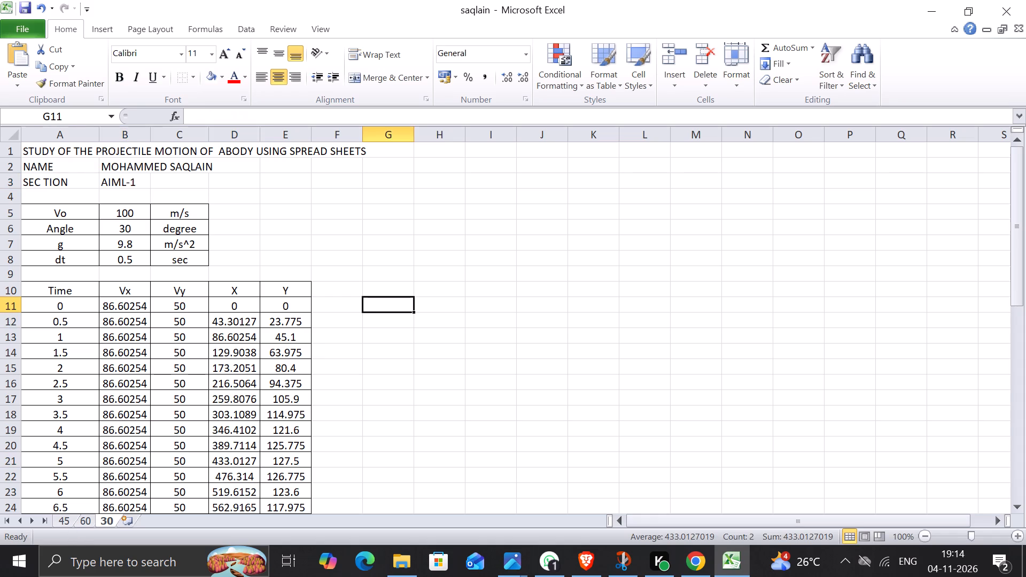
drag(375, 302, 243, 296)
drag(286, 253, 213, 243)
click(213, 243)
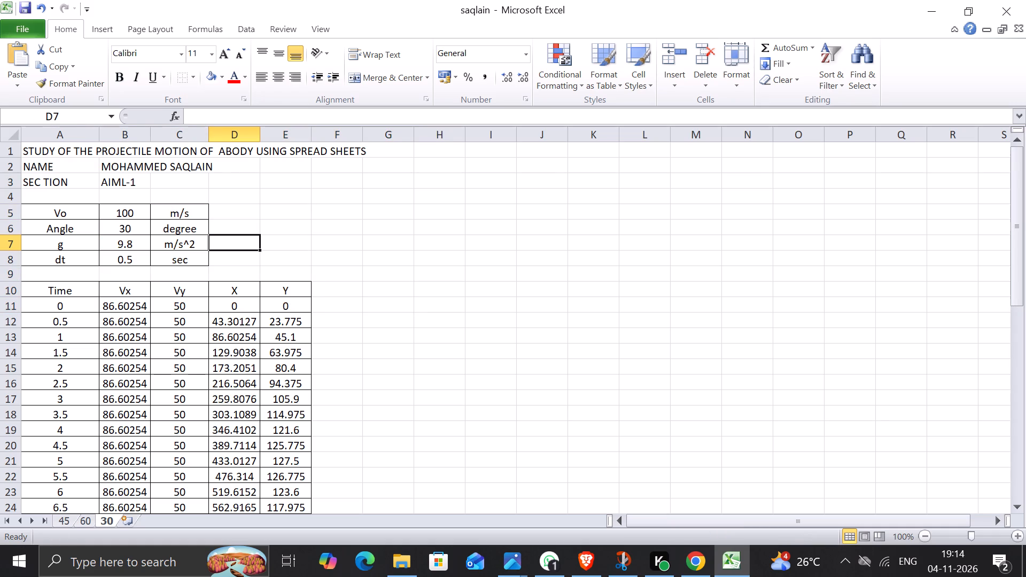
On the 45 sheet, shorten the name entry in cell A2 to only the label NAME.
click(66, 524)
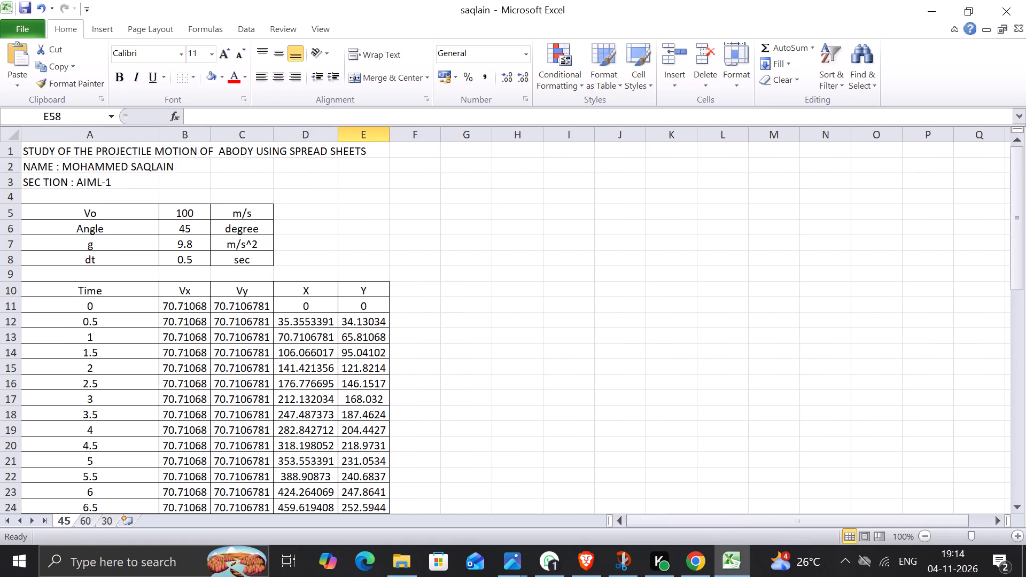
click(131, 165)
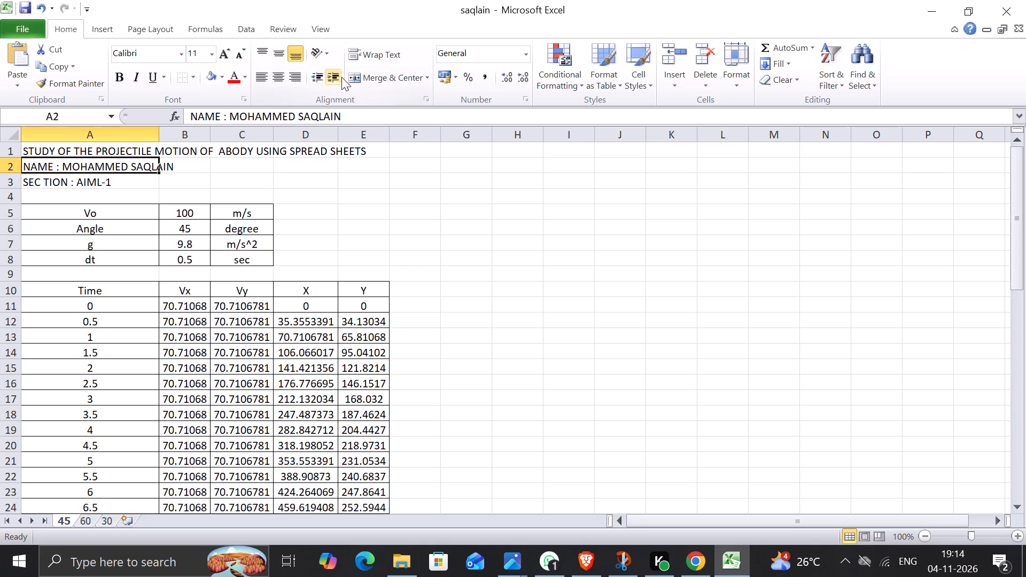
click(361, 118)
drag(361, 118, 359, 118)
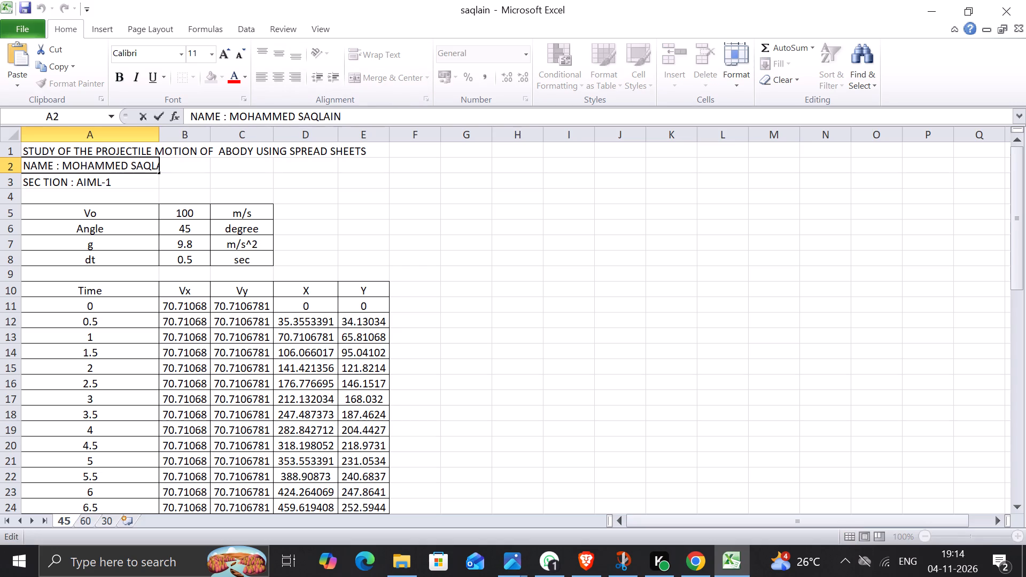
drag(359, 118, 218, 123)
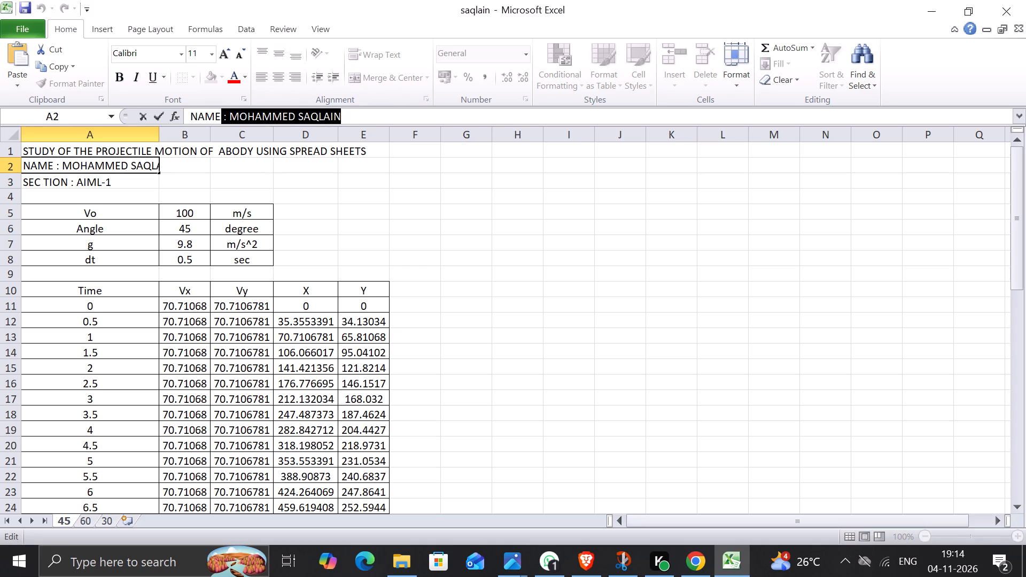
key(BackSpace)
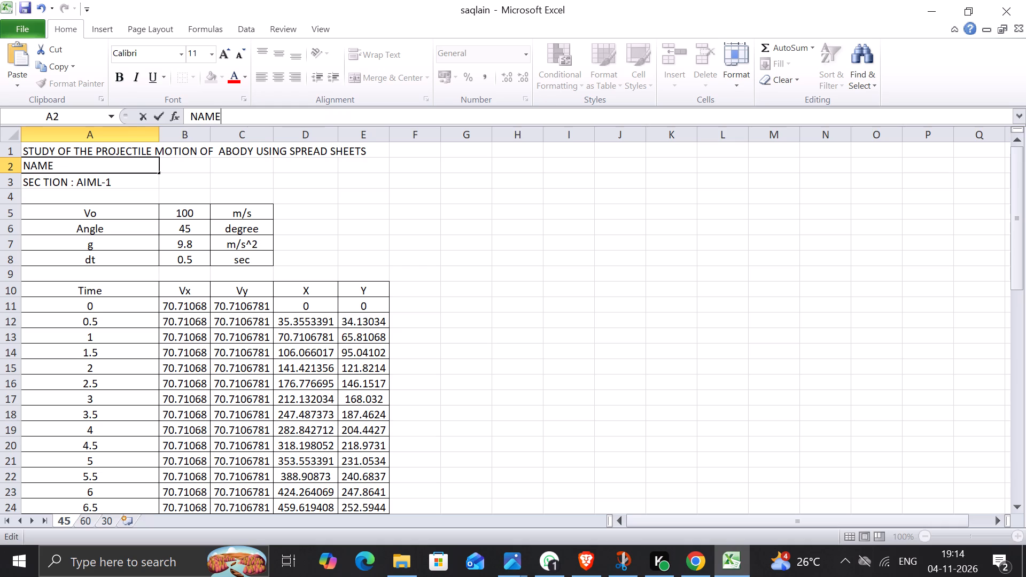
Shorten the section entry in cell A3 of the 45 sheet to only the label SEC TION.
click(145, 178)
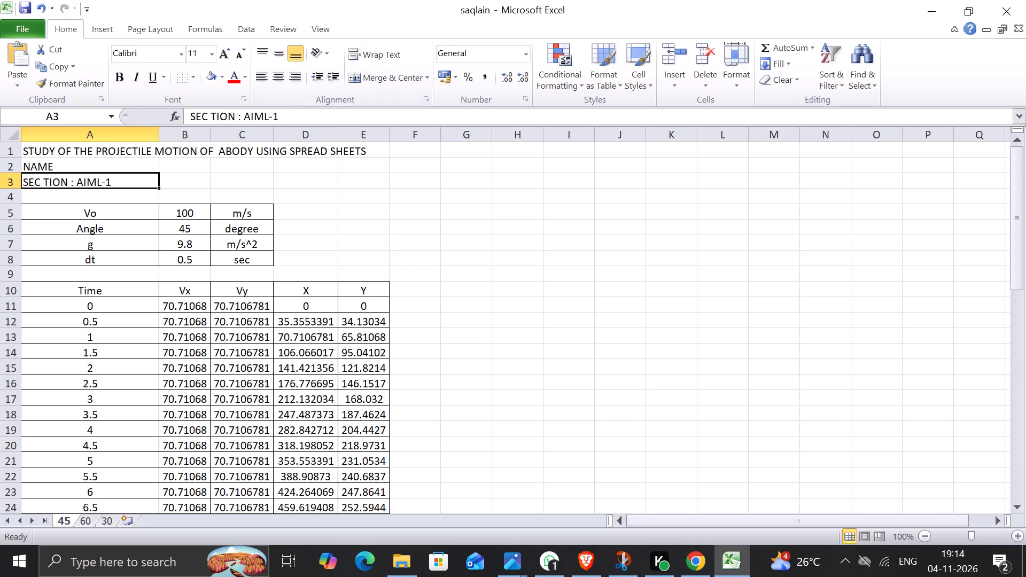
drag(299, 118, 239, 116)
key(BackSpace)
key(BackSpace)
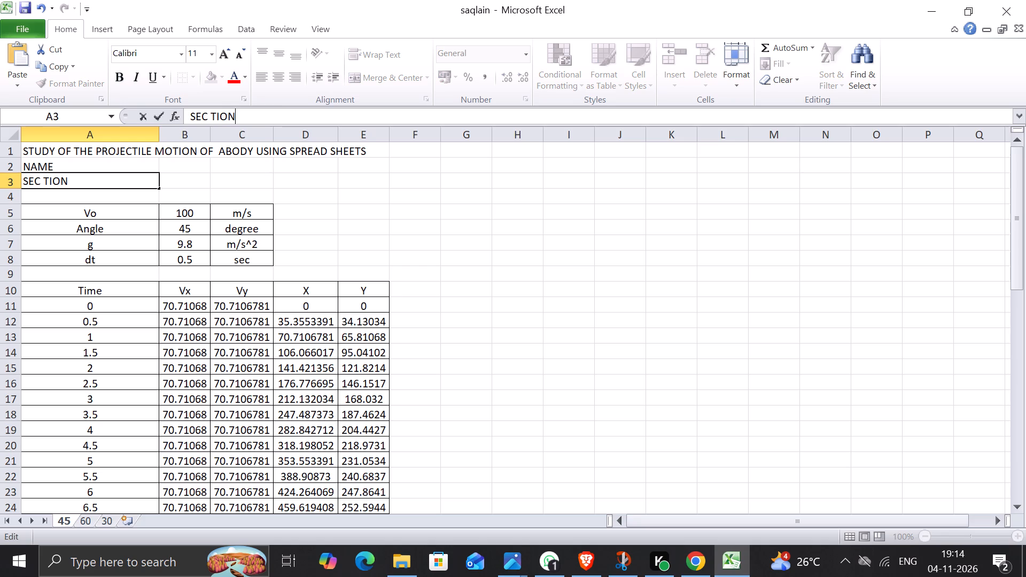
Narrow column A on the 45 sheet to a width of 12.00.
drag(143, 137, 146, 137)
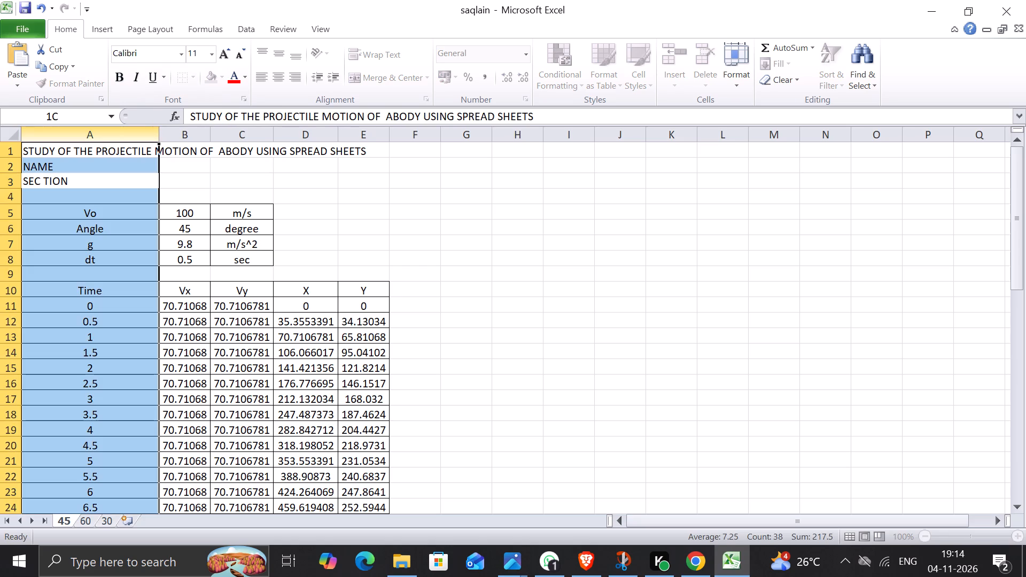
drag(146, 137, 157, 140)
click(157, 140)
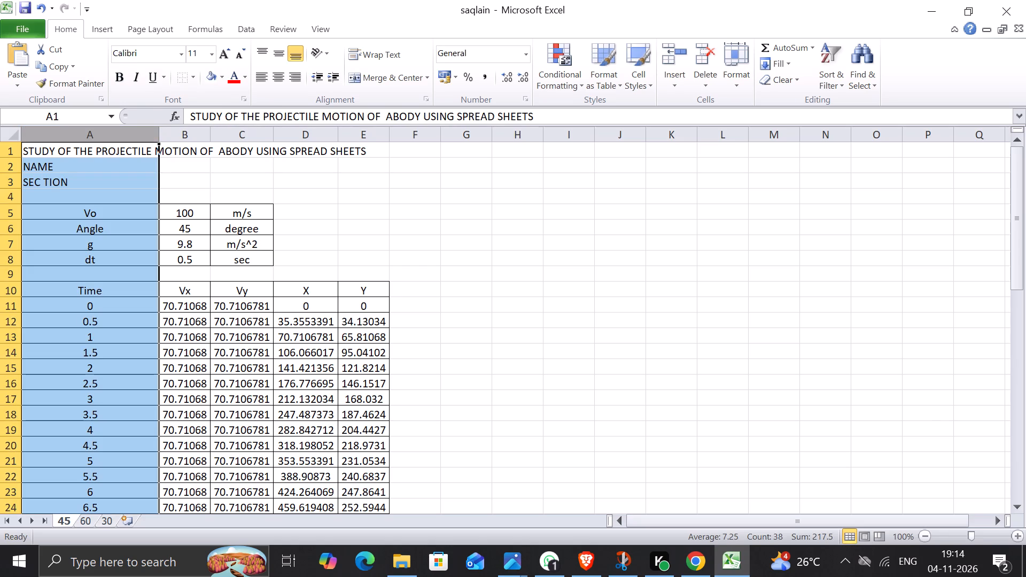
drag(157, 140, 101, 146)
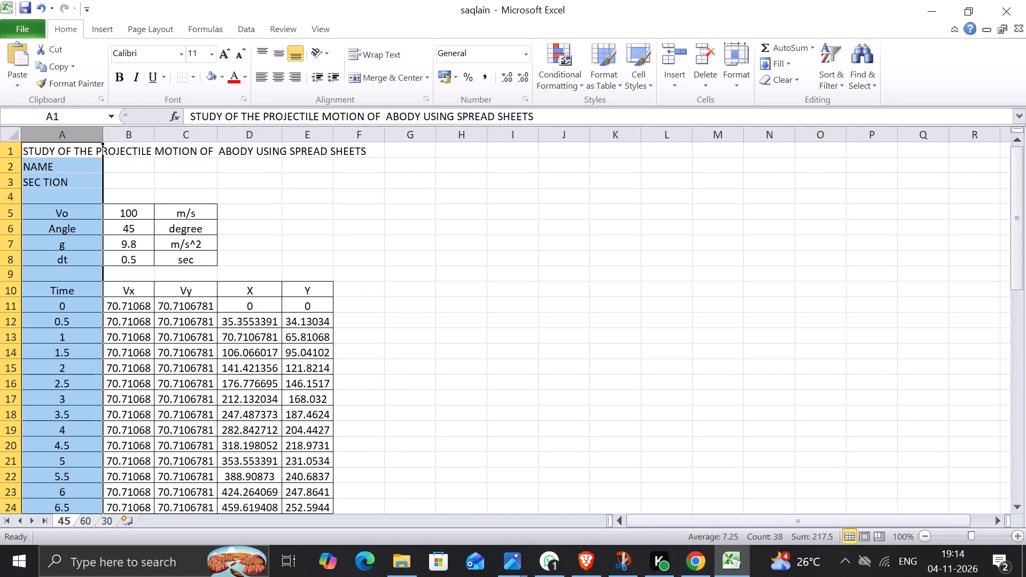
drag(101, 146, 80, 146)
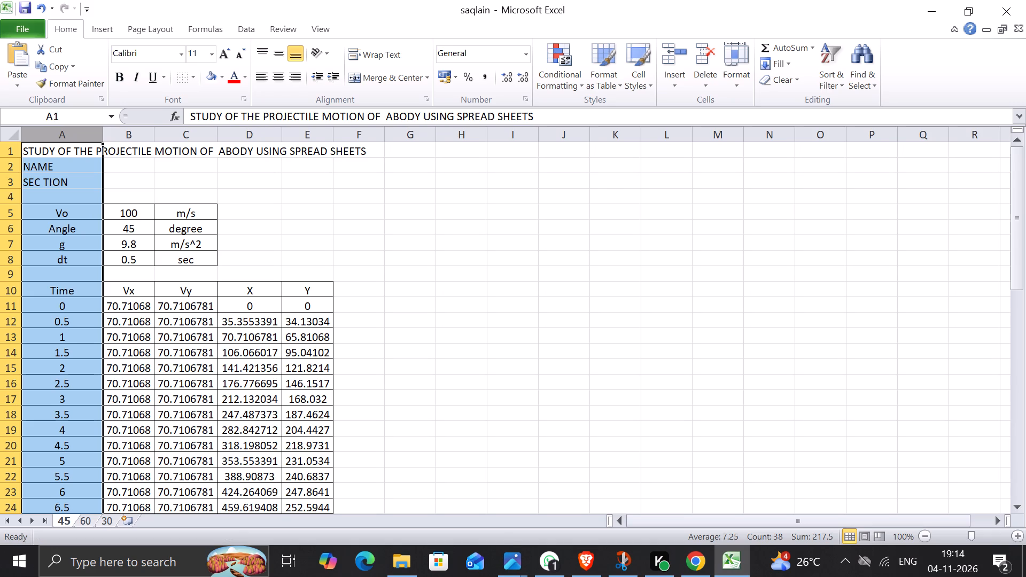
drag(103, 141, 83, 141)
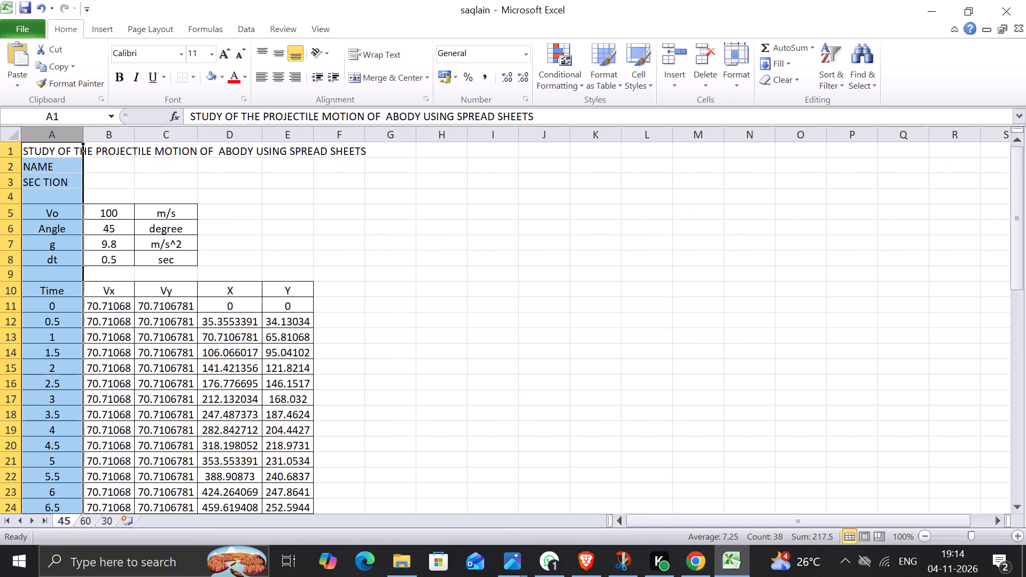
drag(83, 141, 96, 154)
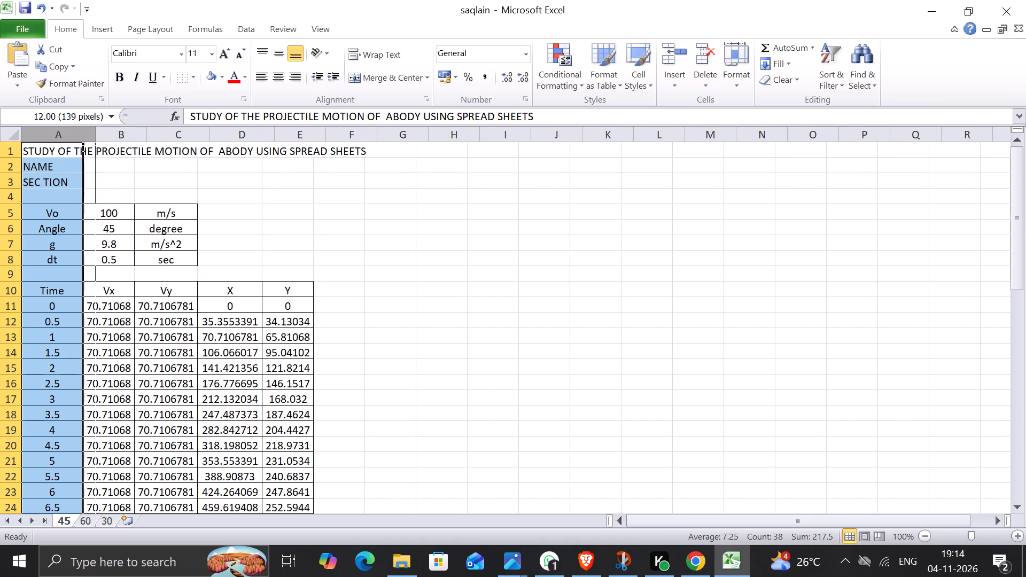
Enter the student's name in capitals in cell B2 of the 45 sheet, beside the NAME label.
click(126, 172)
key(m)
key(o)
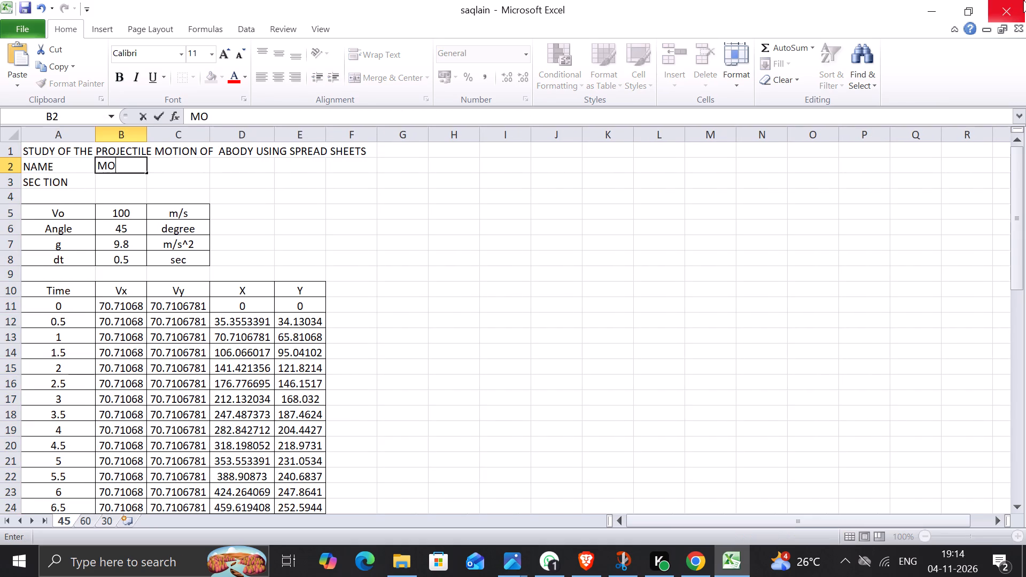
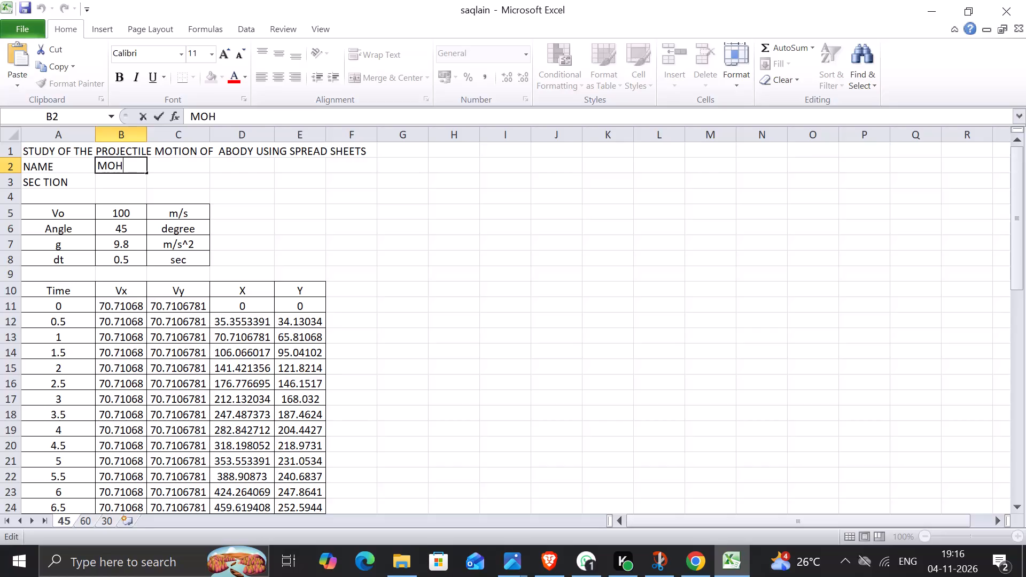
Finish entering the student's full name in capitals in cell B2 of the 45 sheet.
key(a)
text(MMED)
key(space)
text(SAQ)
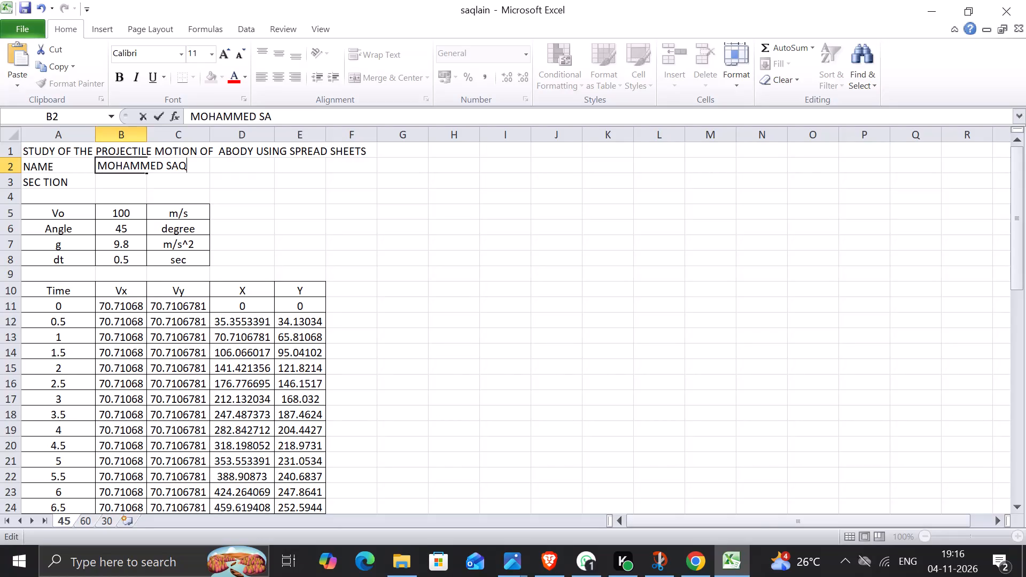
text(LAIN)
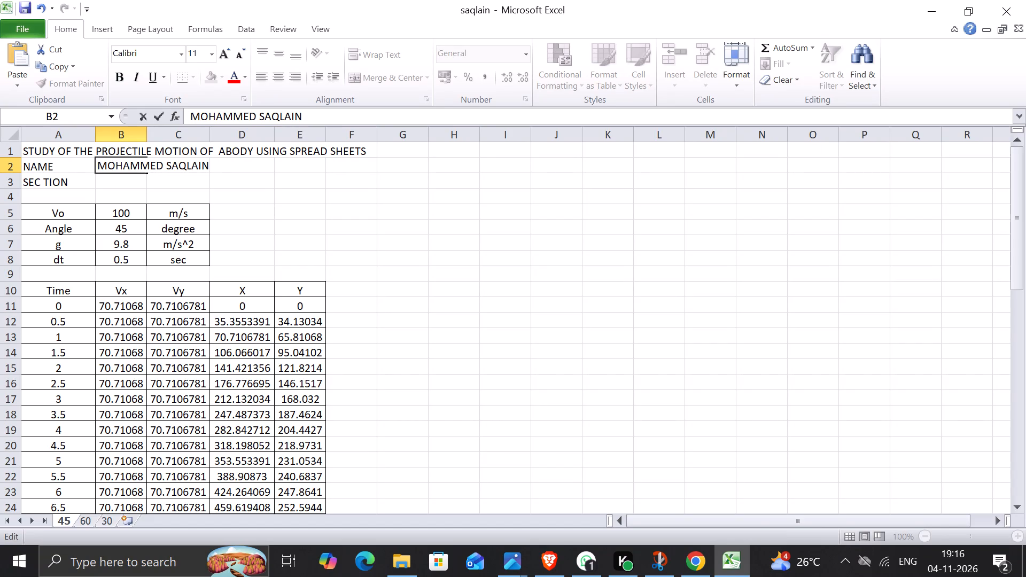
Enter the section AIML-1 in cell B3 of the 45 sheet.
click(106, 183)
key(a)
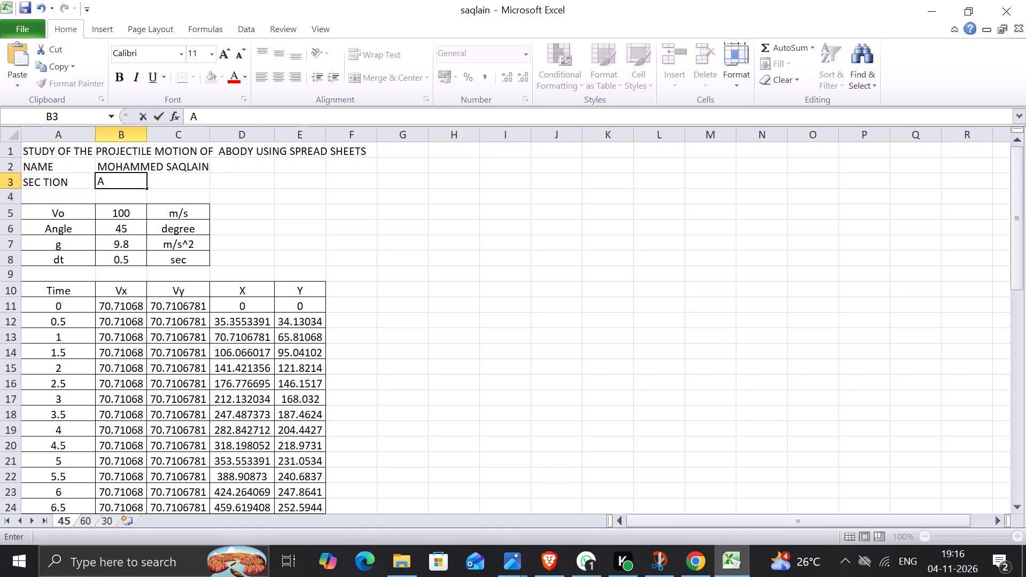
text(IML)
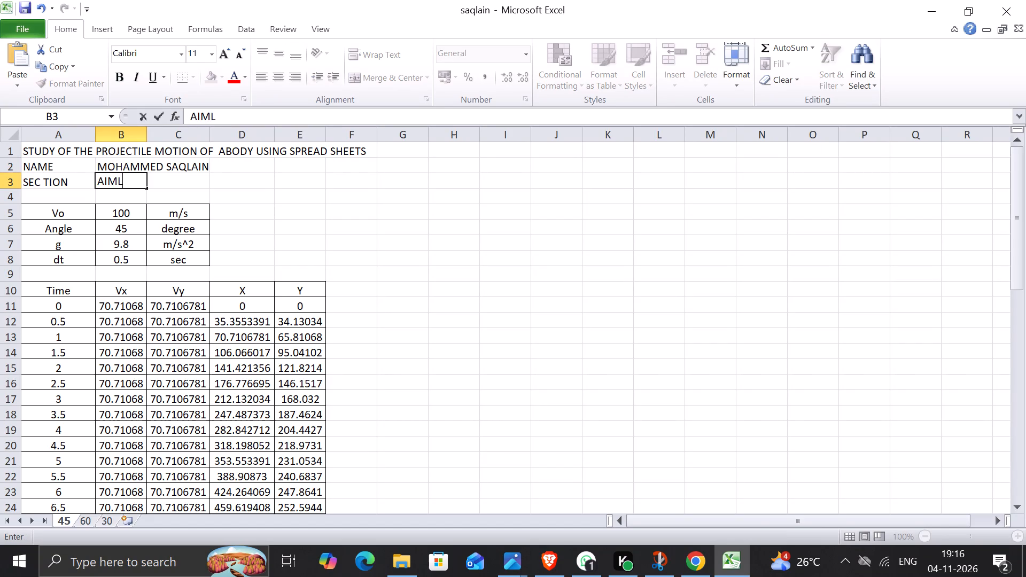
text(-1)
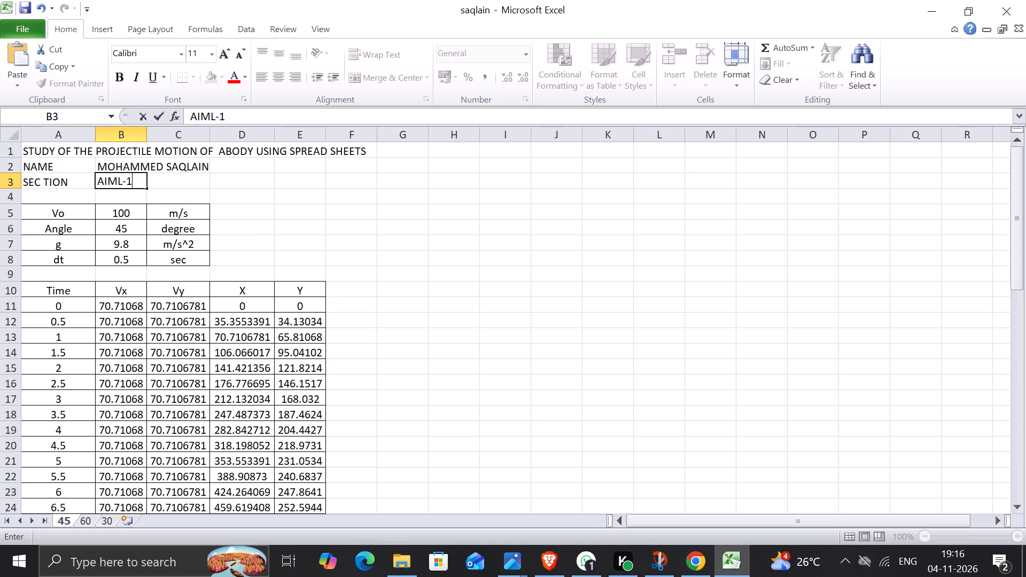
right_click(219, 268)
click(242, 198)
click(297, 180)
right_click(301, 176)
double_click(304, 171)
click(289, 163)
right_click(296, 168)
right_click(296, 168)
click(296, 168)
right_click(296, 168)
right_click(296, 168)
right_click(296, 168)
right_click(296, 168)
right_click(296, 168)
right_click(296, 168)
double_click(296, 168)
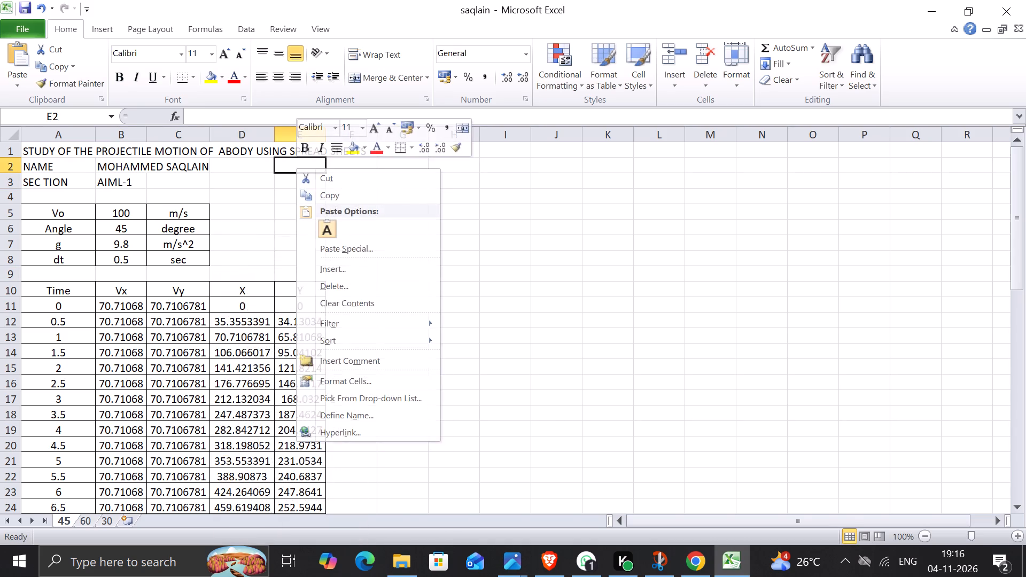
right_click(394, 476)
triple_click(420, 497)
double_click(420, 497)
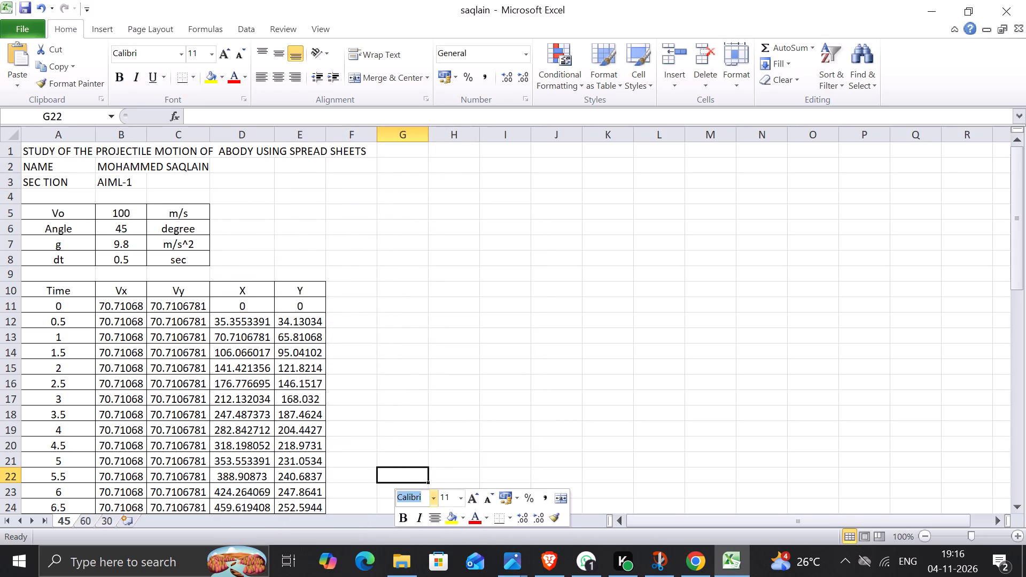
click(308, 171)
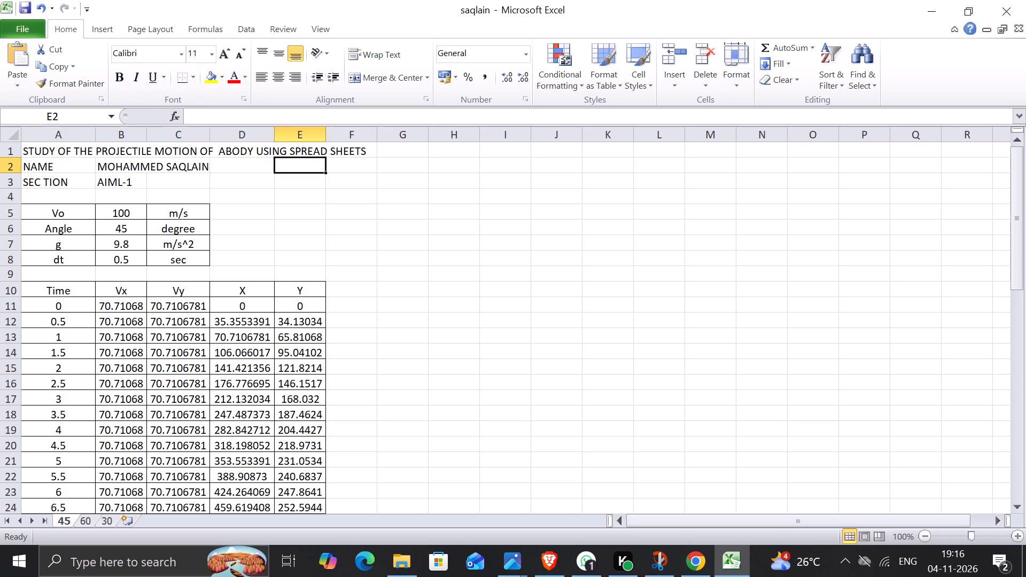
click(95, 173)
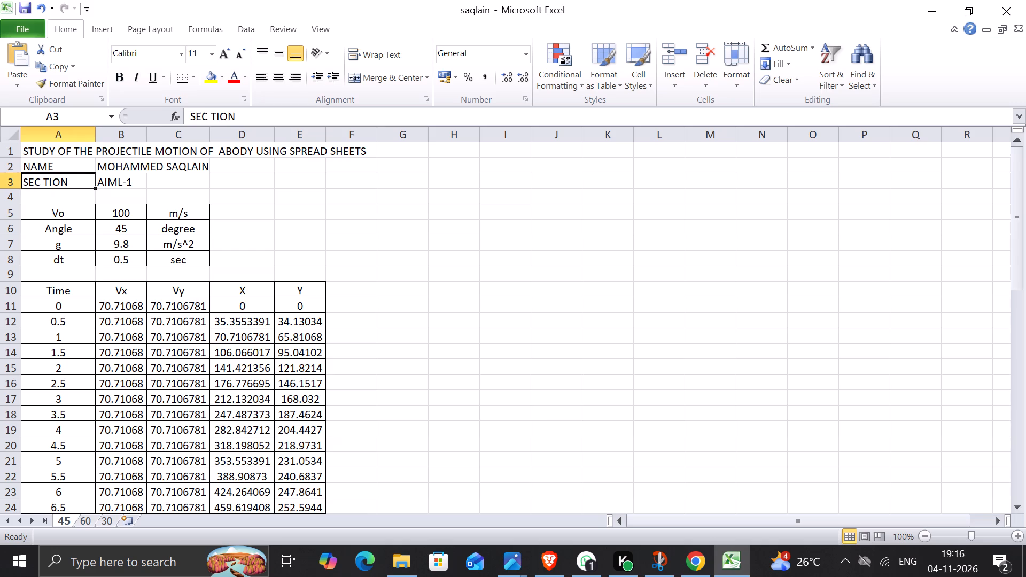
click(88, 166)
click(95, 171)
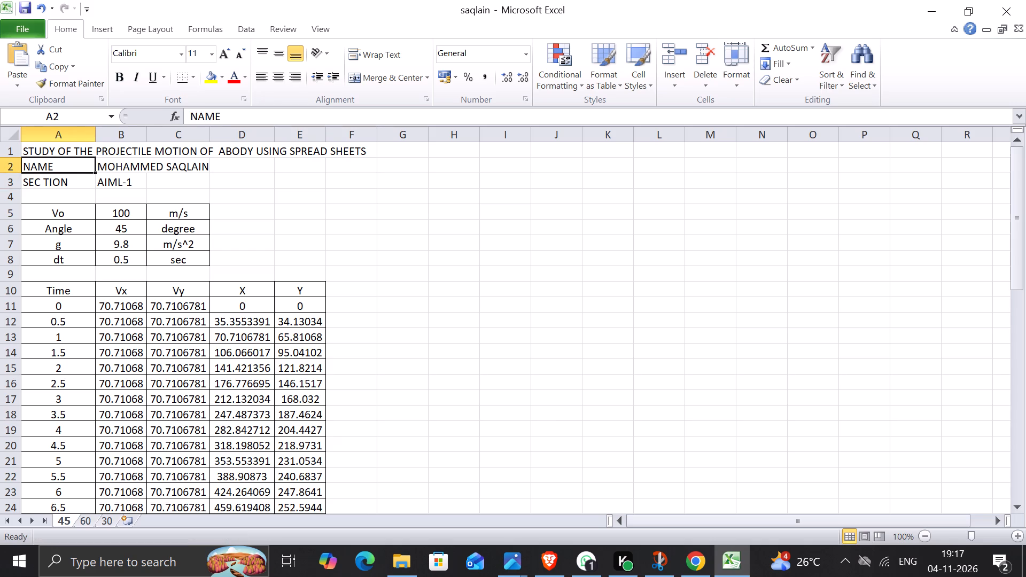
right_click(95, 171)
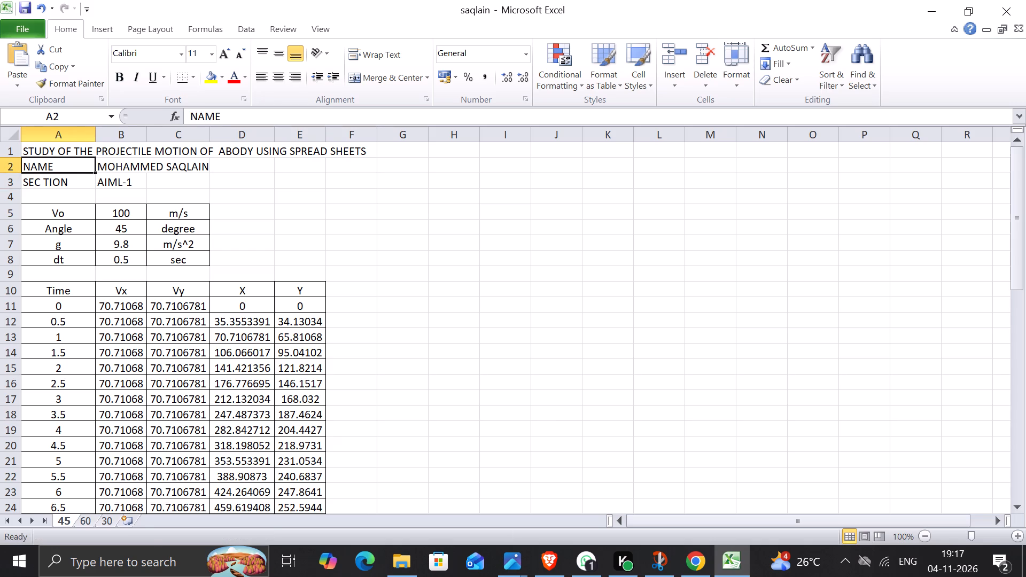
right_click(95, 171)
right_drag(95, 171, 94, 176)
Correct the label in cell A3 of the 45 sheet to SECTION by removing the stray space.
click(48, 178)
click(43, 181)
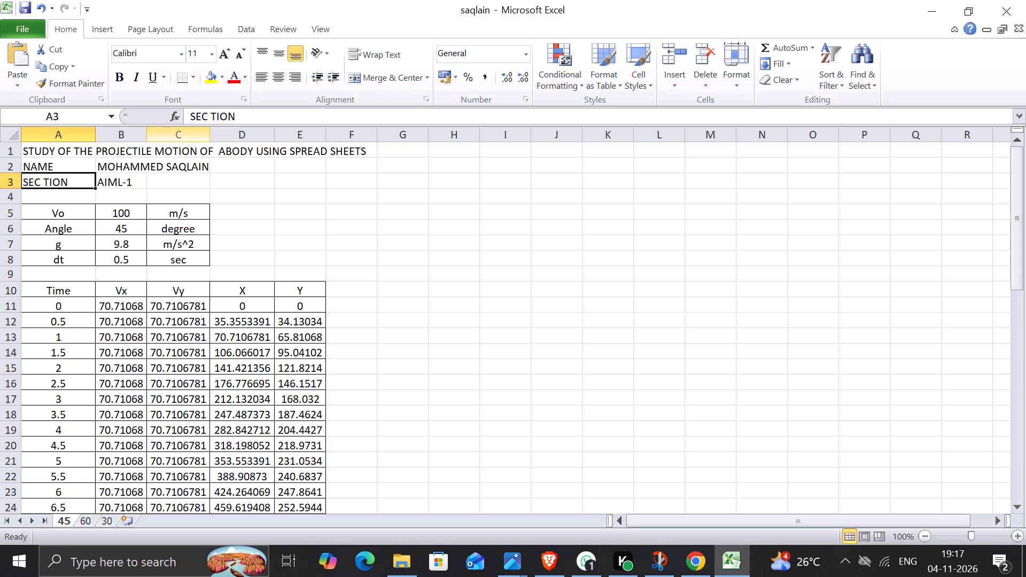
click(209, 117)
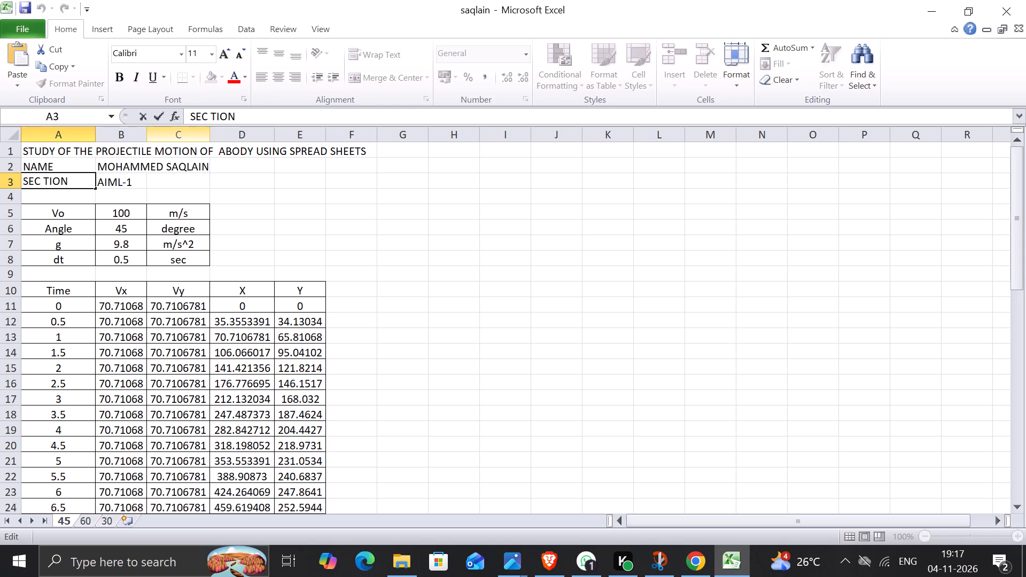
key(BackSpace)
click(417, 216)
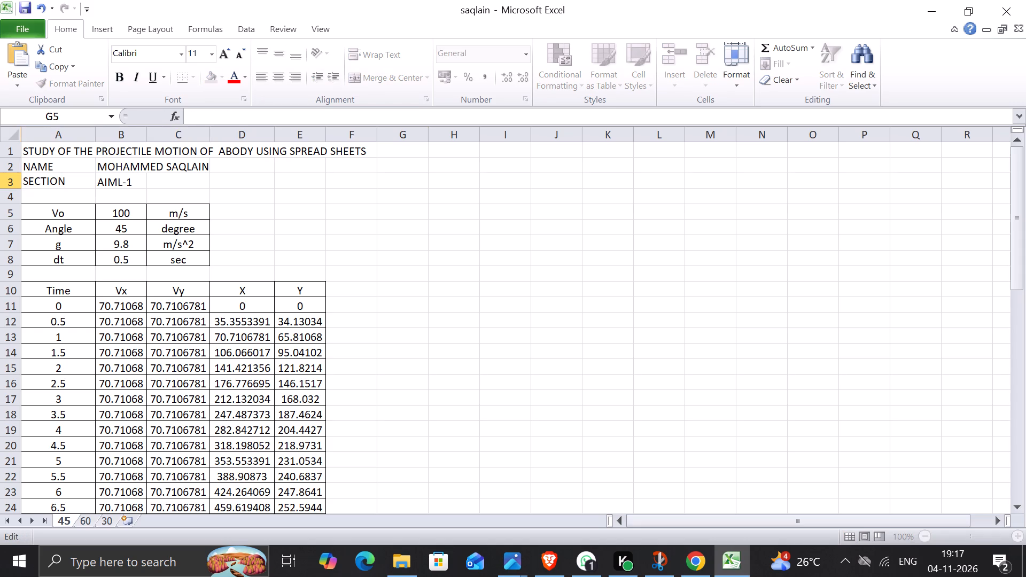
Save the workbook.
key(ctrl+s)
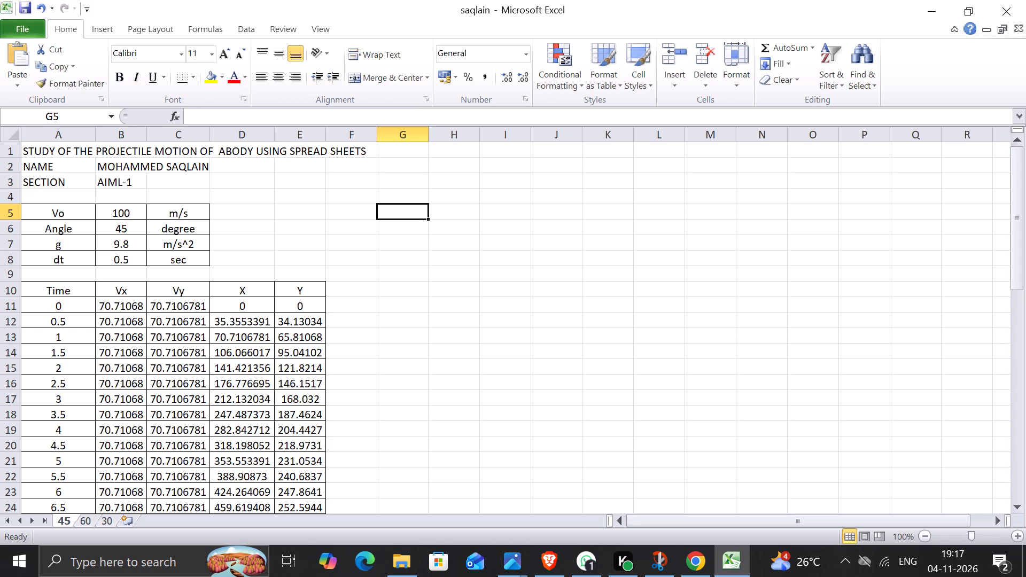
key(ctrl+s)
On the 60 sheet, clear the name and section entries from cells A2 to C3.
click(90, 521)
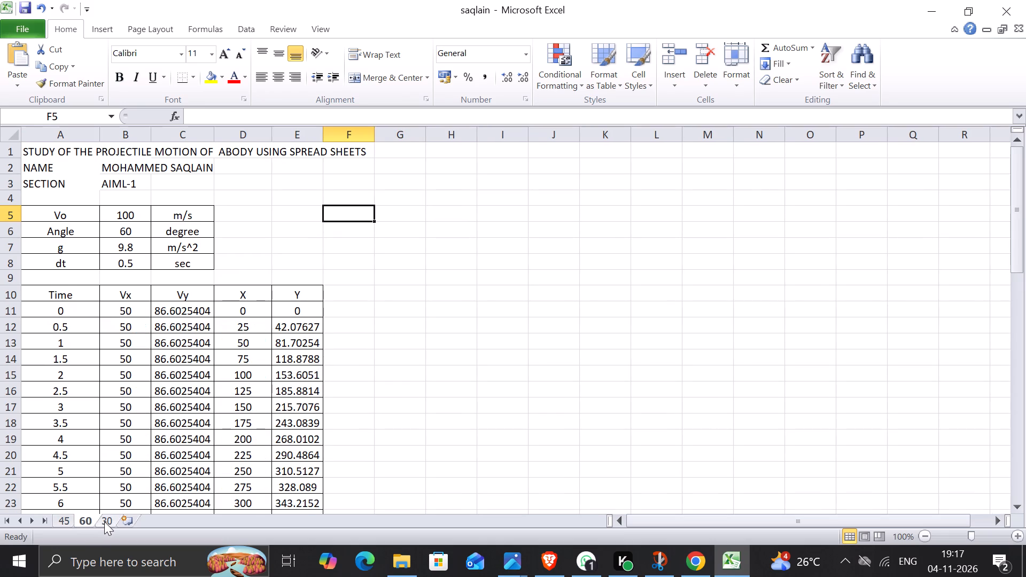
click(104, 521)
click(83, 523)
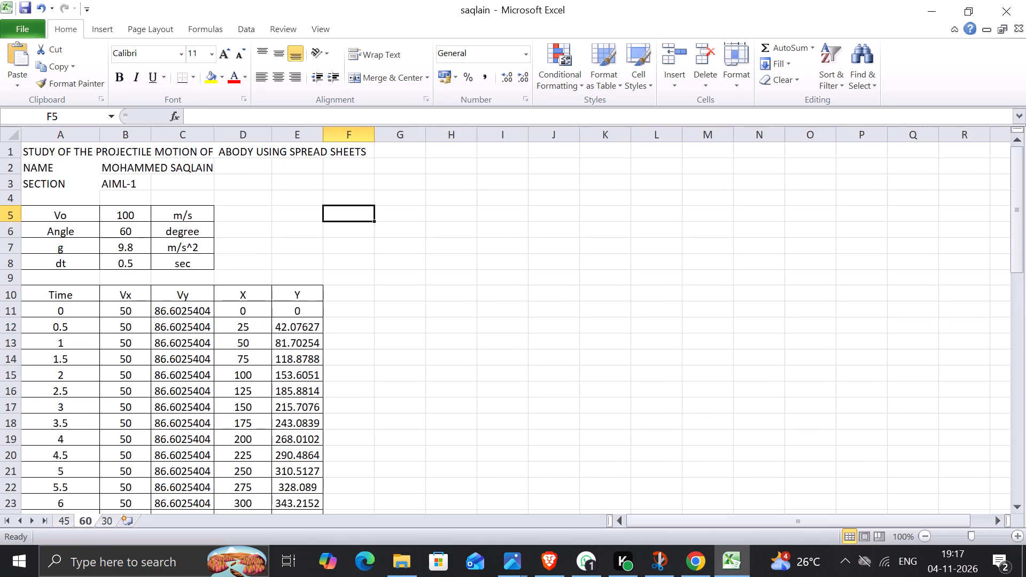
click(52, 173)
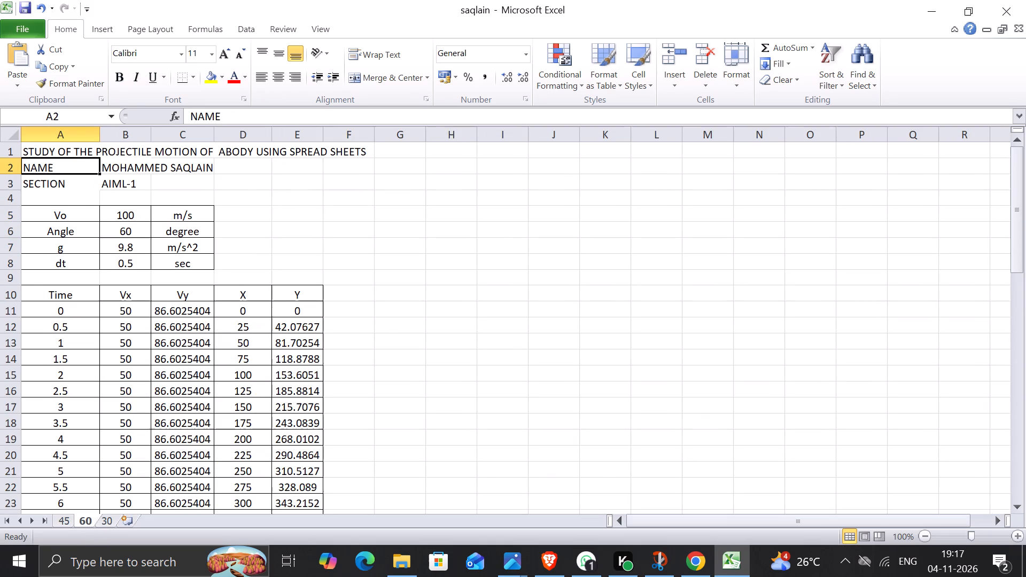
drag(67, 166, 172, 180)
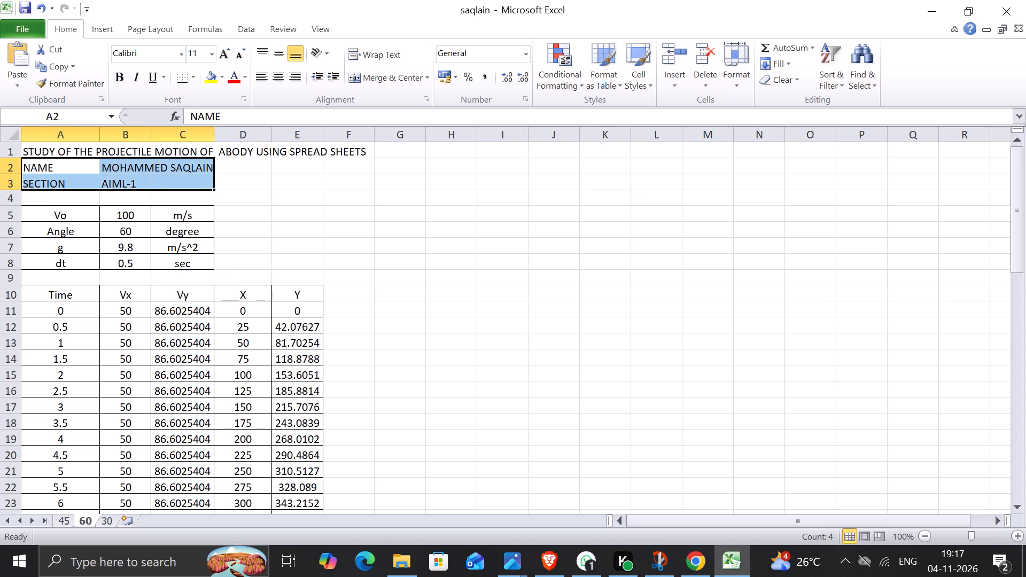
key(Delete)
key(Delete)
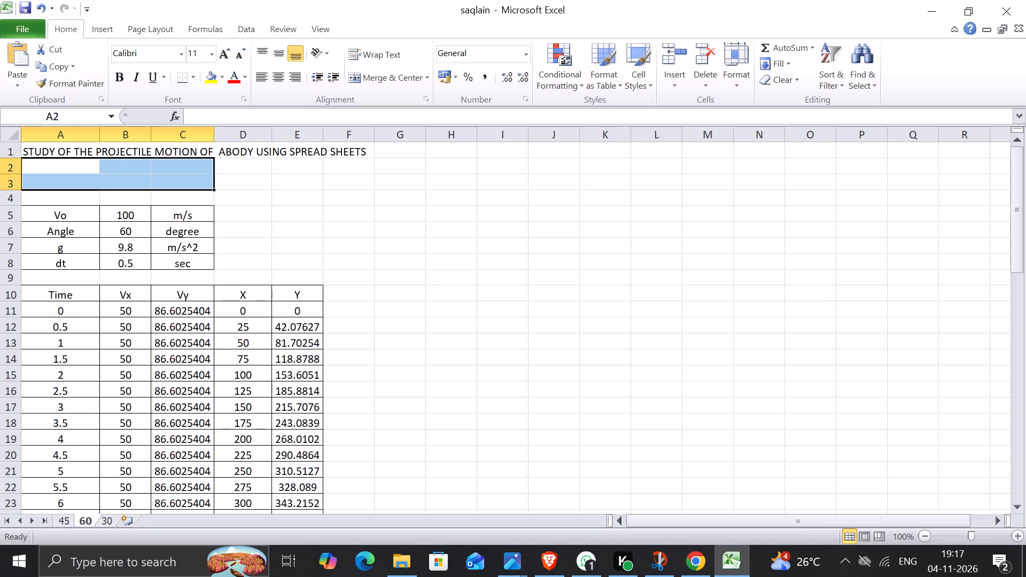
click(265, 199)
Apply No Border to cells A2 to B3 on the 60 sheet.
click(86, 169)
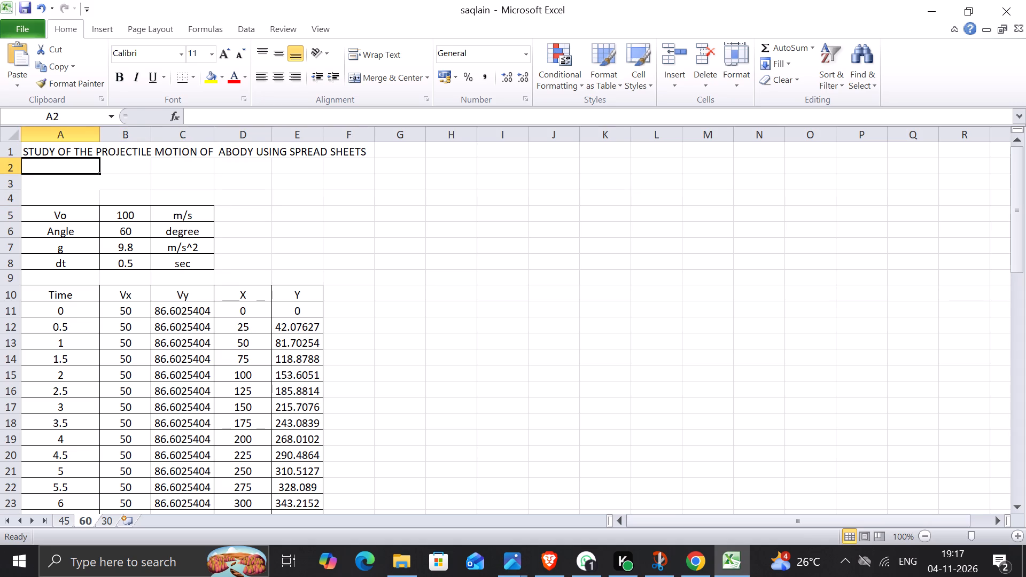
drag(67, 167, 85, 167)
drag(85, 167, 112, 183)
click(191, 77)
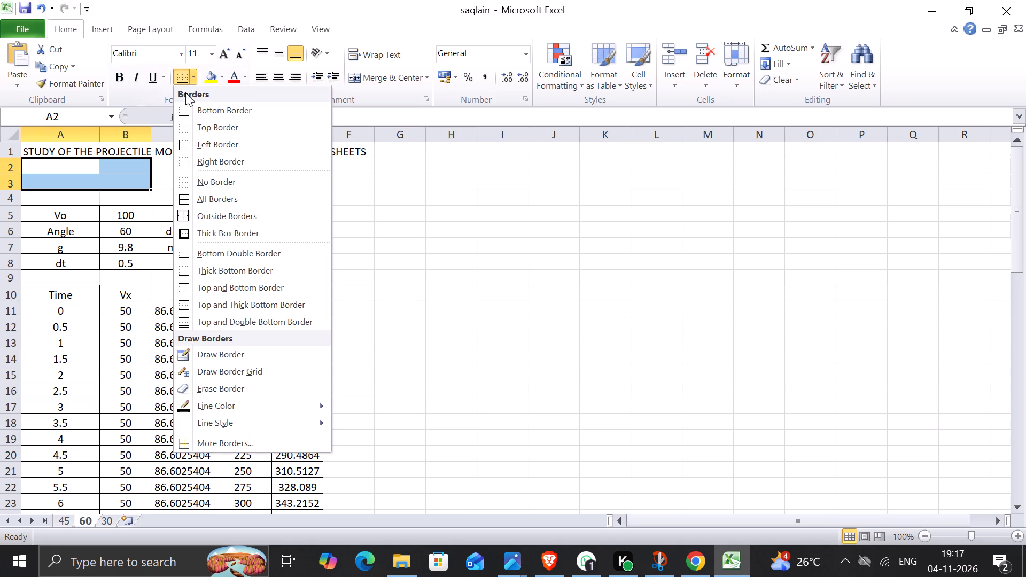
click(224, 186)
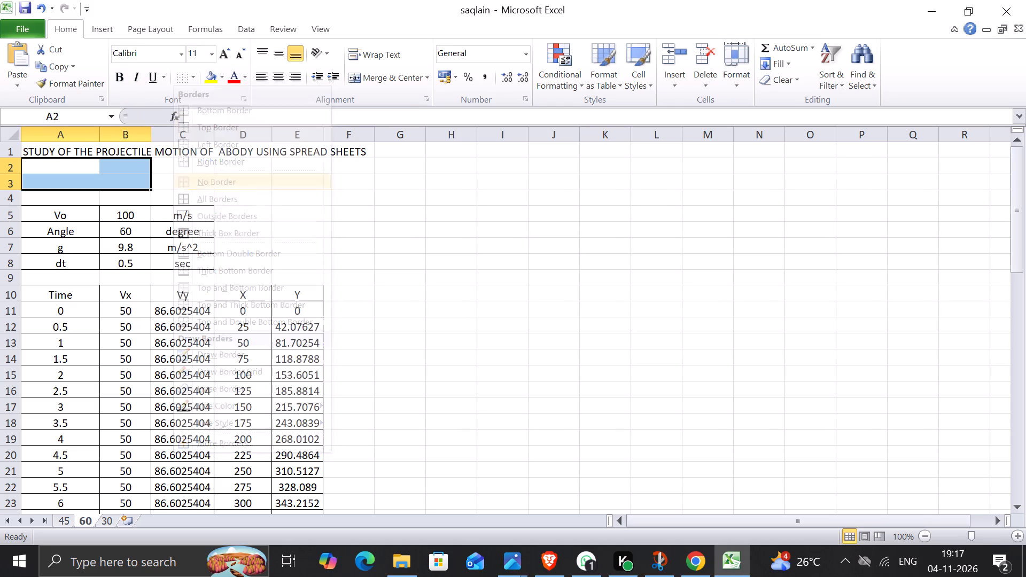
click(137, 188)
click(182, 169)
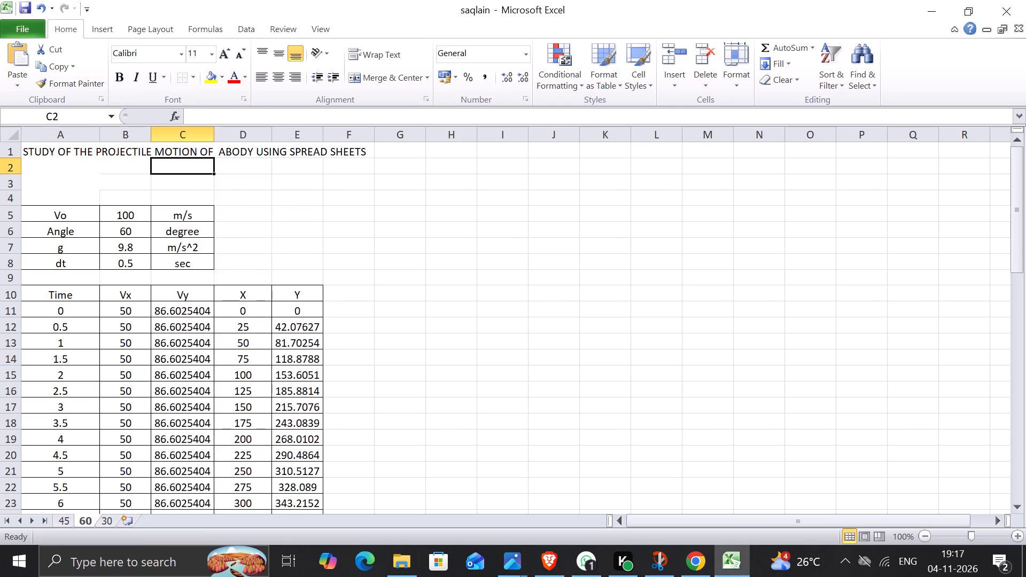
Add a bottom border to cell A2 and to cell A3 on the 60 sheet.
click(73, 172)
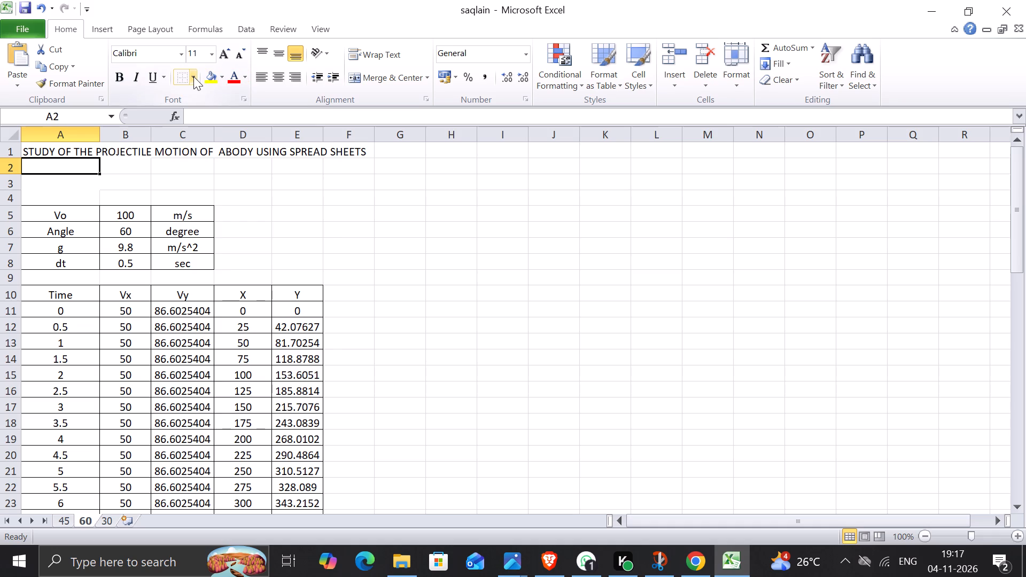
click(193, 76)
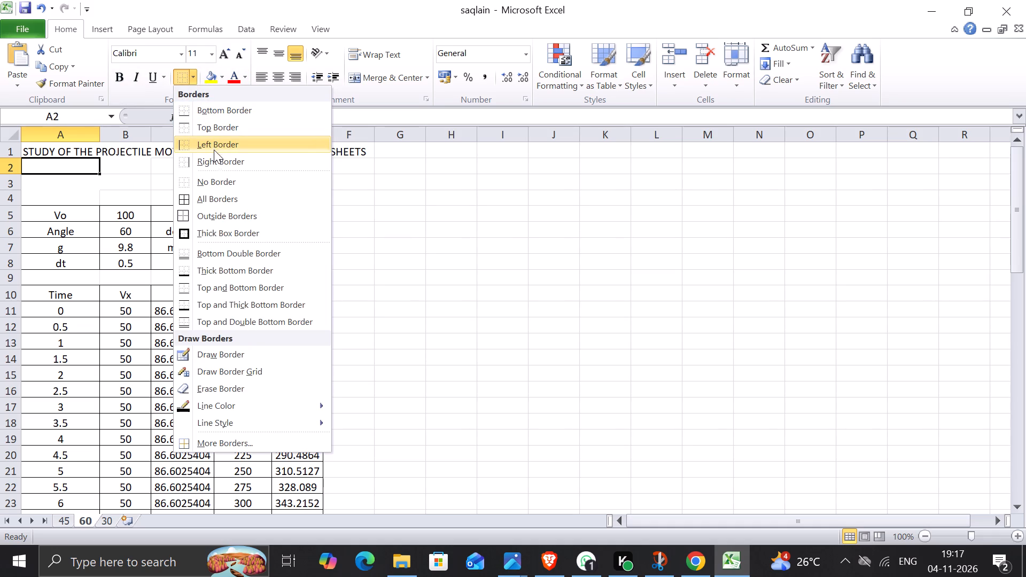
click(214, 114)
click(114, 184)
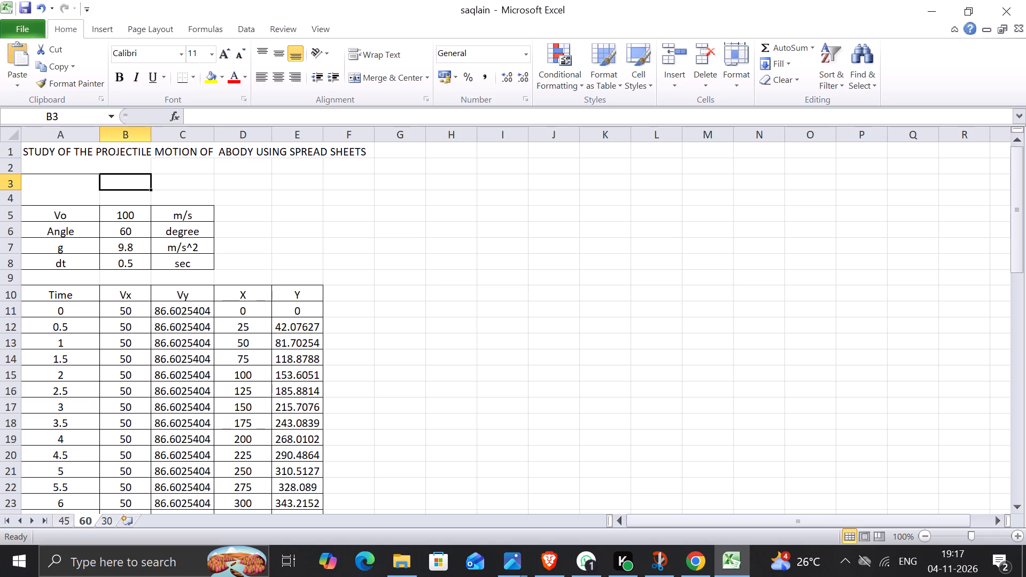
click(54, 186)
click(186, 81)
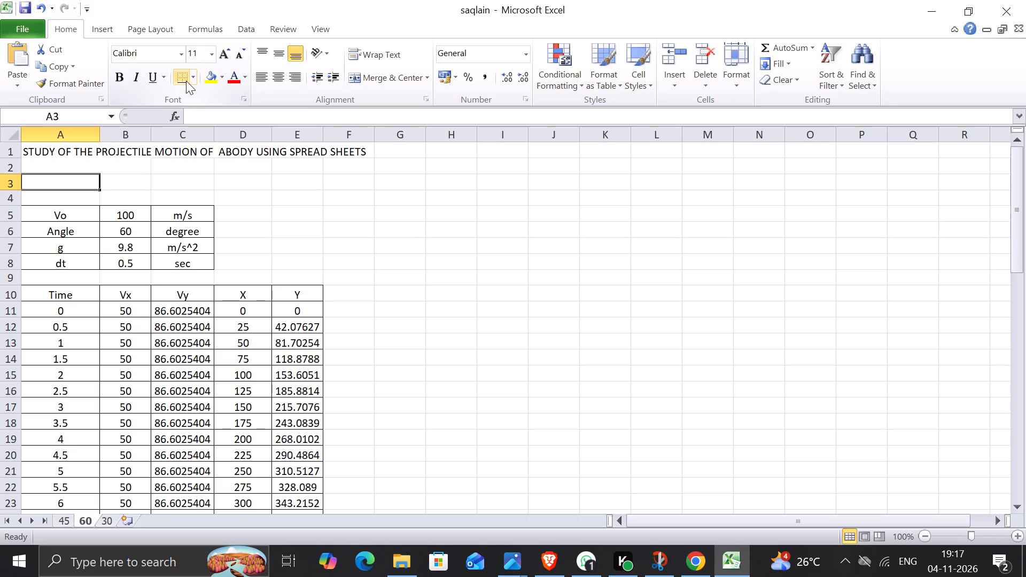
click(125, 186)
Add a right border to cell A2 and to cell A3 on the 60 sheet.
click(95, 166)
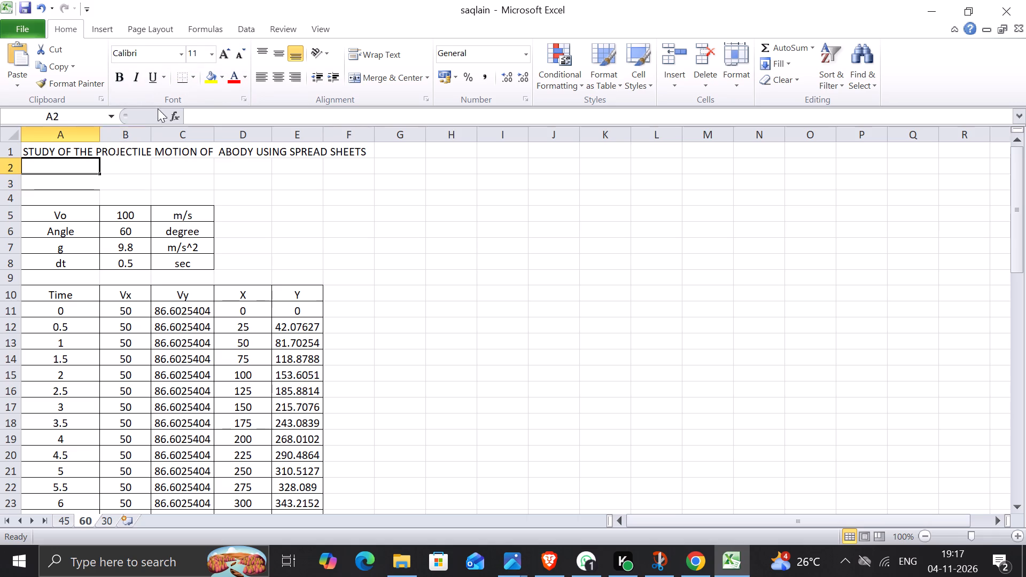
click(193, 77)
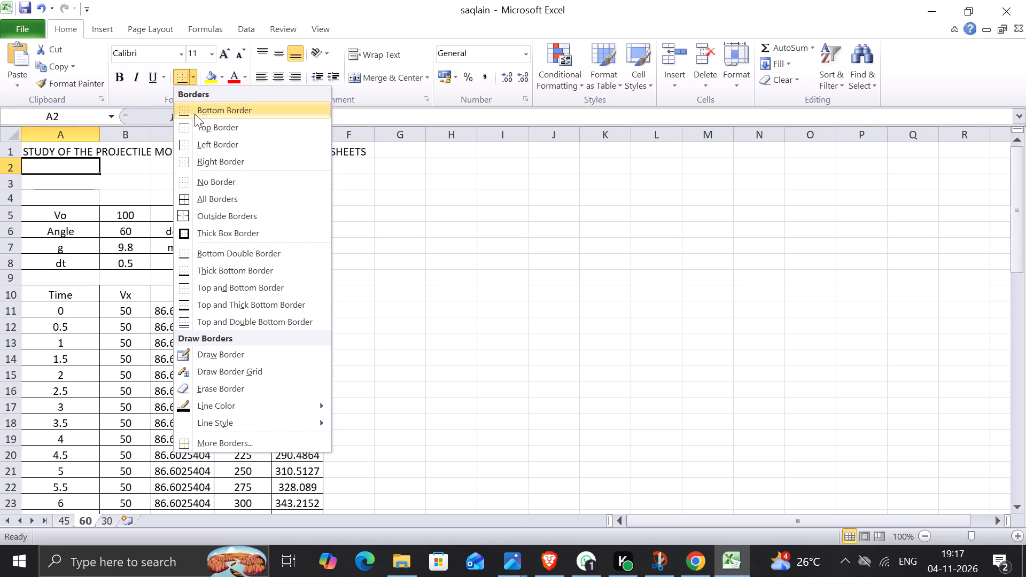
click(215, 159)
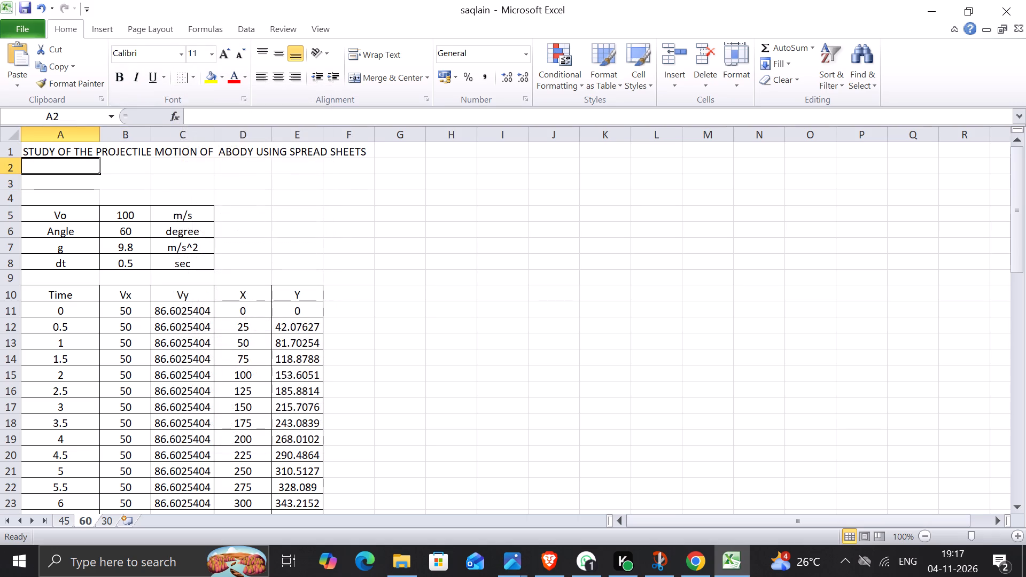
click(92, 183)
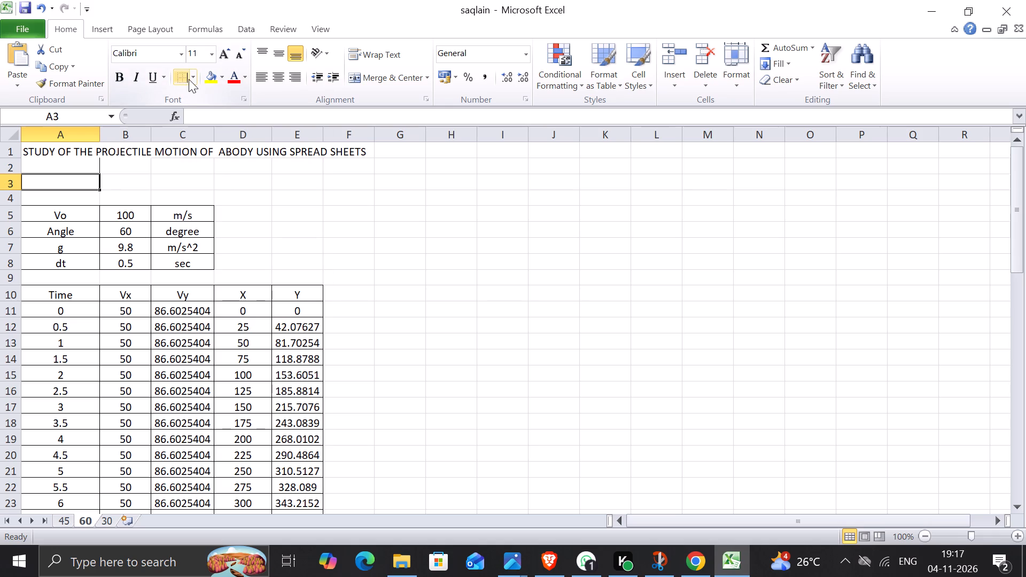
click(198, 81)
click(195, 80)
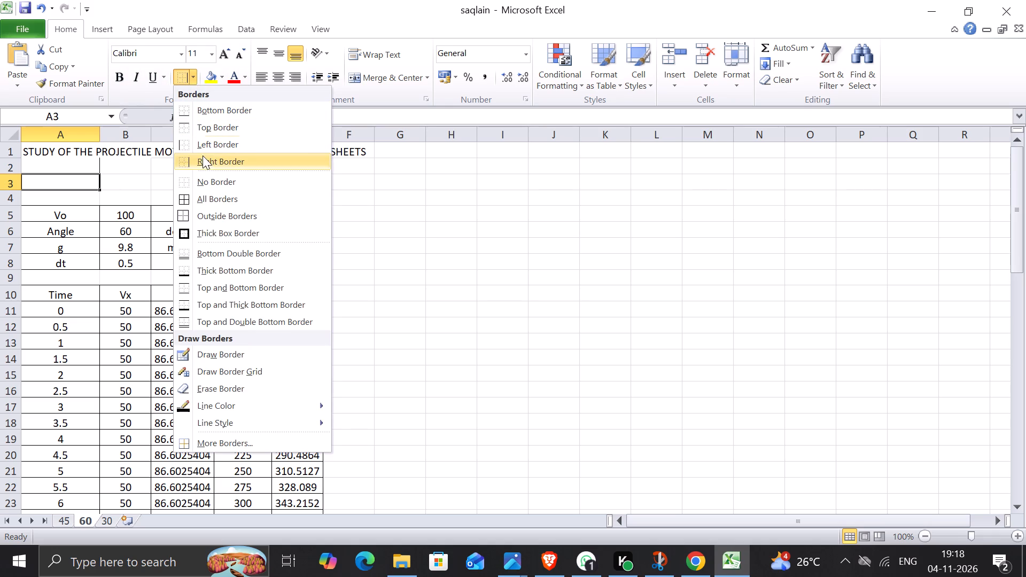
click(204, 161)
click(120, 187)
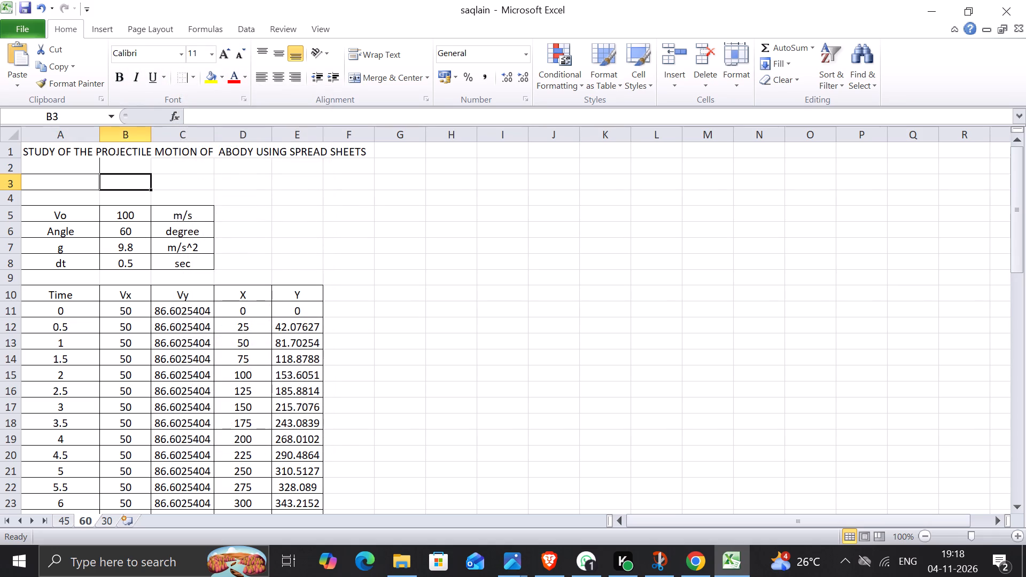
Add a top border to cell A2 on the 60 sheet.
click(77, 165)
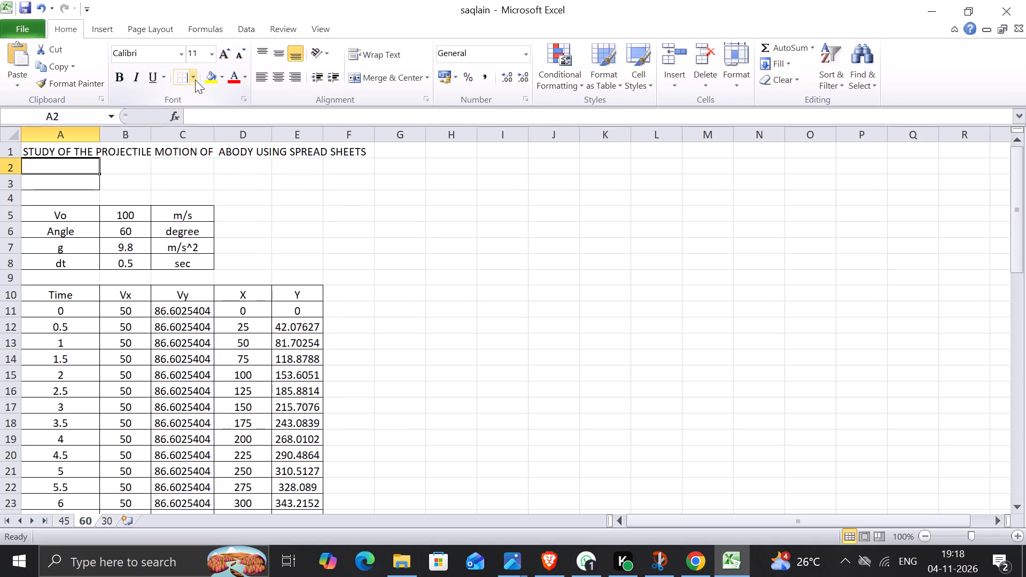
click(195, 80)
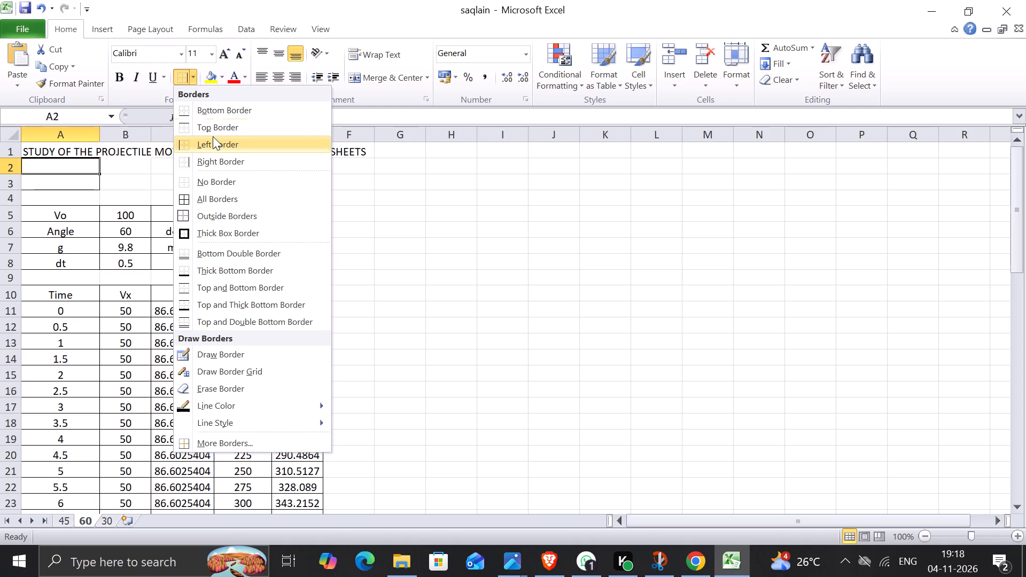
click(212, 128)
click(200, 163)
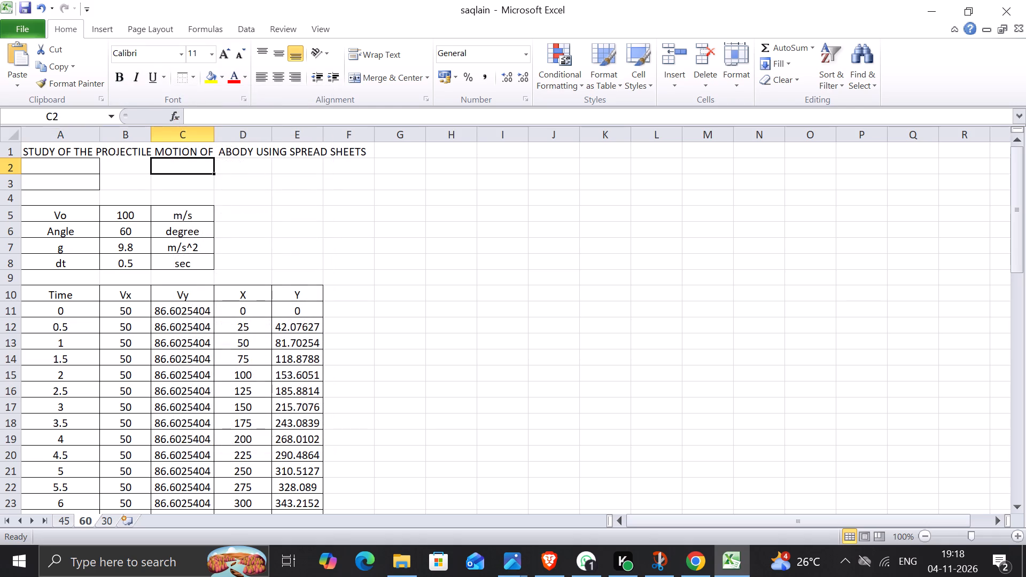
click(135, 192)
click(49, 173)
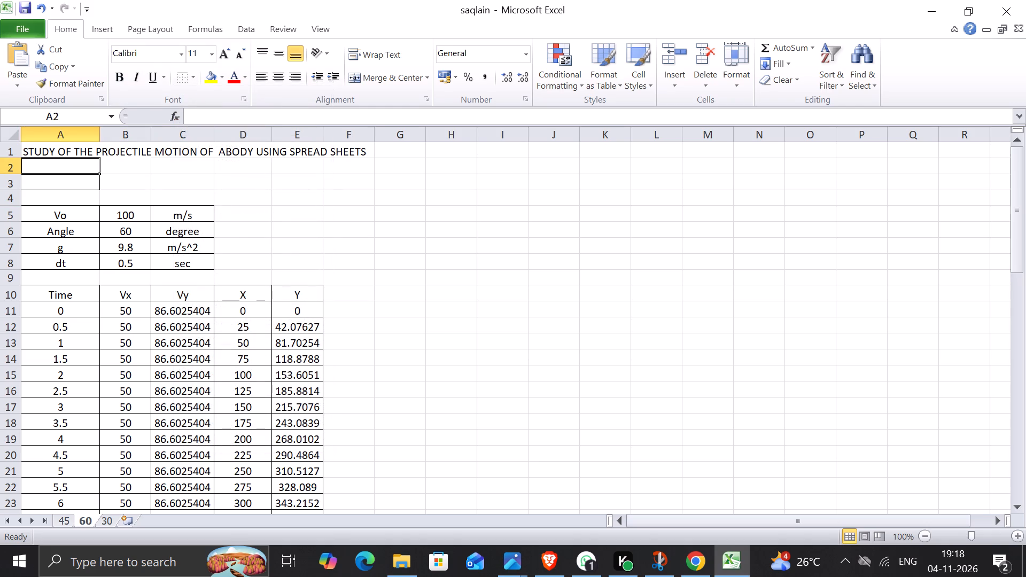
Apply No Border to cells A2 to B4 on the 60 sheet.
drag(60, 167, 99, 180)
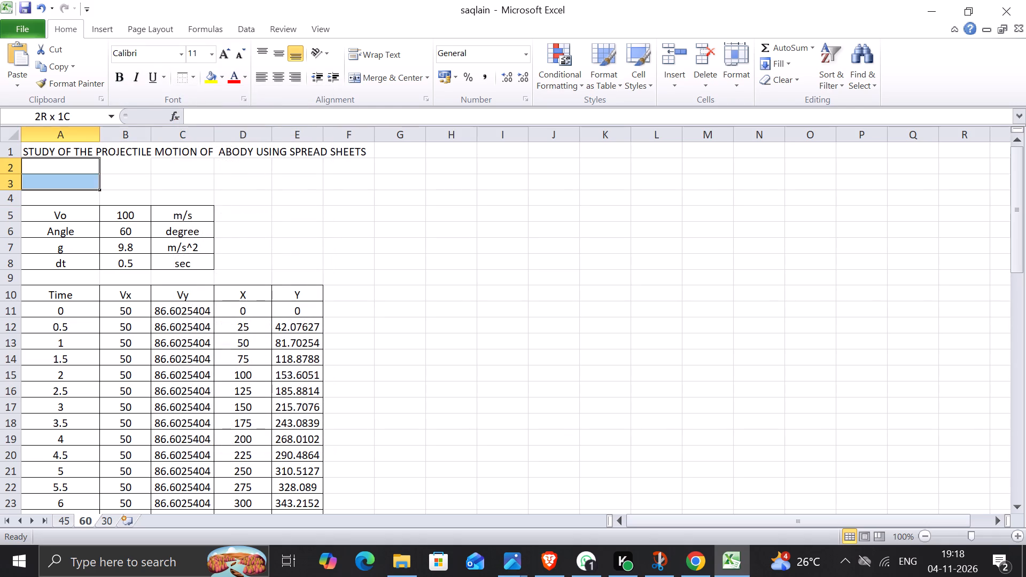
drag(99, 180, 103, 193)
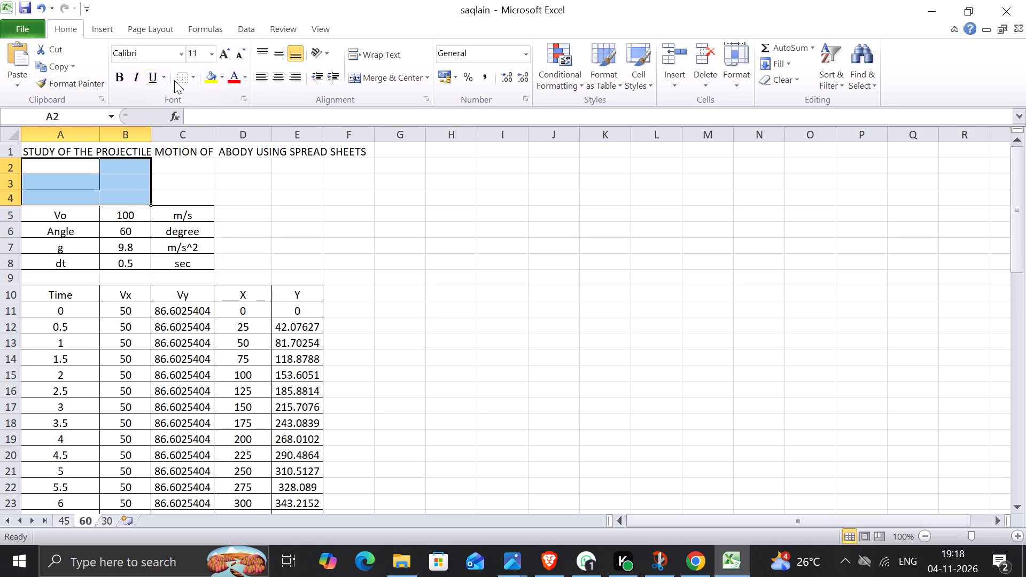
click(193, 77)
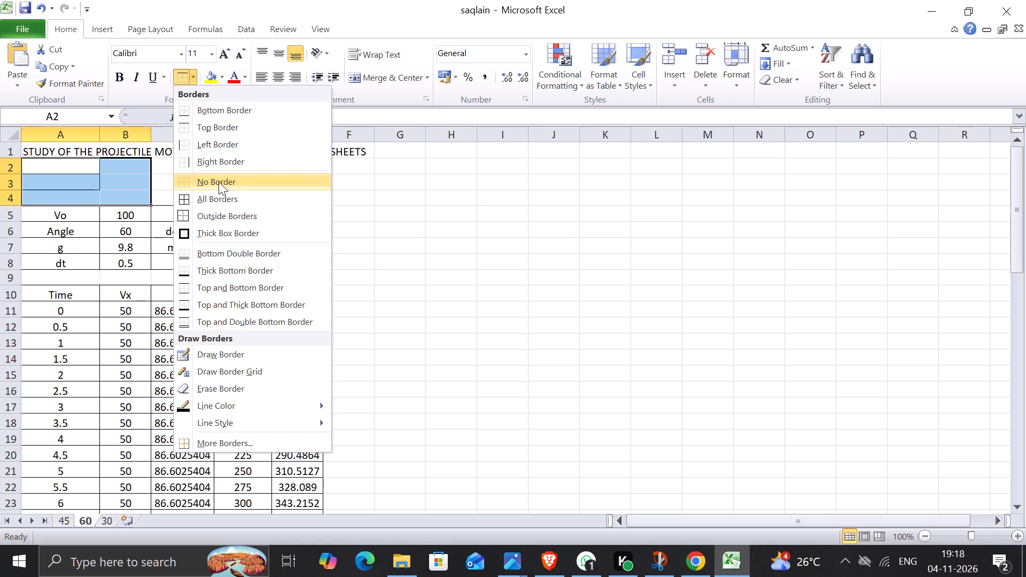
click(219, 182)
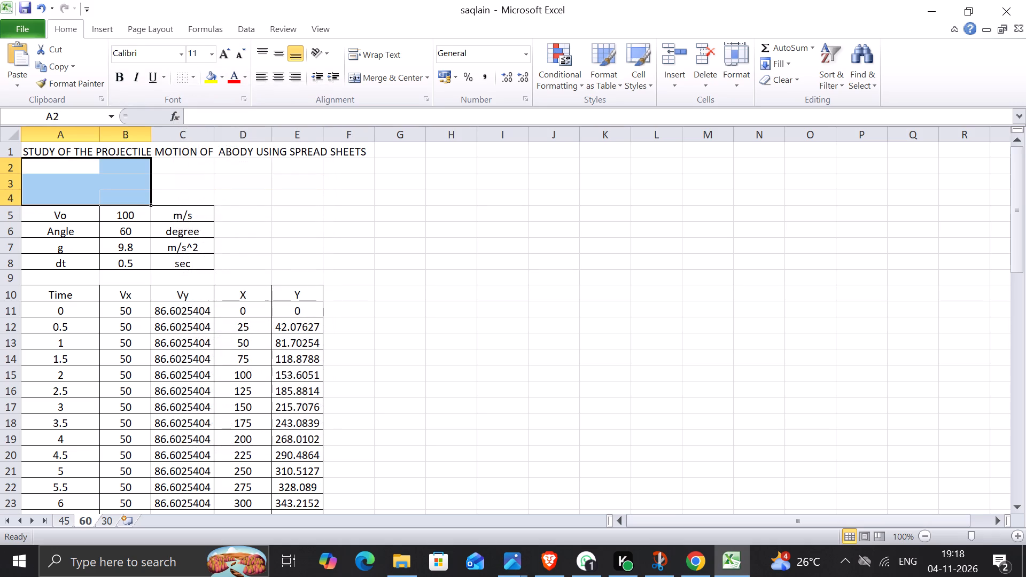
click(263, 190)
click(72, 176)
click(69, 175)
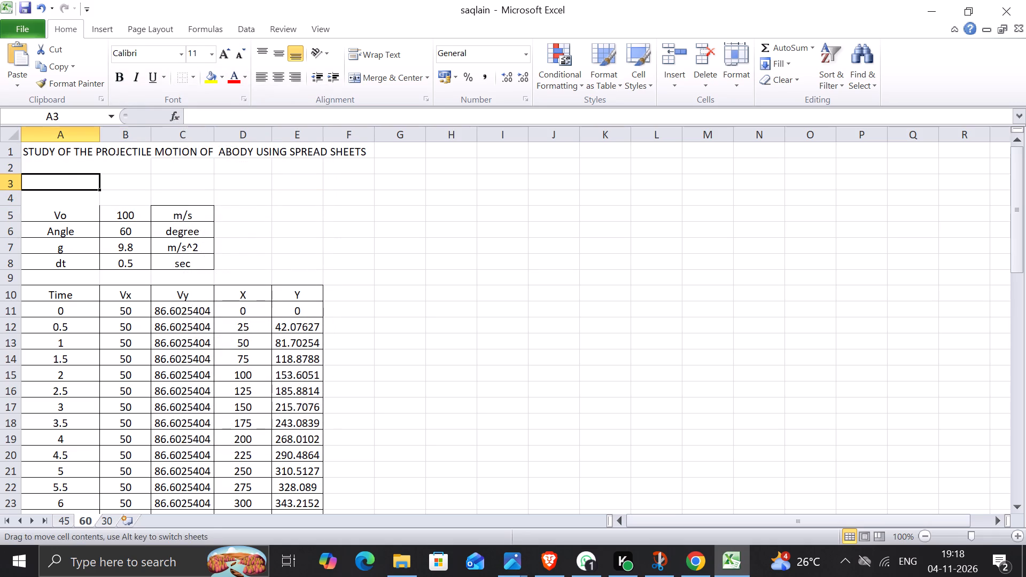
Examine the heading cells in rows 1 to 3 of the 60 sheet and compare them with the 30 sheet.
click(74, 168)
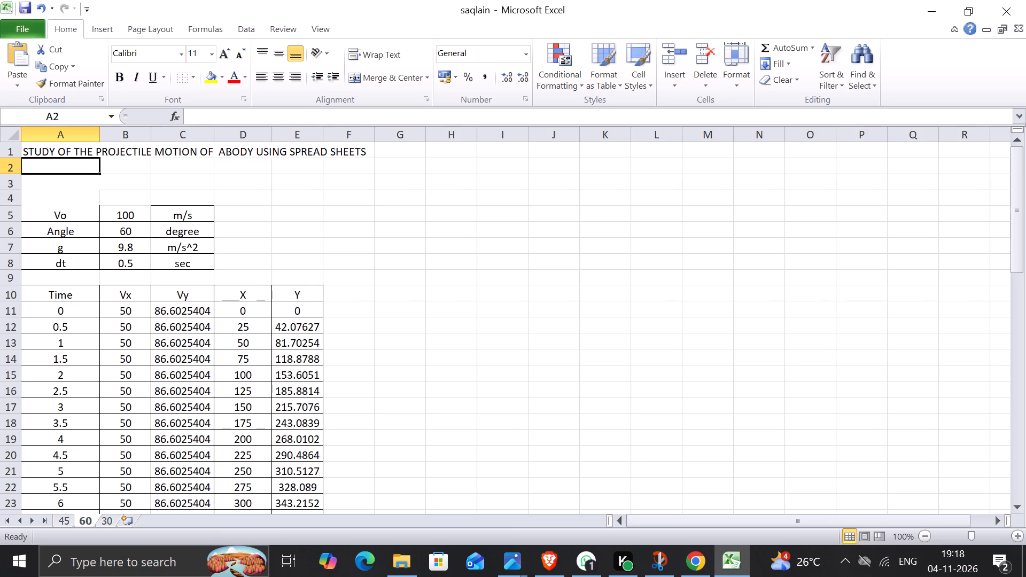
scroll(564, 301, up, 2)
click(66, 154)
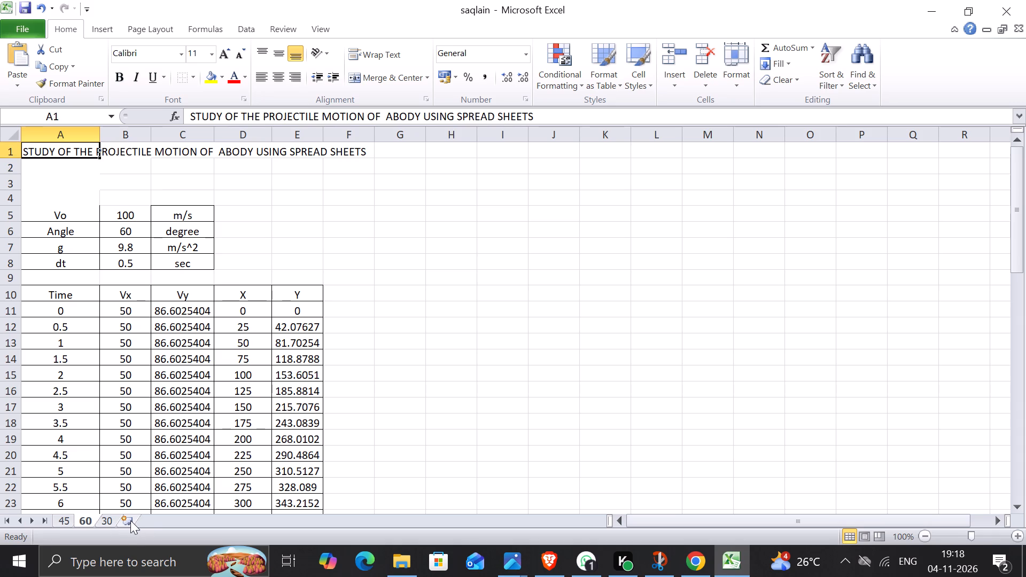
click(96, 177)
click(128, 166)
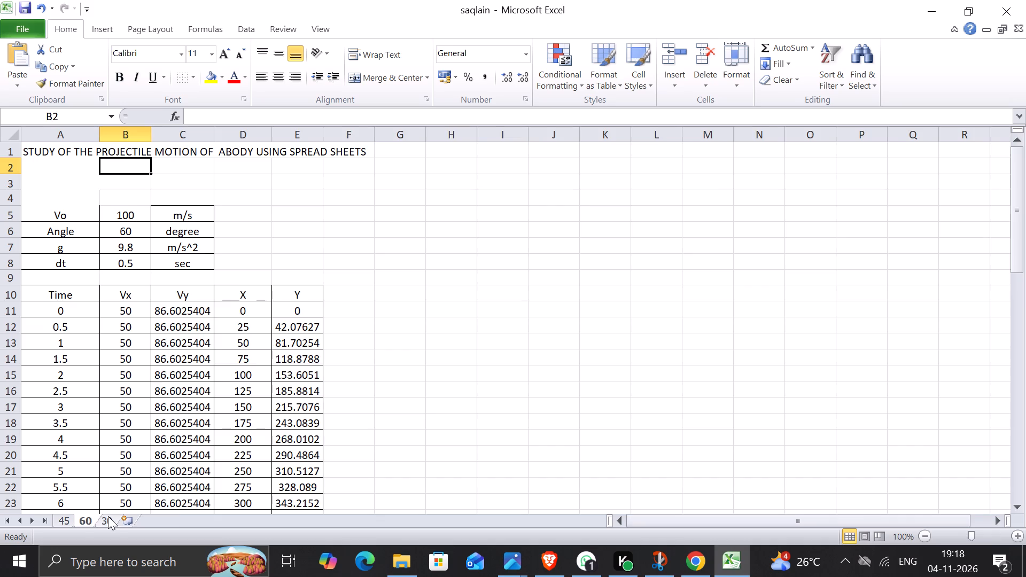
click(108, 516)
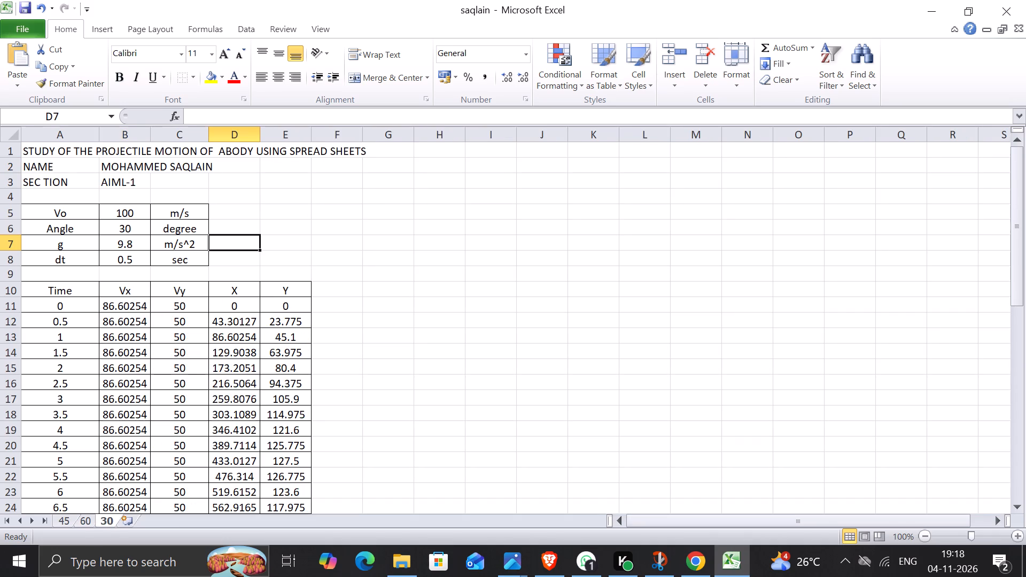
click(89, 514)
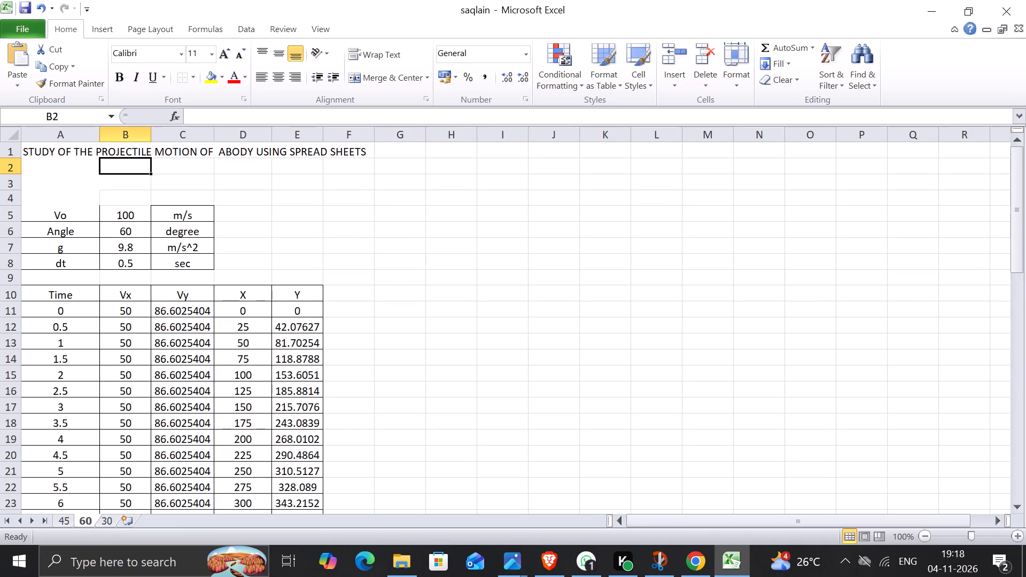
click(71, 177)
click(80, 163)
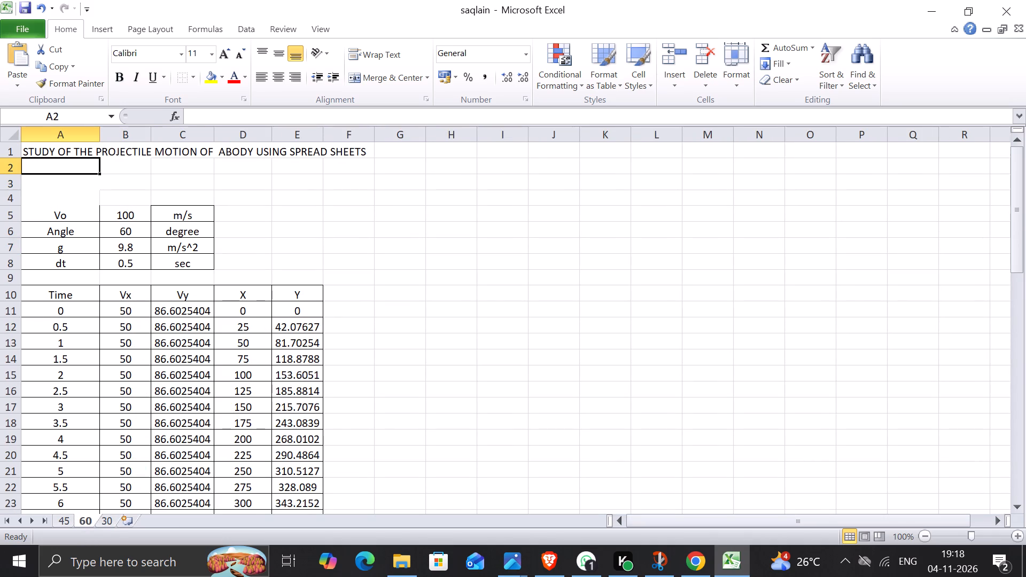
Widen column A very slightly on the 60 sheet.
drag(102, 139, 118, 138)
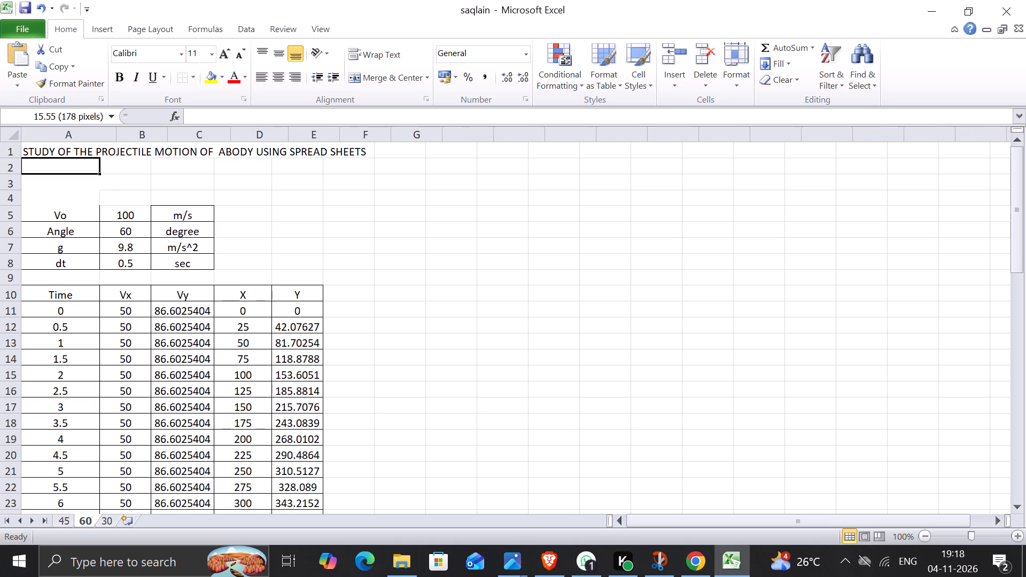
drag(118, 138, 102, 140)
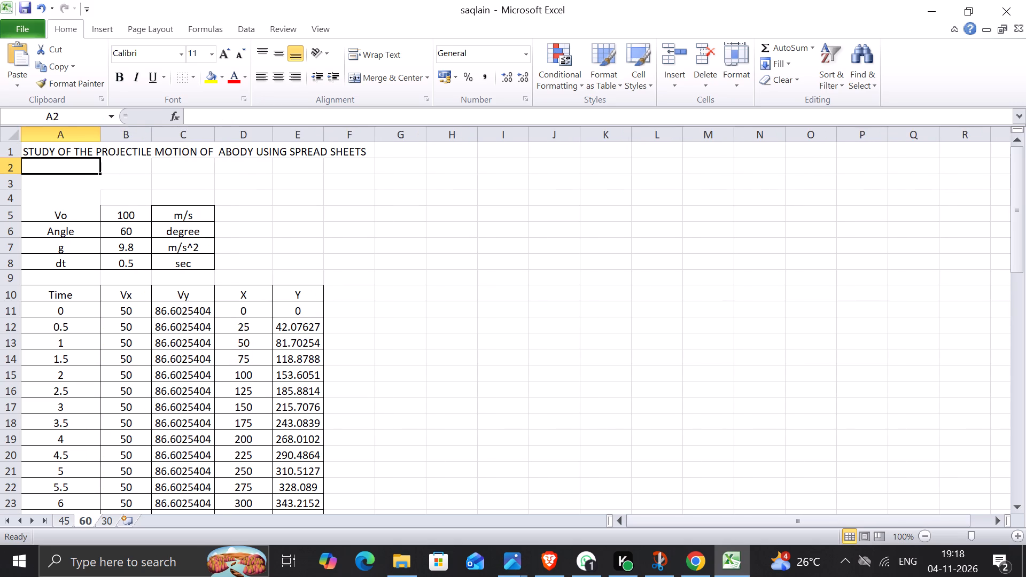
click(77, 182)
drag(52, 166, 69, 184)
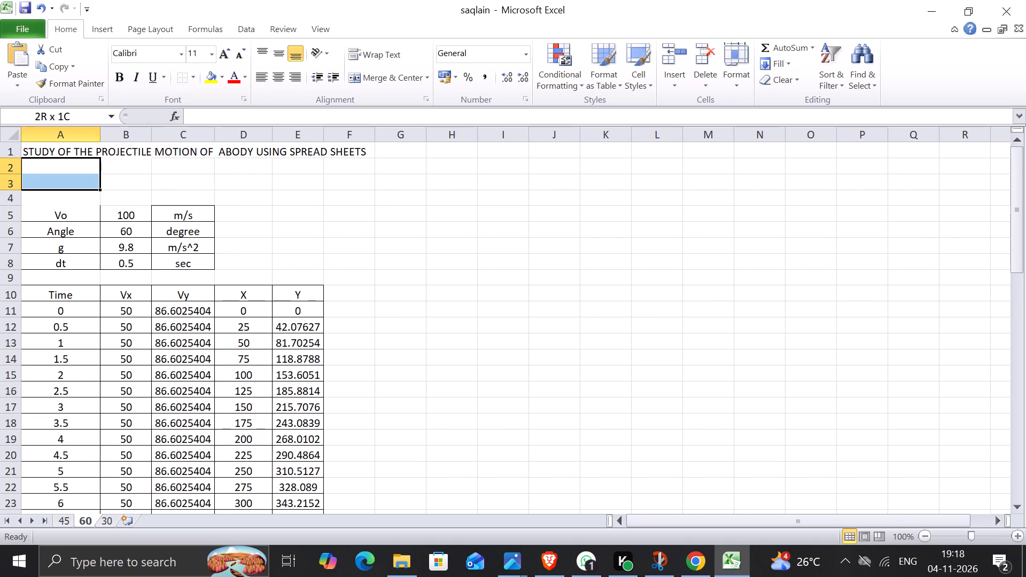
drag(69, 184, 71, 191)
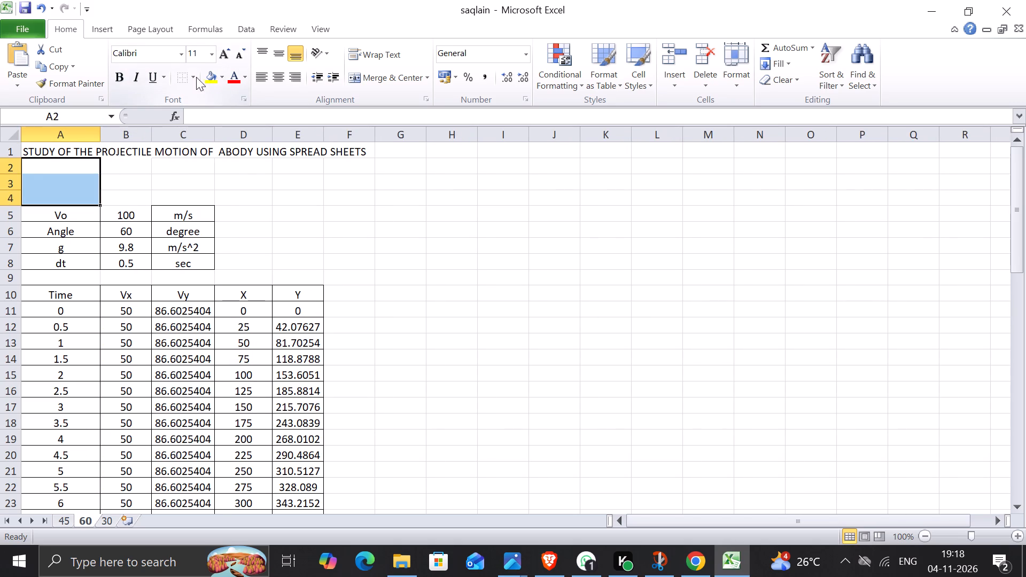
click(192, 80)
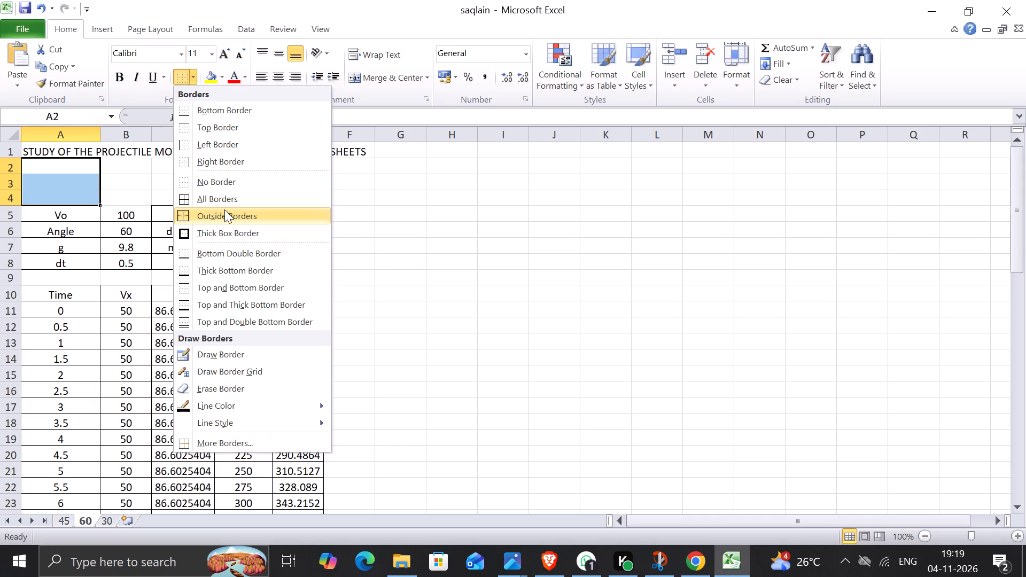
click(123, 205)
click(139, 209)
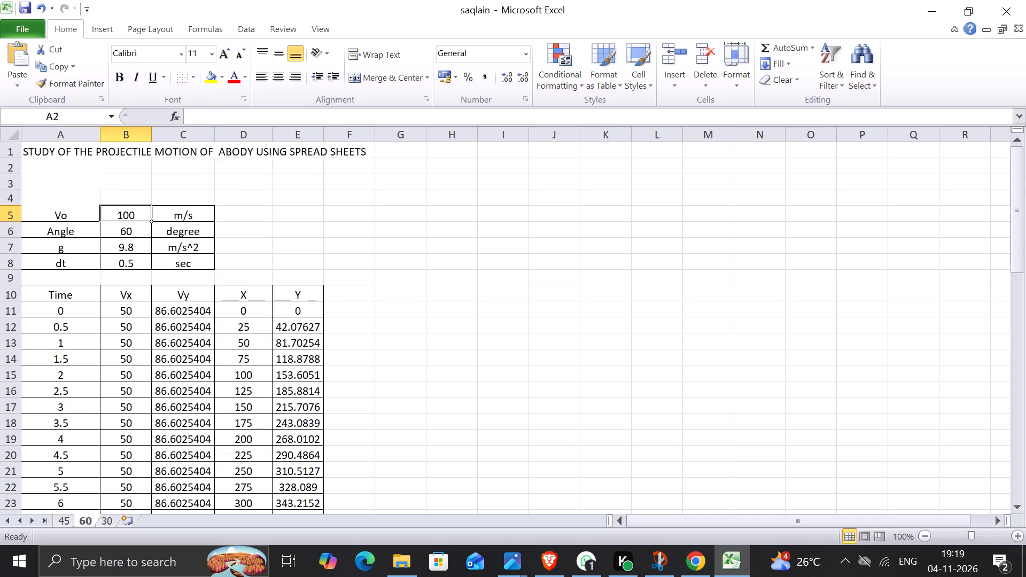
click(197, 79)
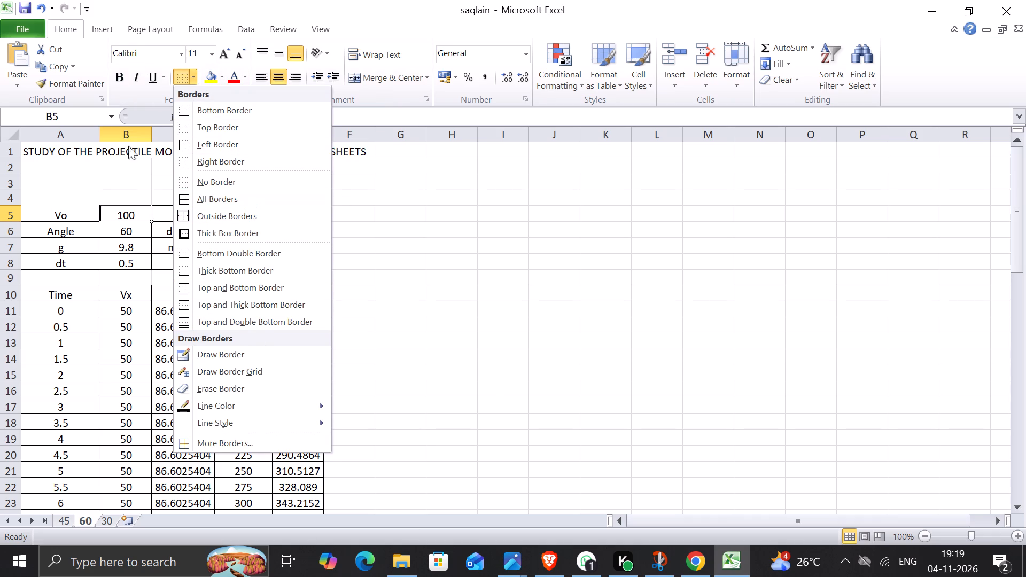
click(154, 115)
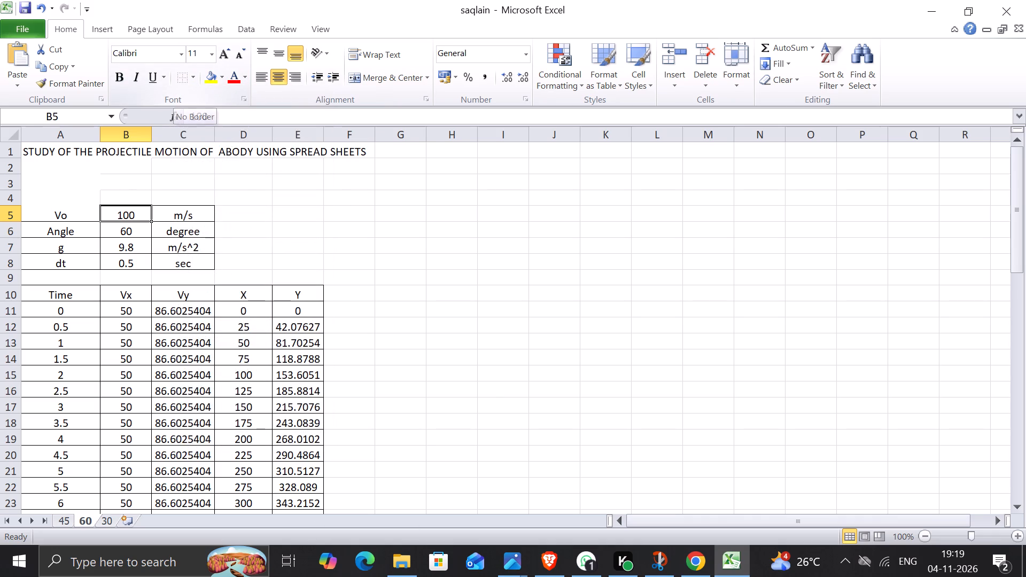
Reapply No Border to cells A2 to B4 and to cells A2 to A4 on the 60 sheet.
drag(51, 166, 125, 195)
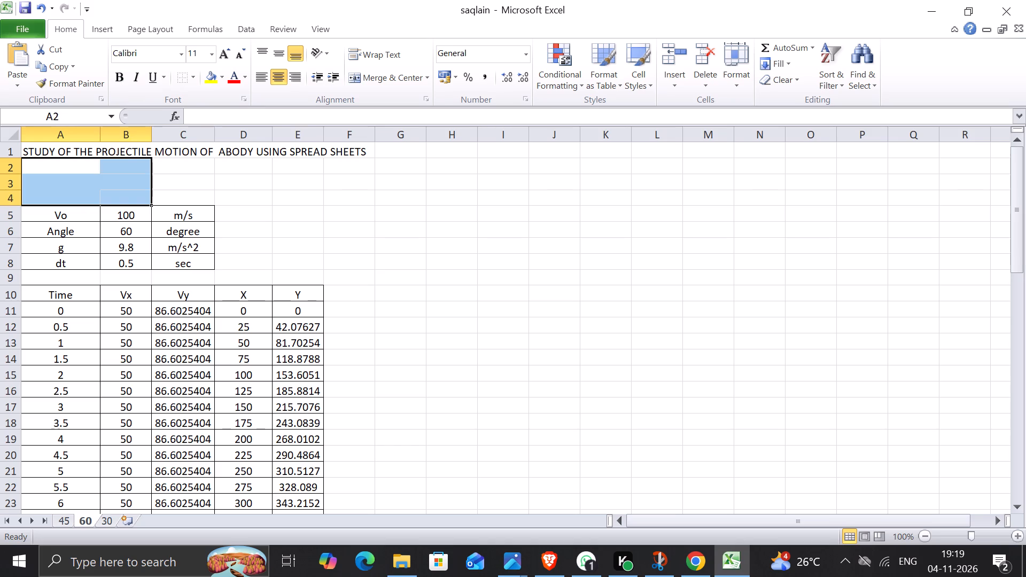
click(183, 81)
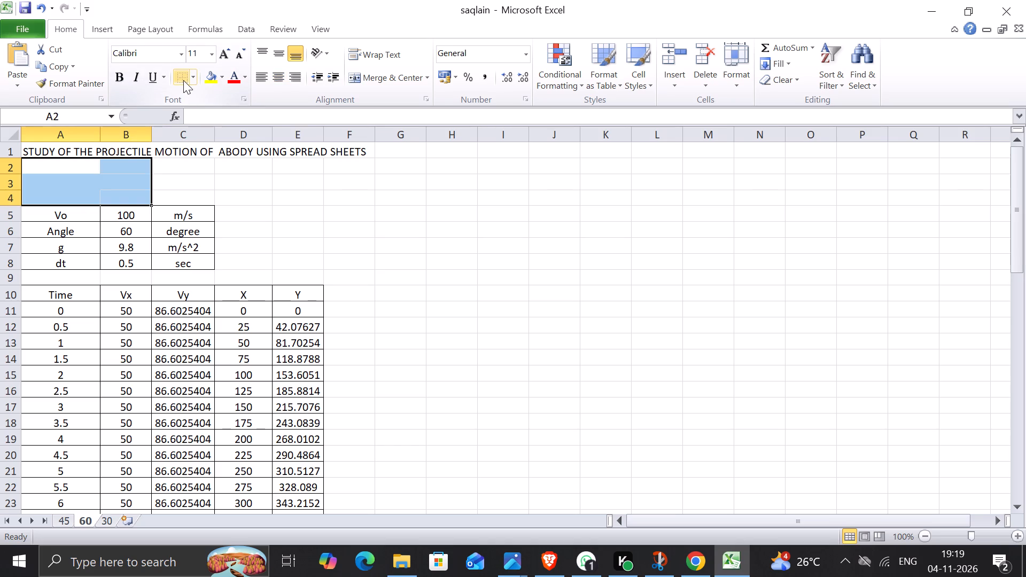
double_click(183, 80)
click(181, 177)
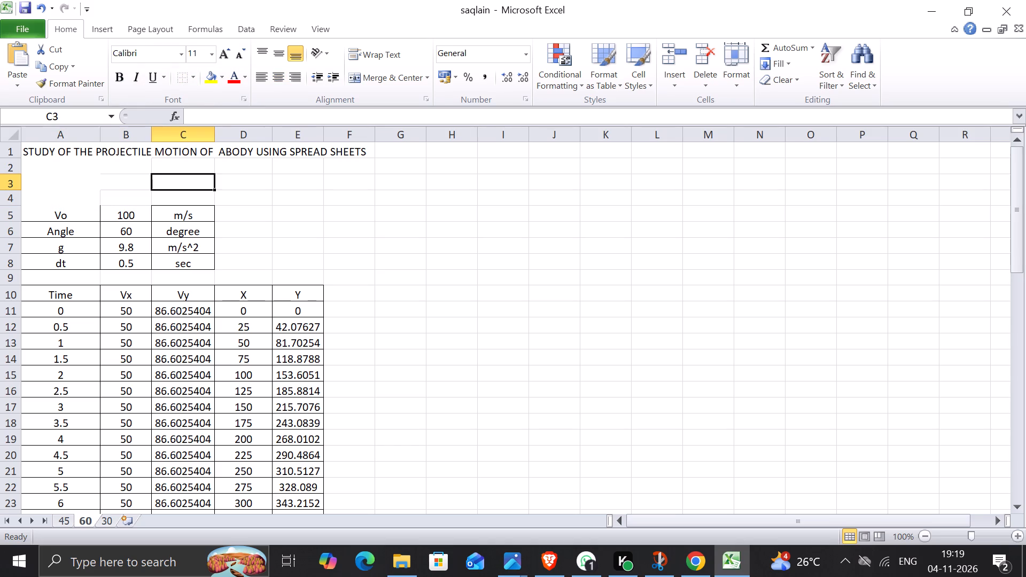
drag(77, 162, 95, 193)
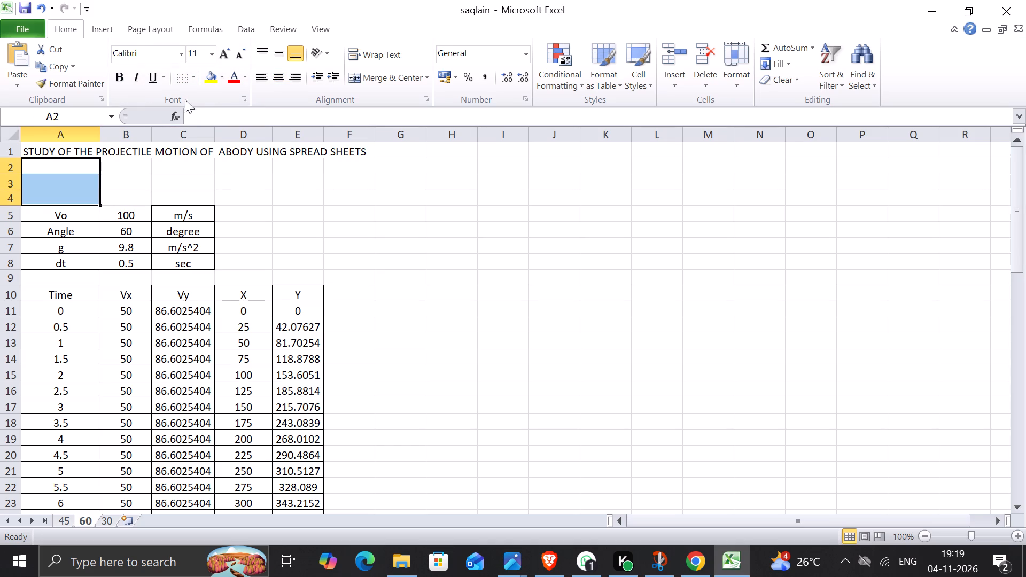
click(178, 80)
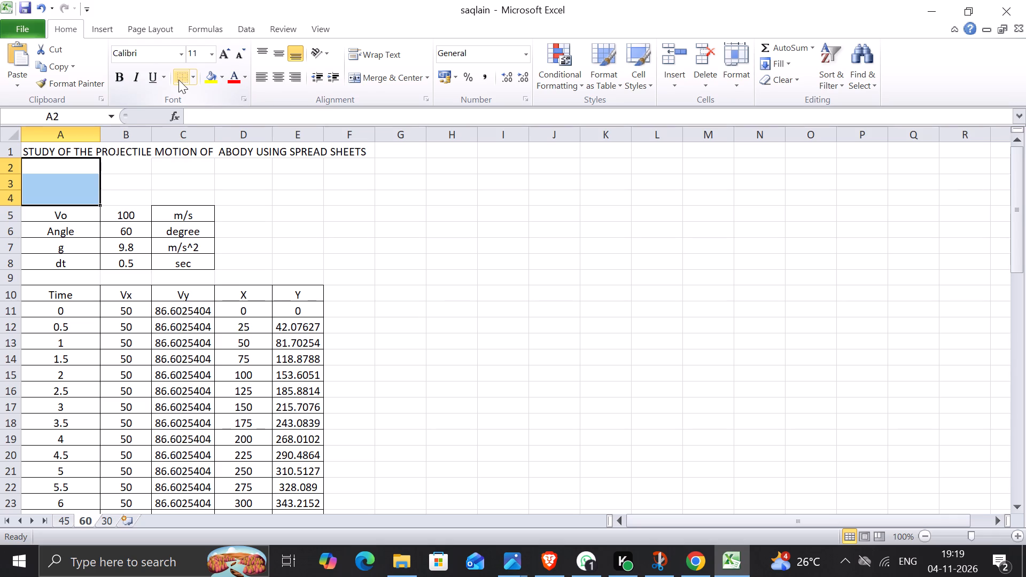
double_click(178, 80)
click(42, 191)
click(55, 182)
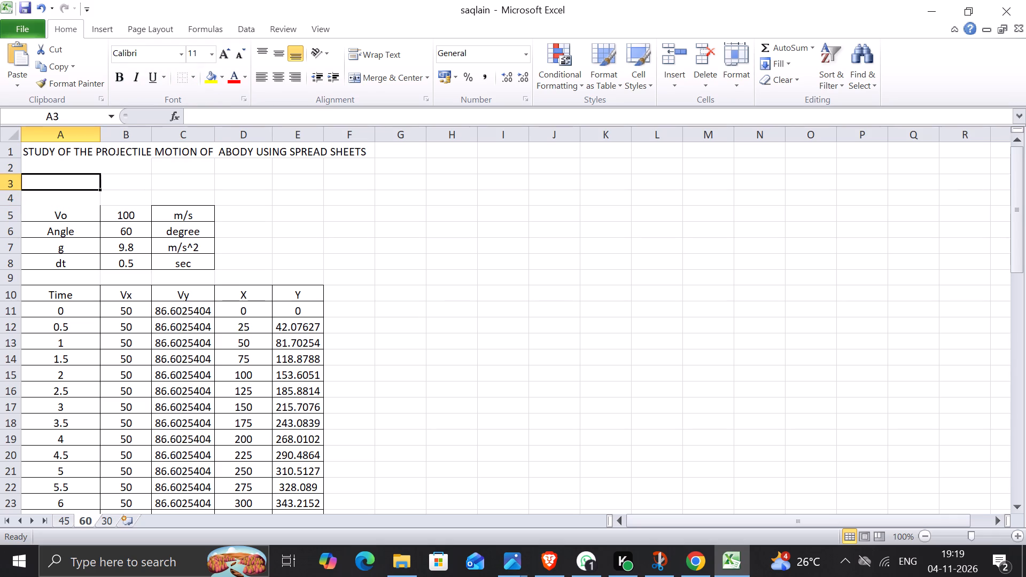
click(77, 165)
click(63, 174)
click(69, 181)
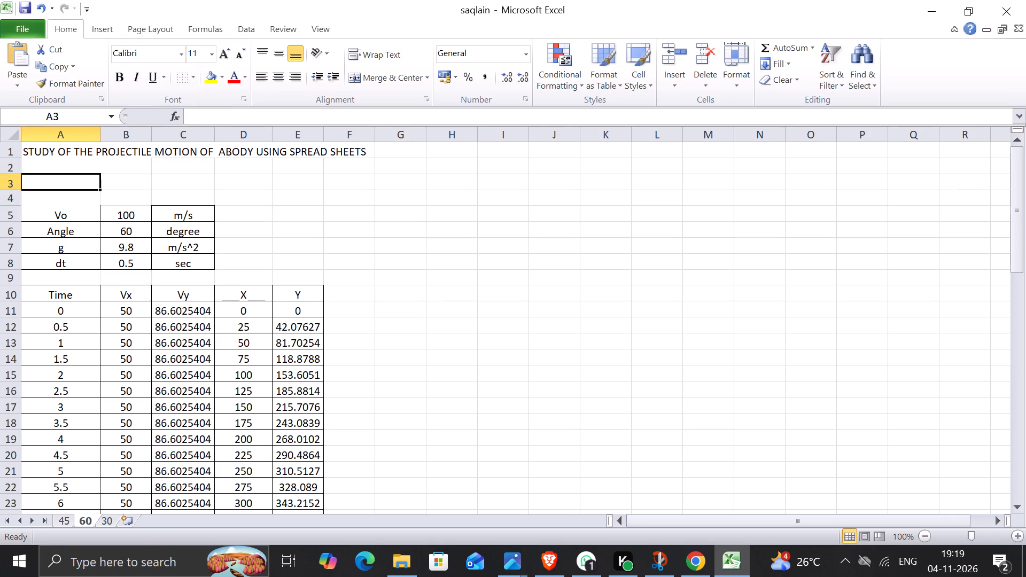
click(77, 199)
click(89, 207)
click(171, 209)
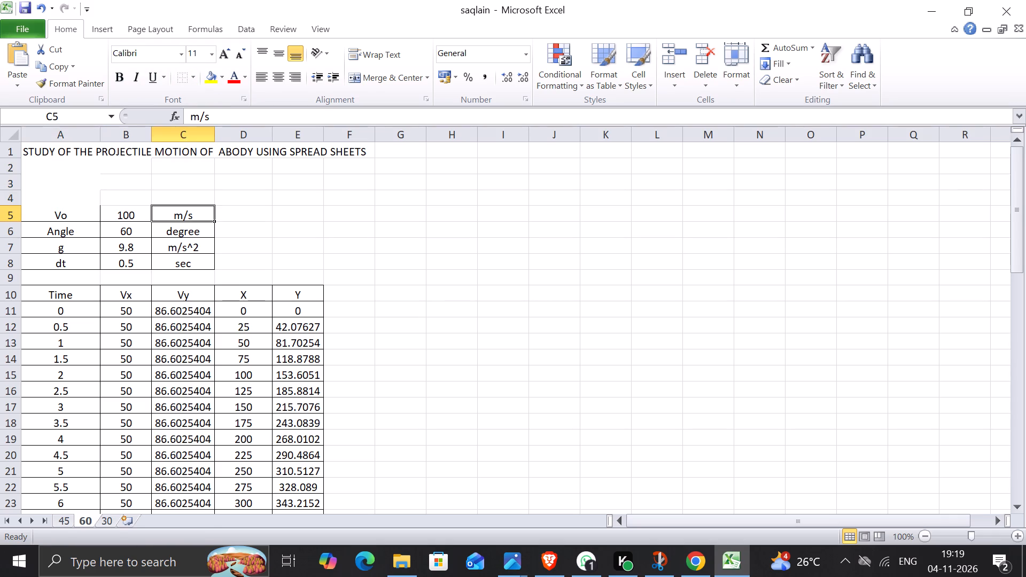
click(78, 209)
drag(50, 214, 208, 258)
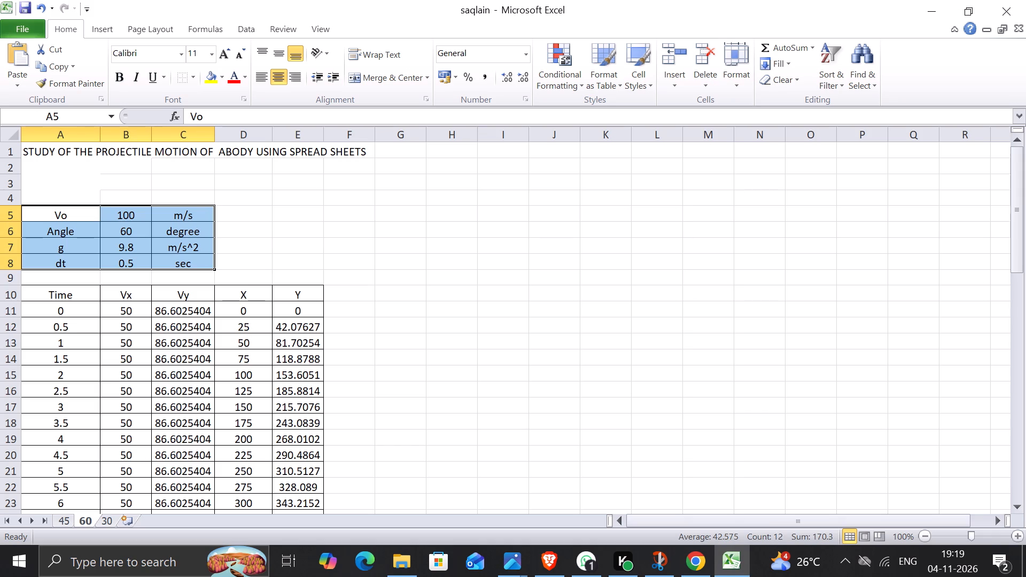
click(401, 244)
Look over the 60 sheet from the title row down through the data table, chart and RESULT table.
drag(33, 149, 409, 435)
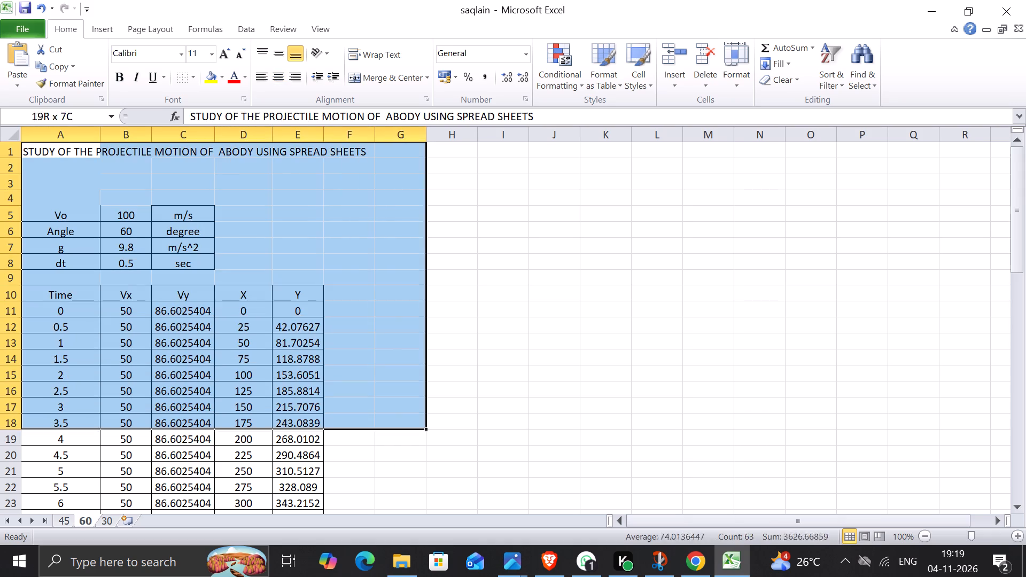
drag(409, 435, 431, 539)
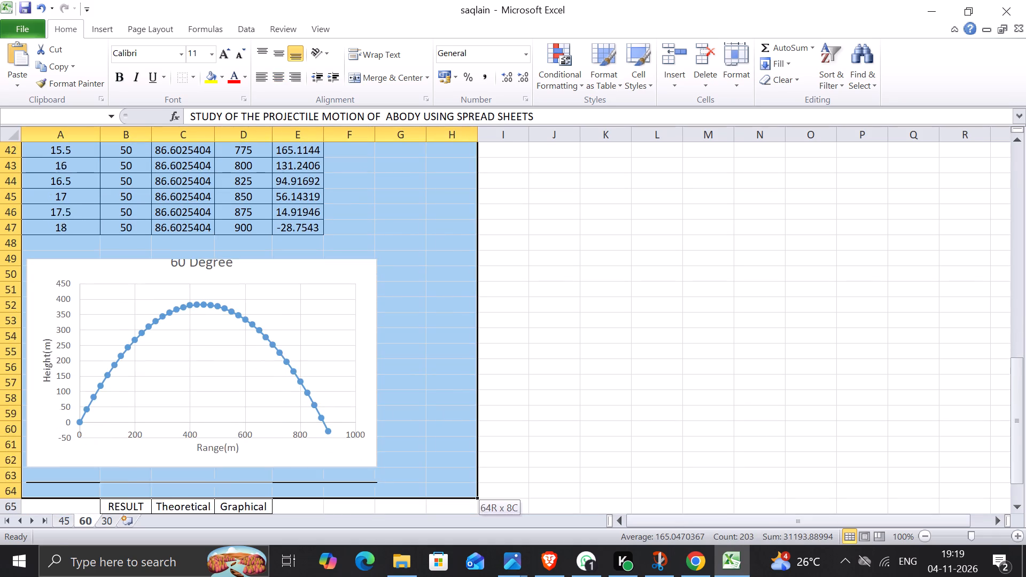
drag(431, 539, 440, 464)
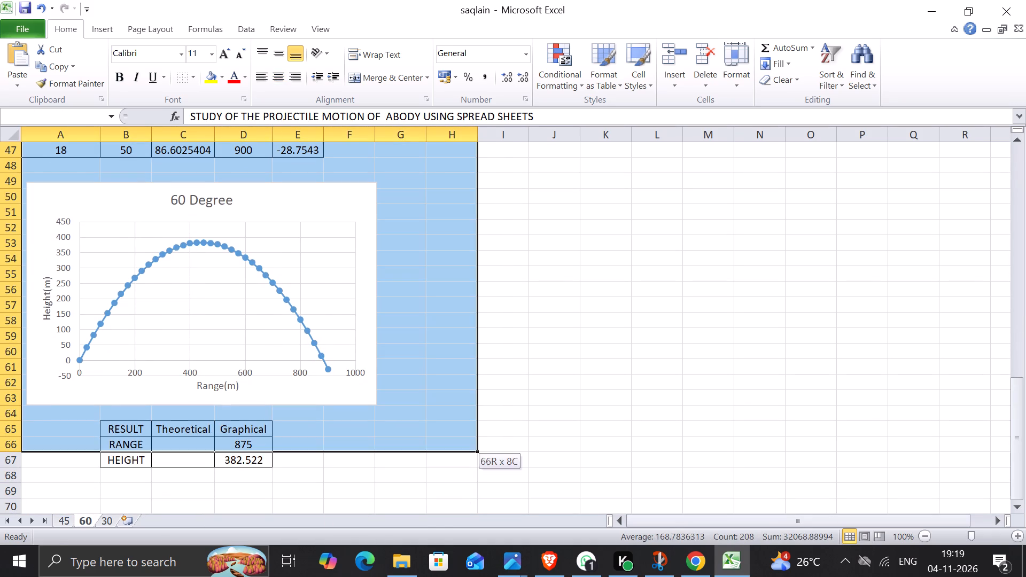
drag(440, 464, 440, 473)
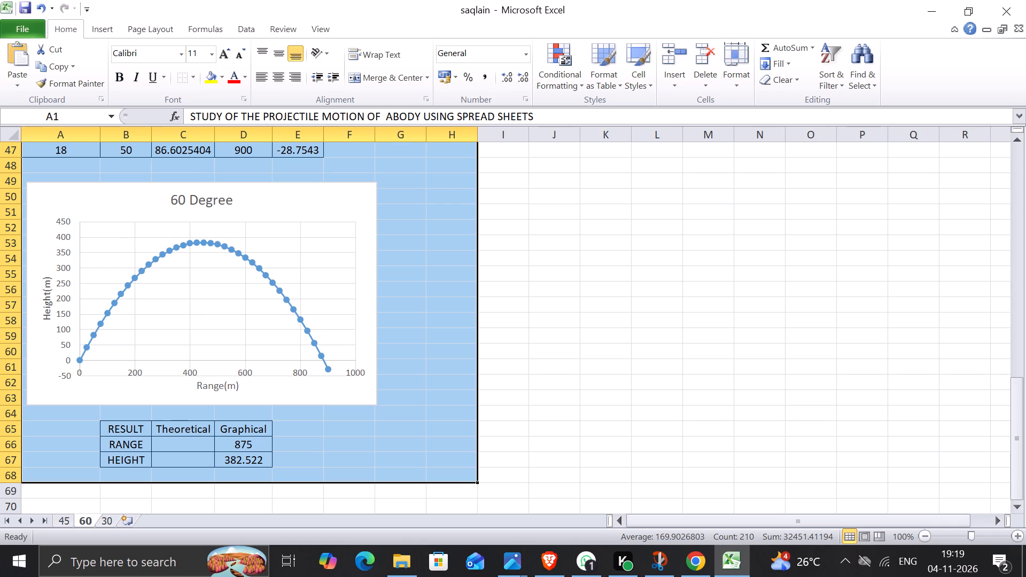
ctrl+click(360, 341)
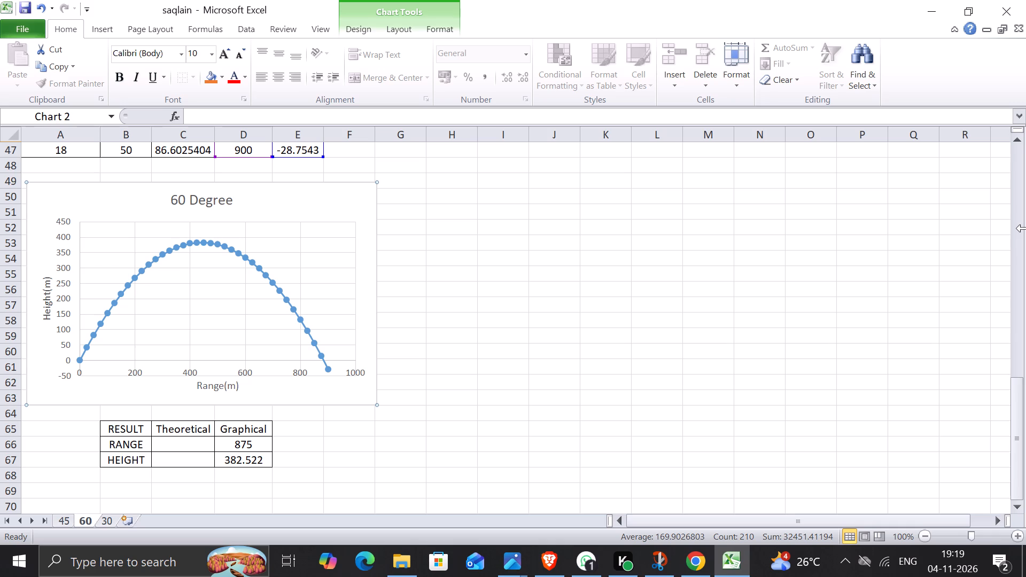
scroll(522, 266, up, 1)
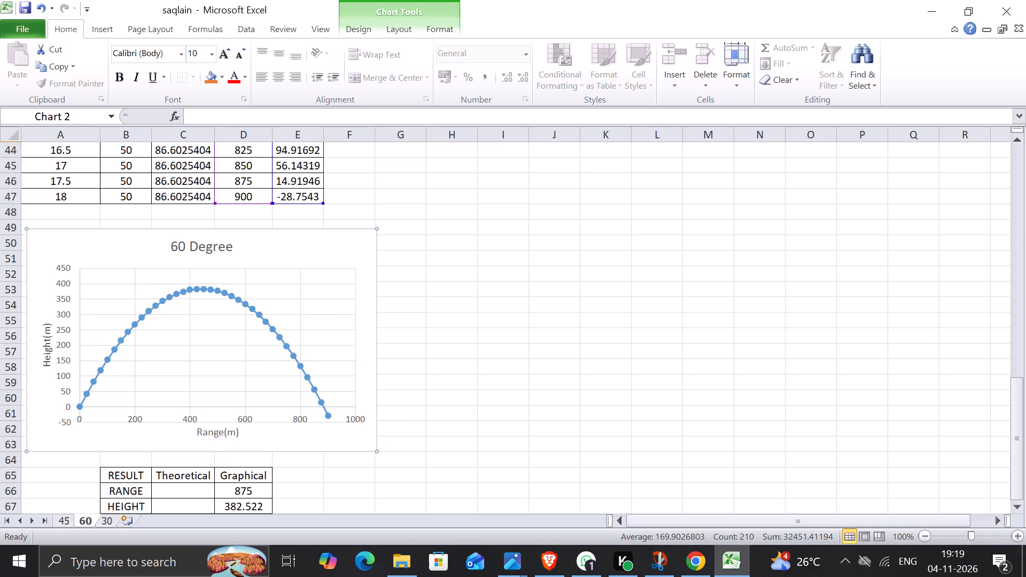
scroll(522, 266, down, 1)
scroll(522, 266, up, 1)
scroll(522, 266, down, 2)
scroll(522, 266, up, 1)
scroll(522, 266, down, 2)
scroll(522, 266, up, 1)
scroll(522, 266, down, 1)
scroll(522, 266, up, 1)
scroll(522, 266, down, 1)
scroll(522, 266, up, 3)
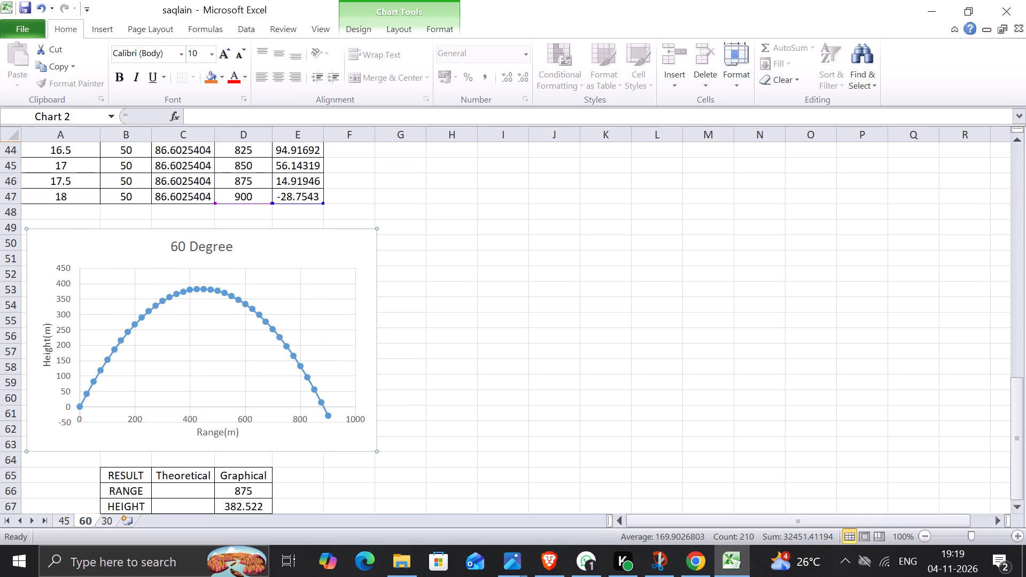
drag(1013, 387, 1013, 384)
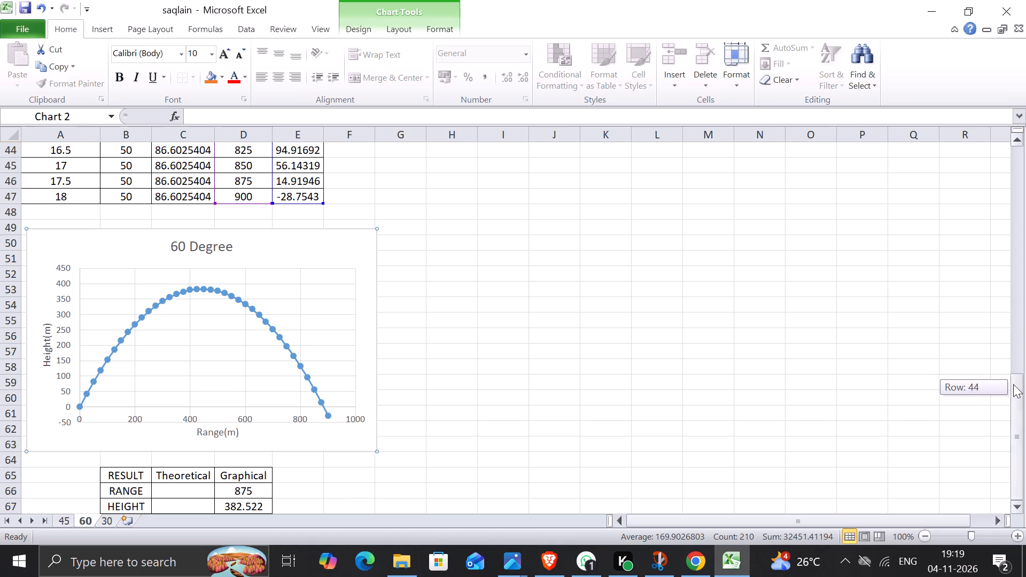
drag(1013, 384, 1000, 141)
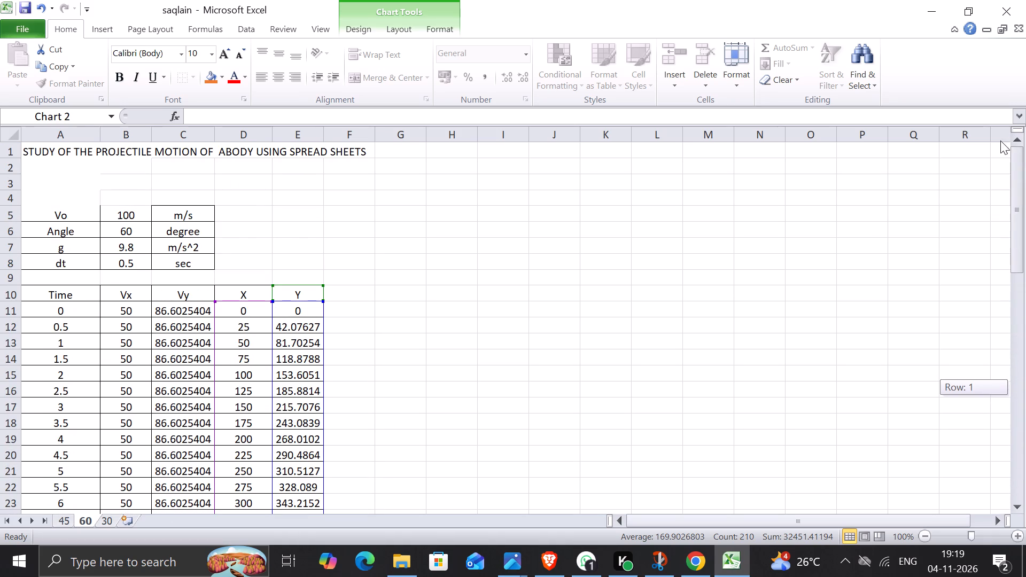
drag(1000, 141, 1000, 140)
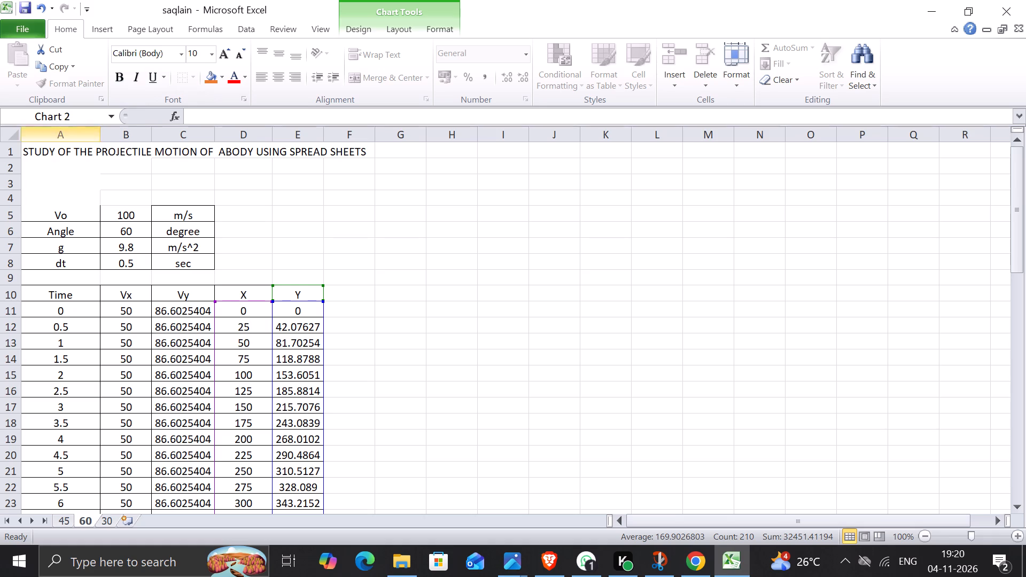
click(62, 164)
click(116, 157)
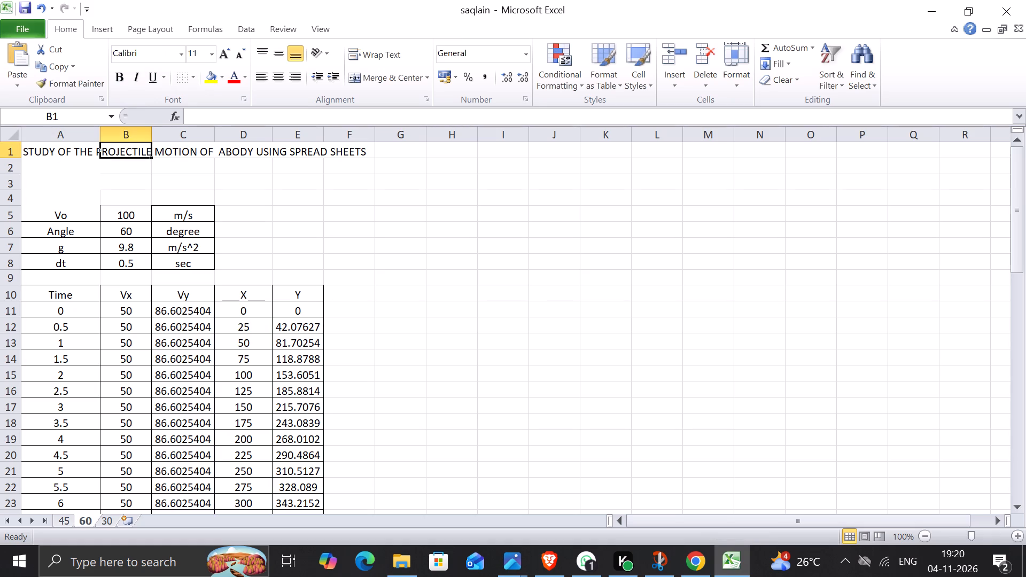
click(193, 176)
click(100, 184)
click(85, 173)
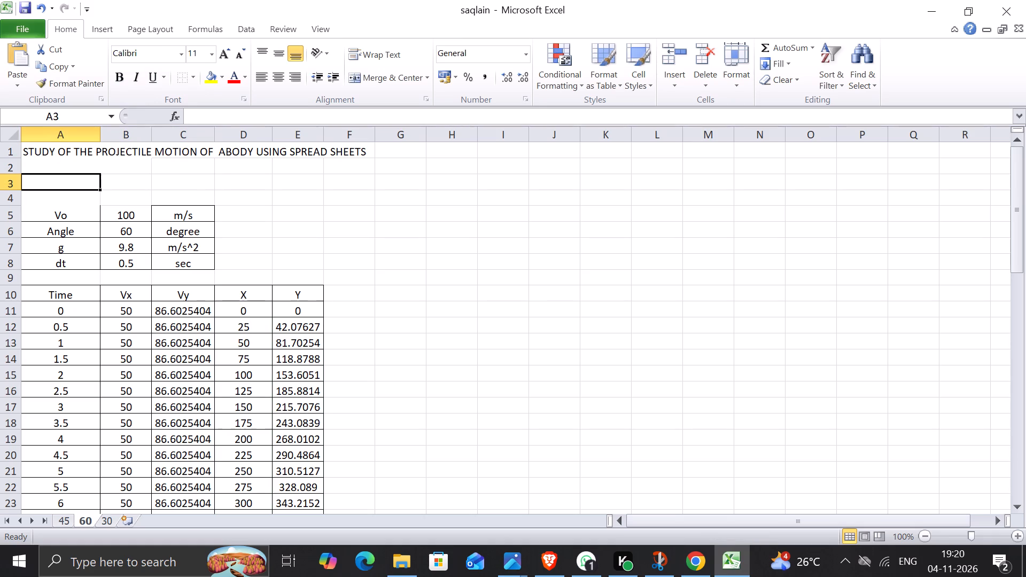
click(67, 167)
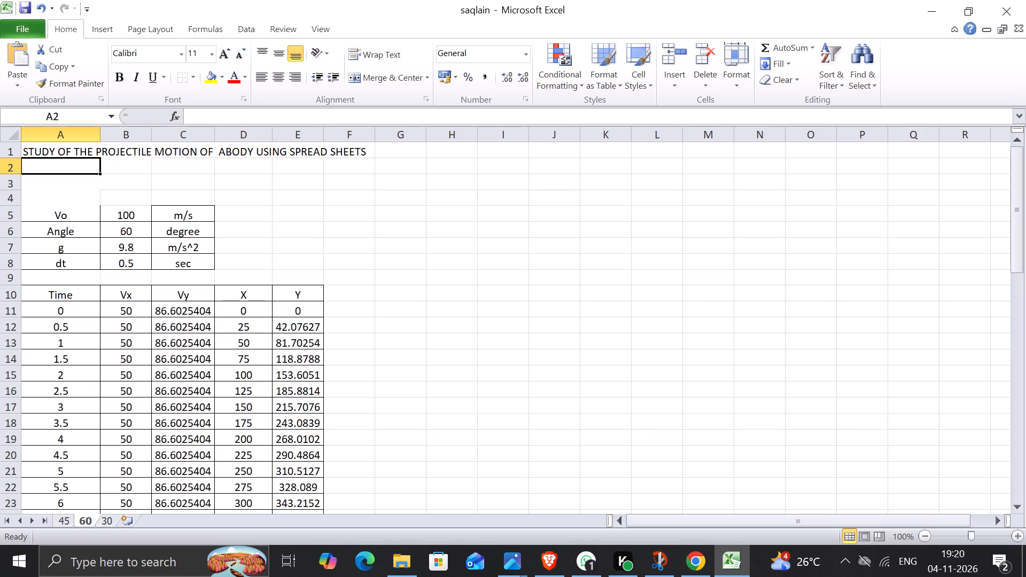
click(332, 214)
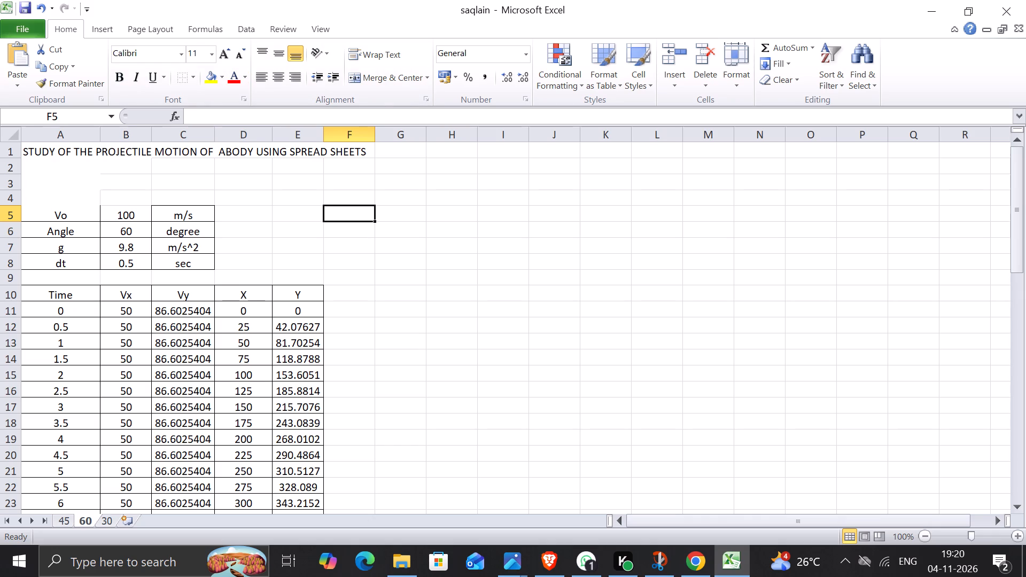
Using the 30 sheet's heading as reference, enter NAME in cell A2 and the student's name in B2 on the 60 sheet.
click(102, 520)
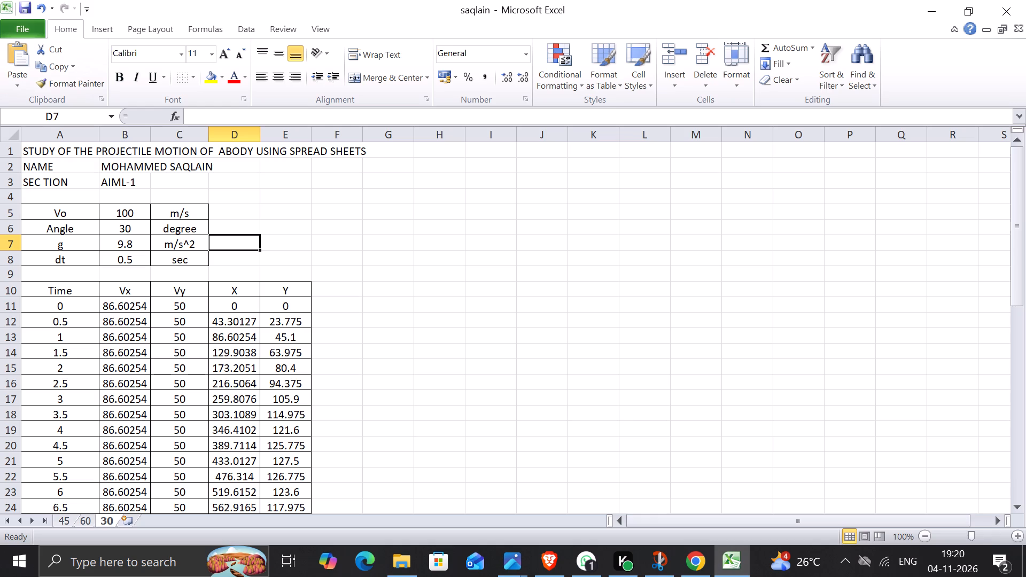
click(90, 521)
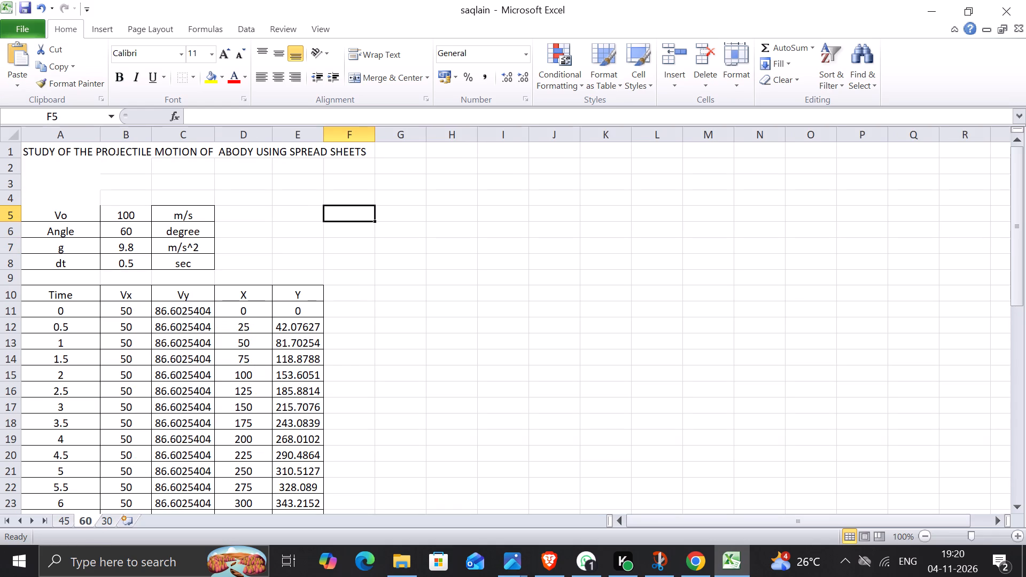
click(59, 174)
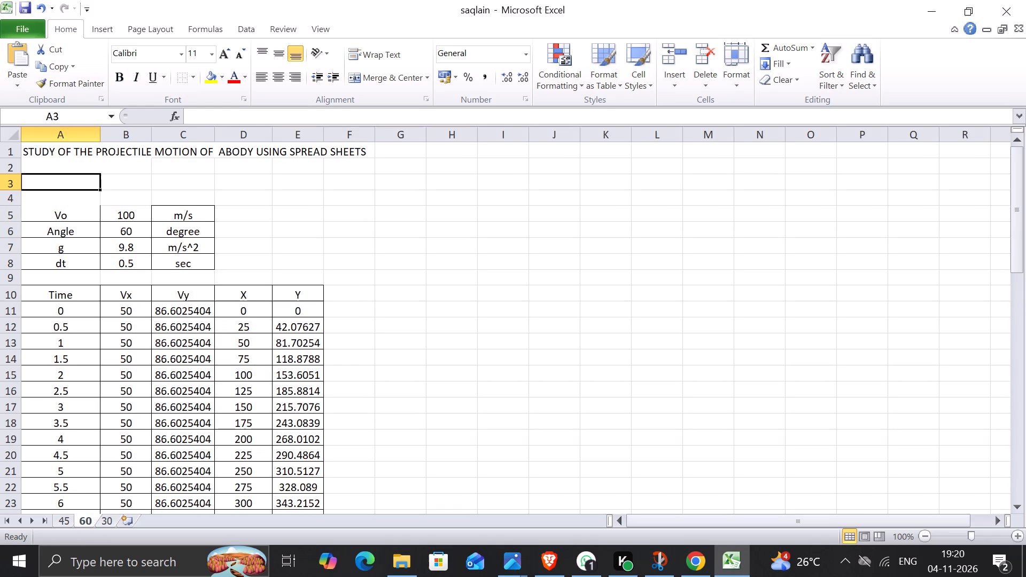
click(74, 166)
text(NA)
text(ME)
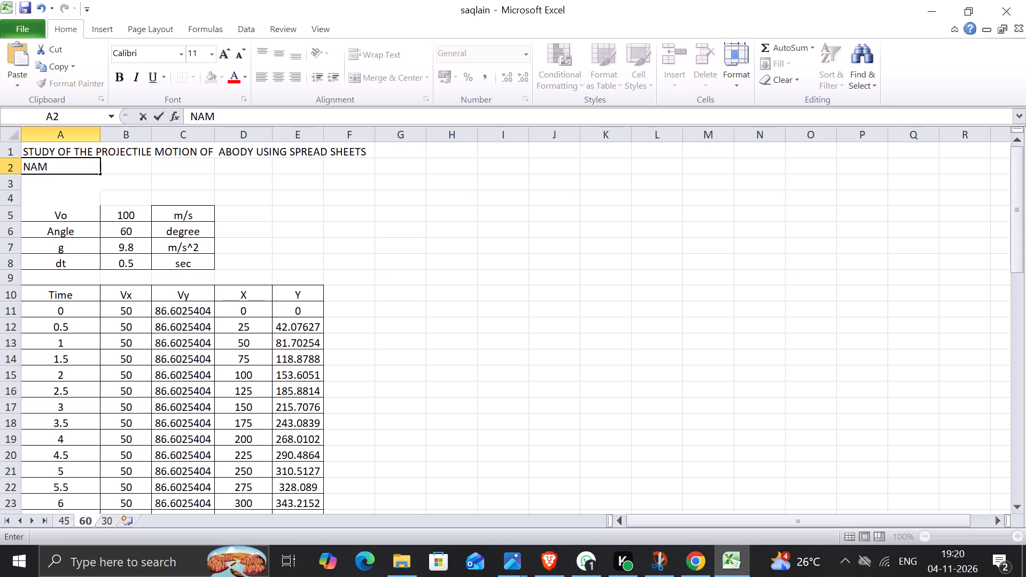
click(133, 164)
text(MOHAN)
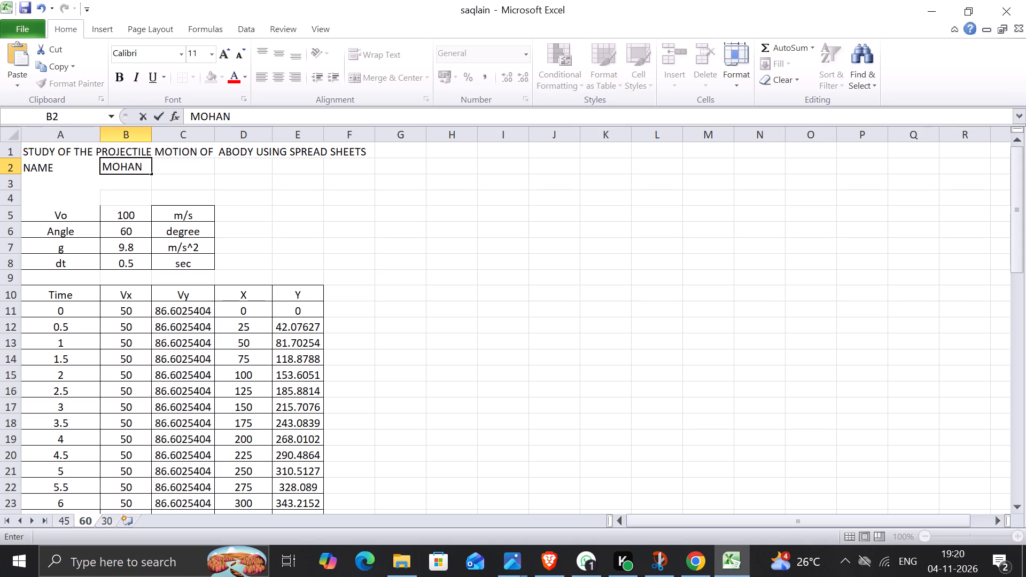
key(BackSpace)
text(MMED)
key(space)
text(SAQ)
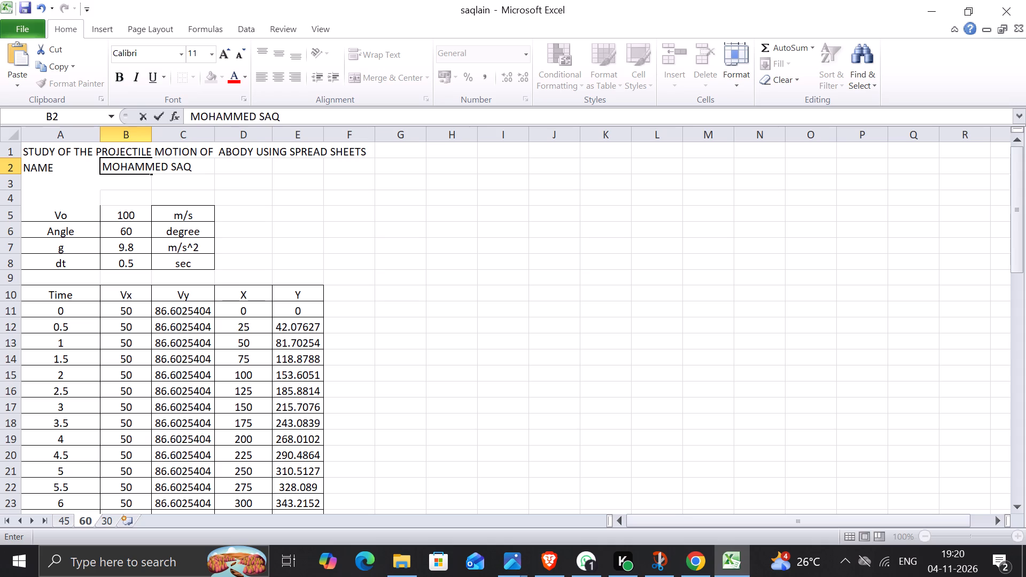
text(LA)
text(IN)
Enter SECTION in cell A3 and AIML-1 in cell B3 on the 60 sheet.
click(50, 180)
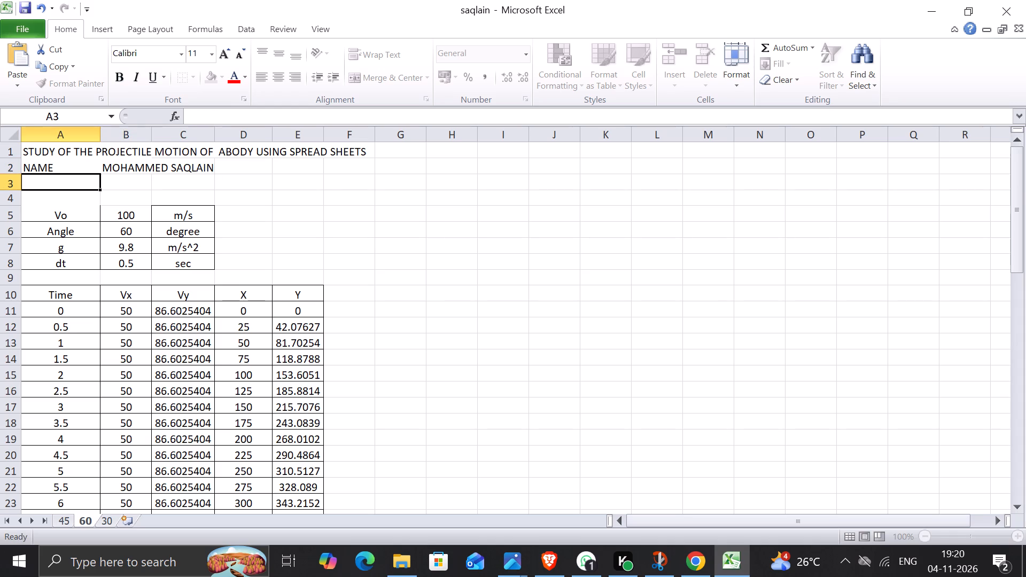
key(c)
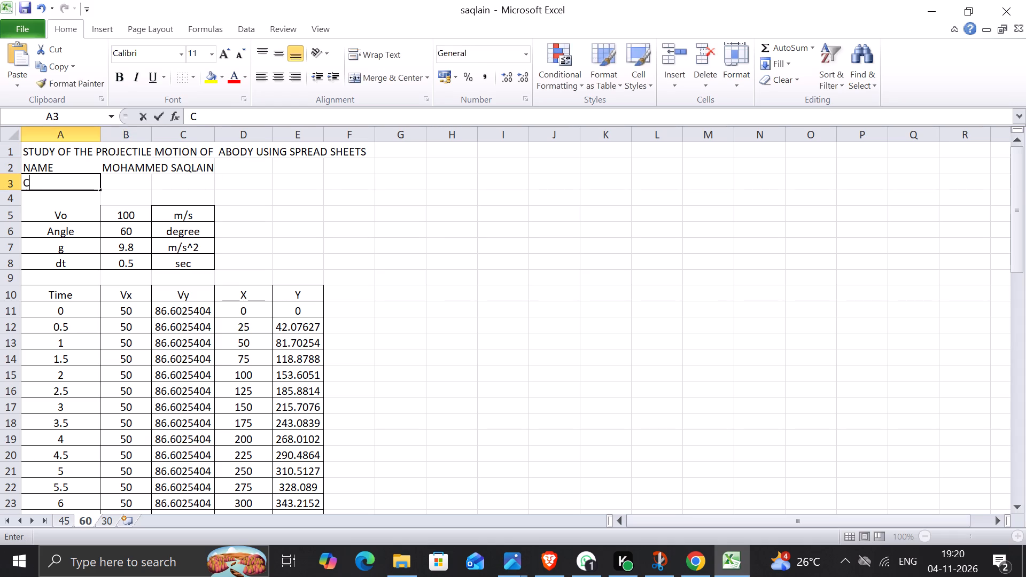
key(BackSpace)
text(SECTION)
click(118, 188)
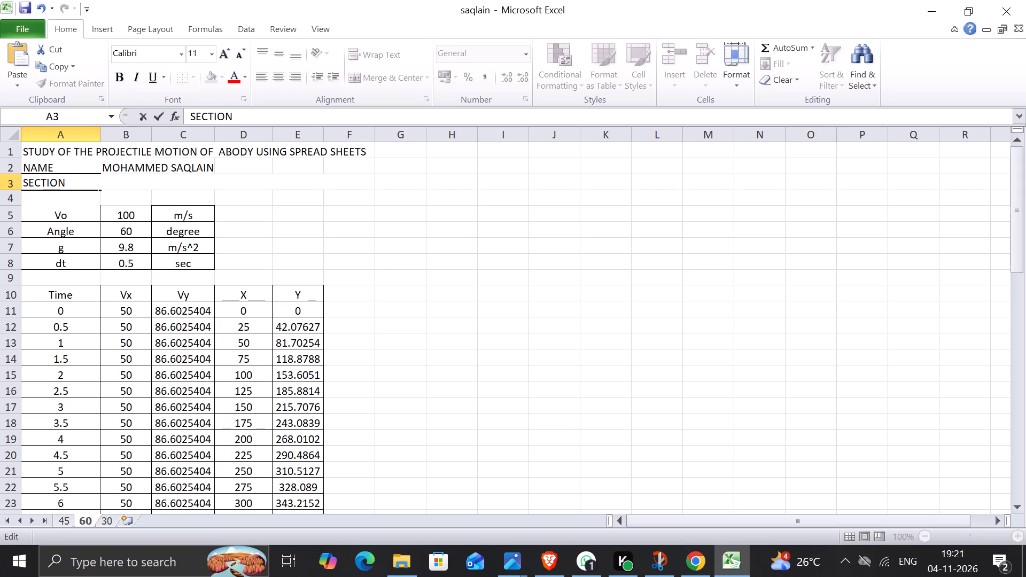
click(186, 187)
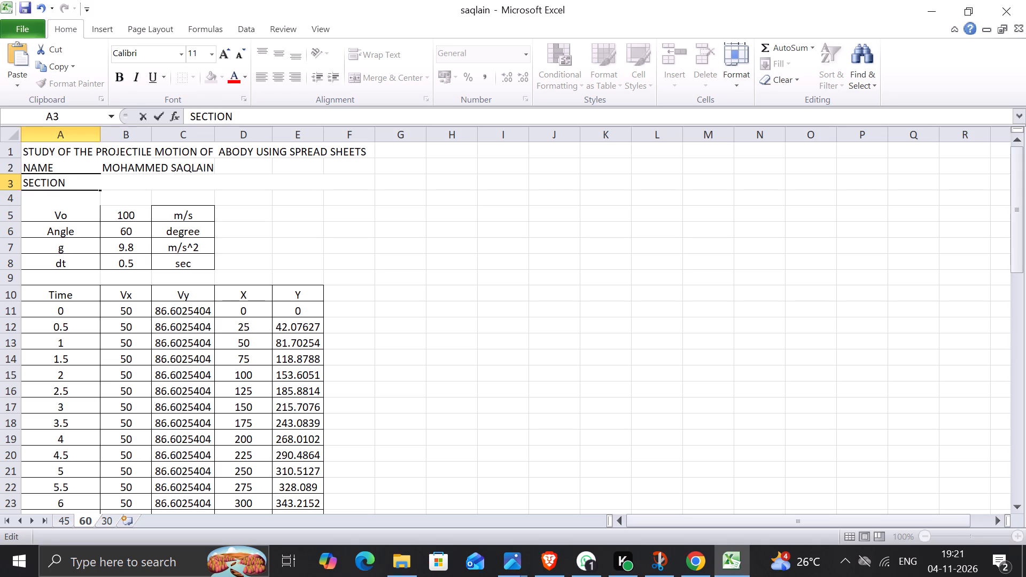
click(122, 188)
click(135, 199)
click(115, 186)
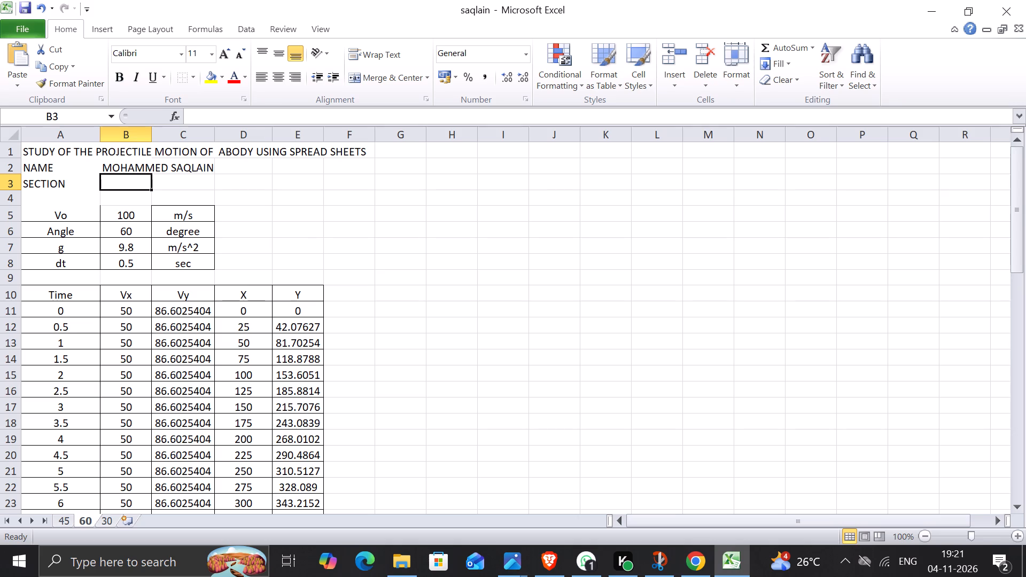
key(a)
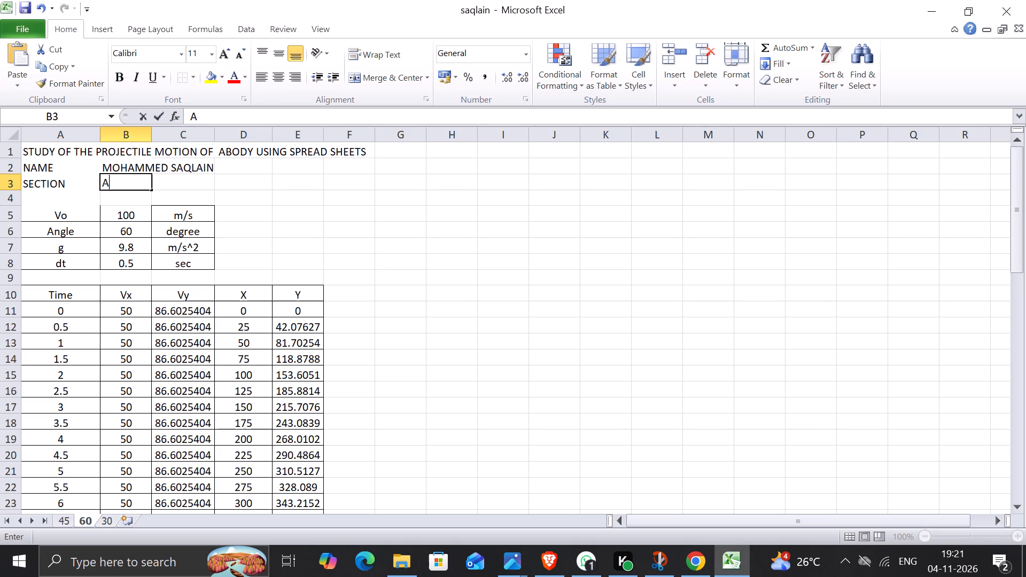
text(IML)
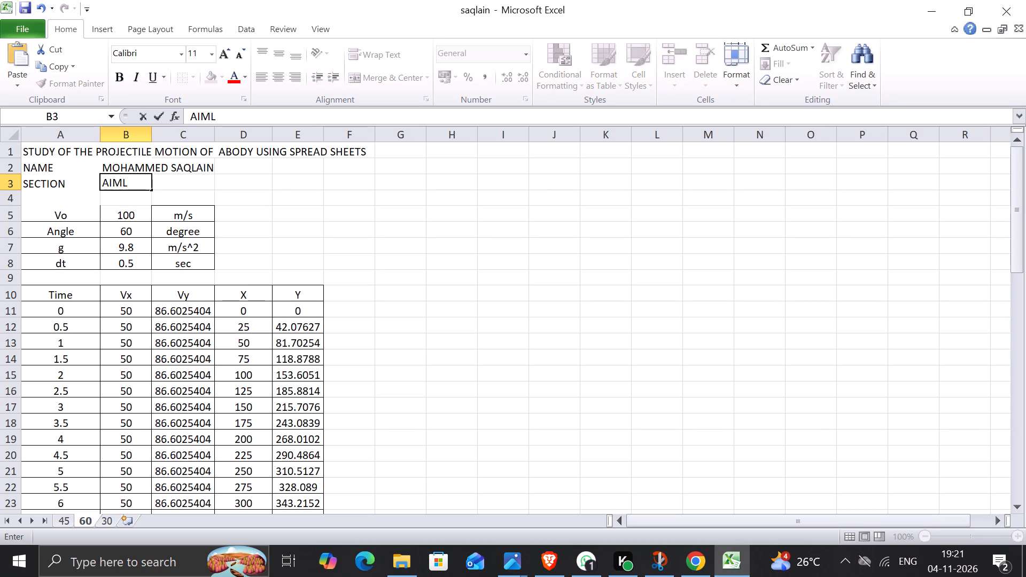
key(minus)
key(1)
click(89, 168)
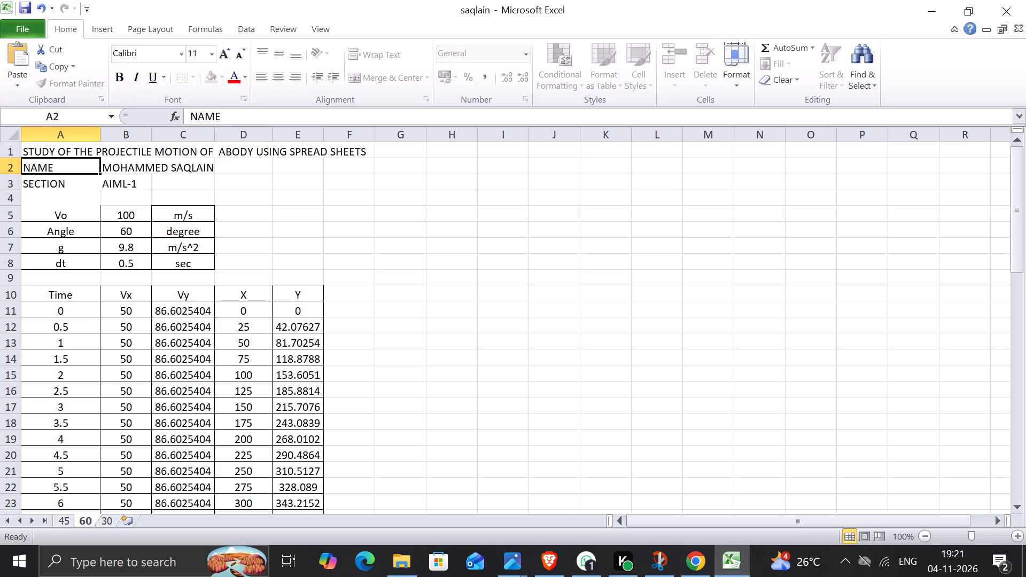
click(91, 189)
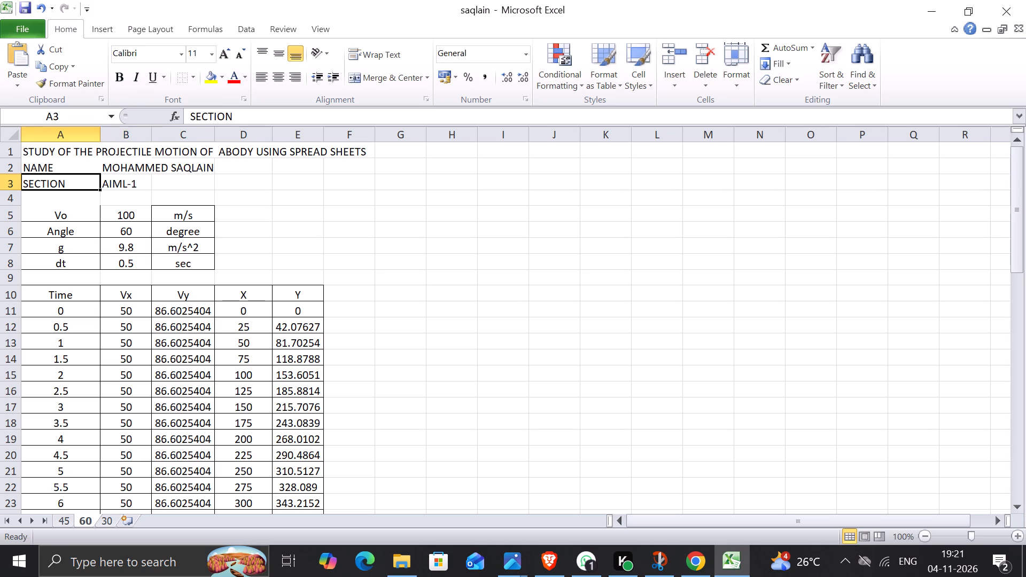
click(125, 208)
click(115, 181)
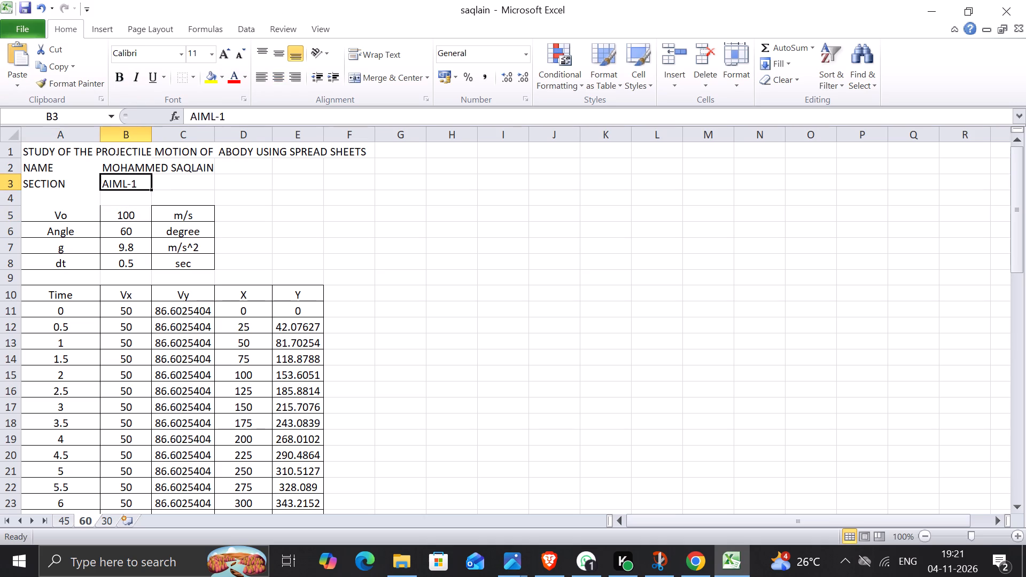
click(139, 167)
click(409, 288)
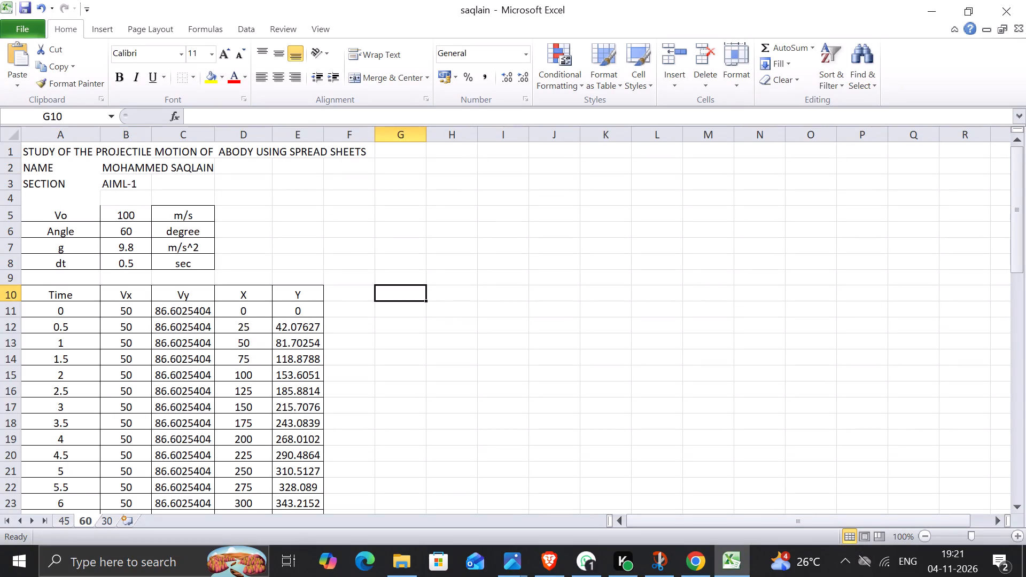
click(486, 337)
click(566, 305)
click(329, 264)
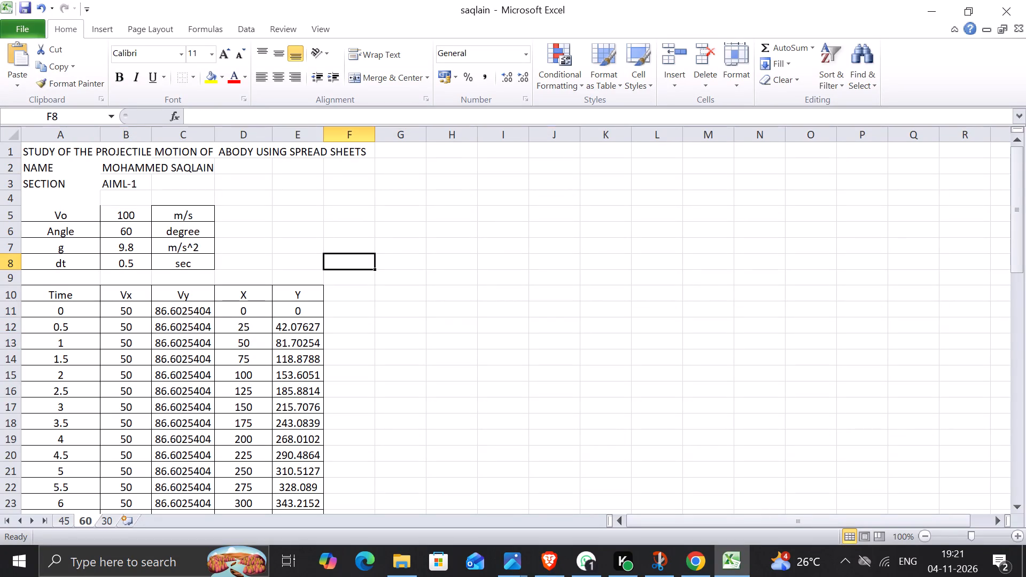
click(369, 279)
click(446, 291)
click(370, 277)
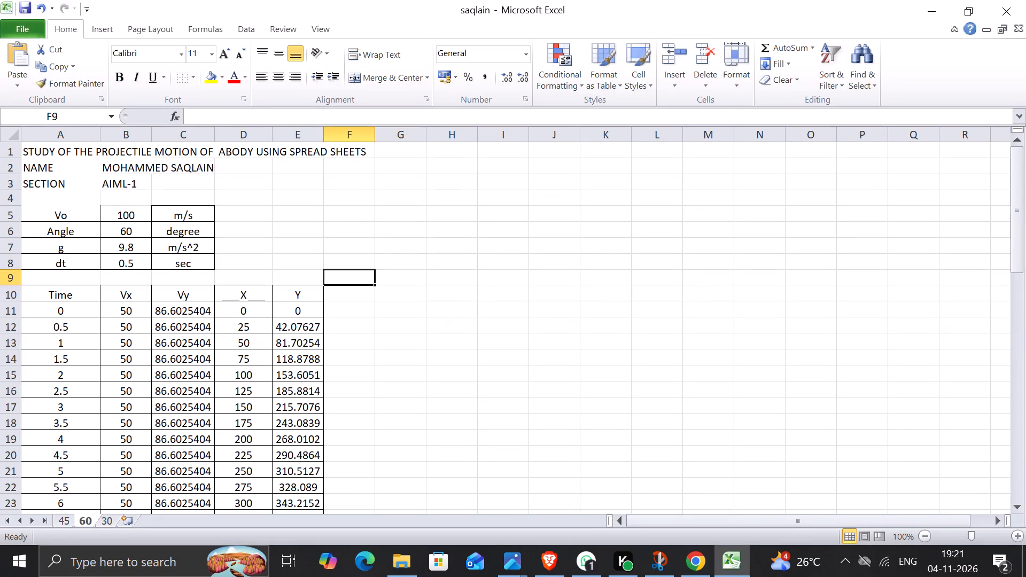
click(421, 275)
Review the 60 sheet down to its chart and RESULT table, and check the tops of the 45 and 30 sheets.
scroll(533, 361, down, 1)
scroll(532, 361, up, 1)
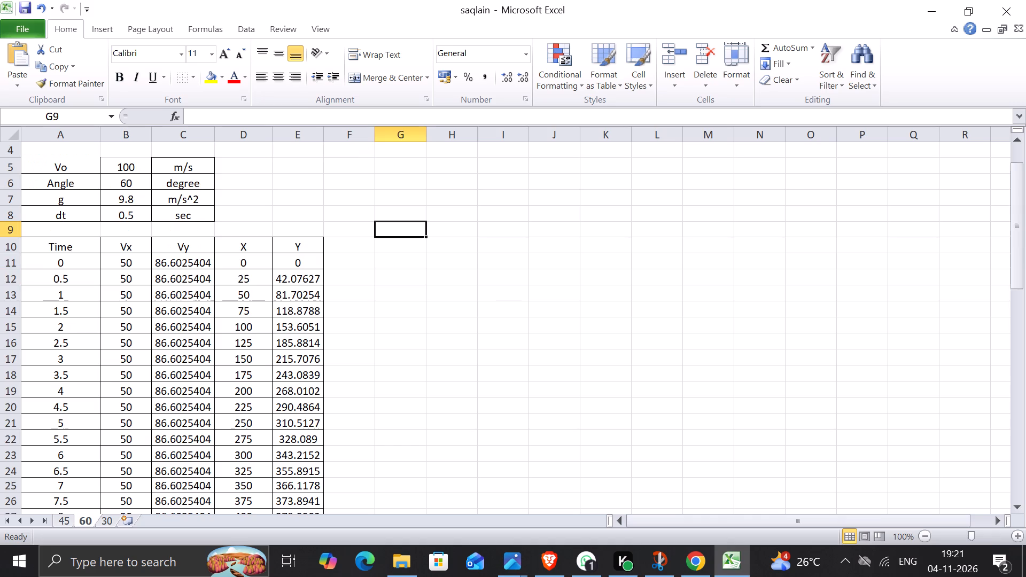
scroll(528, 361, up, 2)
scroll(509, 346, down, 1)
scroll(508, 346, up, 1)
scroll(508, 346, down, 1)
drag(1014, 263, 1025, 550)
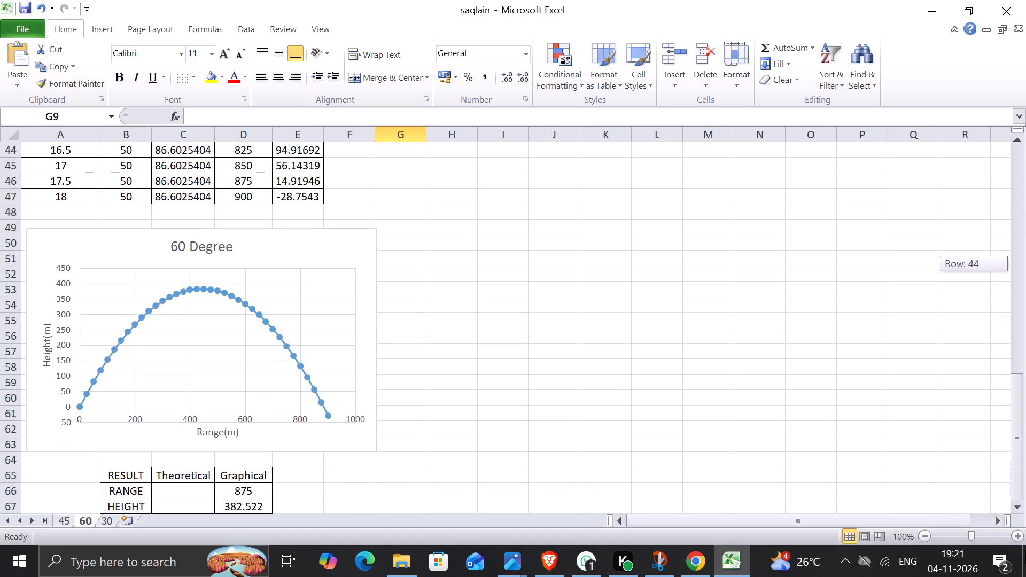
drag(1025, 550, 1025, 551)
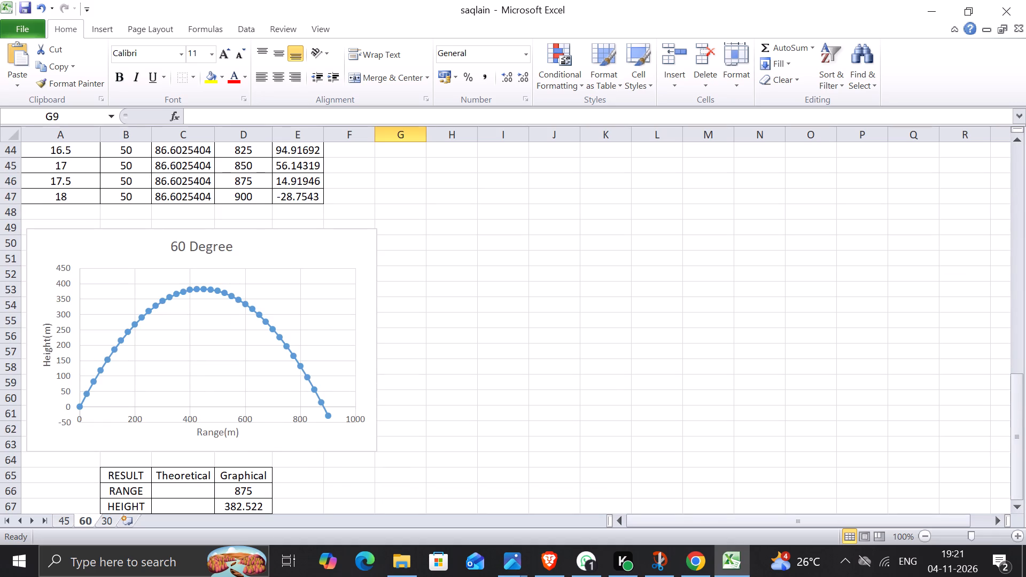
scroll(479, 284, down, 1)
click(63, 519)
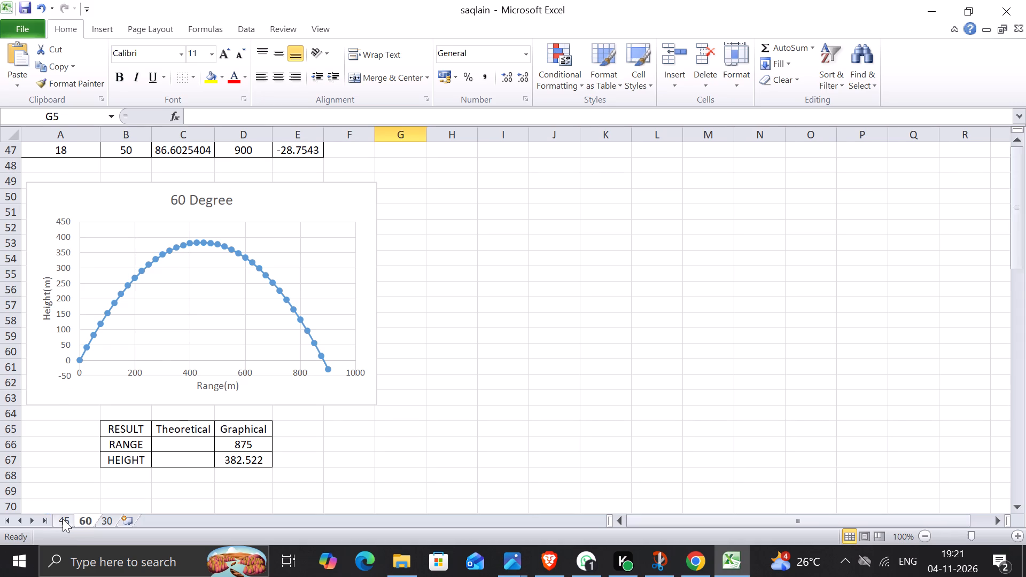
click(104, 525)
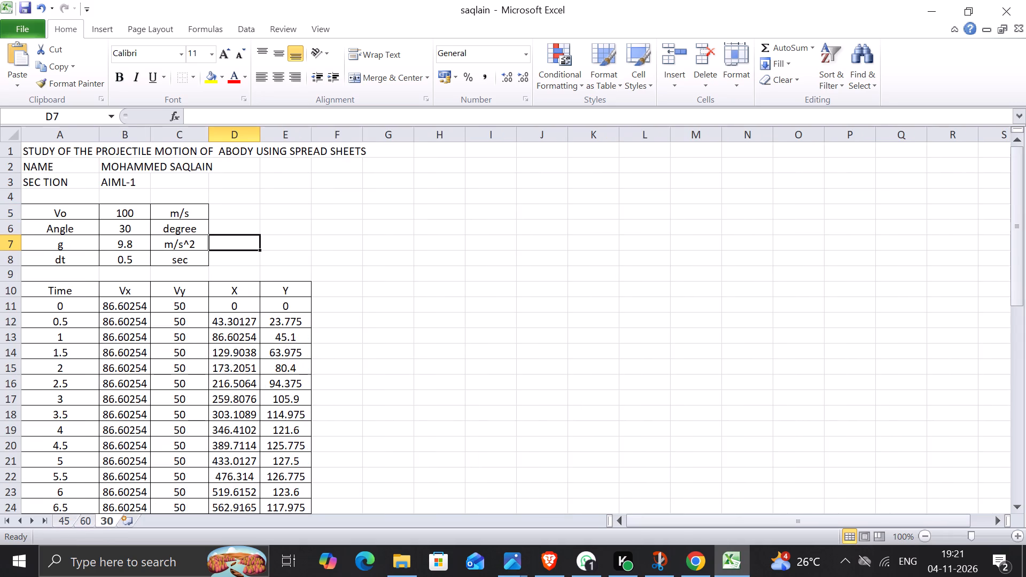
click(80, 524)
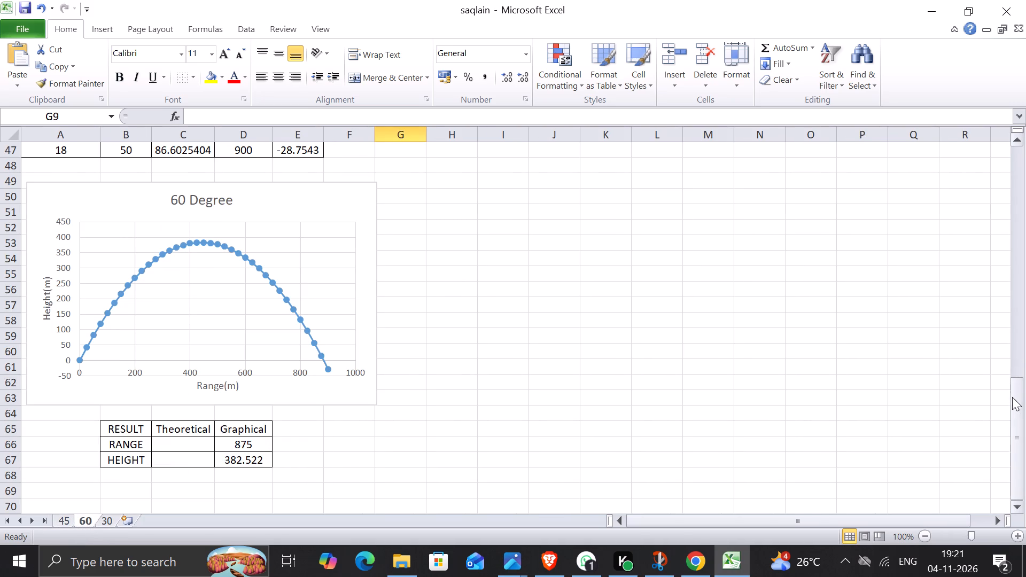
drag(1013, 397, 1012, 175)
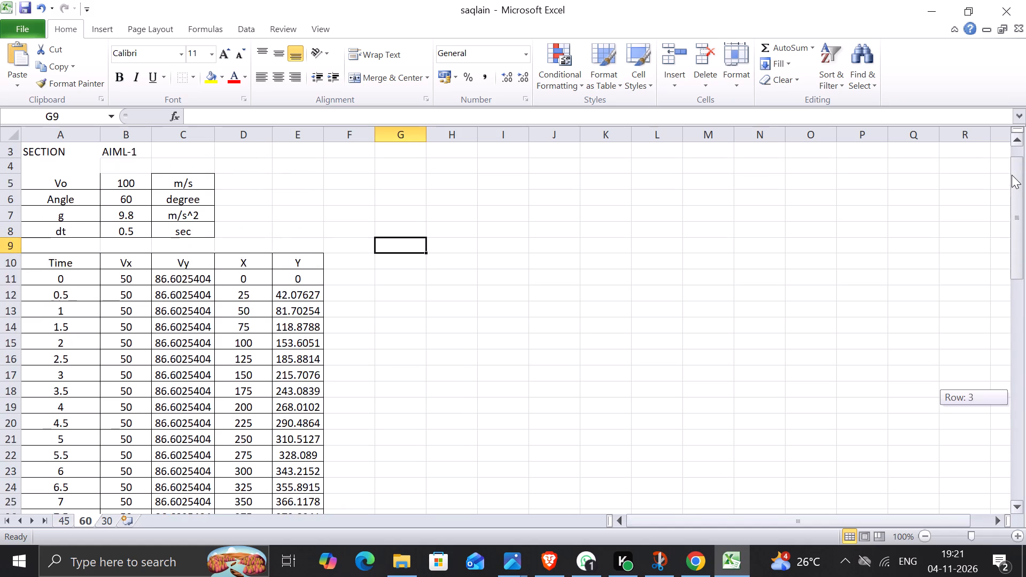
drag(1012, 175, 1010, 170)
click(65, 517)
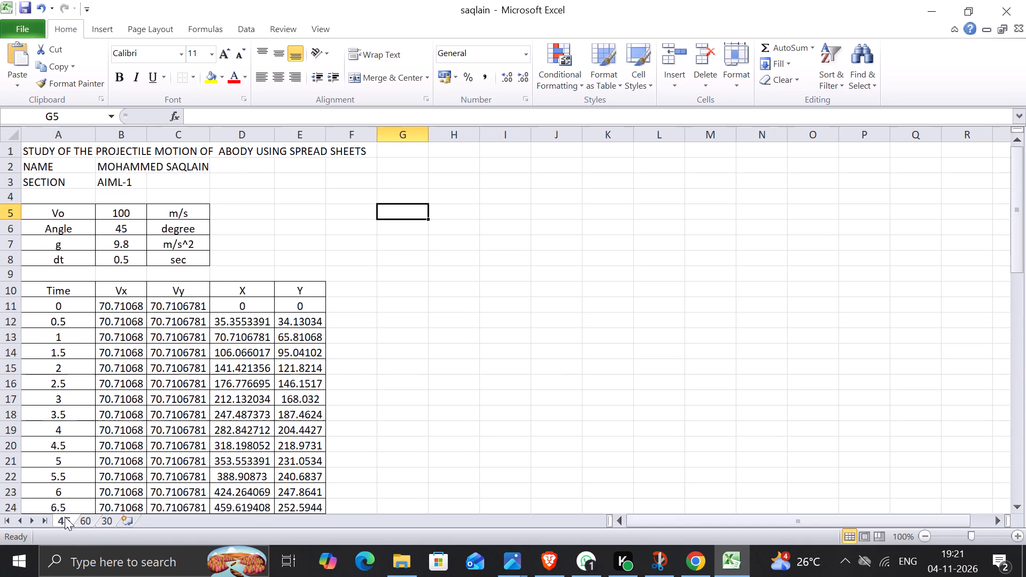
Move the 30 sheet ahead of the 45 sheet so the sheet order is 30, 45, 60.
drag(108, 517, 67, 515)
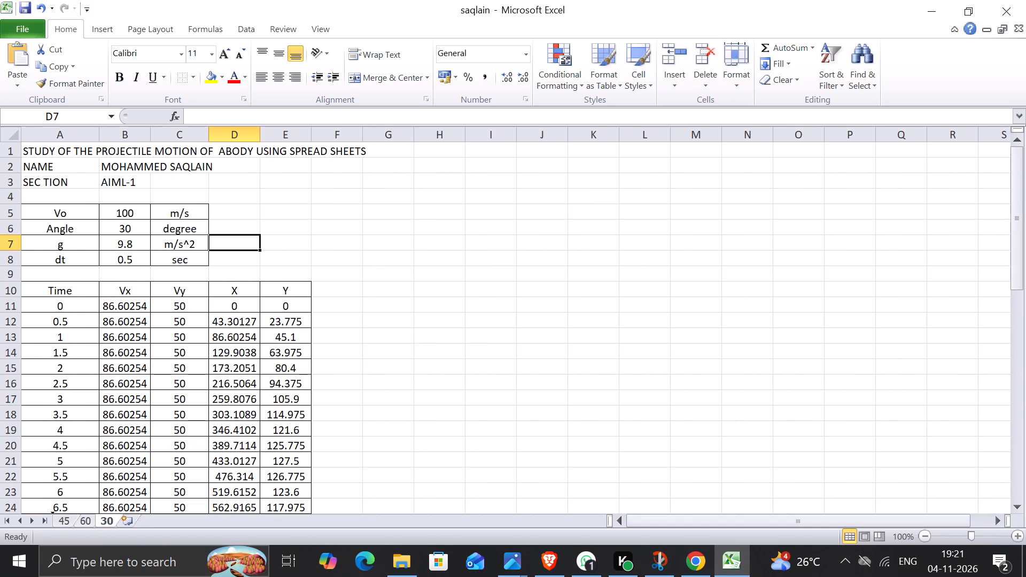
drag(67, 515, 56, 519)
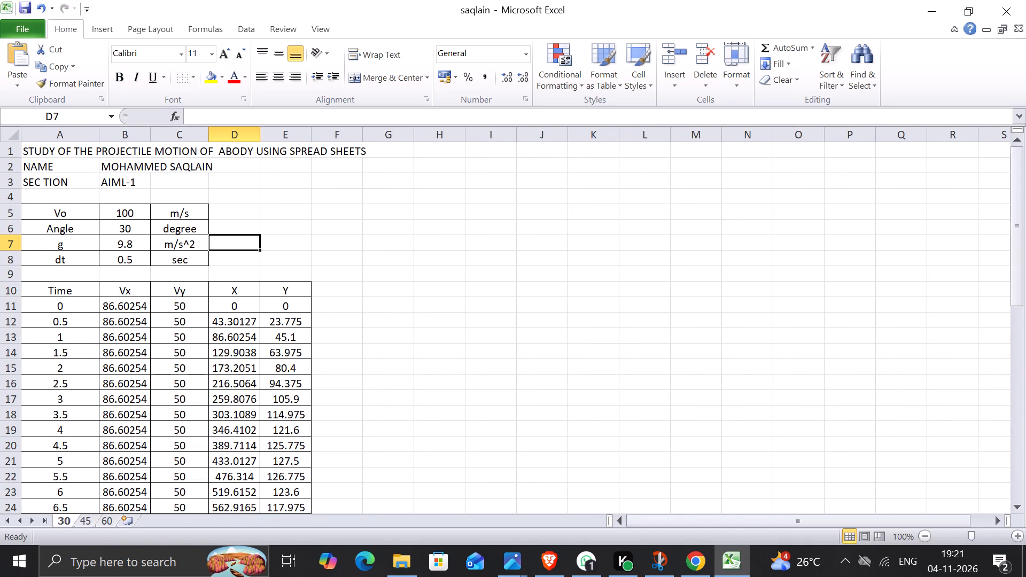
Compare the headings, parameter tables and data table layout across the 30, 45 and 60 sheets.
click(87, 525)
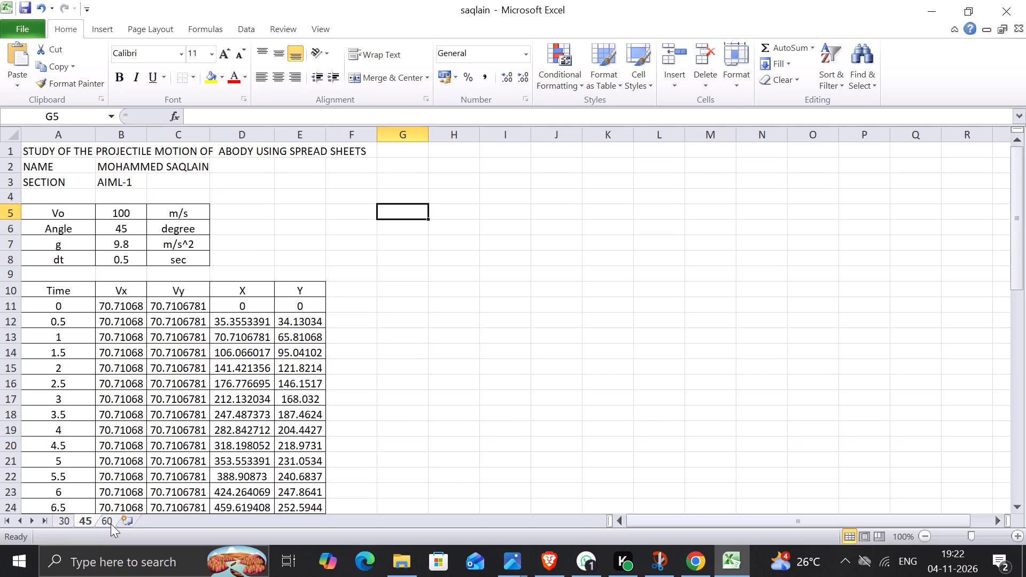
click(111, 524)
click(70, 521)
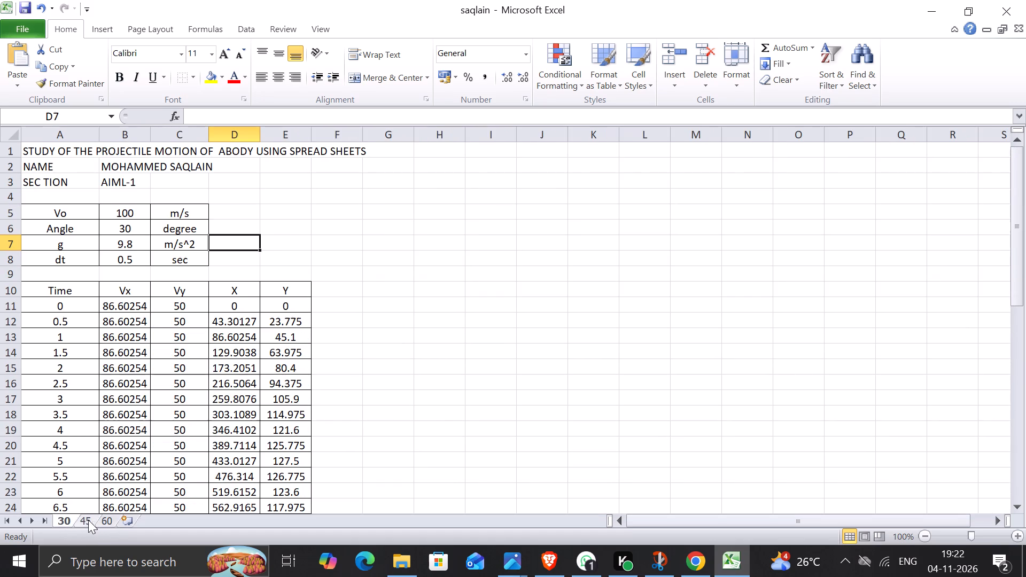
click(94, 520)
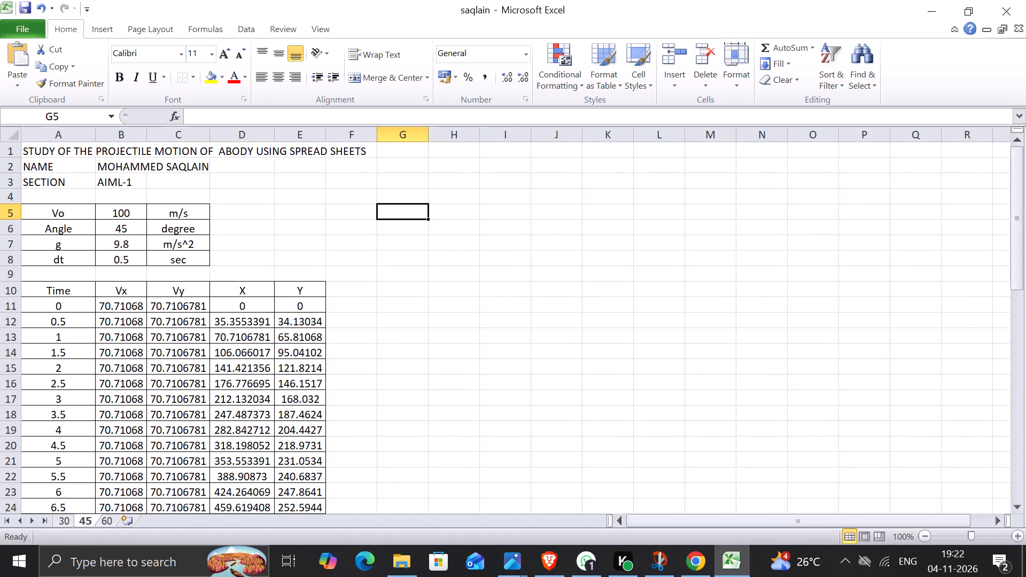
click(64, 519)
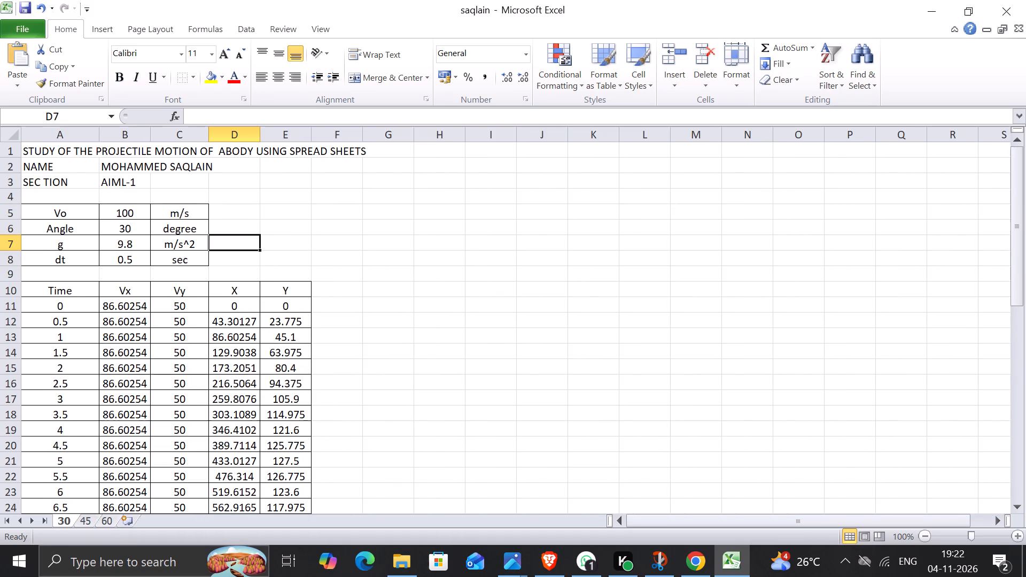
click(108, 519)
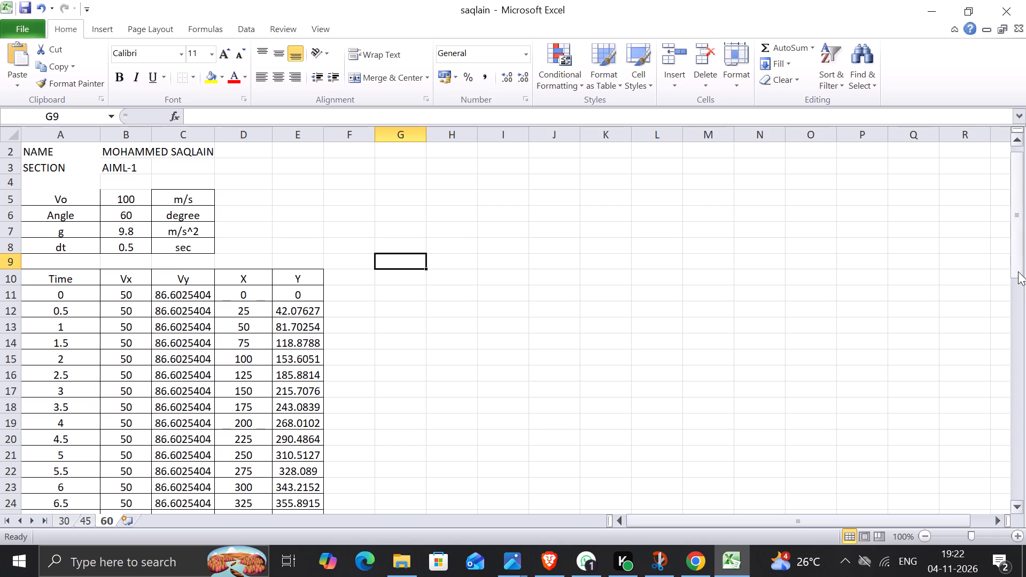
drag(1013, 263, 1023, 207)
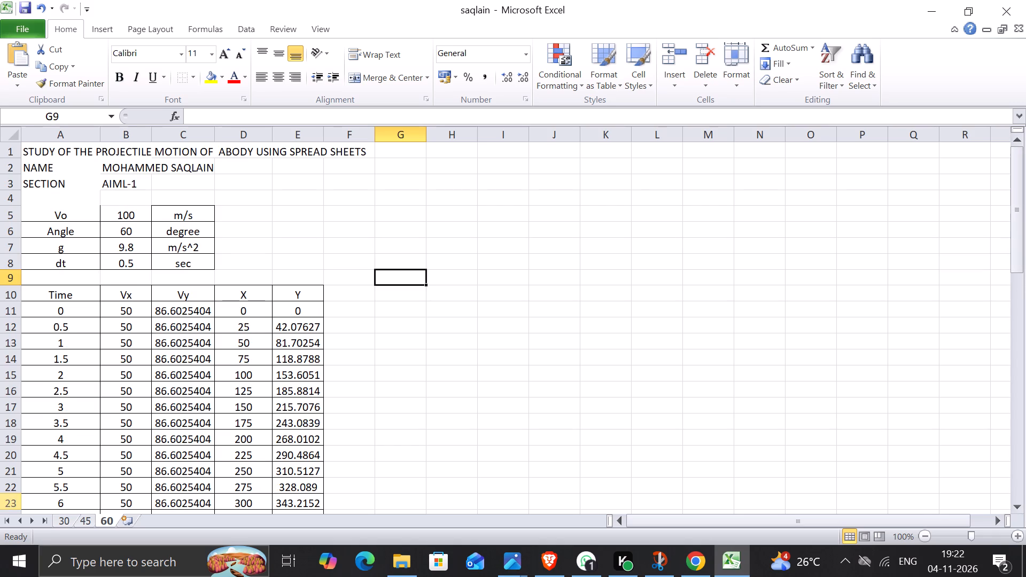
click(75, 518)
click(87, 520)
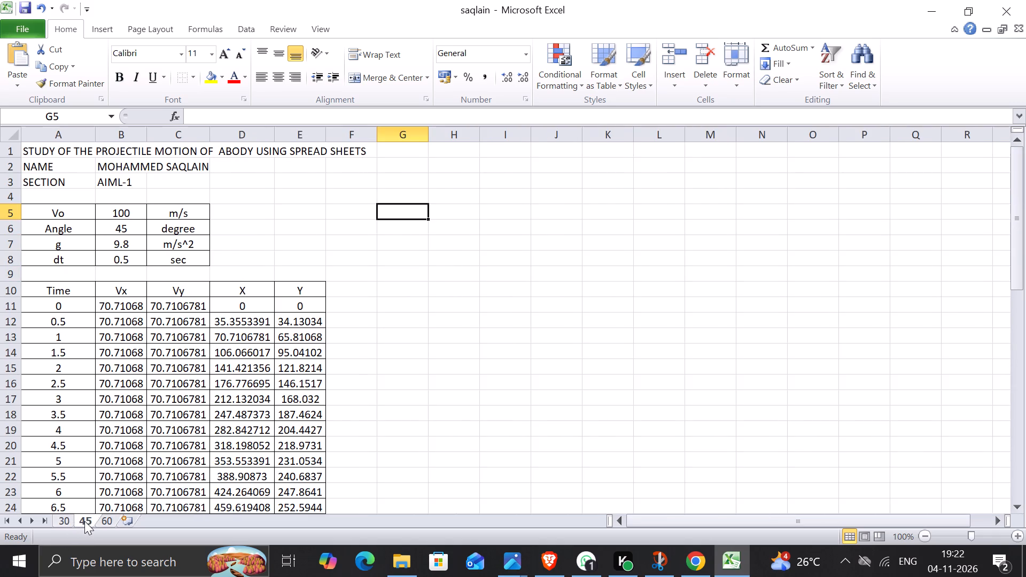
click(69, 521)
click(92, 517)
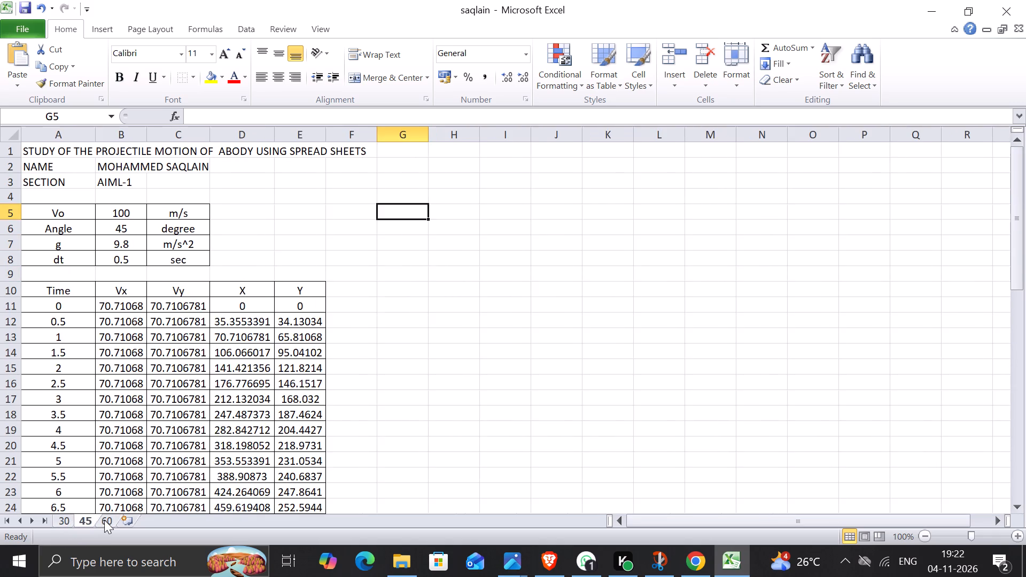
click(104, 520)
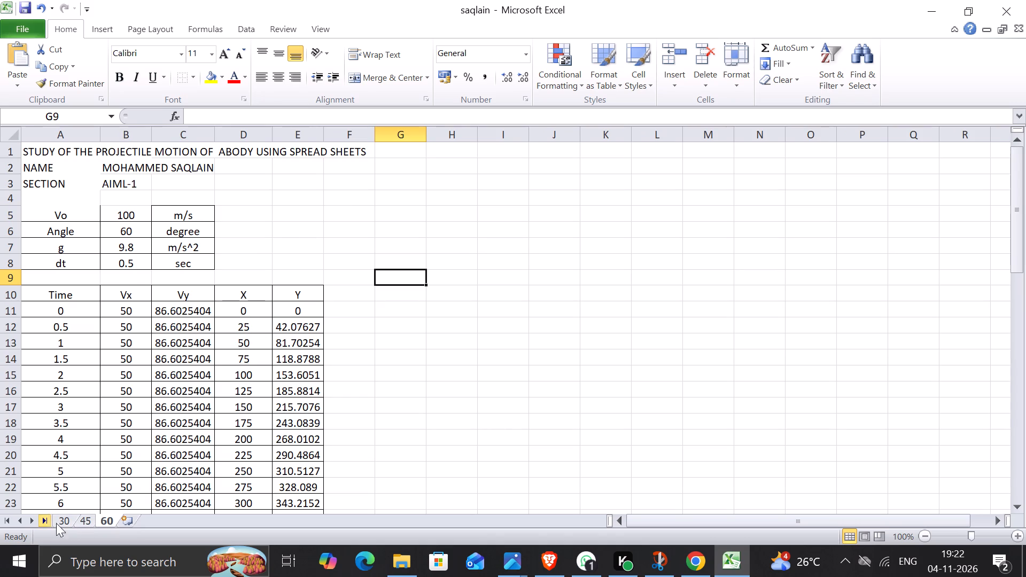
click(68, 520)
click(84, 519)
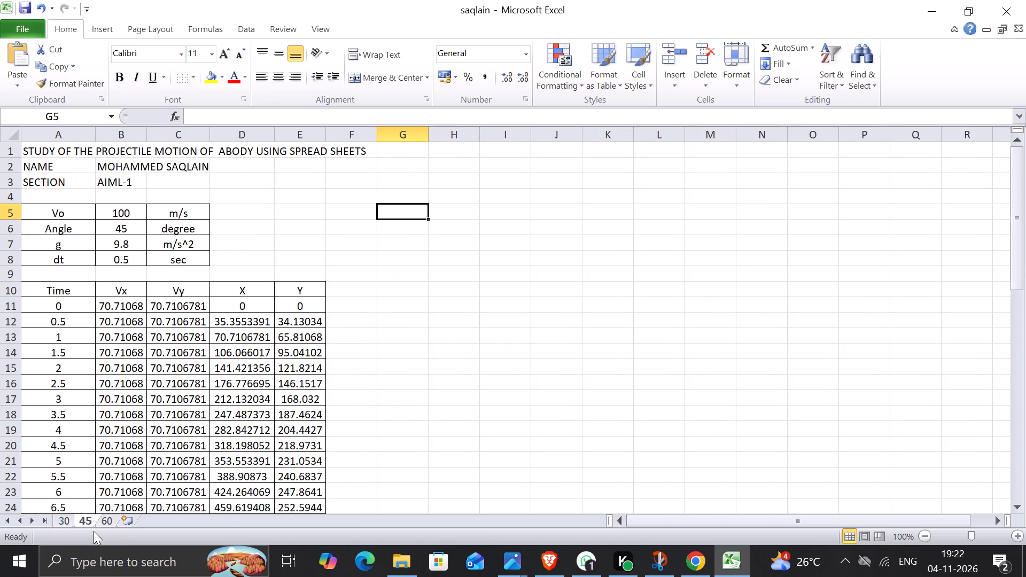
click(105, 523)
click(68, 525)
click(85, 524)
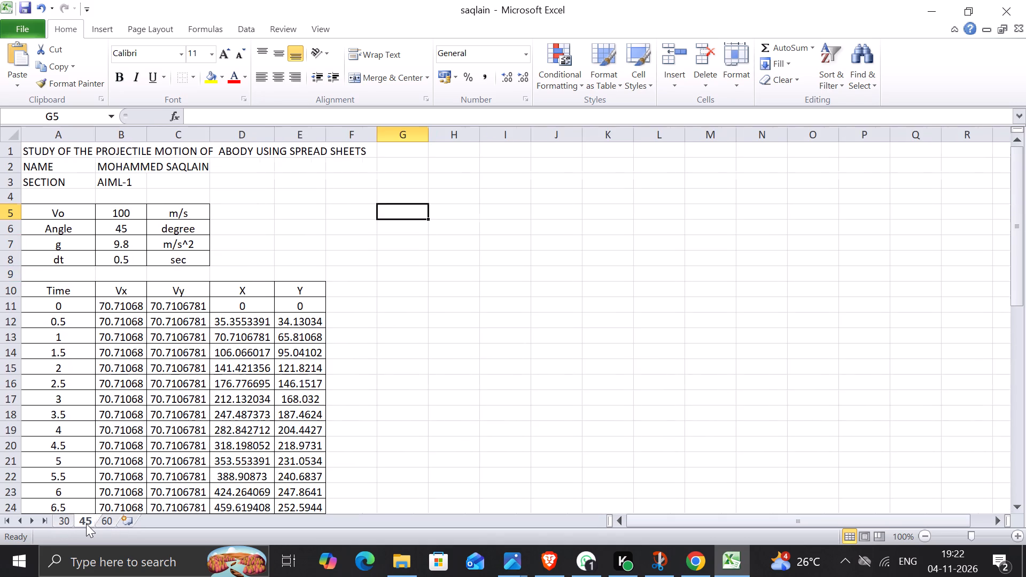
click(102, 519)
click(61, 520)
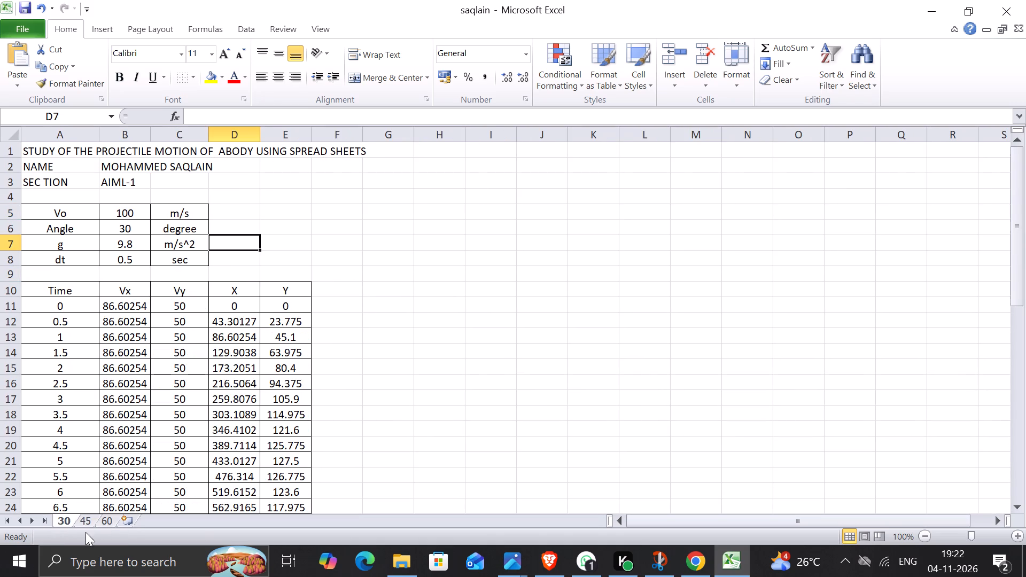
click(90, 524)
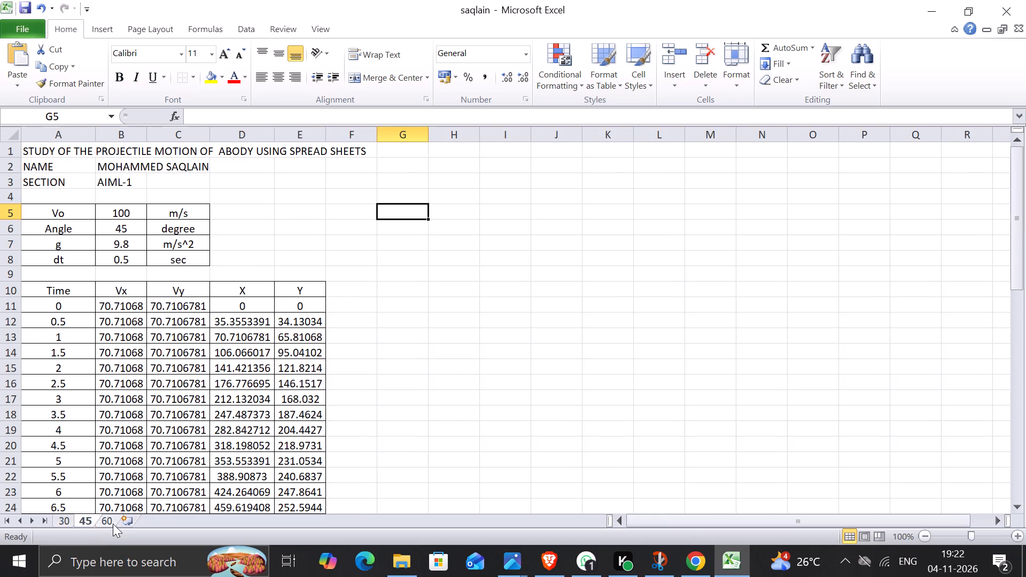
click(113, 524)
click(65, 526)
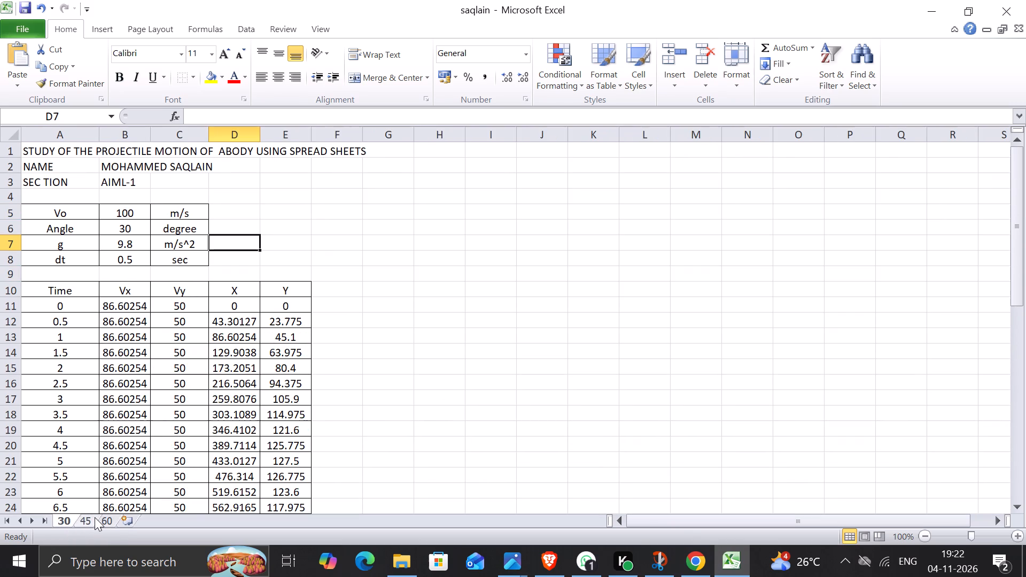
click(93, 517)
click(114, 521)
click(72, 521)
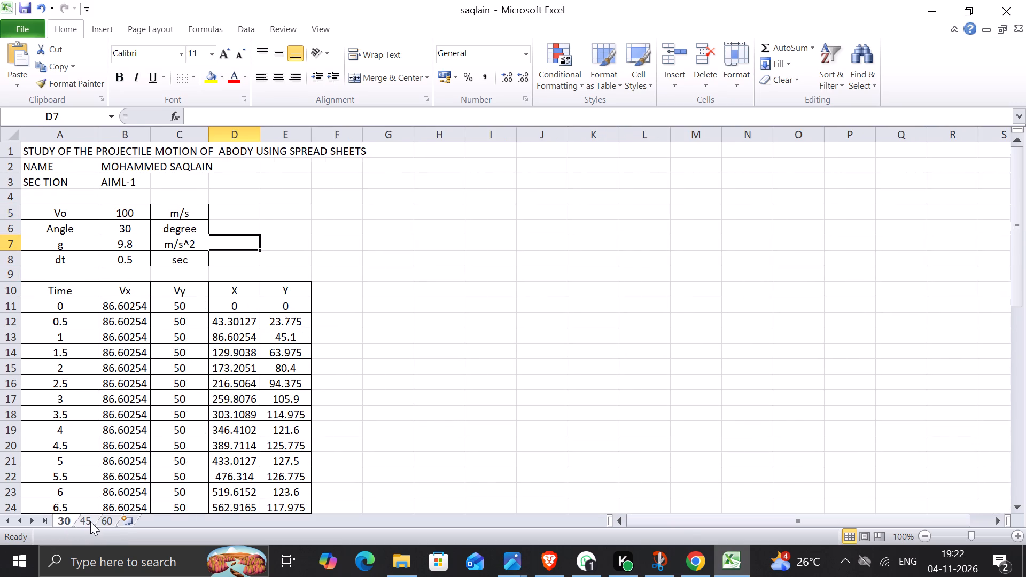
click(90, 521)
click(104, 517)
click(65, 525)
click(91, 524)
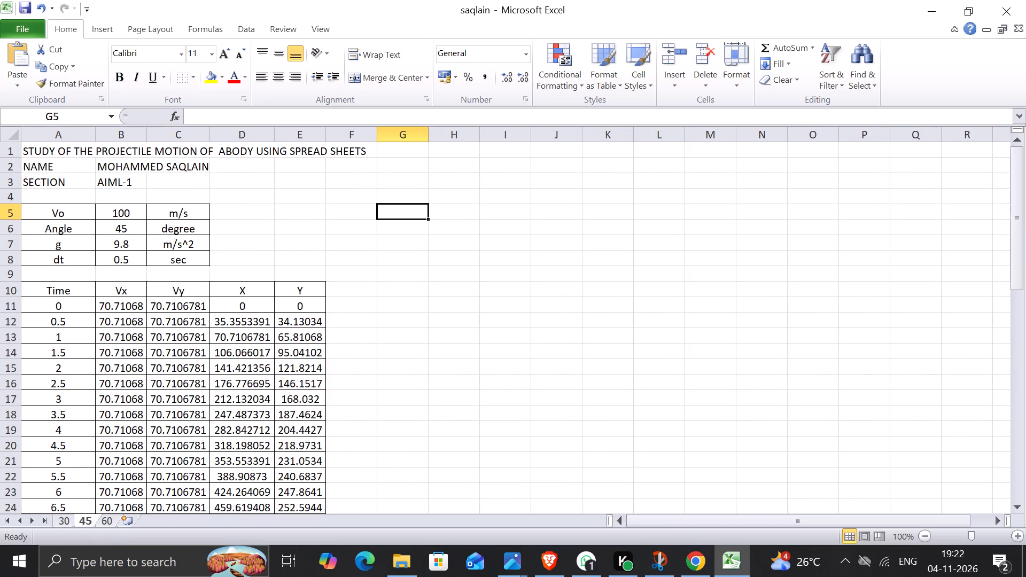
click(109, 526)
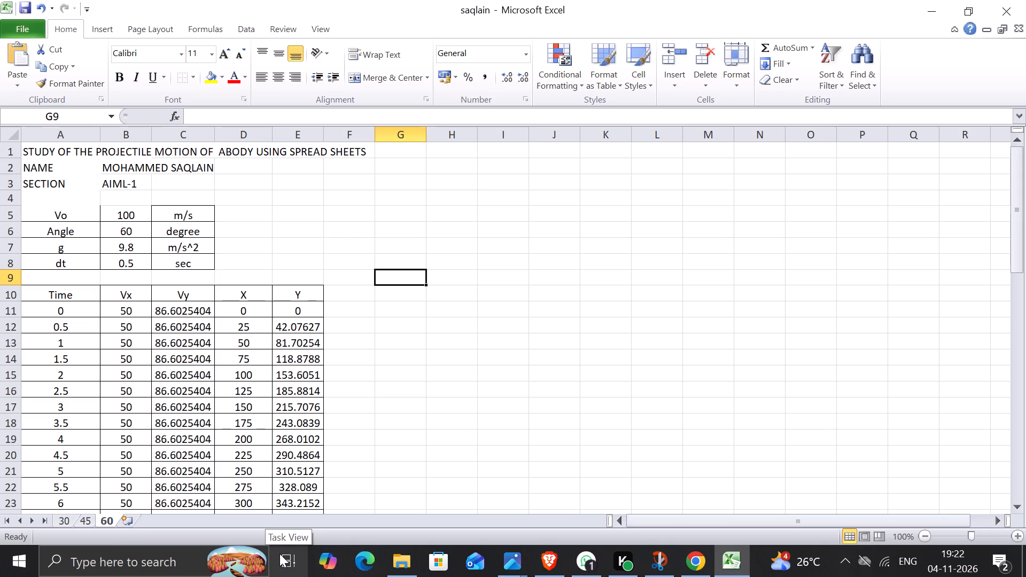
click(68, 516)
click(87, 517)
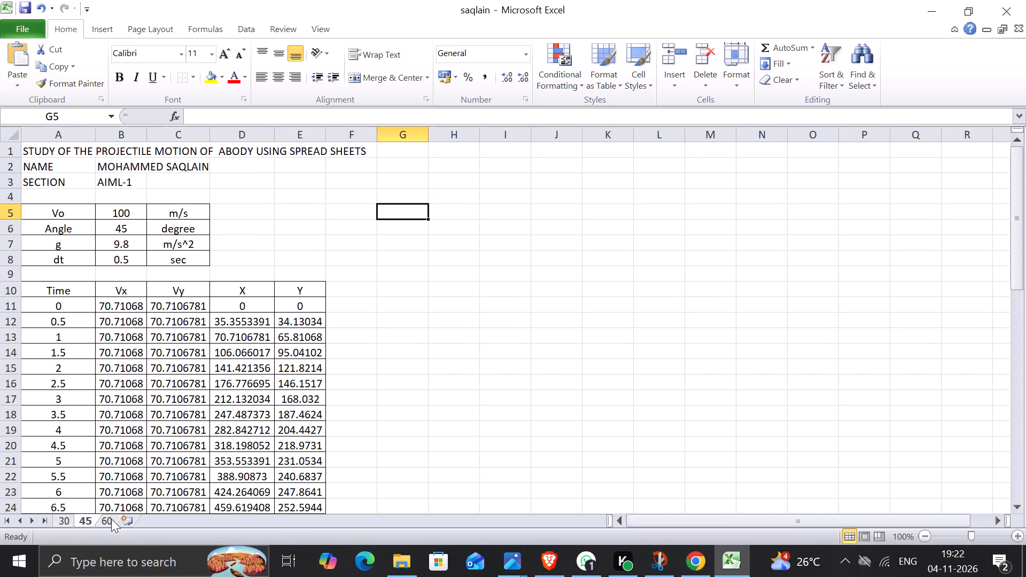
click(111, 519)
click(61, 518)
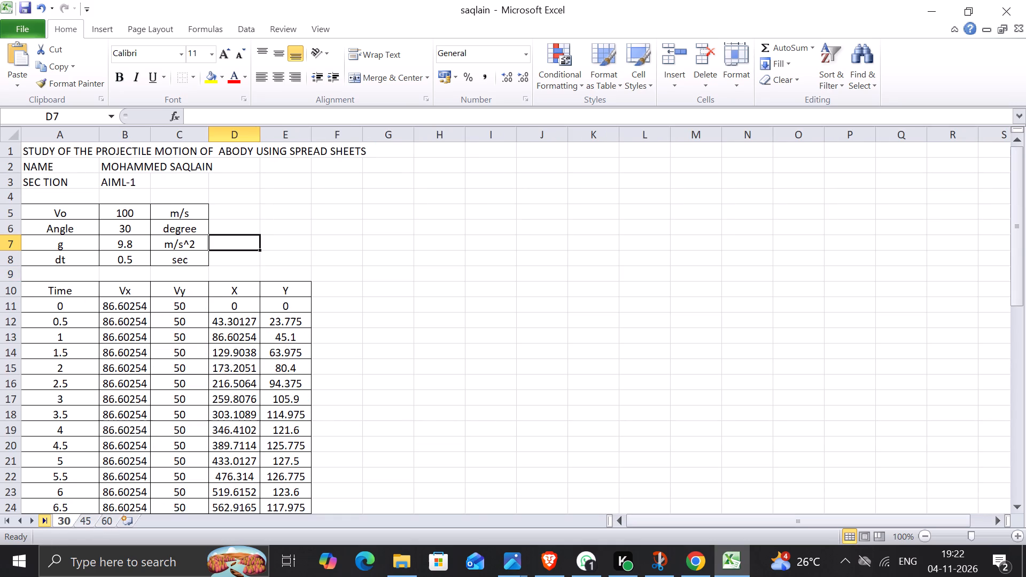
Compare the data tables, trajectory charts and RESULT tables on the 30, 45 and 60 sheets.
scroll(453, 360, up, 1)
scroll(453, 360, down, 1)
scroll(453, 360, up, 2)
scroll(484, 356, down, 1)
scroll(748, 313, up, 1)
scroll(771, 308, down, 1)
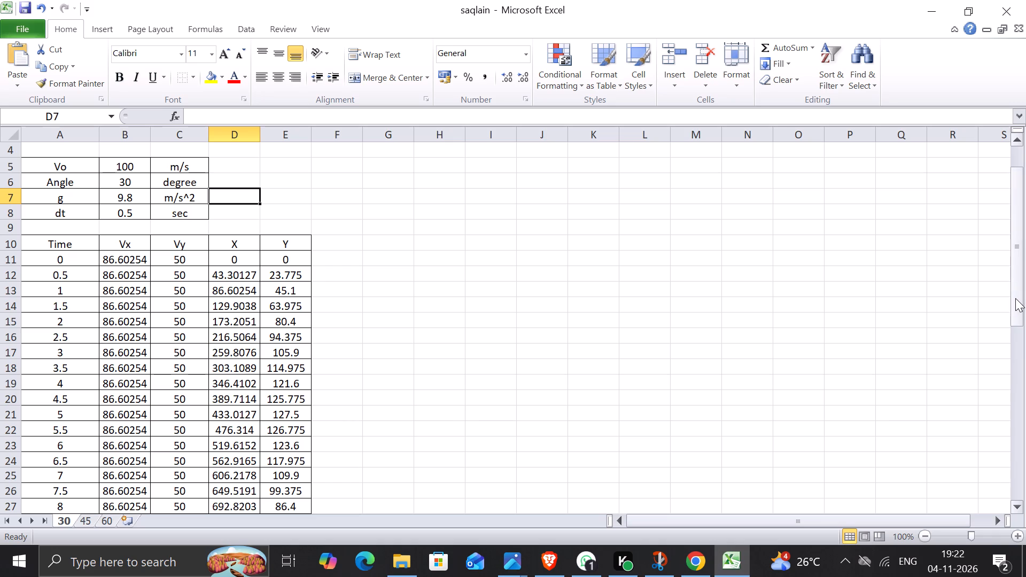
drag(1015, 298, 1025, 494)
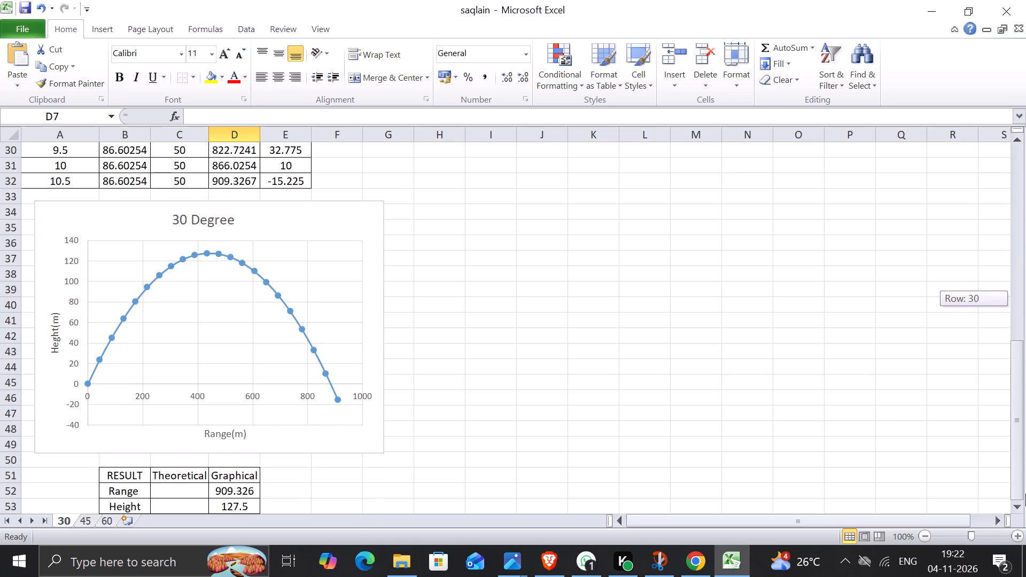
drag(1025, 494, 1025, 573)
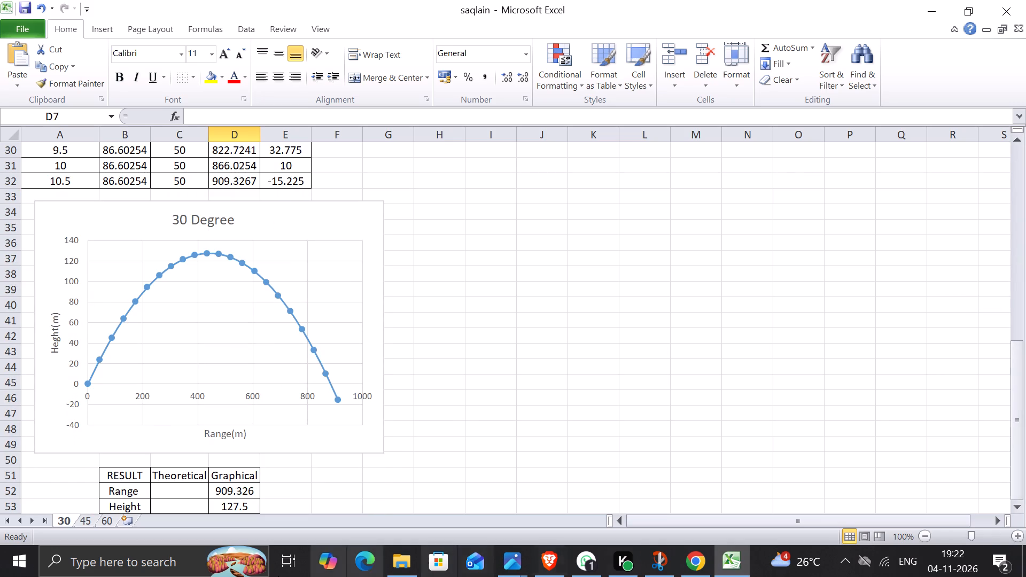
click(81, 521)
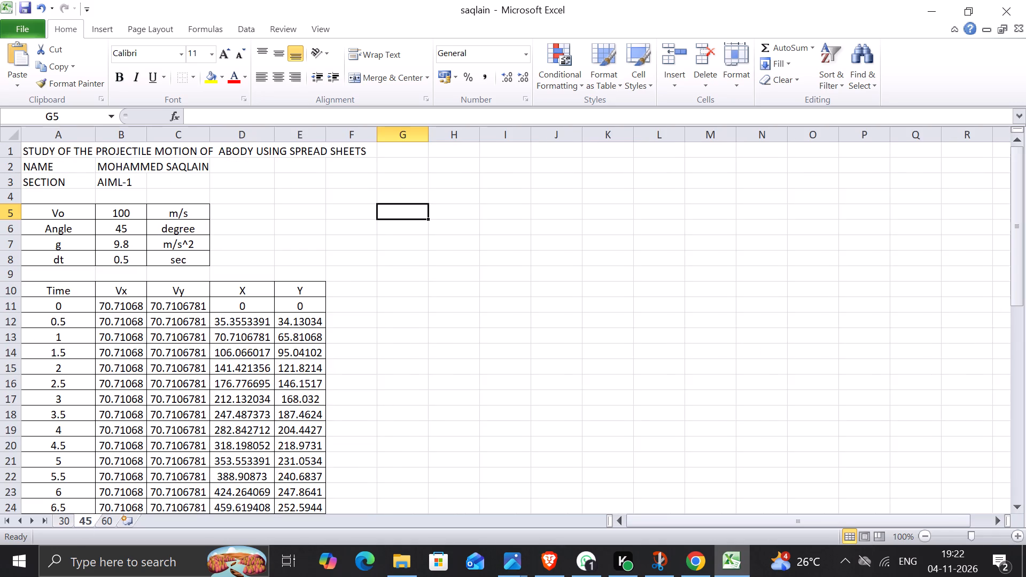
drag(1017, 271, 1024, 504)
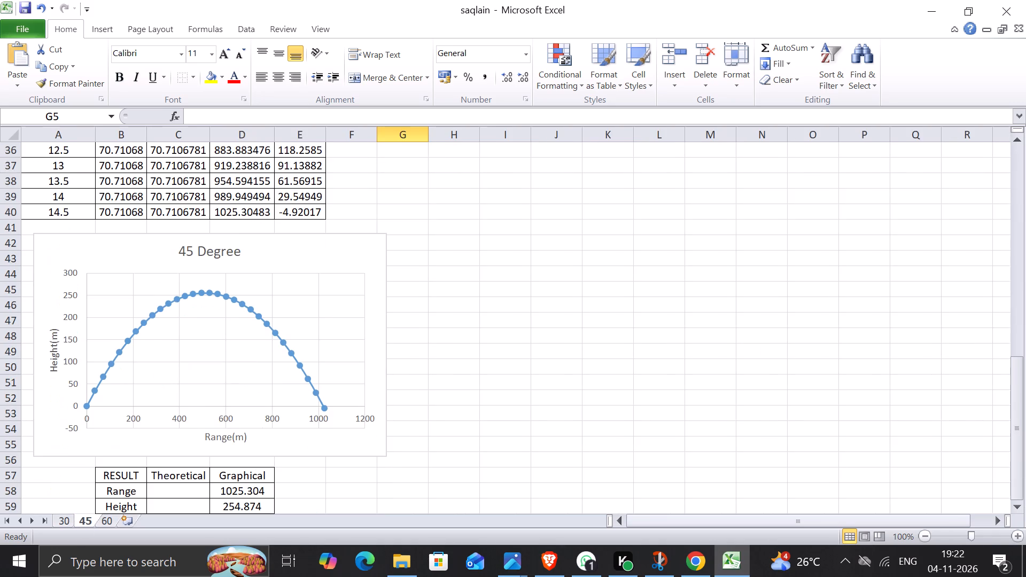
click(105, 518)
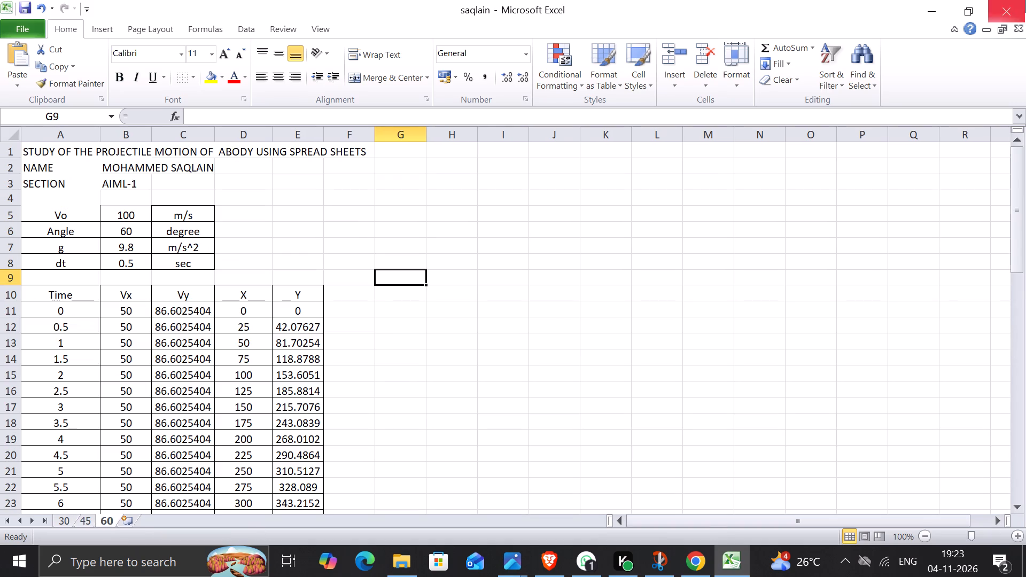
drag(1015, 185, 1025, 299)
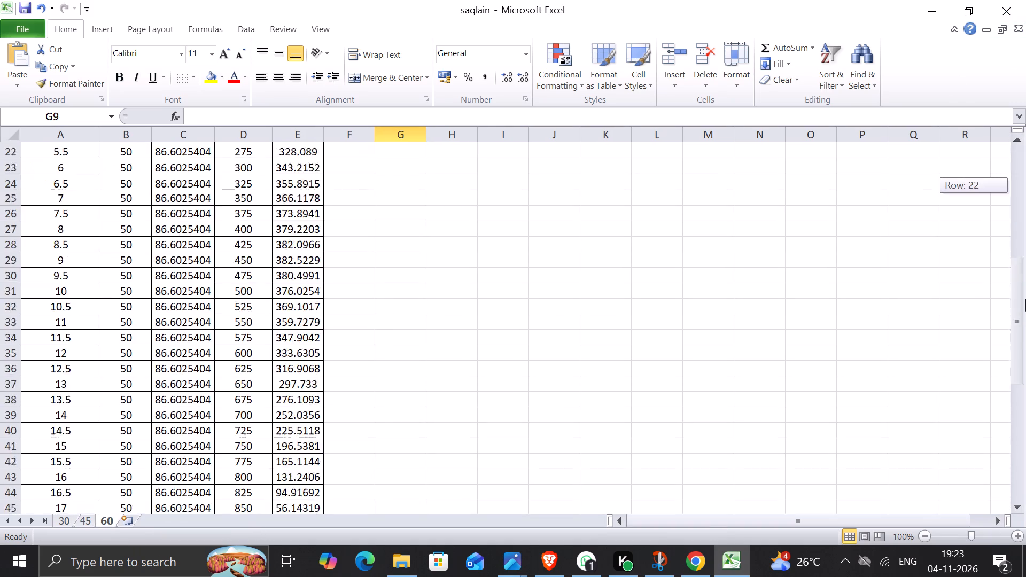
drag(1025, 299, 1023, 433)
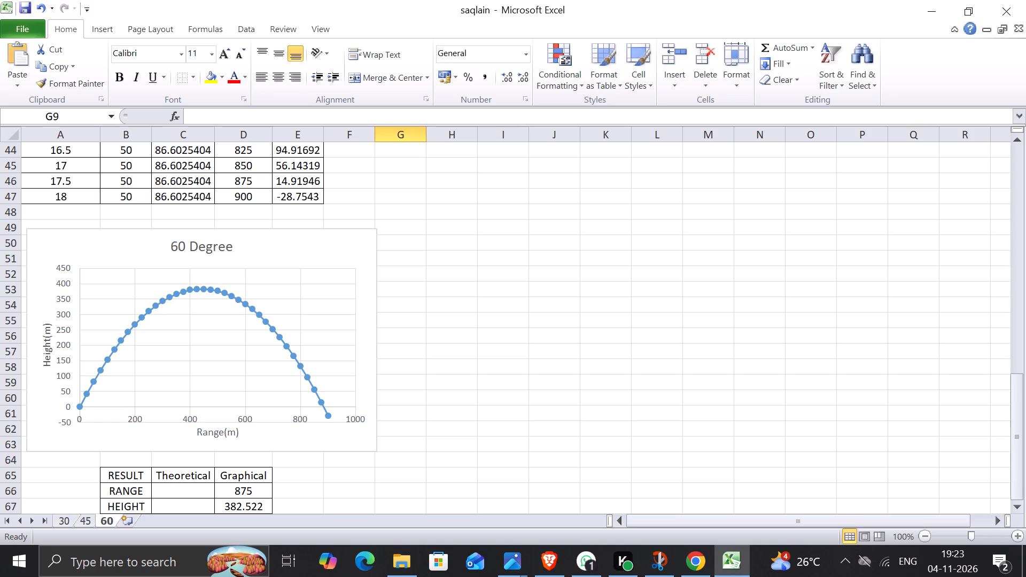
click(1025, 400)
drag(1021, 389, 985, 2)
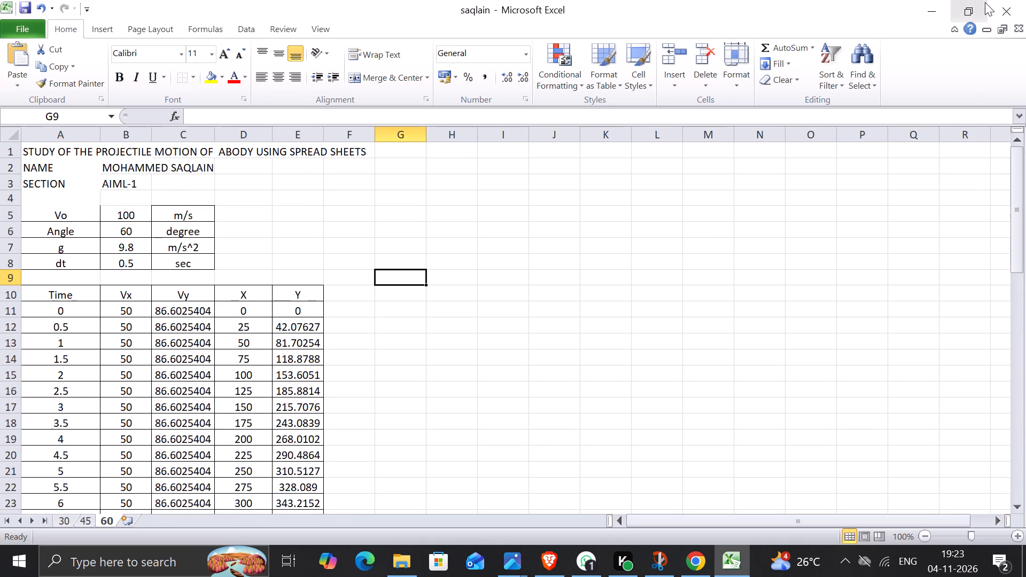
Save the workbook with the 60 sheet open and again with the 30 sheet open, then go to the 45 sheet.
key(ctrl+s)
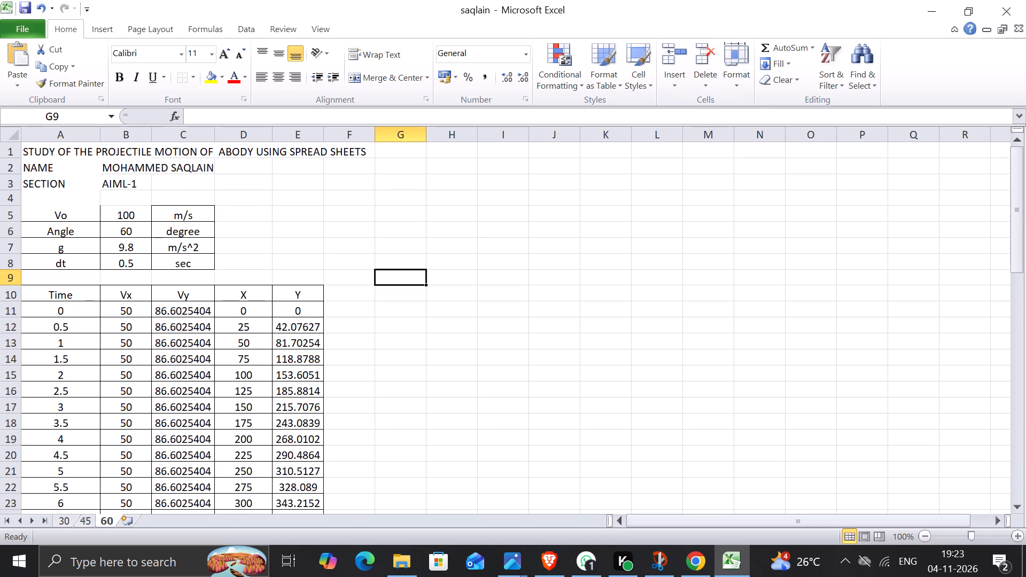
click(64, 517)
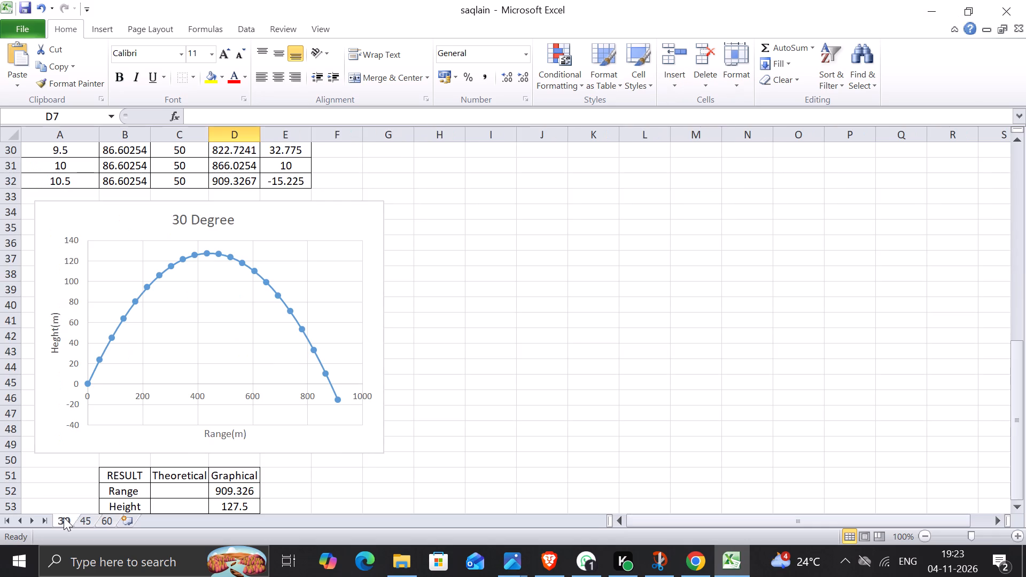
key(ctrl+s)
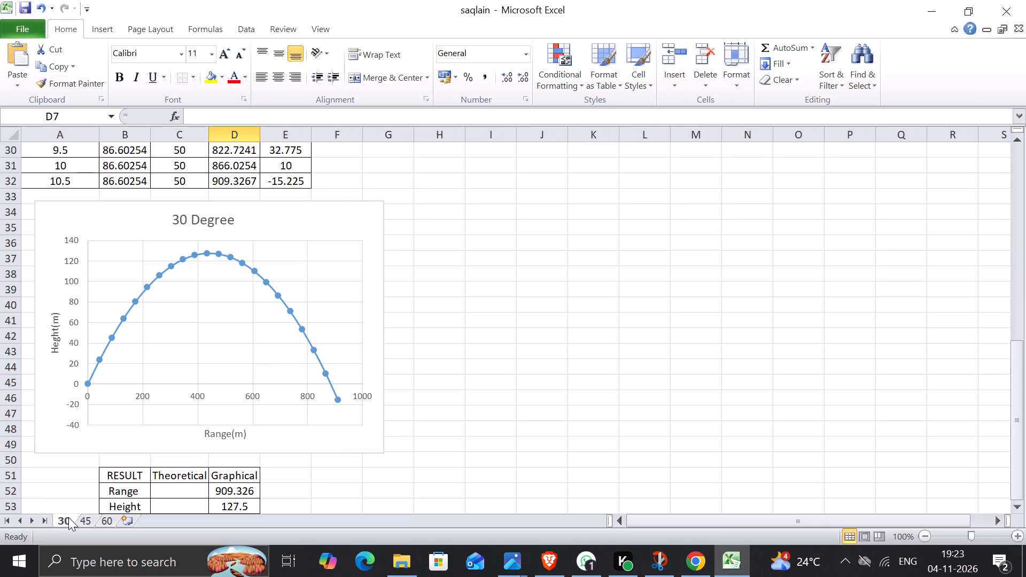
click(80, 517)
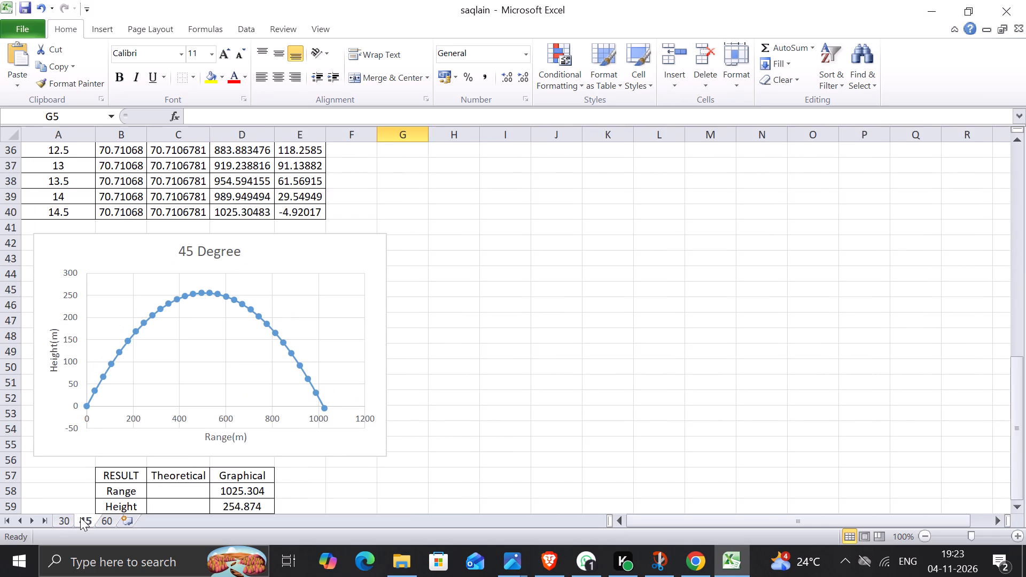
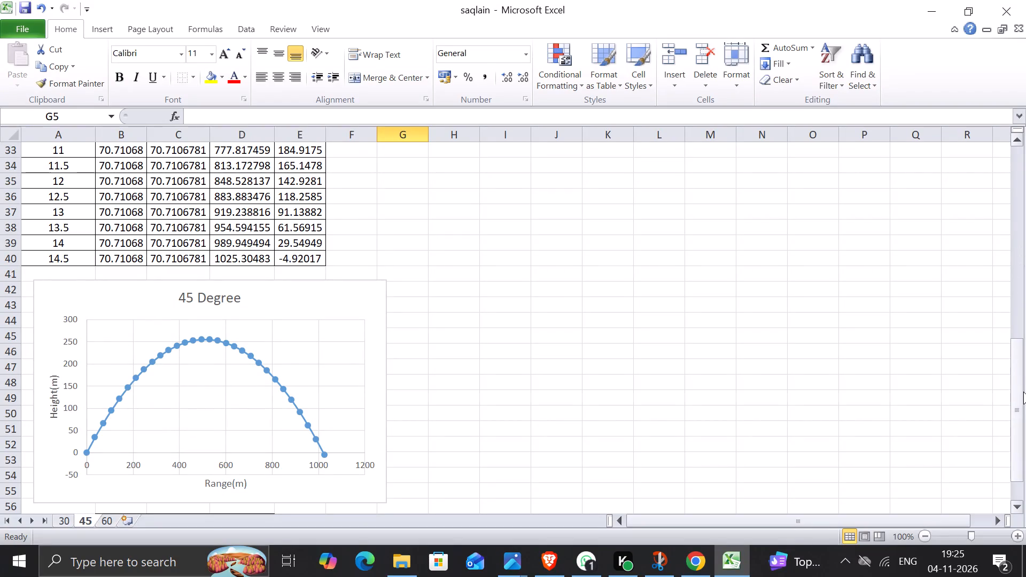
Move the RESULT table on the 45 sheet from B57:D59 to G10:I12, beside the top of the data table.
drag(1012, 391, 988, 207)
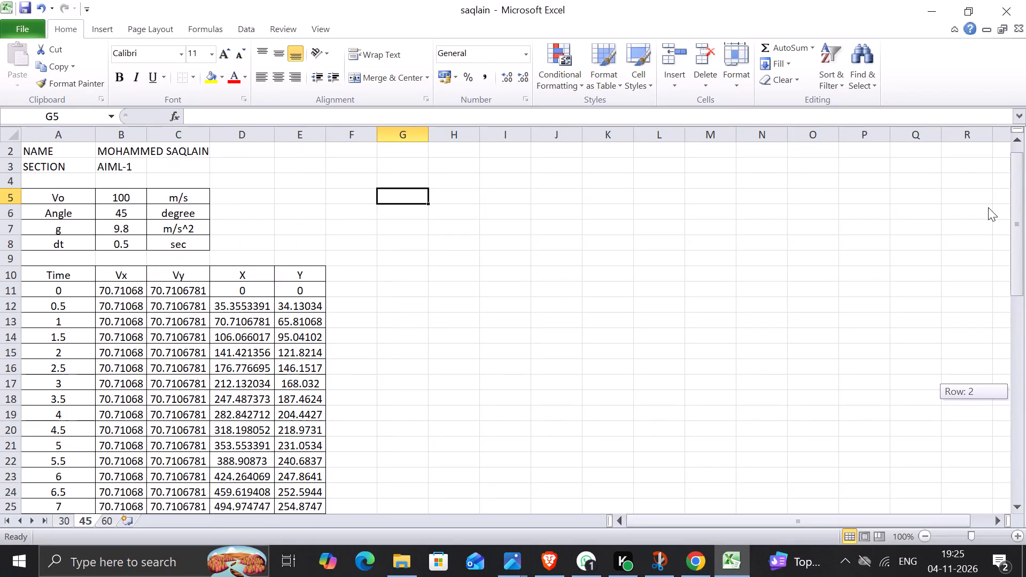
drag(988, 207, 1015, 238)
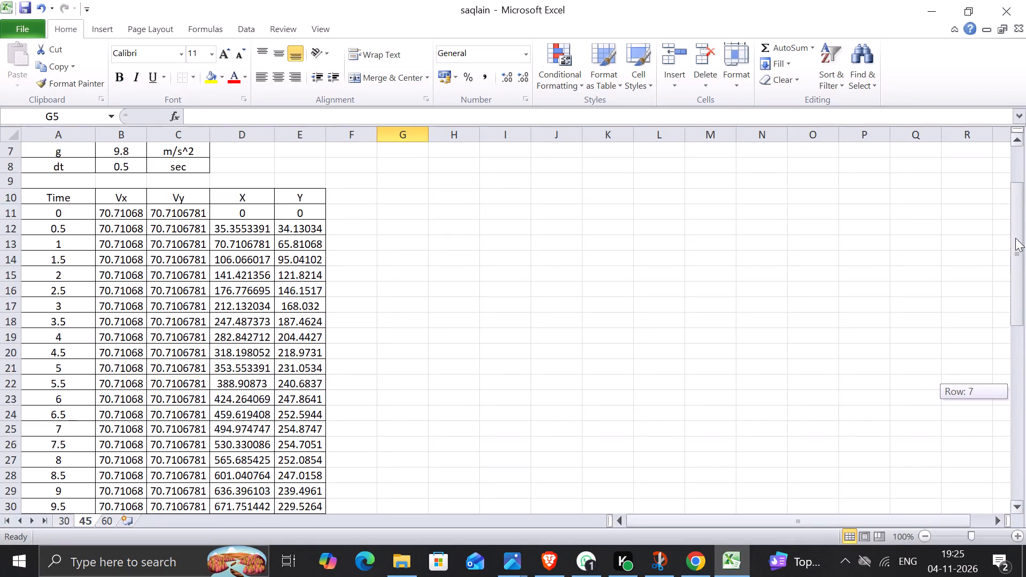
drag(1015, 238, 1016, 226)
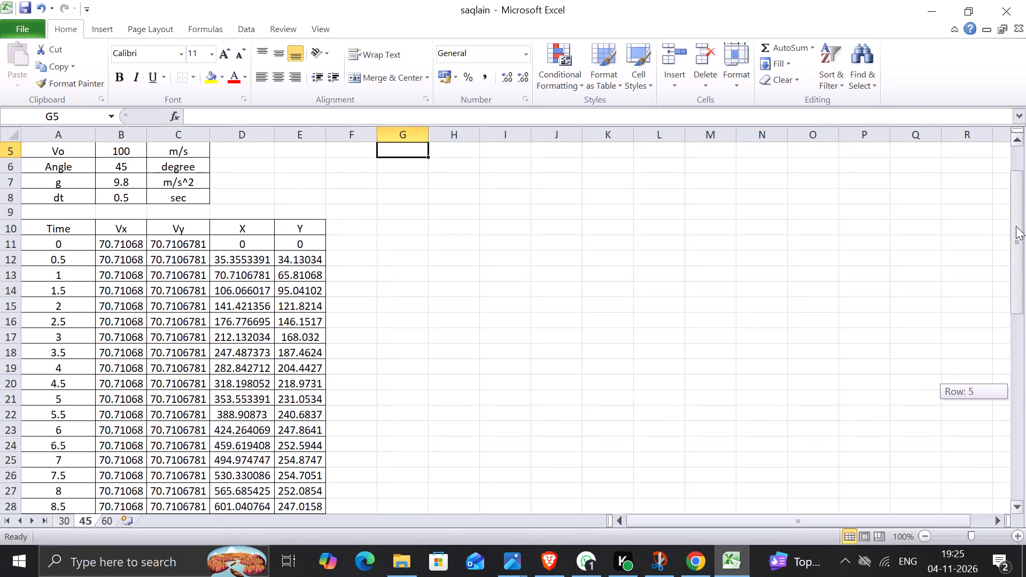
drag(1016, 226, 1025, 442)
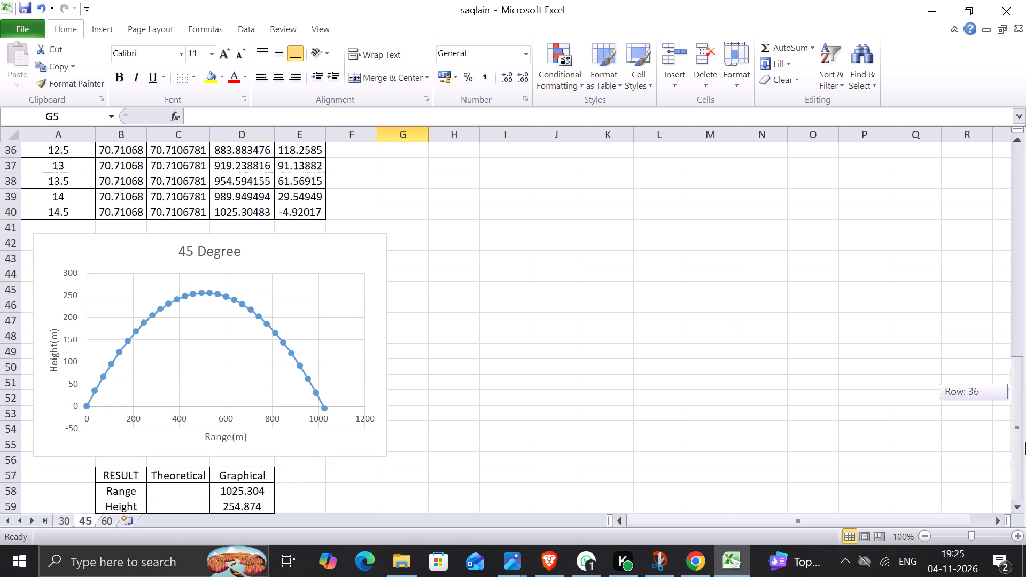
drag(1025, 442, 1025, 501)
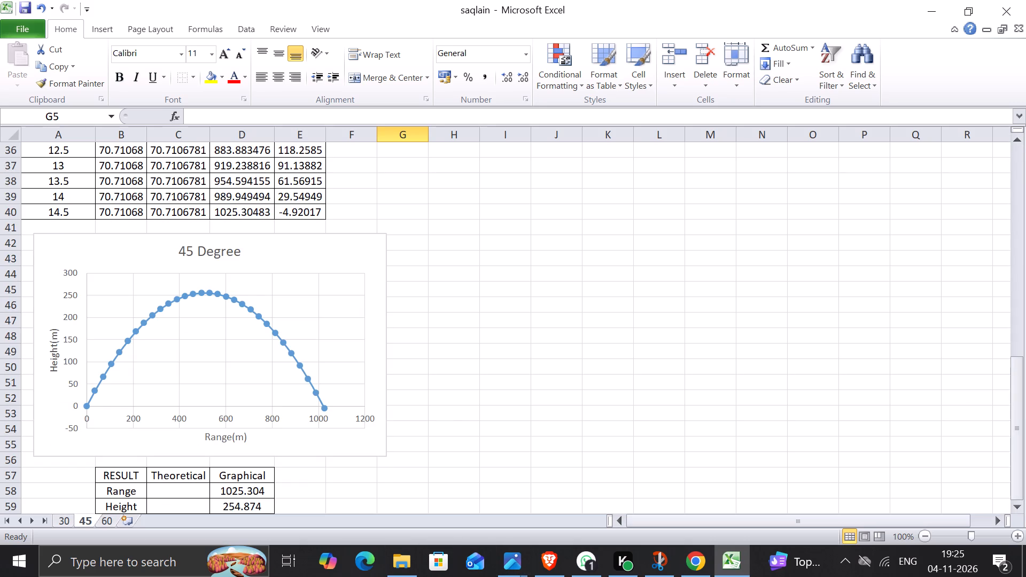
drag(84, 468, 254, 509)
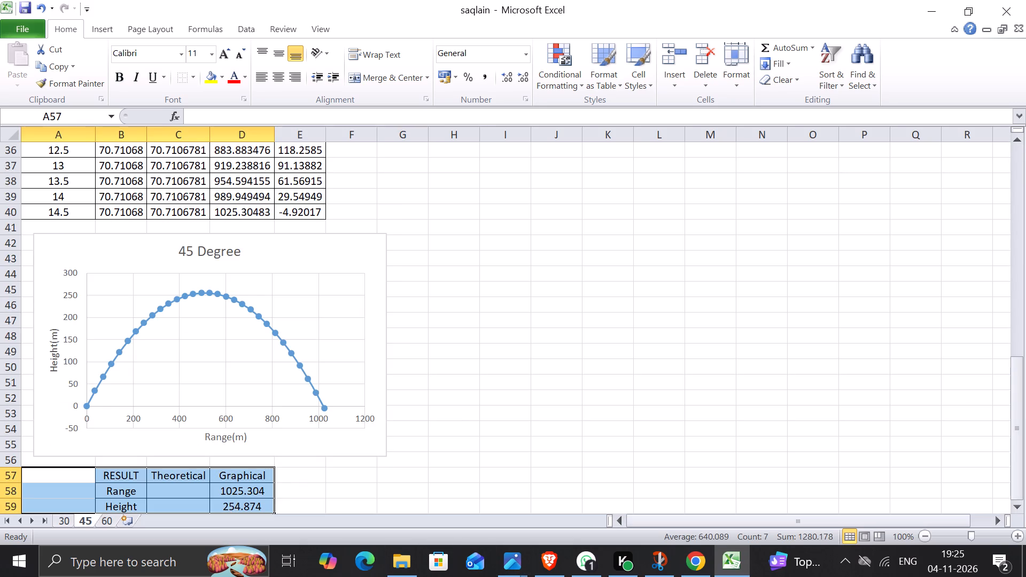
click(75, 478)
click(113, 473)
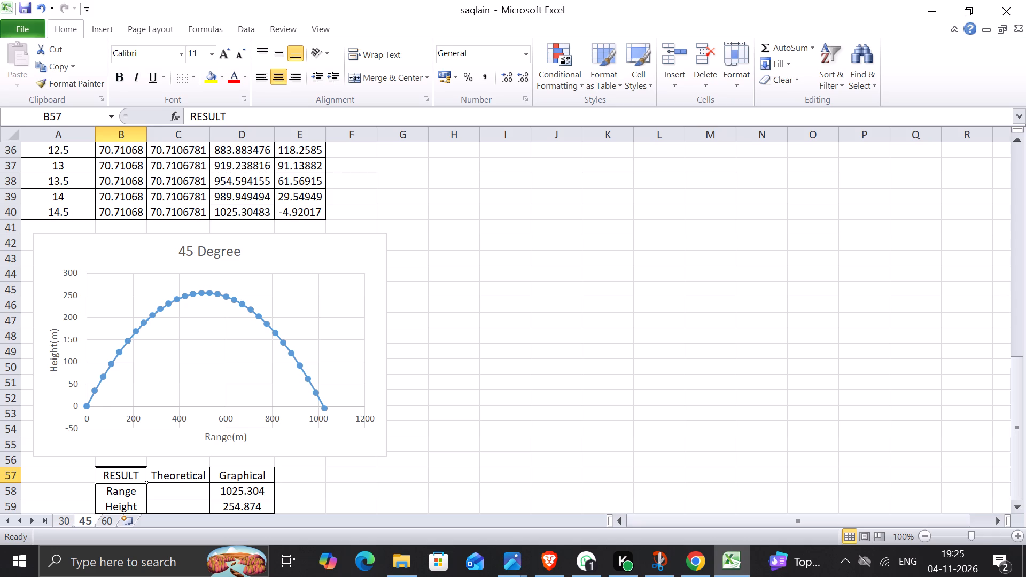
drag(111, 475, 262, 504)
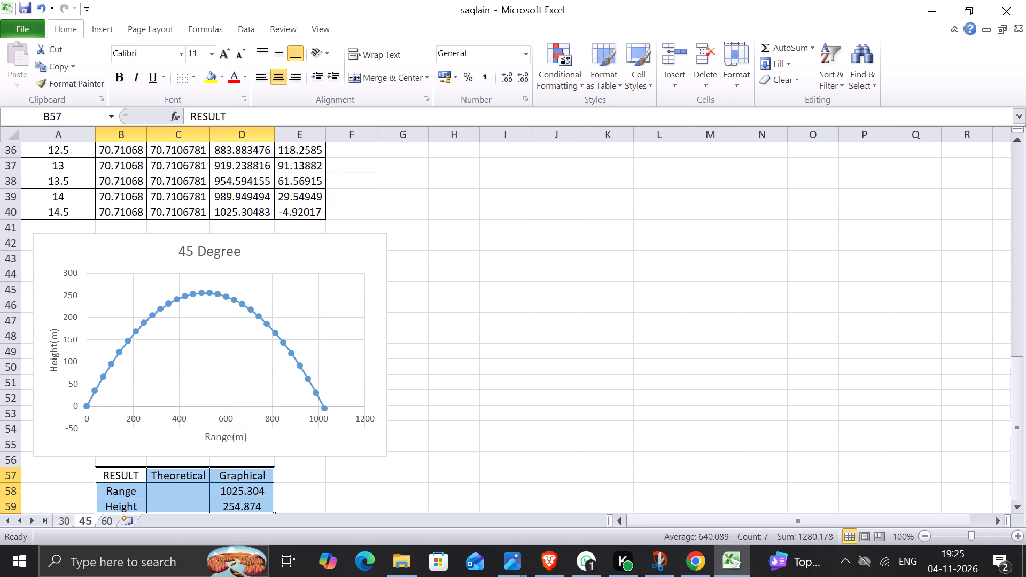
right_click(204, 493)
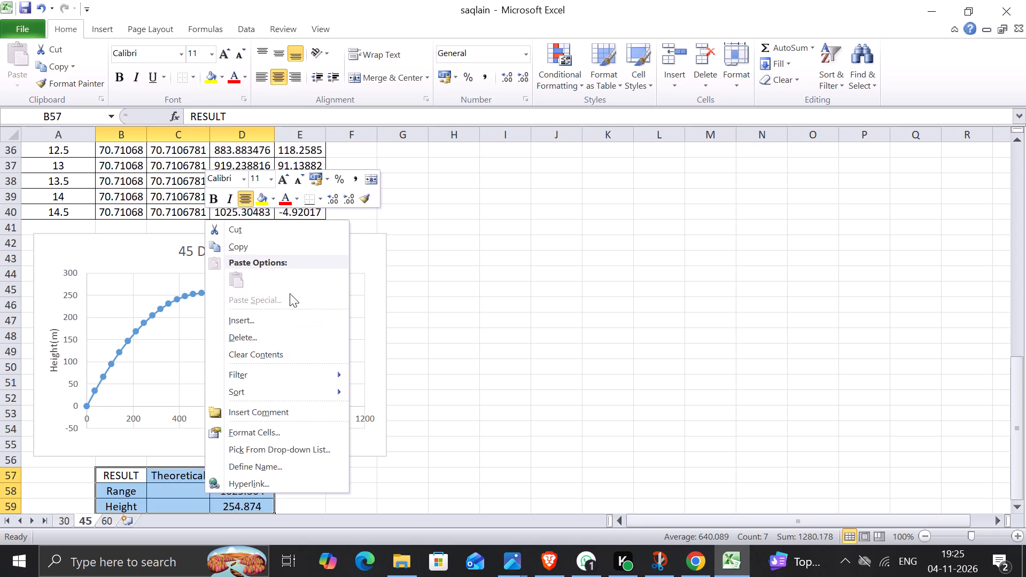
click(274, 230)
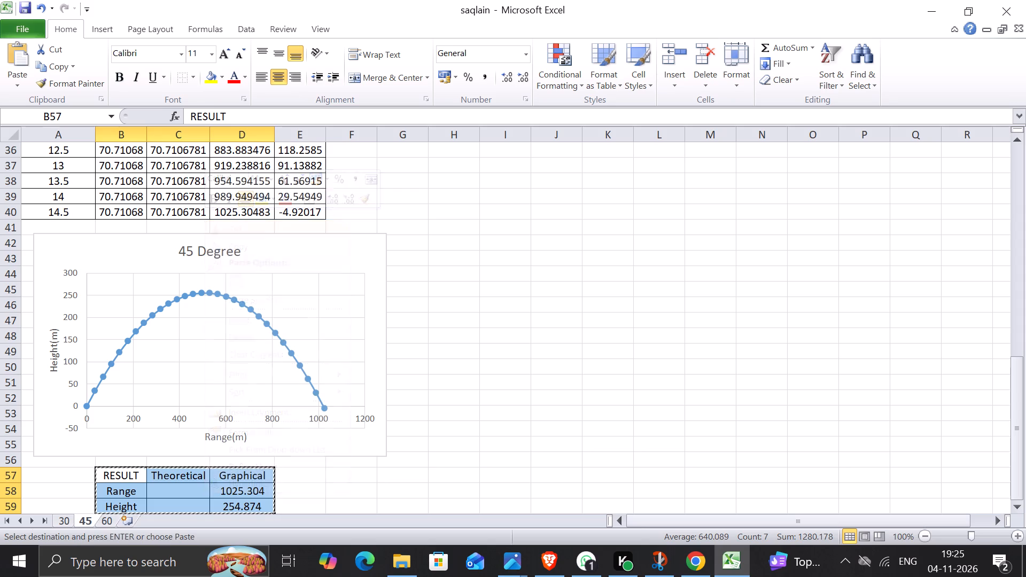
scroll(493, 349, up, 2)
scroll(493, 349, down, 1)
scroll(493, 349, up, 2)
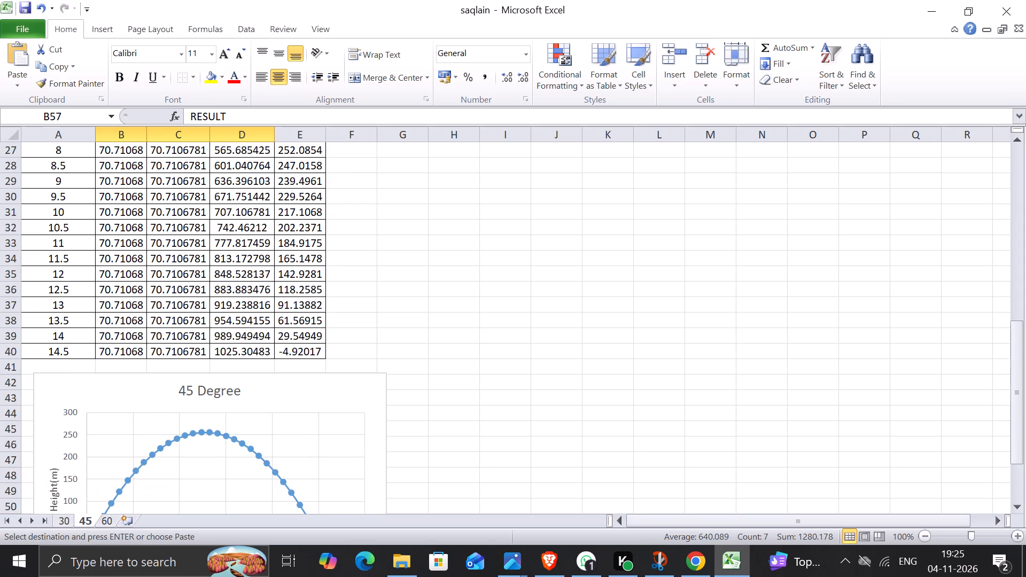
scroll(489, 347, up, 1)
scroll(431, 331, up, 1)
scroll(431, 331, down, 1)
scroll(430, 331, up, 1)
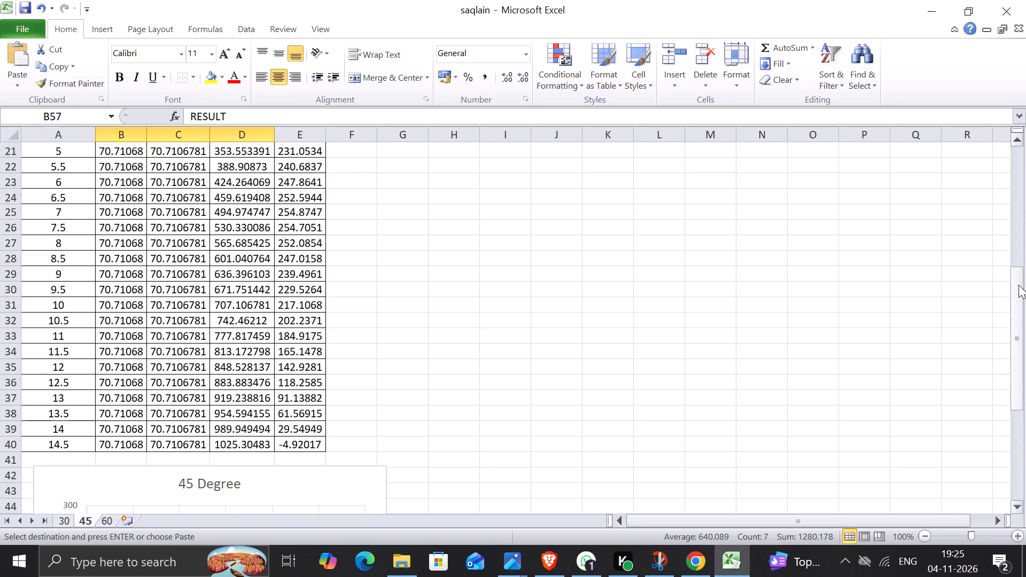
drag(1018, 286, 1021, 260)
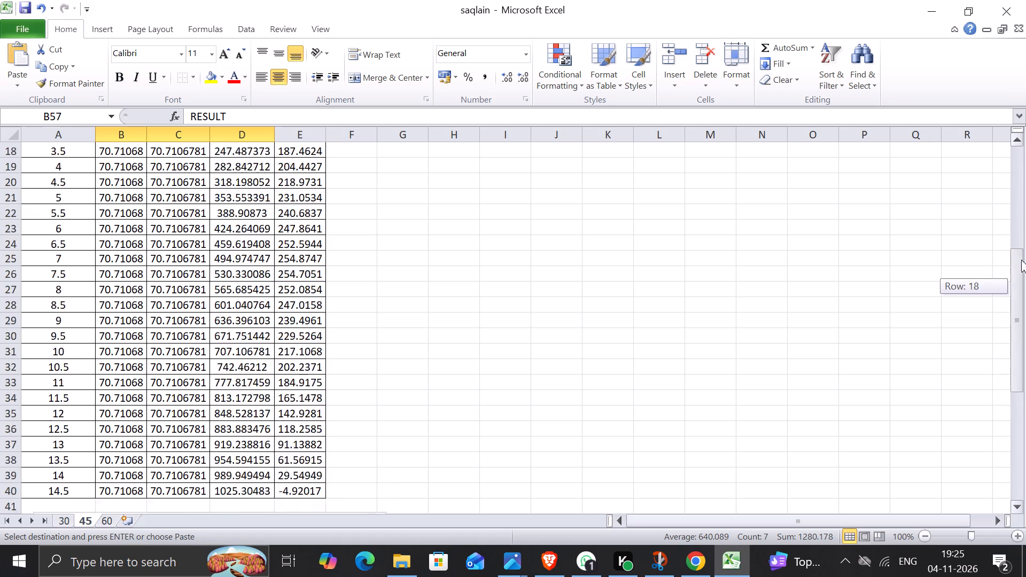
drag(1021, 260, 1022, 157)
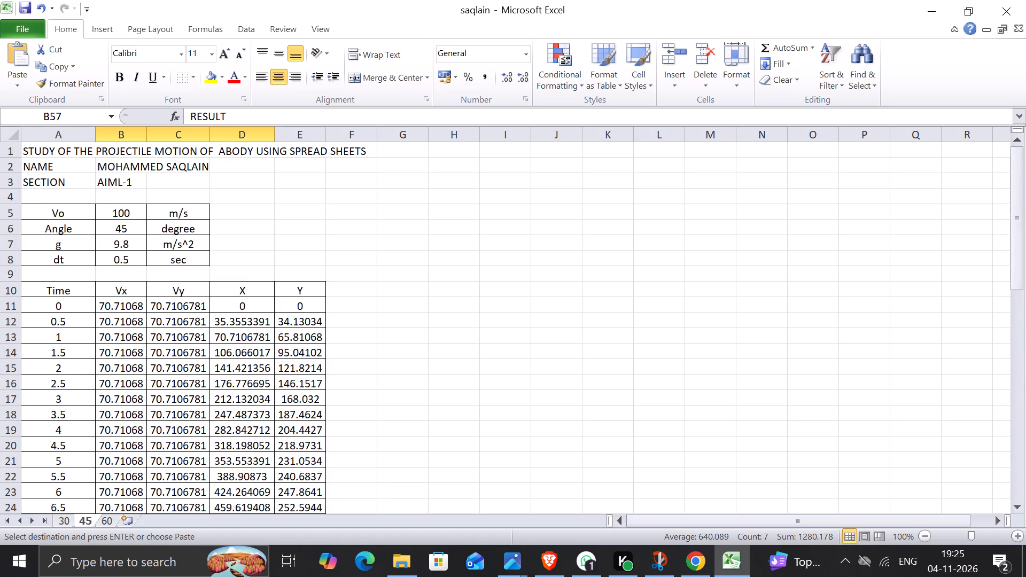
drag(390, 290, 493, 316)
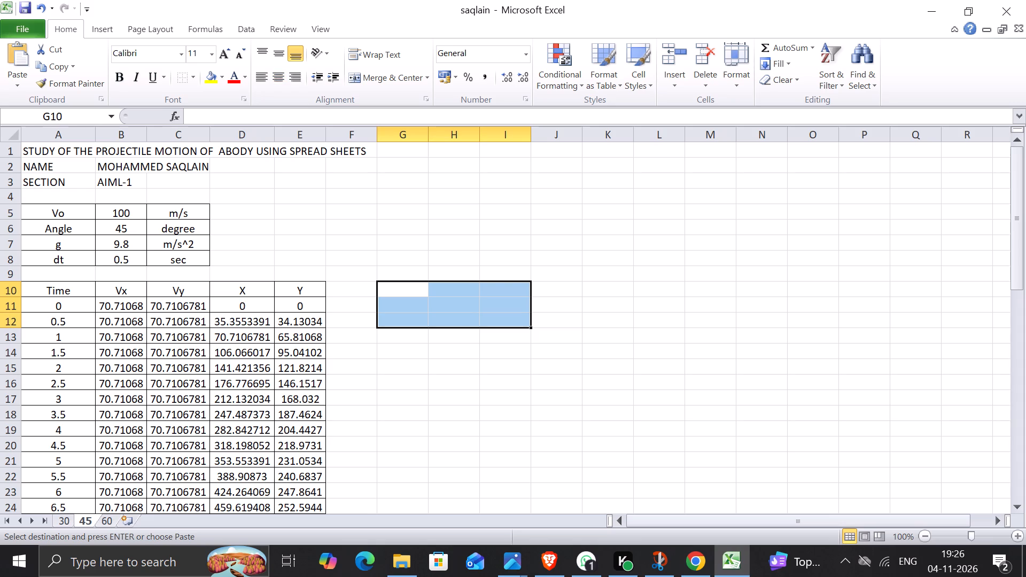
key(ctrl+v)
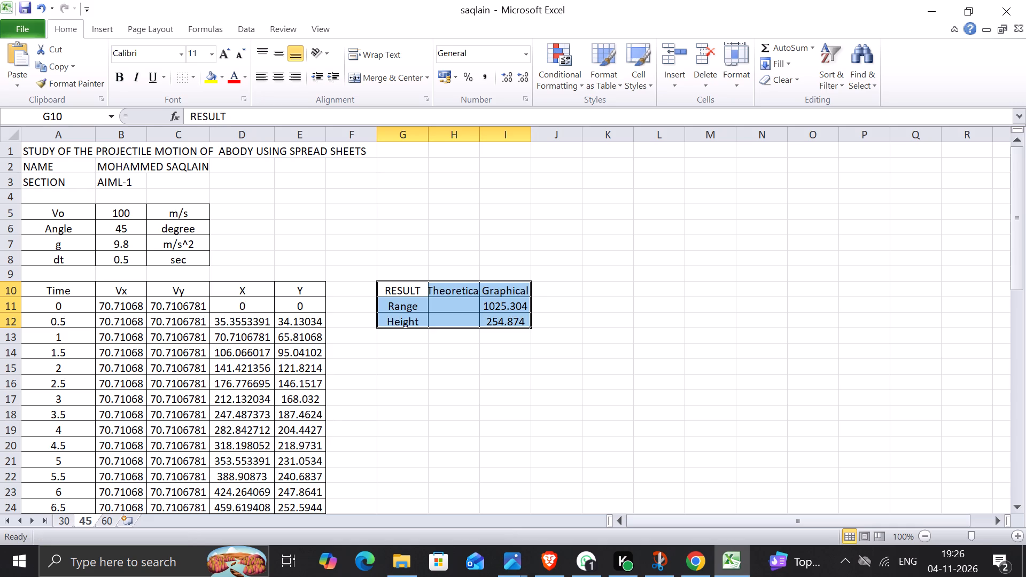
Move the 45 Degree chart from below the data table to columns F–M under the RESULT table, at about rows 17 to 30.
scroll(573, 324, down, 1)
scroll(506, 379, up, 1)
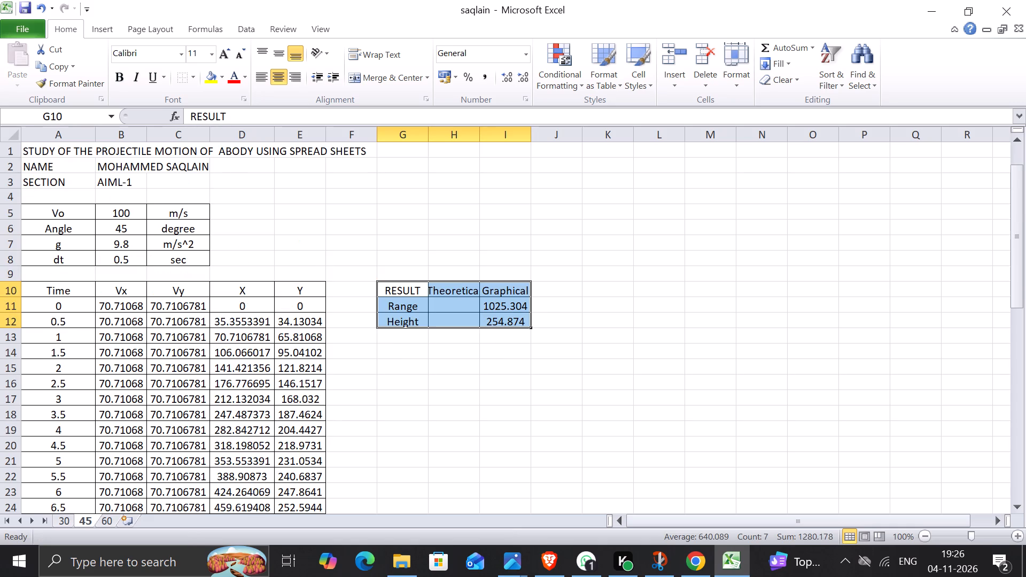
drag(1022, 271, 1025, 424)
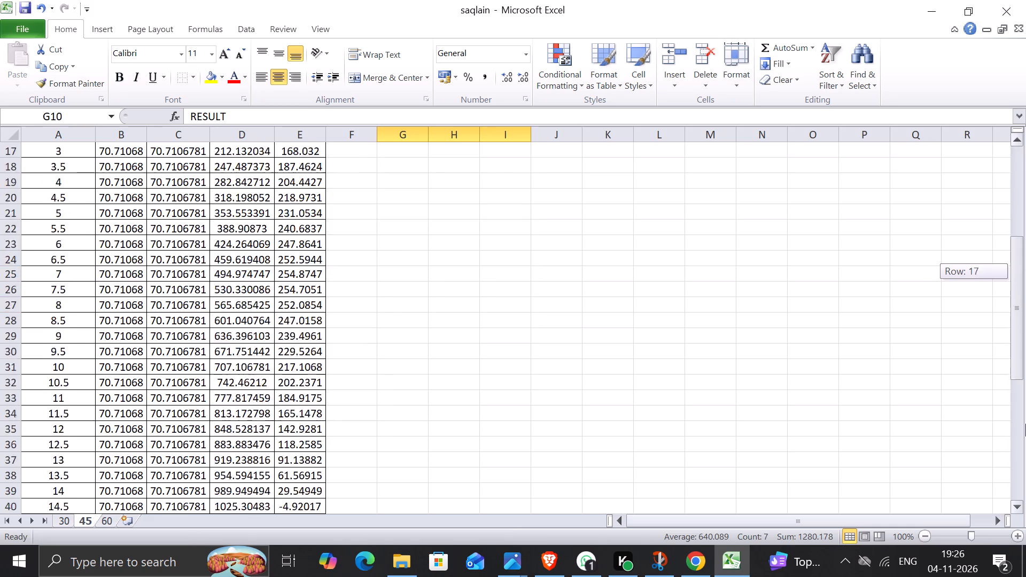
drag(1025, 424, 1025, 502)
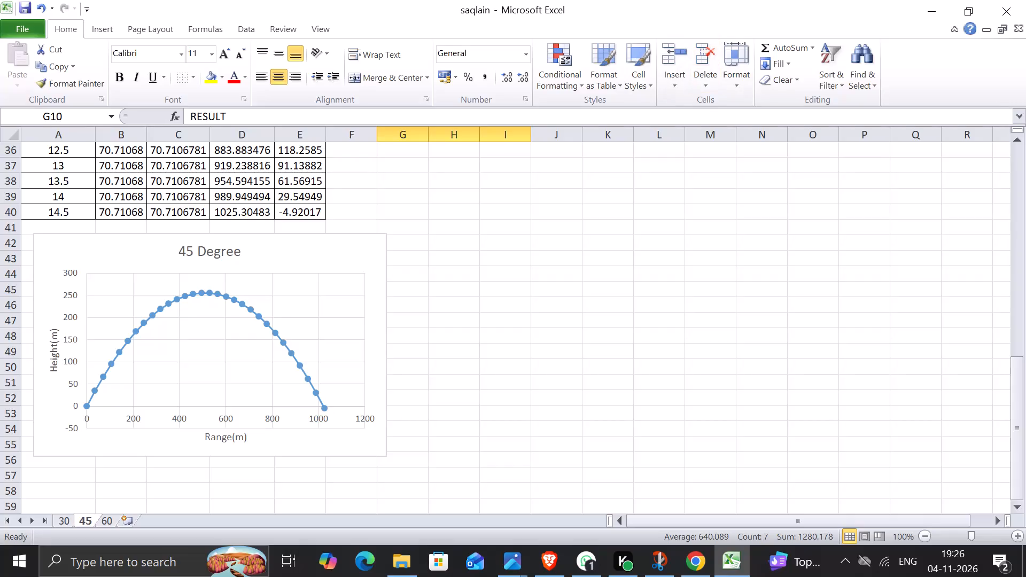
scroll(666, 307, up, 2)
scroll(666, 307, down, 1)
scroll(666, 307, up, 2)
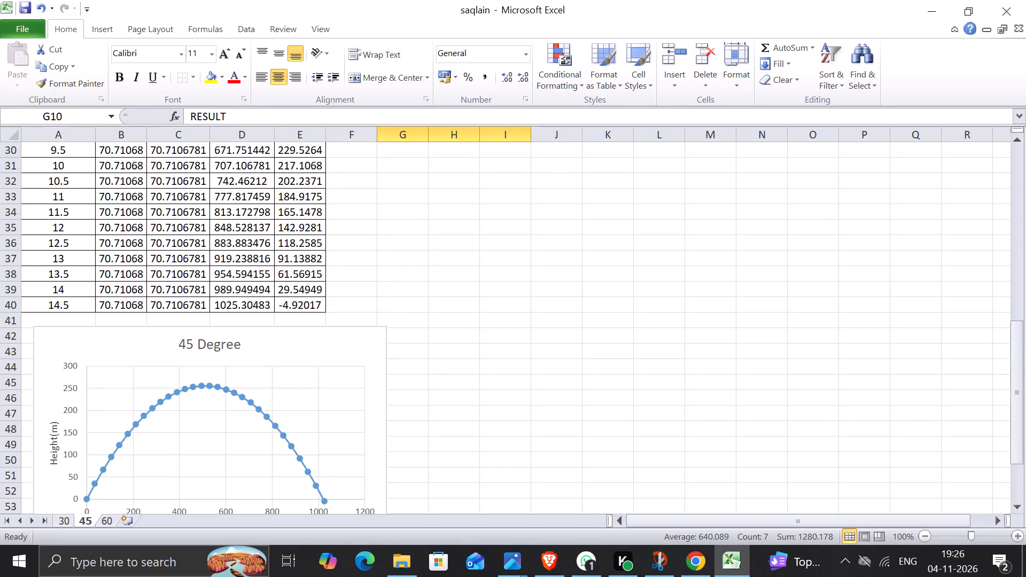
scroll(716, 285, down, 2)
scroll(818, 236, up, 1)
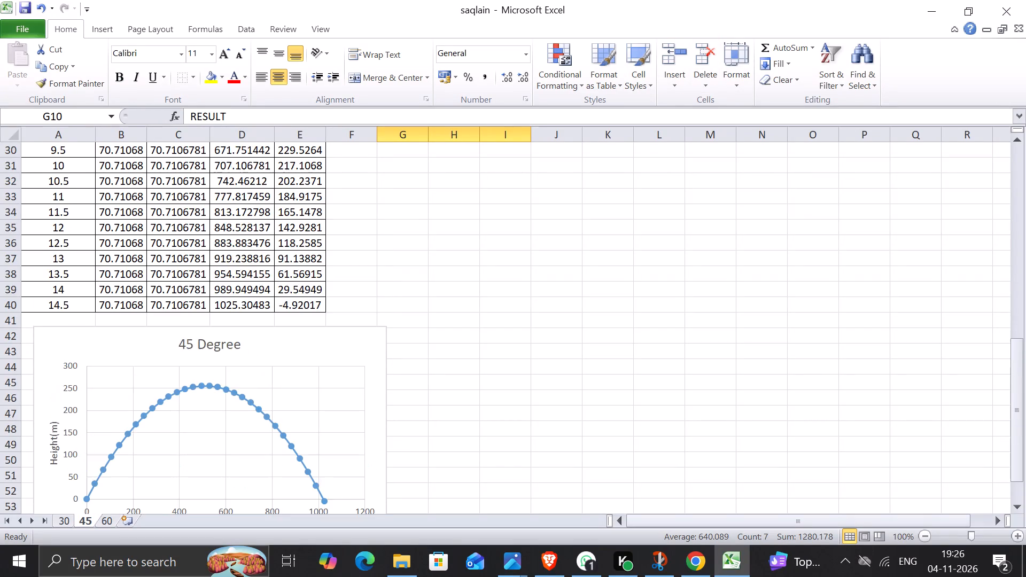
scroll(818, 238, up, 1)
scroll(812, 245, down, 3)
scroll(997, 245, down, 1)
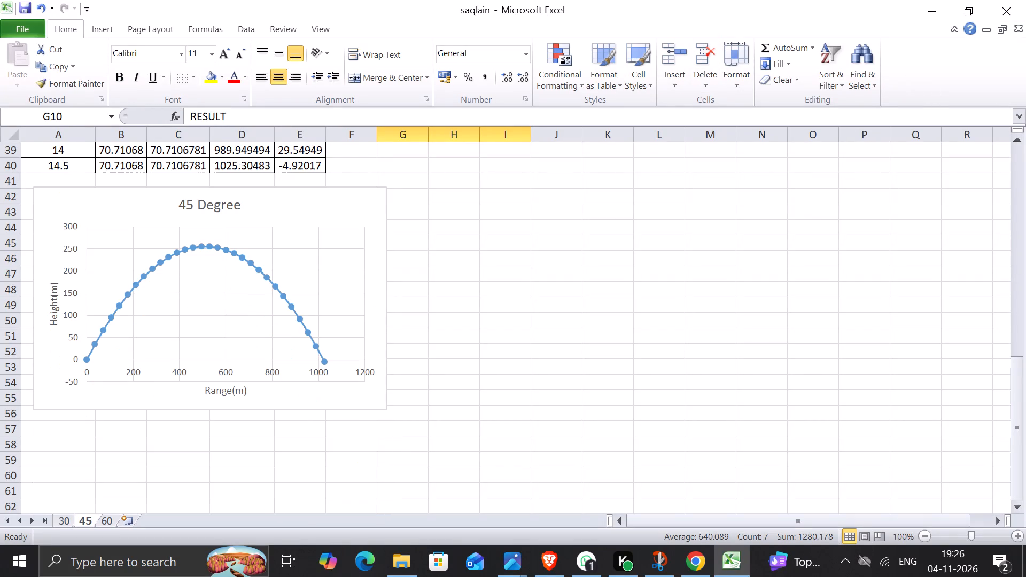
drag(1021, 378, 1020, 316)
scroll(1021, 316, down, 1)
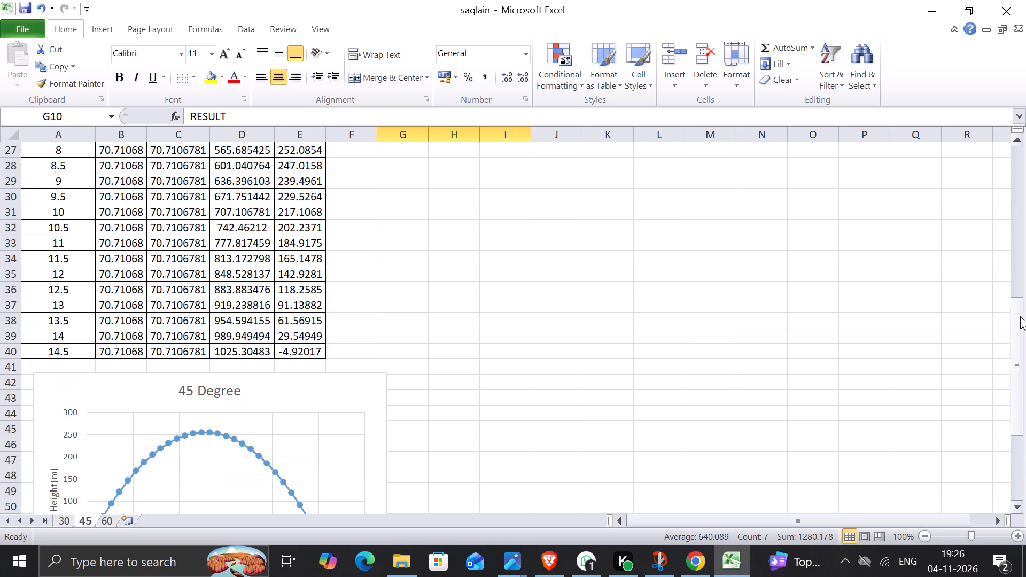
drag(1020, 316, 1020, 310)
scroll(1020, 318, up, 1)
scroll(305, 457, down, 1)
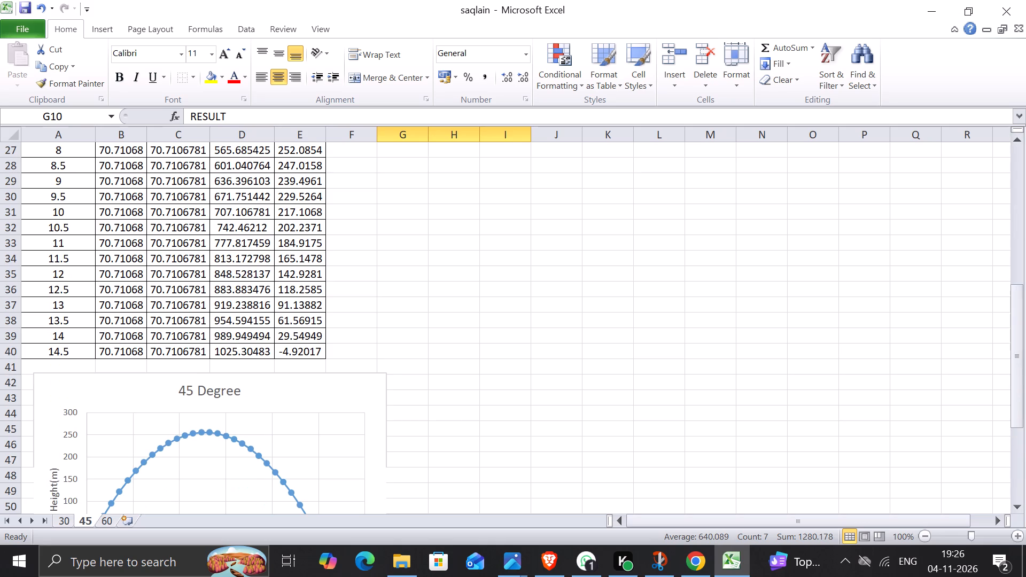
drag(311, 395, 607, 189)
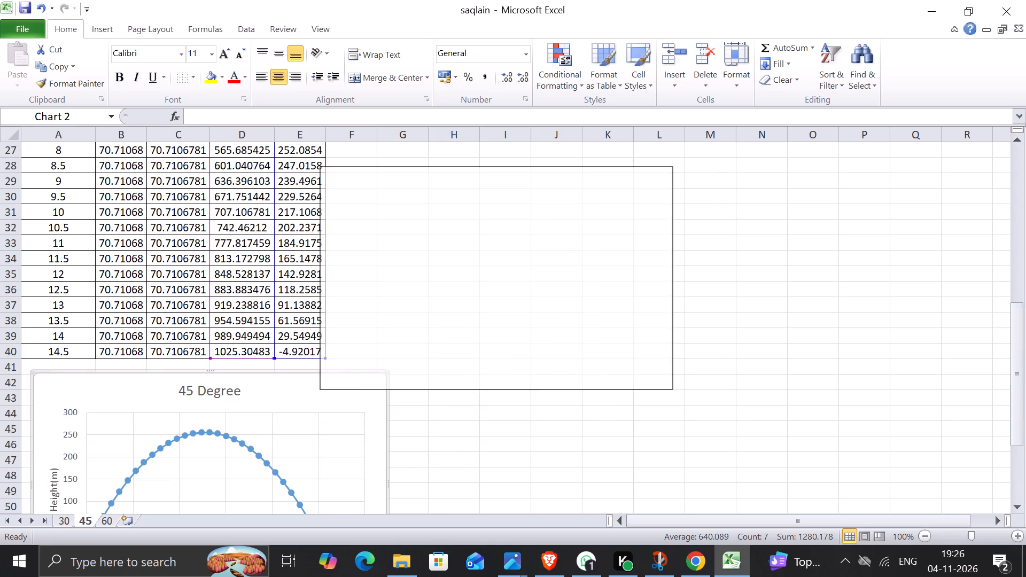
drag(607, 189, 642, 171)
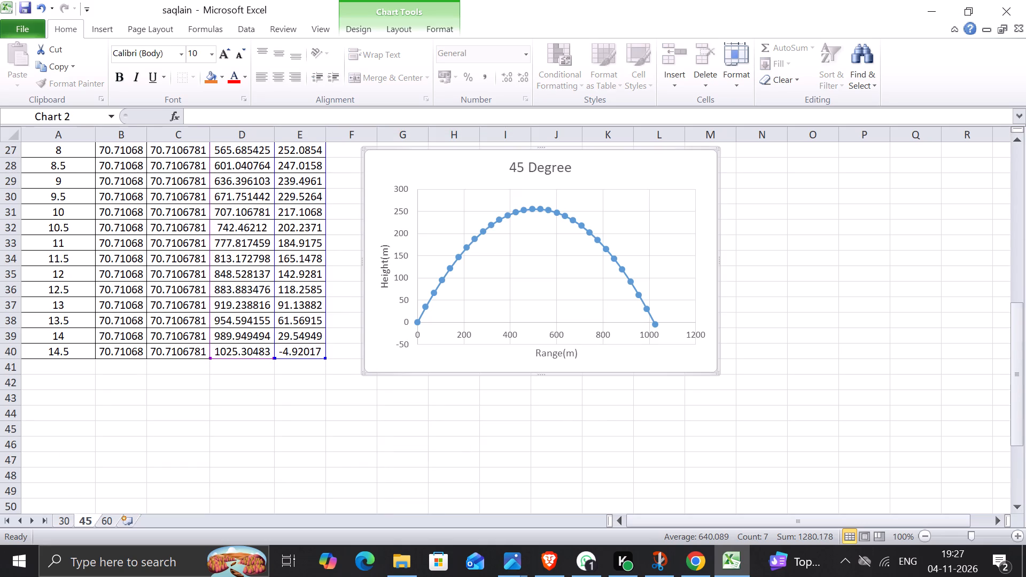
drag(1019, 329, 1009, 240)
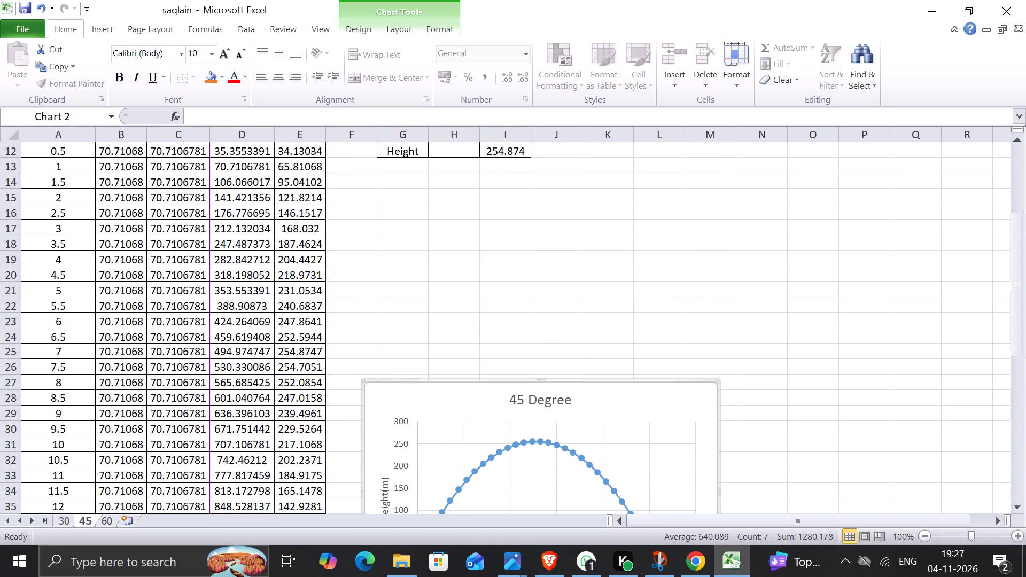
drag(643, 398, 621, 254)
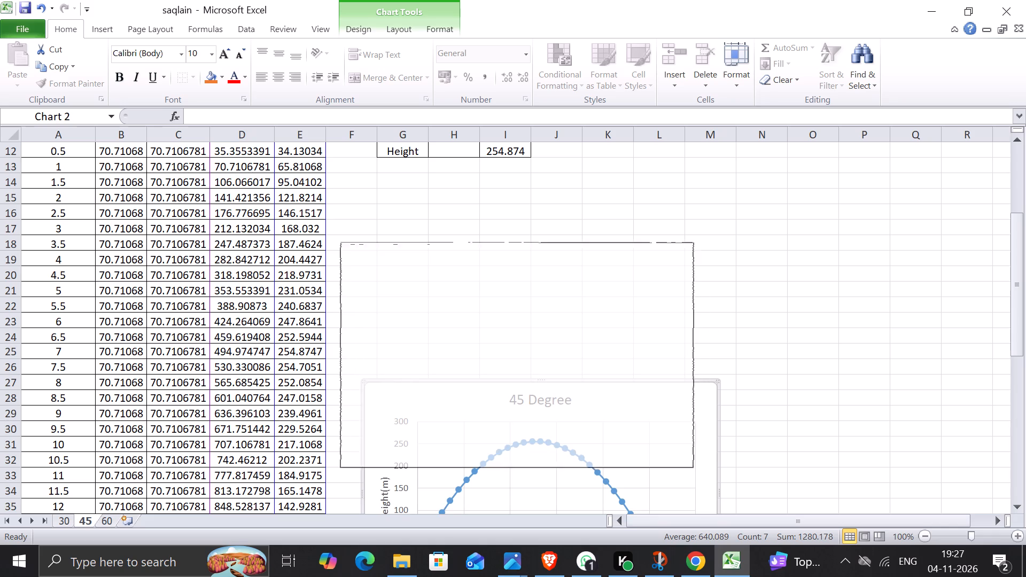
drag(621, 254, 644, 209)
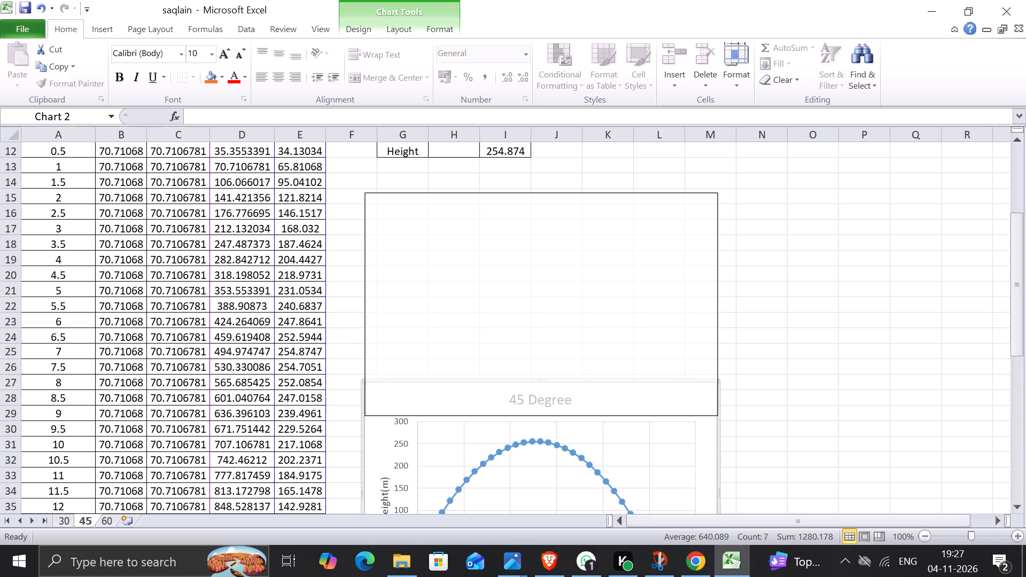
drag(644, 209, 627, 236)
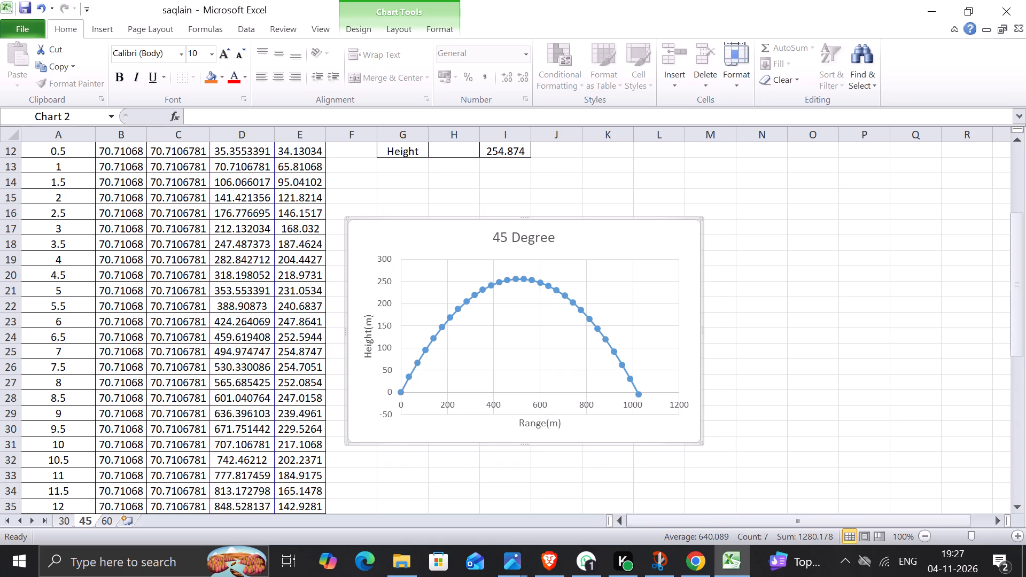
drag(1018, 276, 1014, 178)
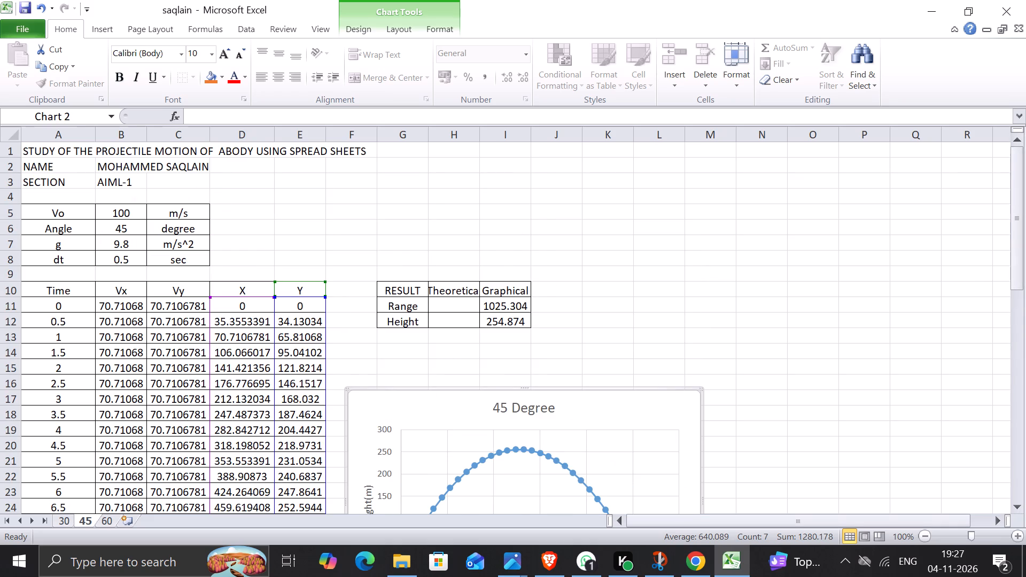
click(790, 318)
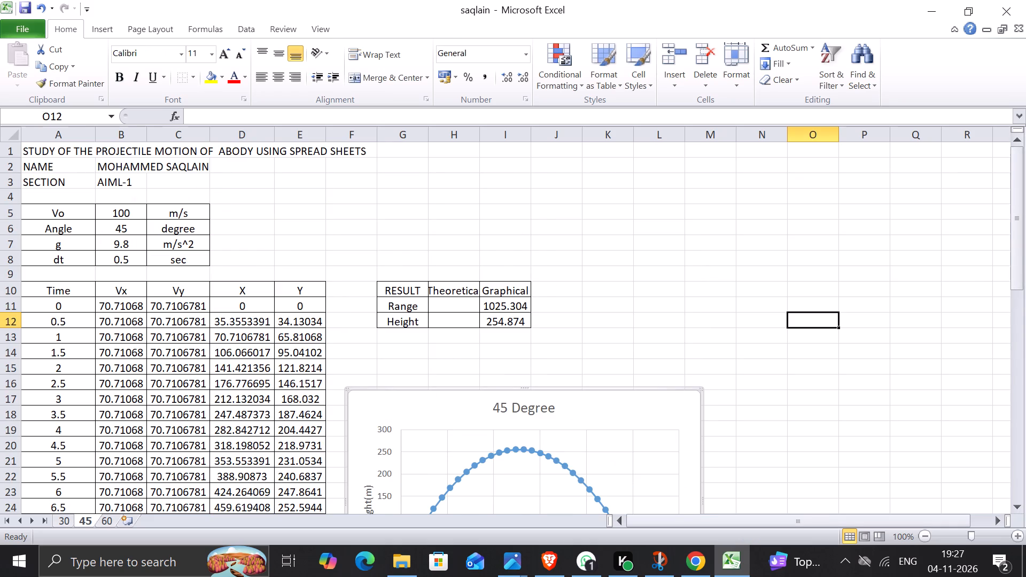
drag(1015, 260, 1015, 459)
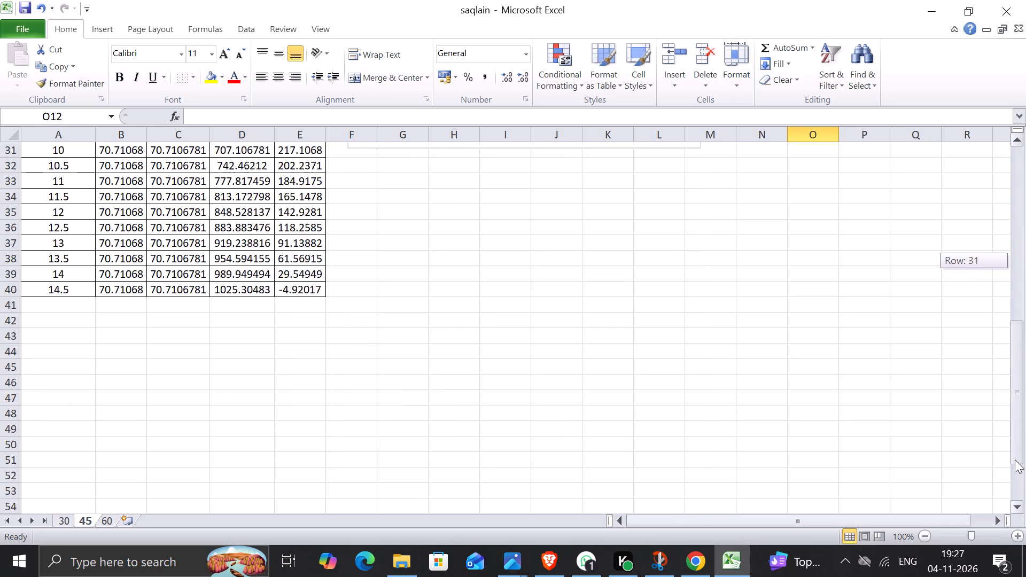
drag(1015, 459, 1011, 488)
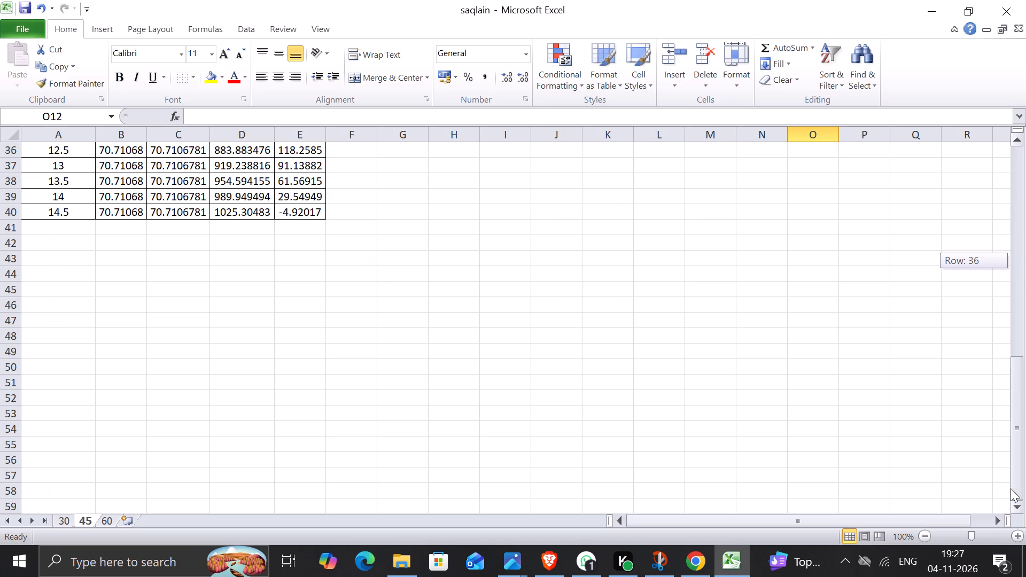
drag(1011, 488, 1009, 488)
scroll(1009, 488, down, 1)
Return to the top of the 45 sheet and save the workbook.
drag(1009, 488, 1025, 395)
drag(1025, 395, 1025, 368)
drag(1015, 388, 1008, 314)
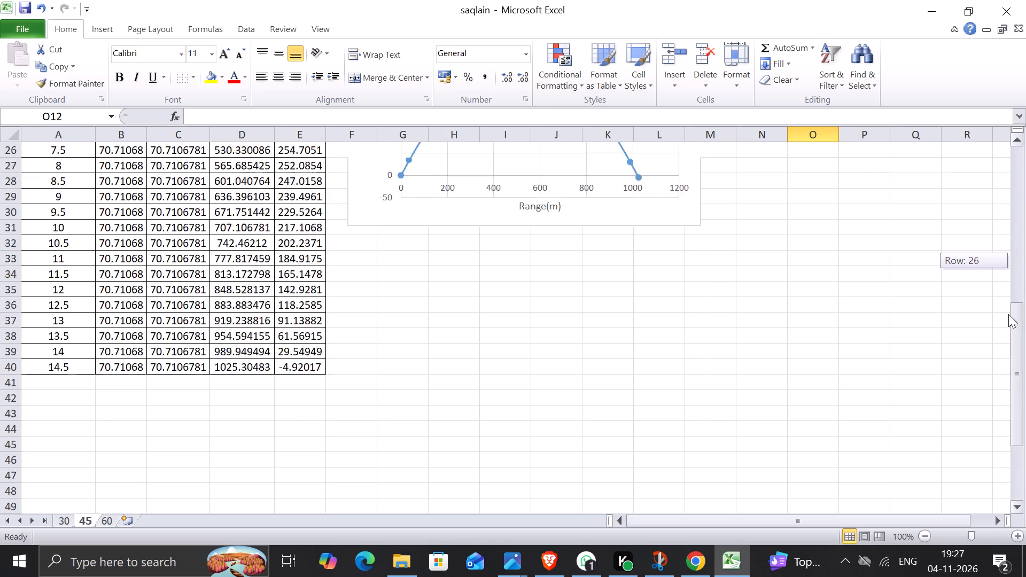
drag(1008, 314, 998, 175)
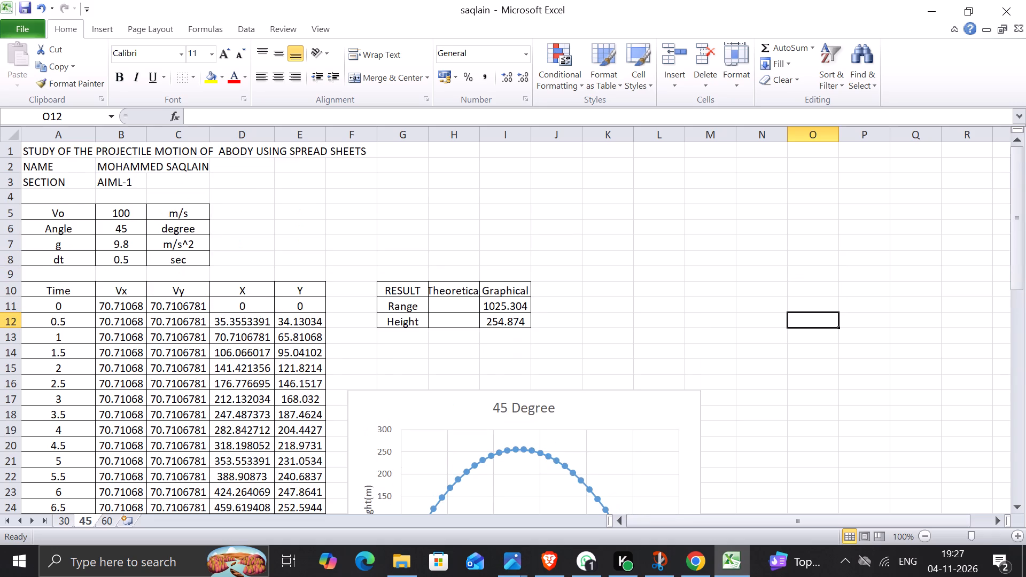
drag(1016, 216, 1015, 180)
key(ctrl+s)
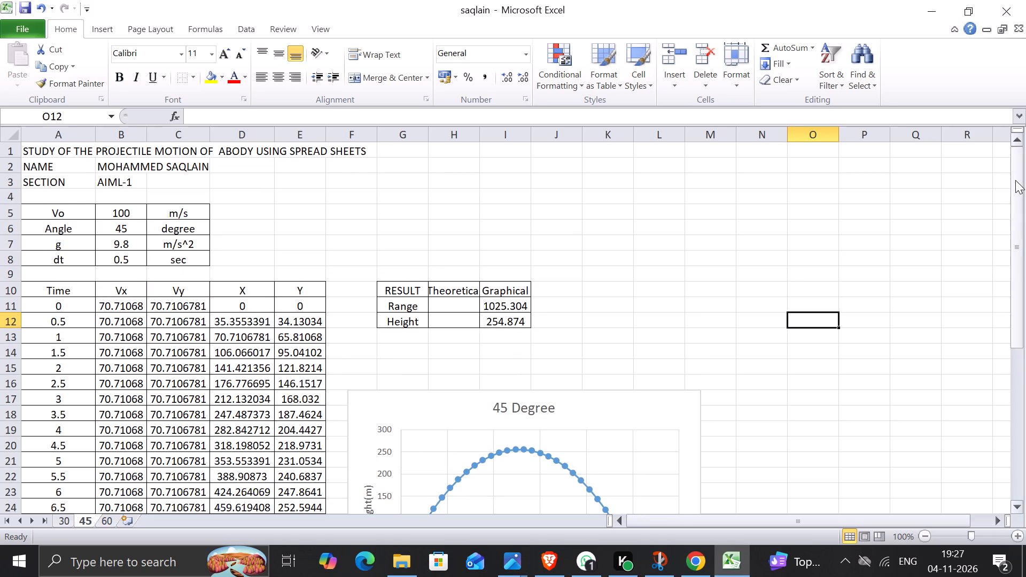
key(ctrl+s)
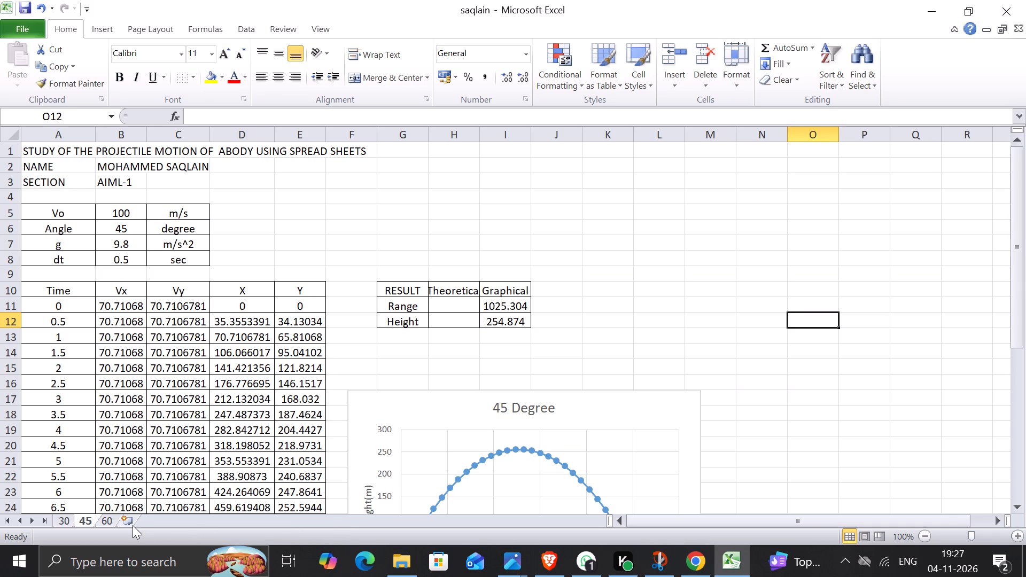
Move the RESULT table on the 60 sheet from B65:D67 to G10:I12, beside the top of the data table.
click(110, 517)
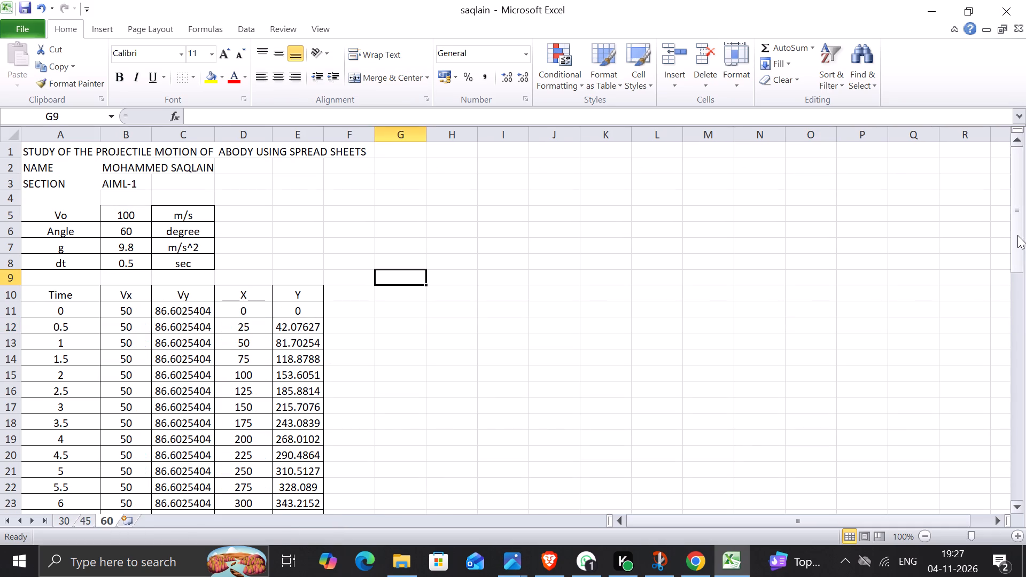
drag(1017, 235, 1025, 553)
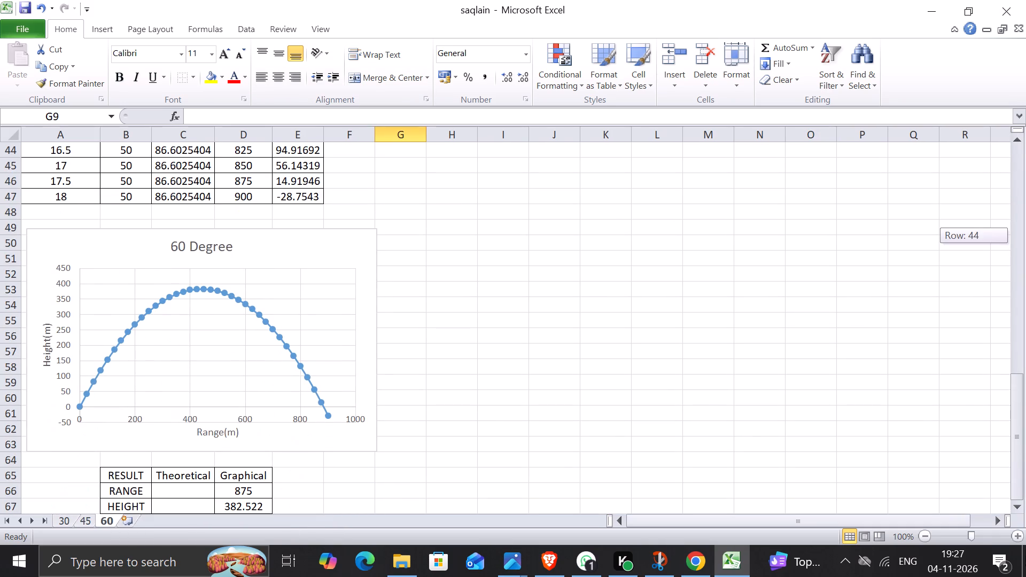
drag(1025, 553, 1025, 562)
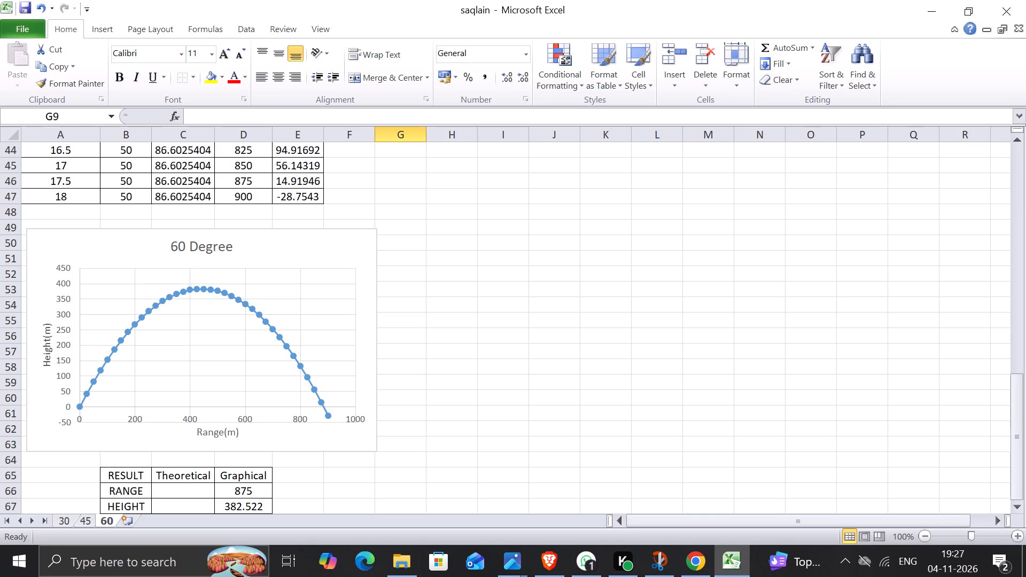
click(109, 473)
drag(109, 475, 237, 509)
right_click(250, 479)
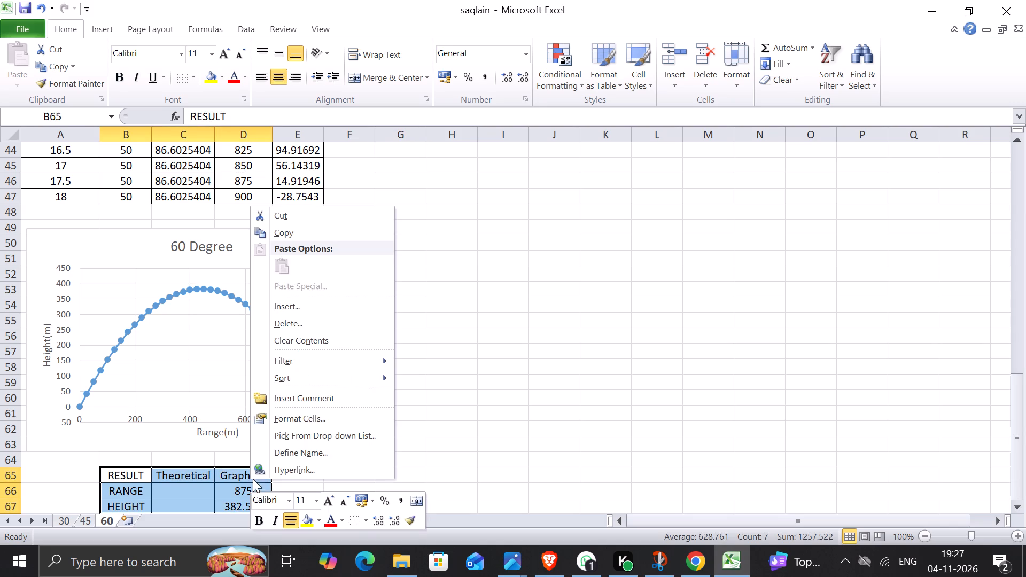
click(309, 215)
drag(1012, 402, 1012, 284)
drag(1017, 305, 1017, 298)
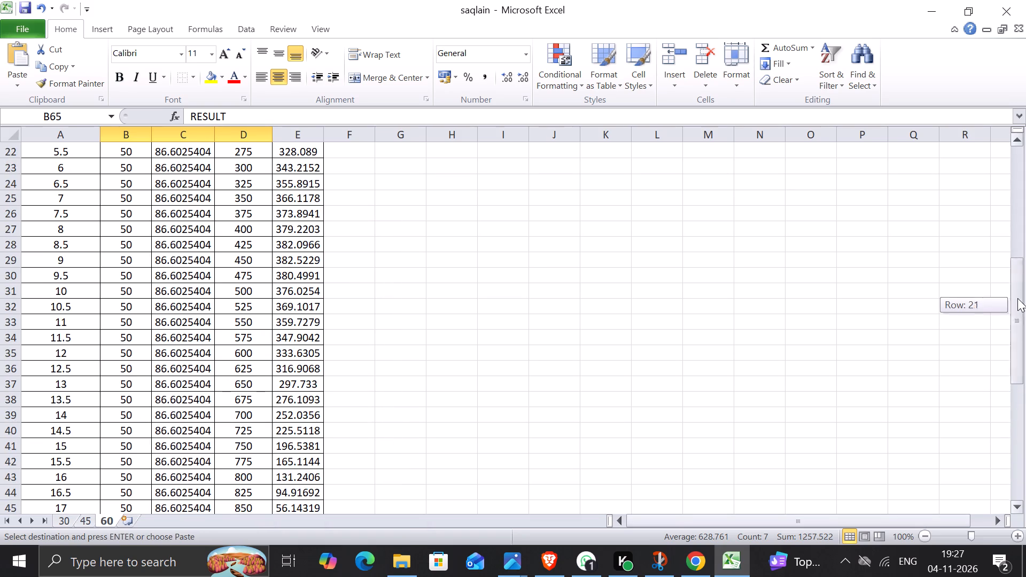
drag(1017, 298, 1005, 185)
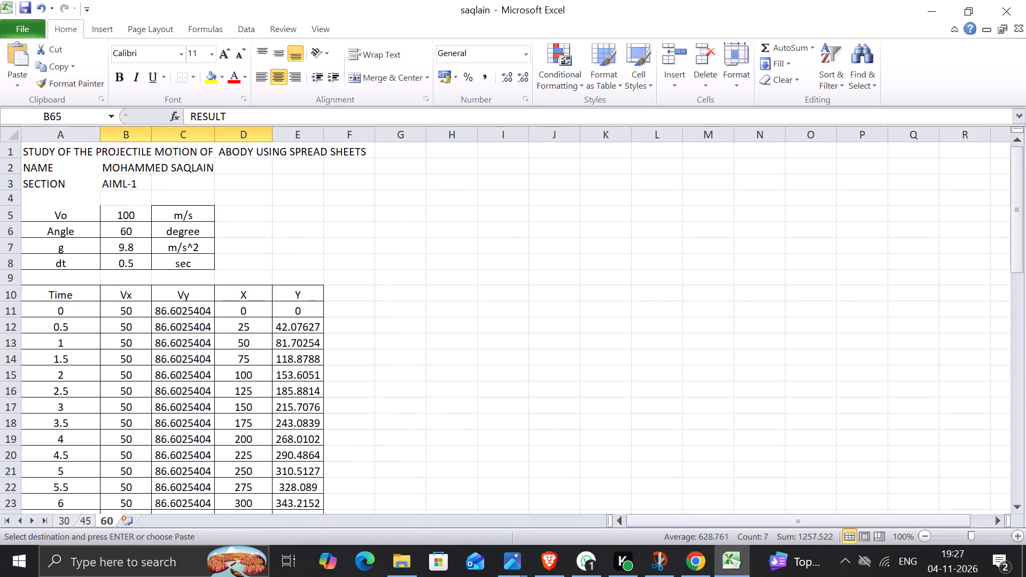
drag(386, 292, 438, 307)
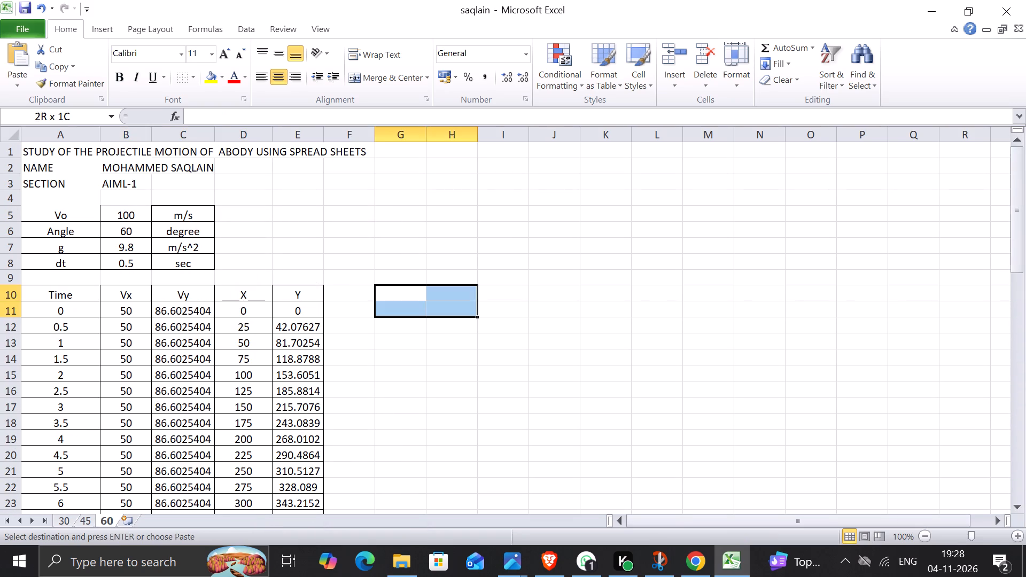
drag(438, 307, 506, 324)
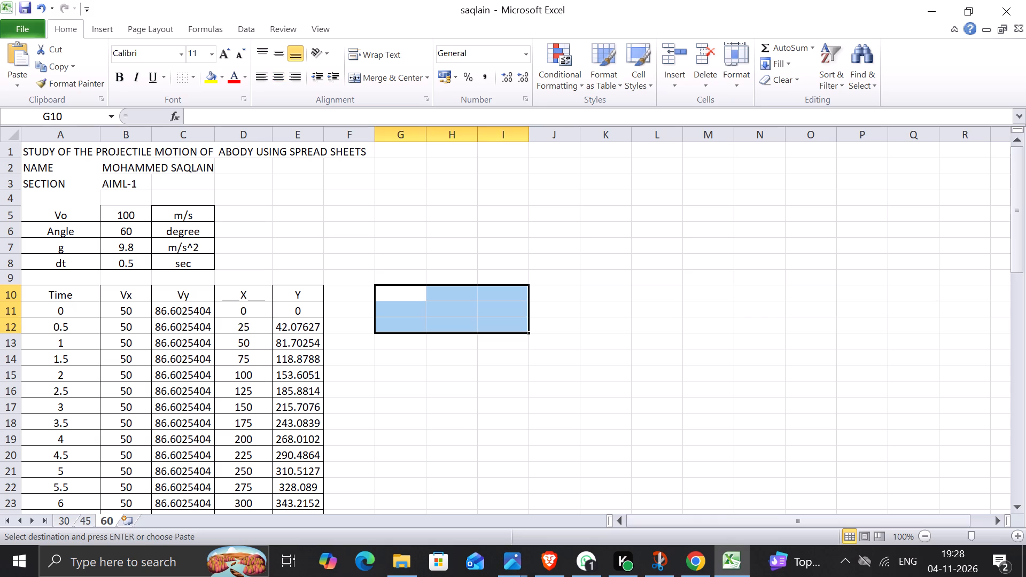
key(ctrl+v)
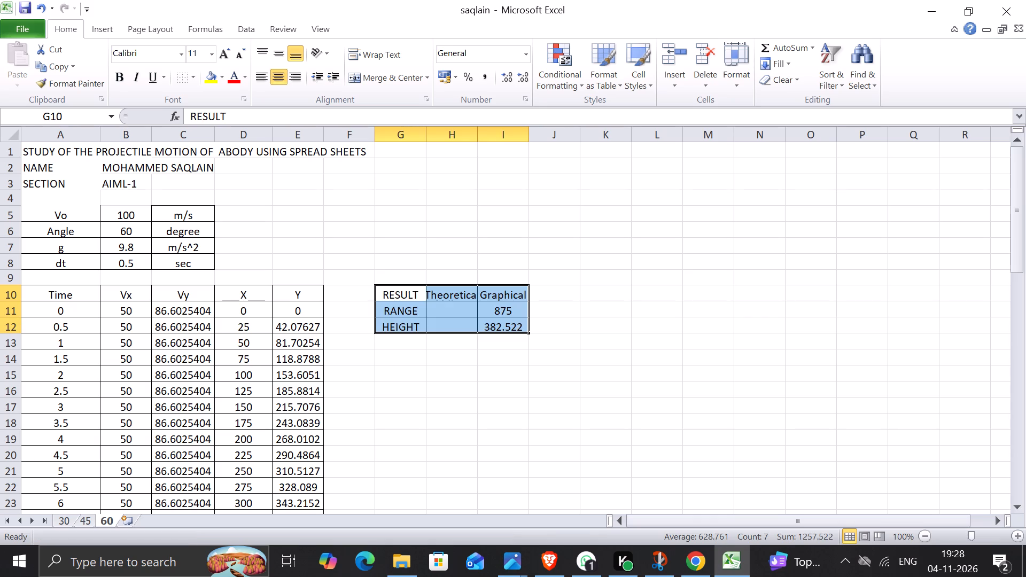
Move the 60 Degree chart from below the data table to columns F–M, at about rows 44 to 58.
drag(1014, 255, 1019, 292)
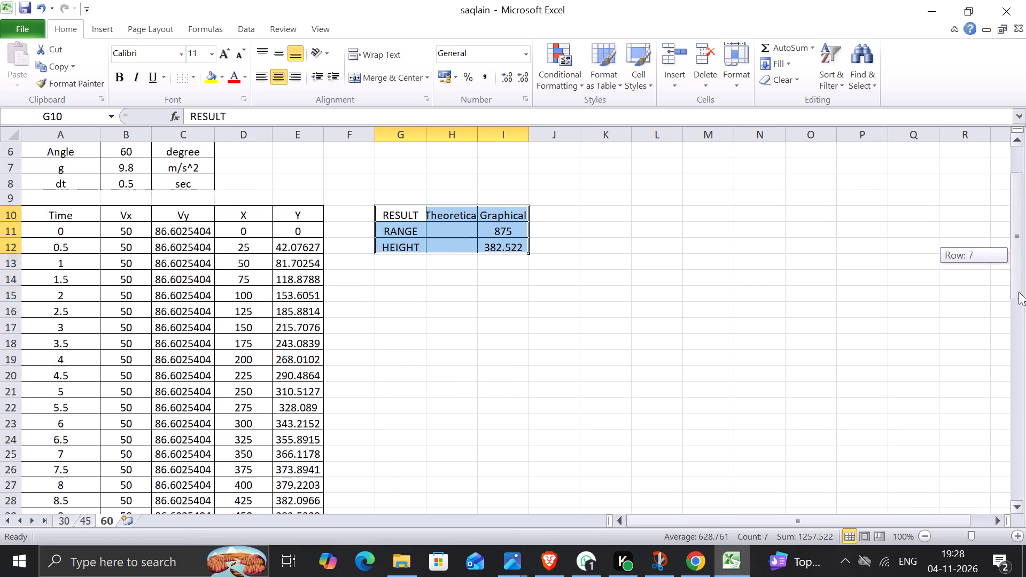
drag(1019, 292, 1025, 536)
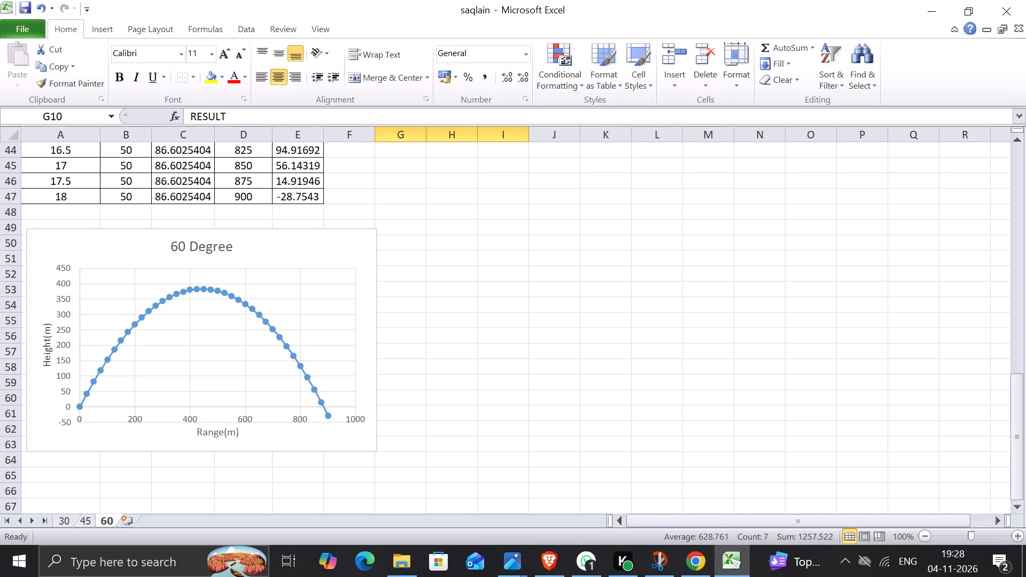
click(310, 336)
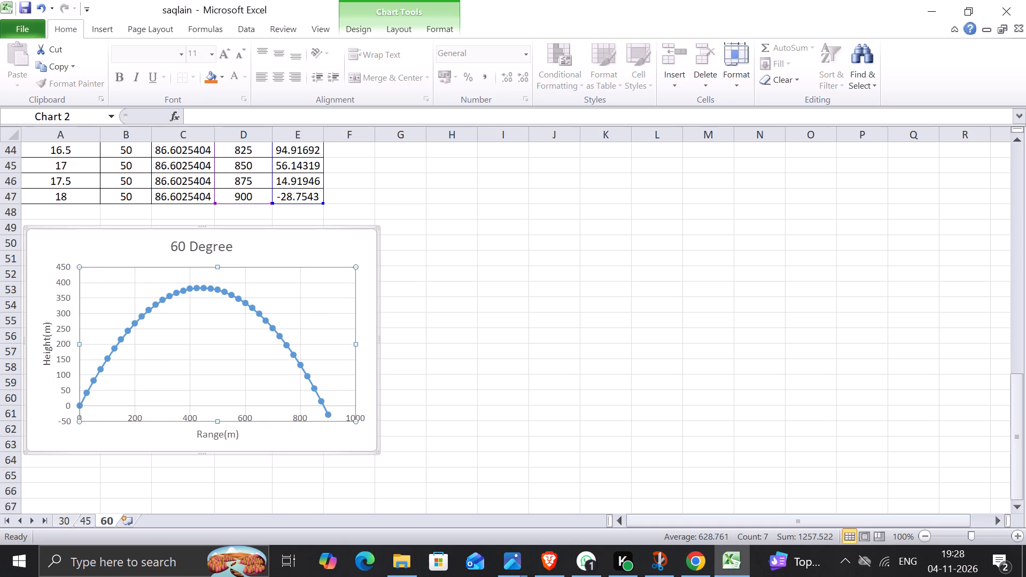
drag(329, 240, 437, 207)
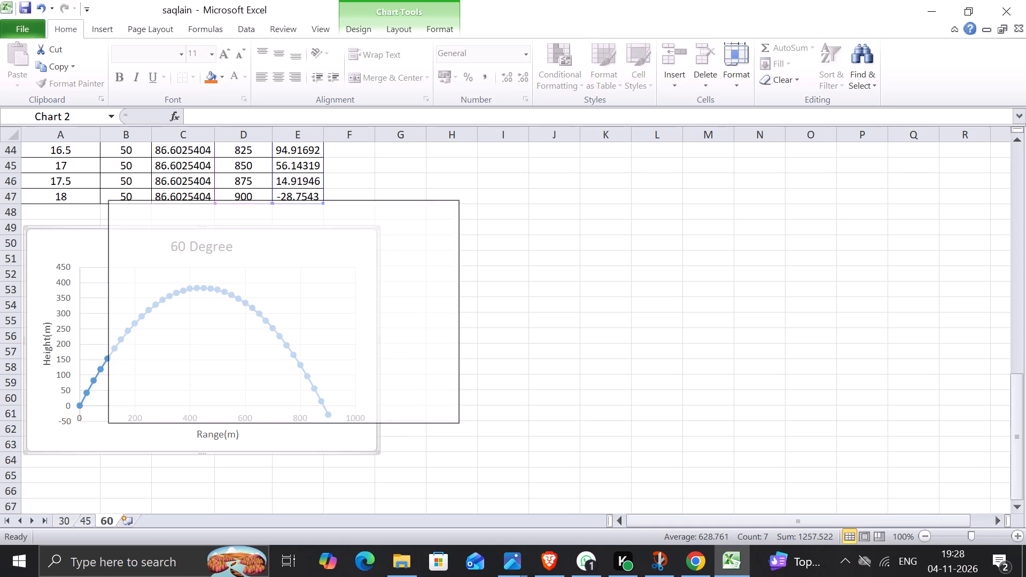
drag(437, 207, 657, 163)
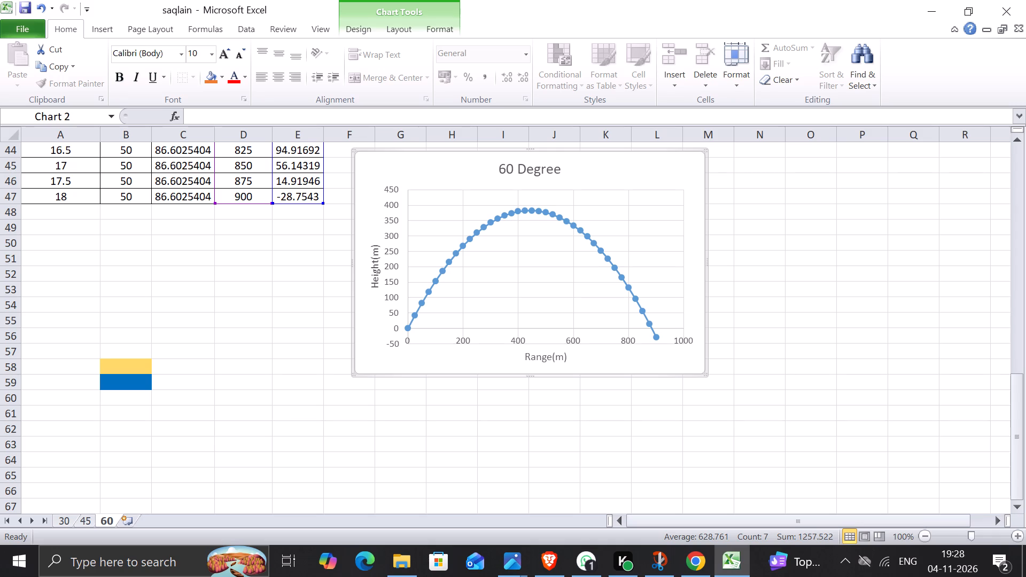
Remove the fill colour from the stray coloured cells B59 and B58 on the 60 sheet.
click(122, 385)
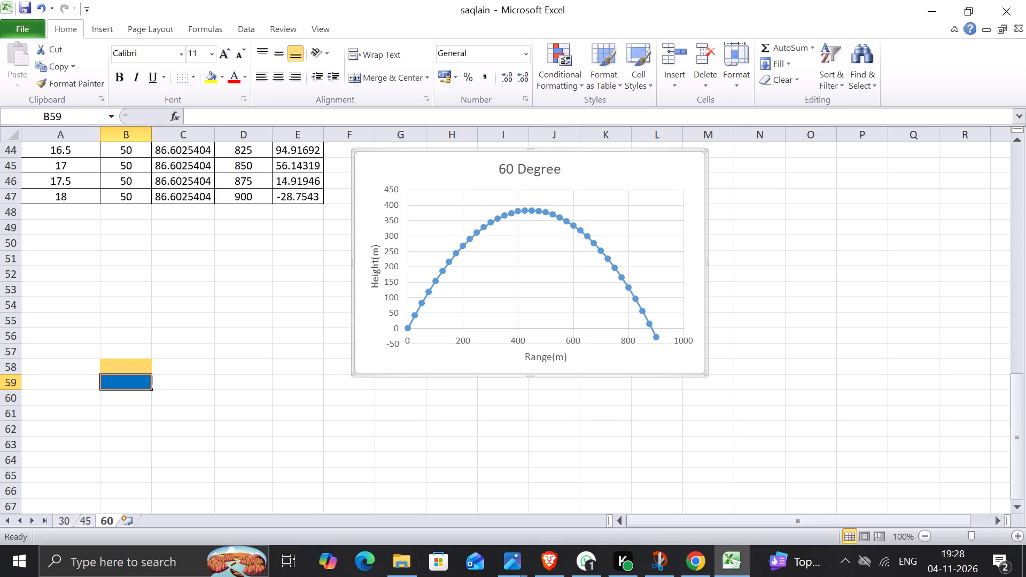
click(214, 83)
click(221, 80)
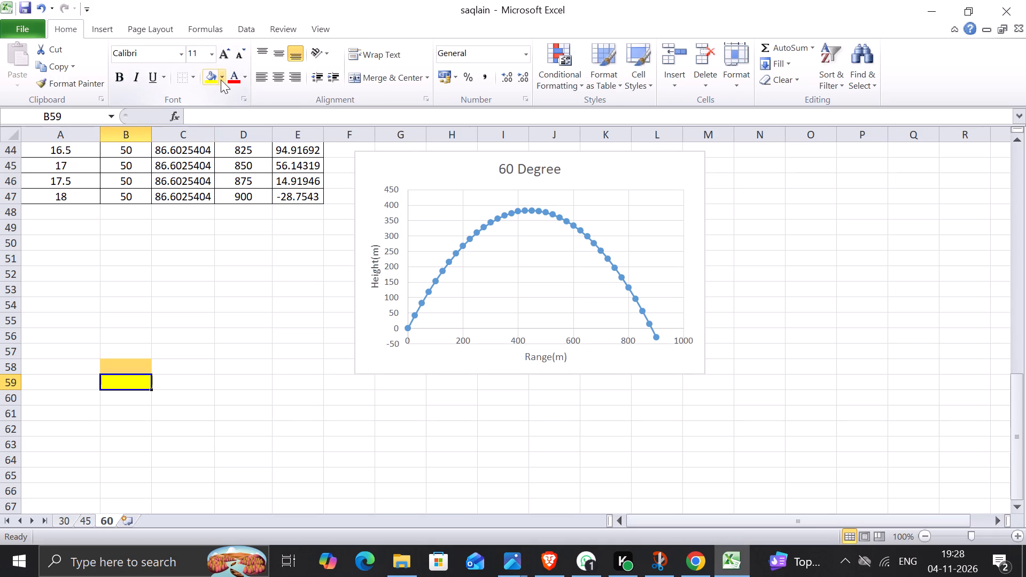
click(207, 104)
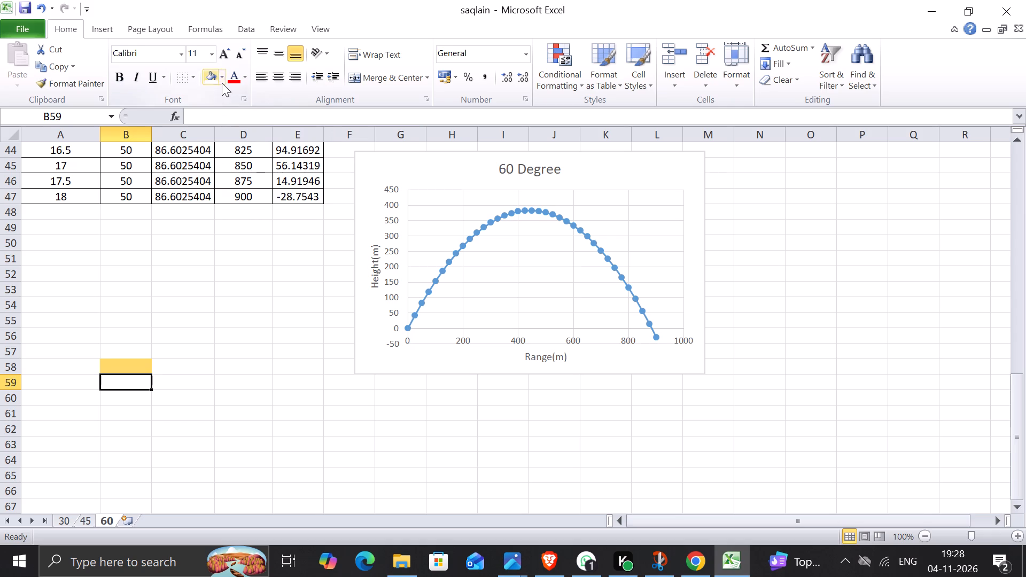
click(139, 362)
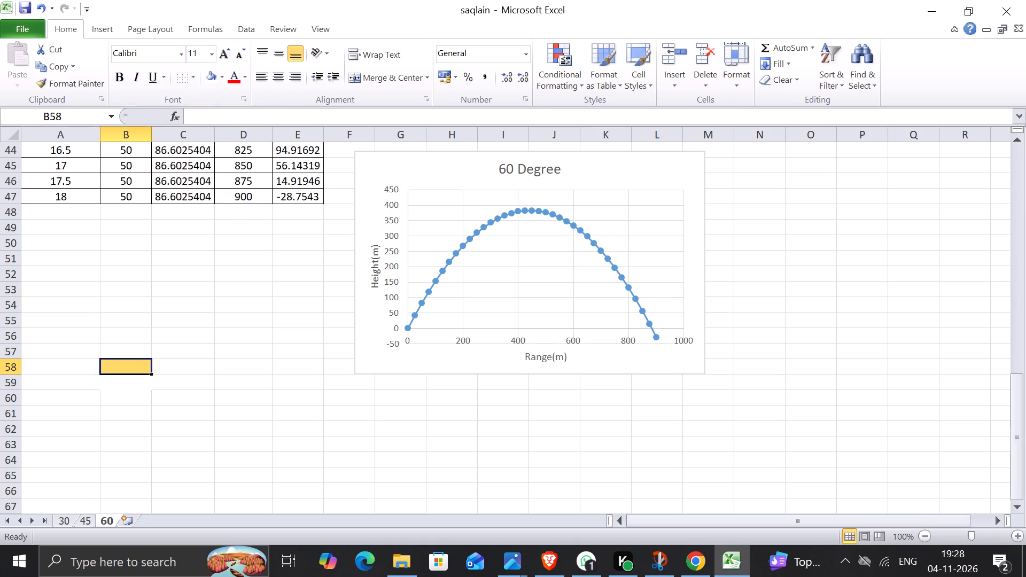
click(209, 77)
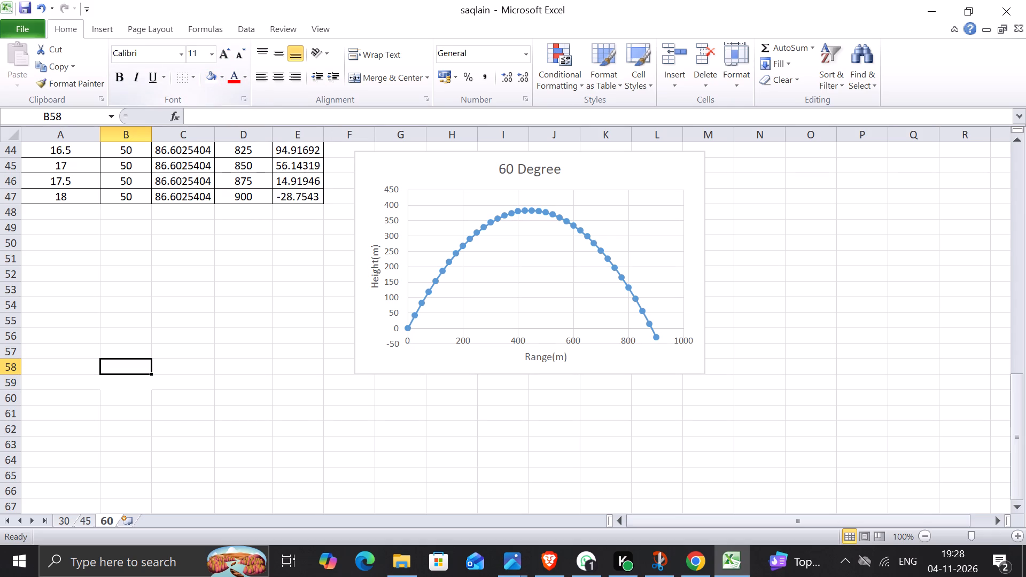
click(262, 391)
click(128, 363)
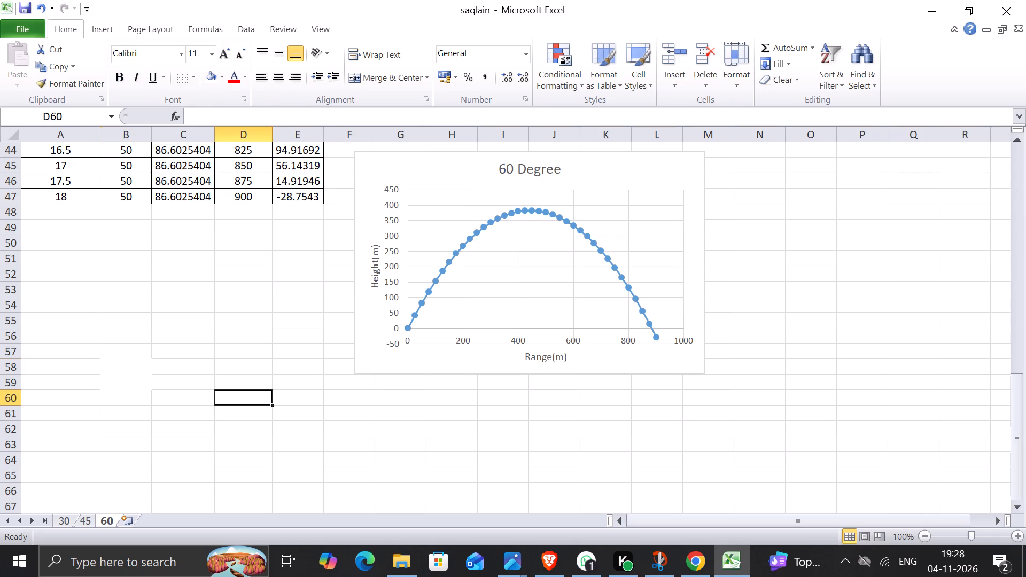
click(218, 82)
Move the 60 Degree chart up to columns G–M under the RESULT table, at about rows 15 to 29.
scroll(687, 312, up, 1)
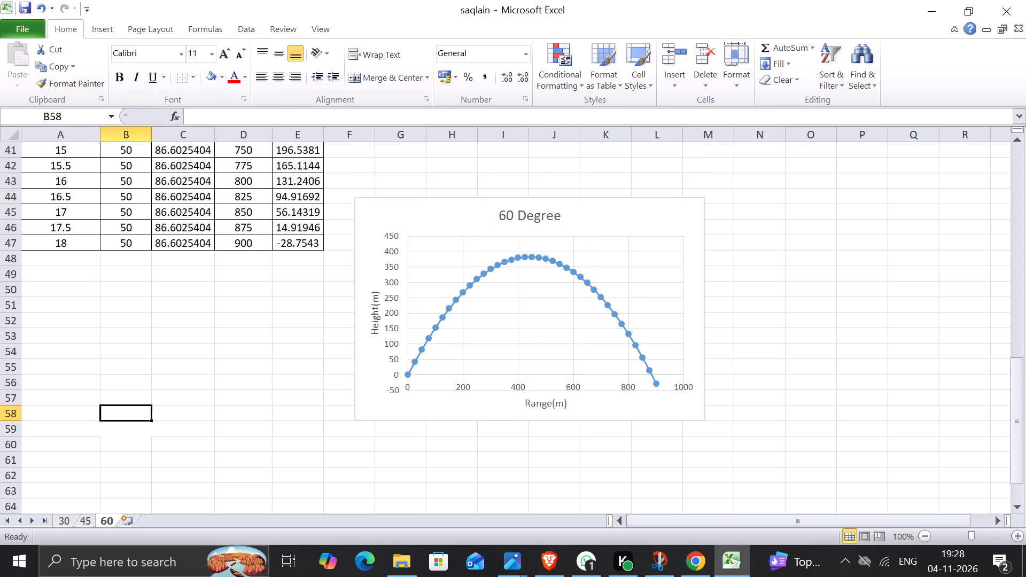
scroll(687, 312, down, 1)
scroll(687, 315, up, 3)
scroll(406, 365, down, 1)
scroll(153, 364, down, 1)
scroll(153, 364, up, 4)
scroll(153, 364, down, 1)
scroll(153, 364, up, 1)
scroll(153, 364, down, 1)
scroll(153, 364, up, 1)
scroll(153, 364, down, 1)
scroll(153, 364, up, 1)
scroll(153, 364, down, 1)
drag(448, 353, 438, 199)
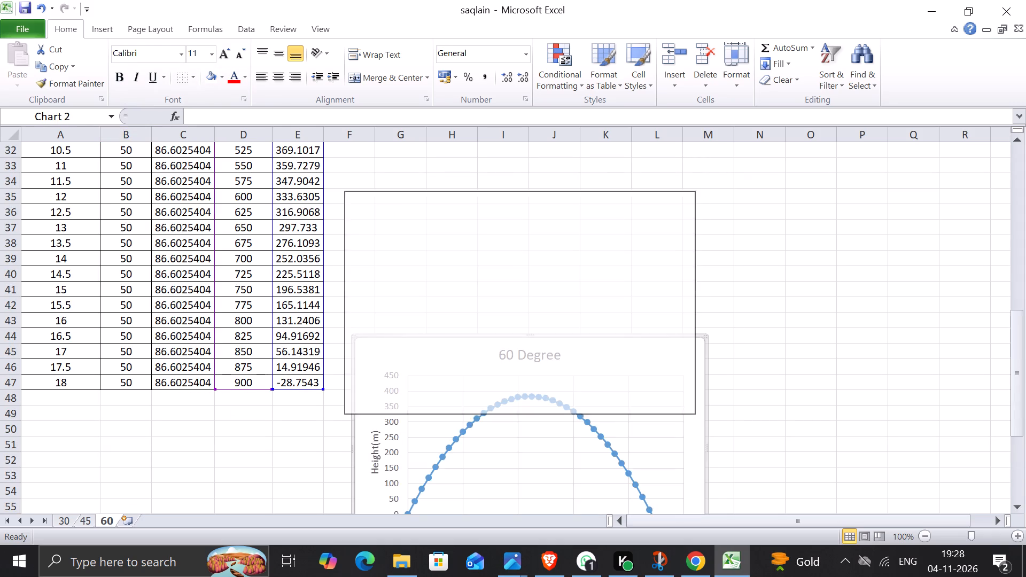
drag(438, 199, 450, 173)
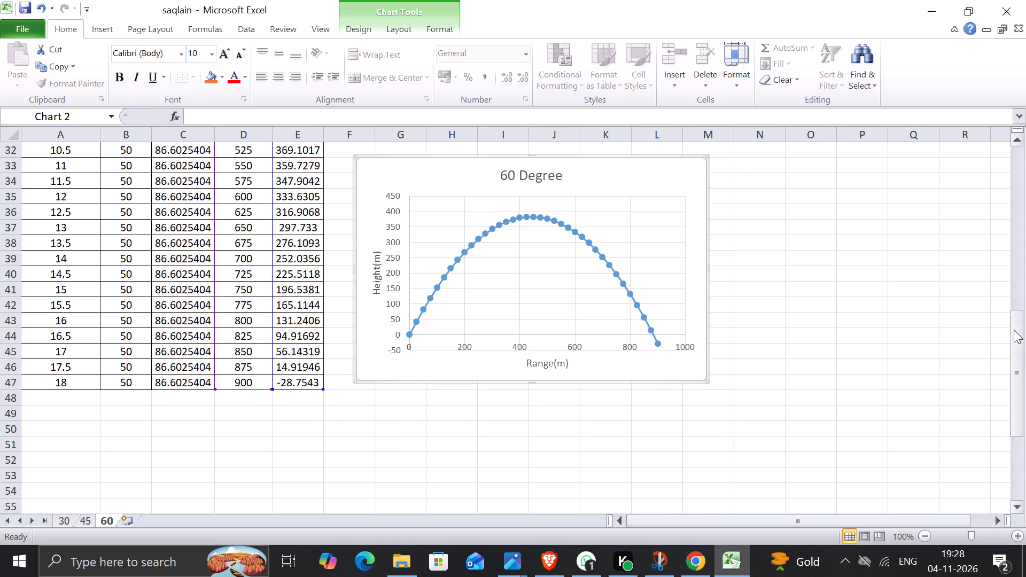
drag(1014, 330, 1009, 267)
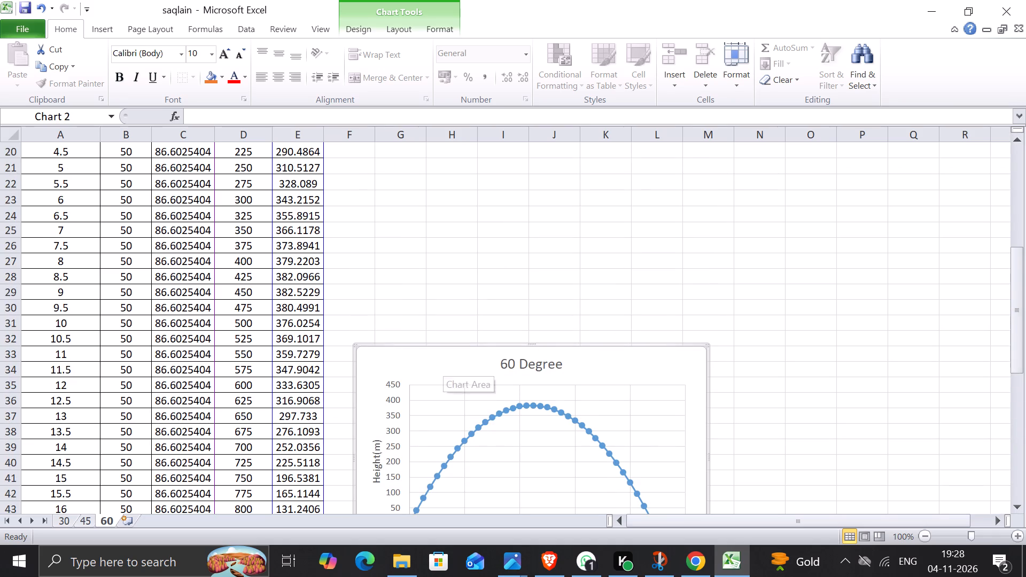
drag(442, 360, 431, 192)
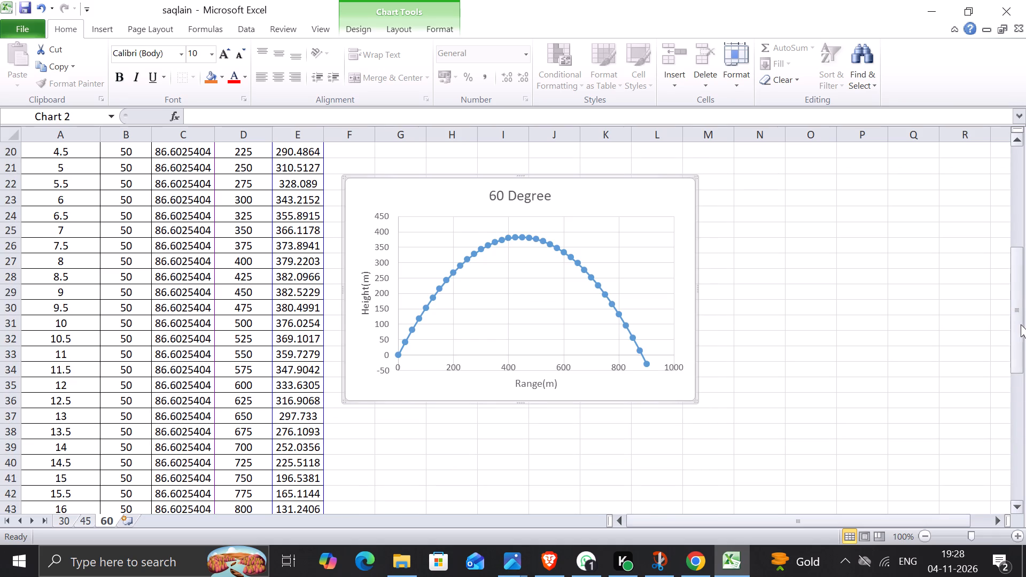
drag(1019, 324, 1020, 259)
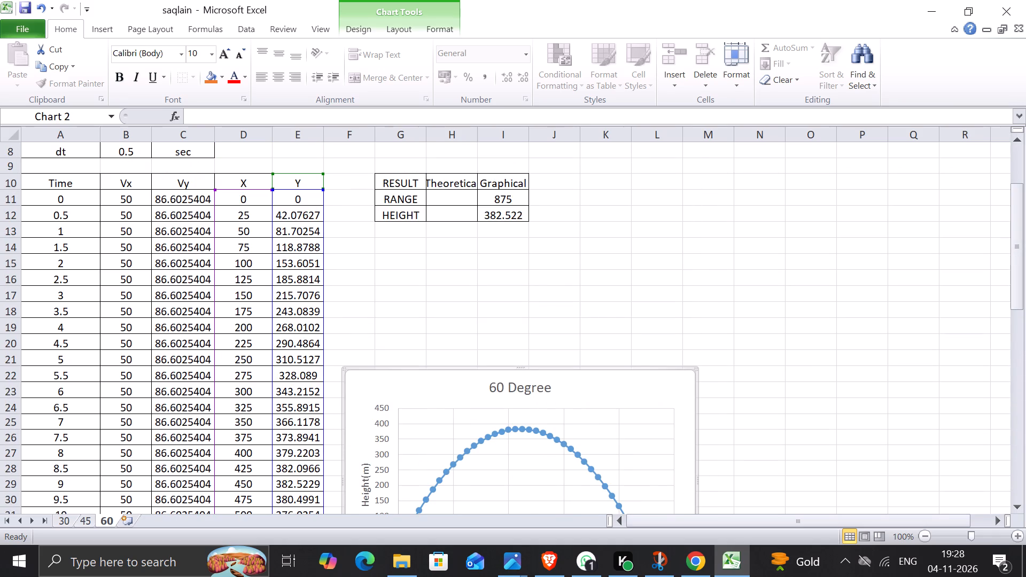
drag(370, 383, 398, 258)
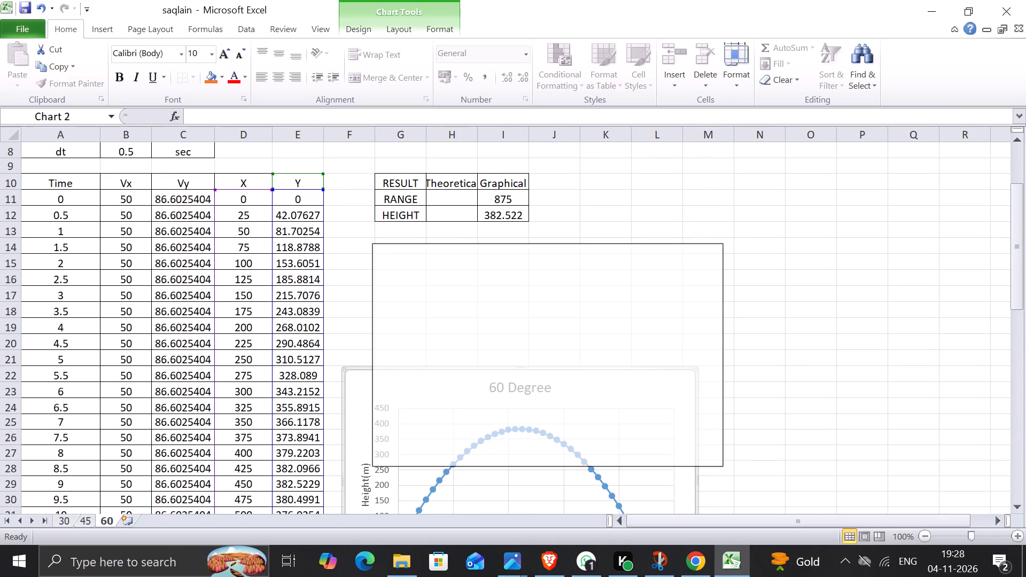
drag(398, 258, 403, 269)
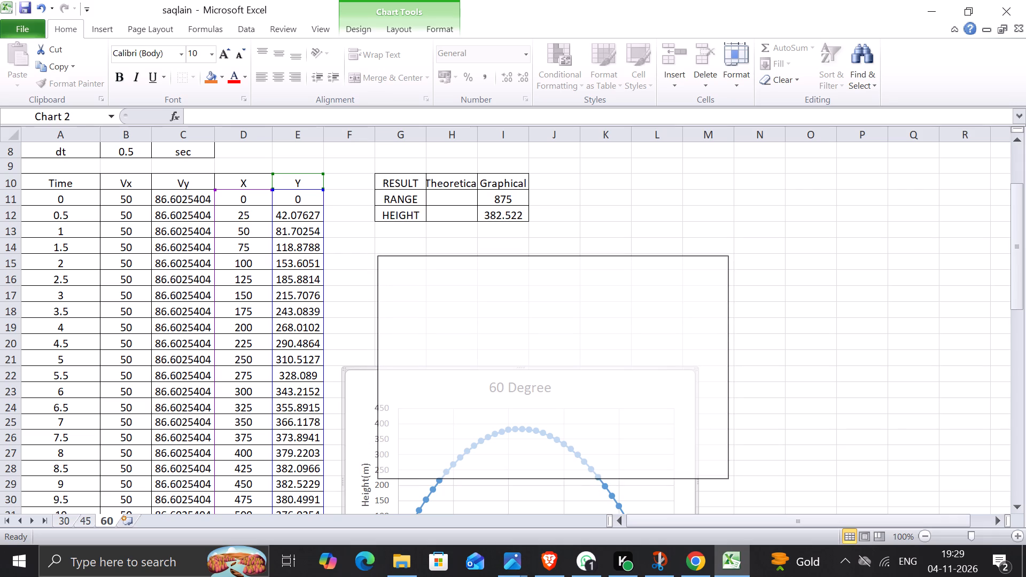
drag(403, 269, 402, 270)
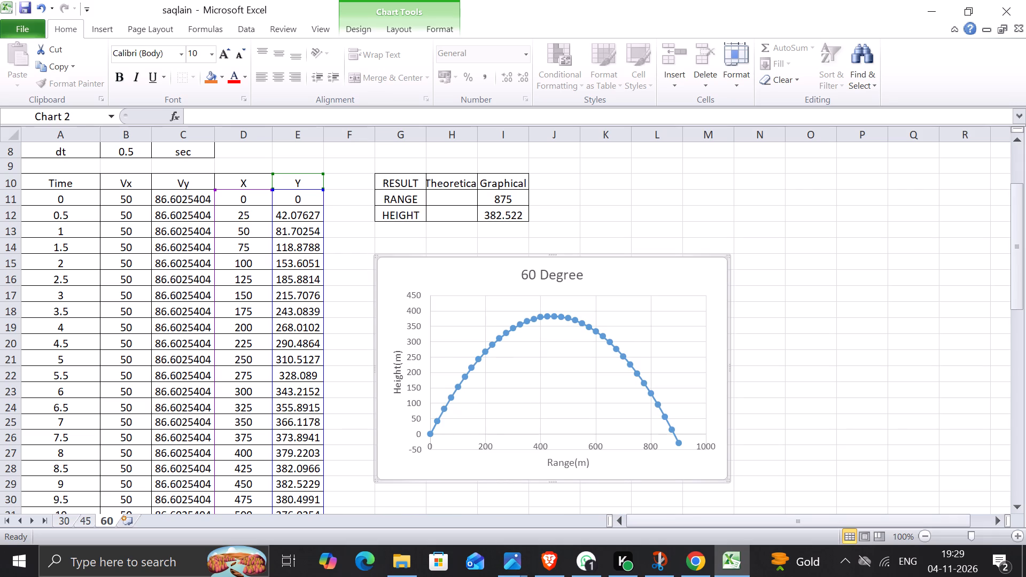
Deselect the 60 Degree chart and save the workbook.
click(812, 324)
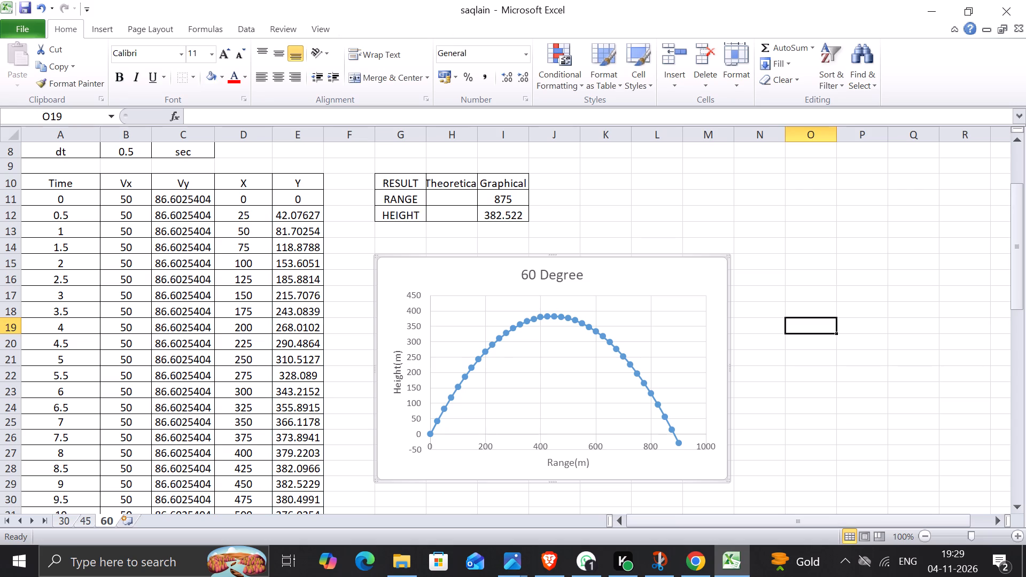
key(ctrl+s)
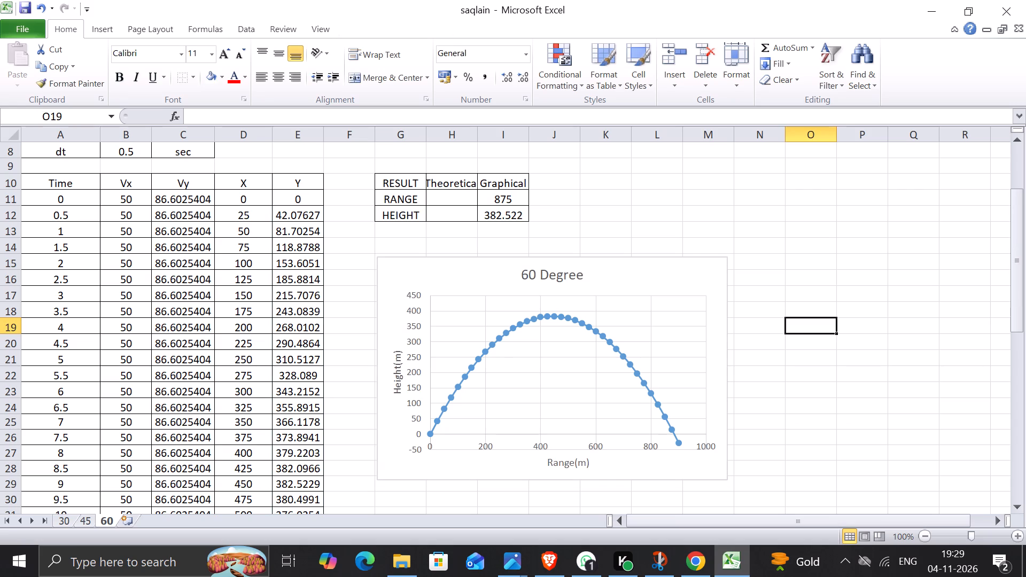
key(ctrl+s)
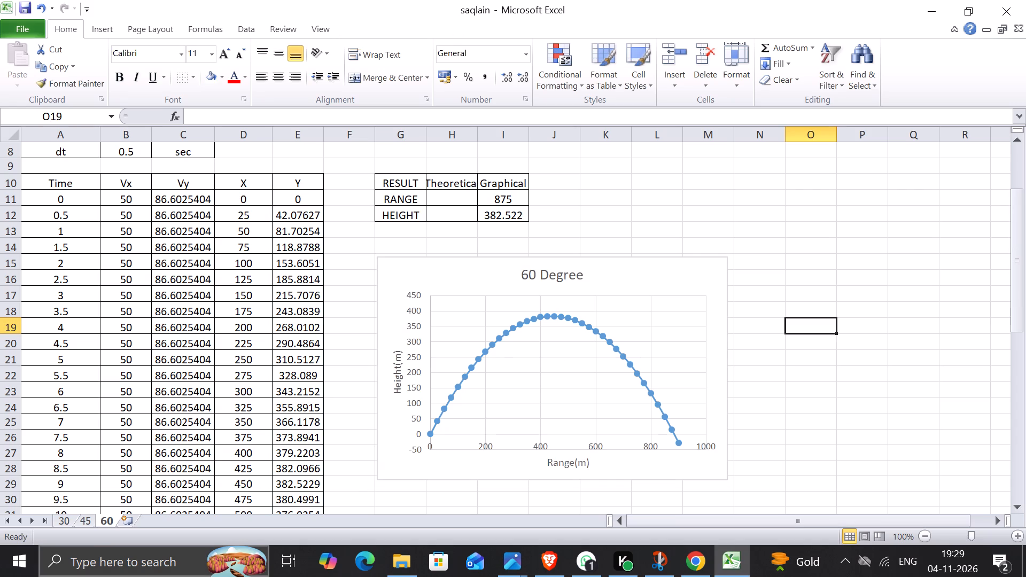
Compare the 60 sheet's layout with the 45 sheet and nudge the 60 Degree chart down to start at about row 16 in columns G–M.
click(94, 521)
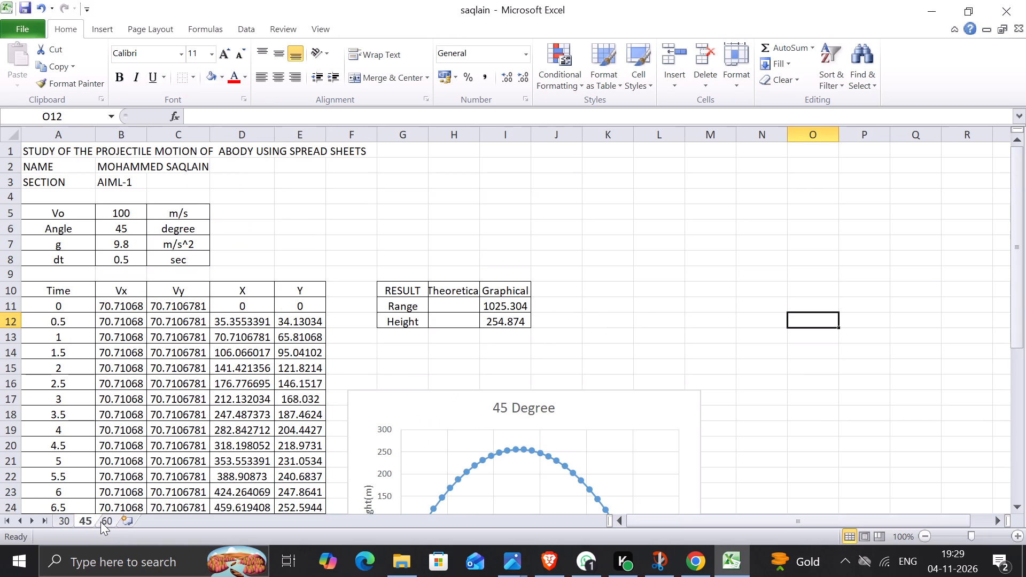
click(97, 524)
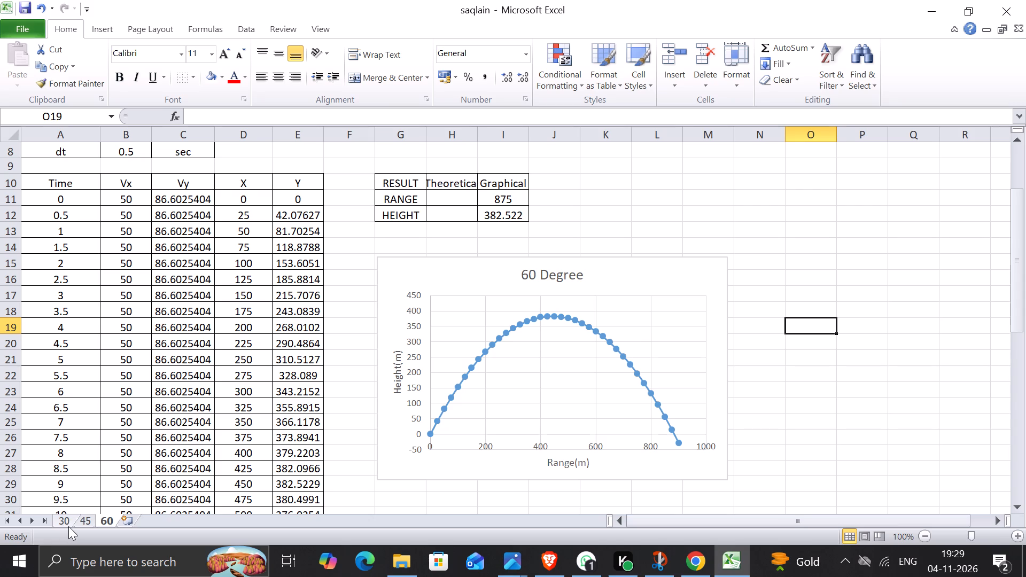
click(81, 524)
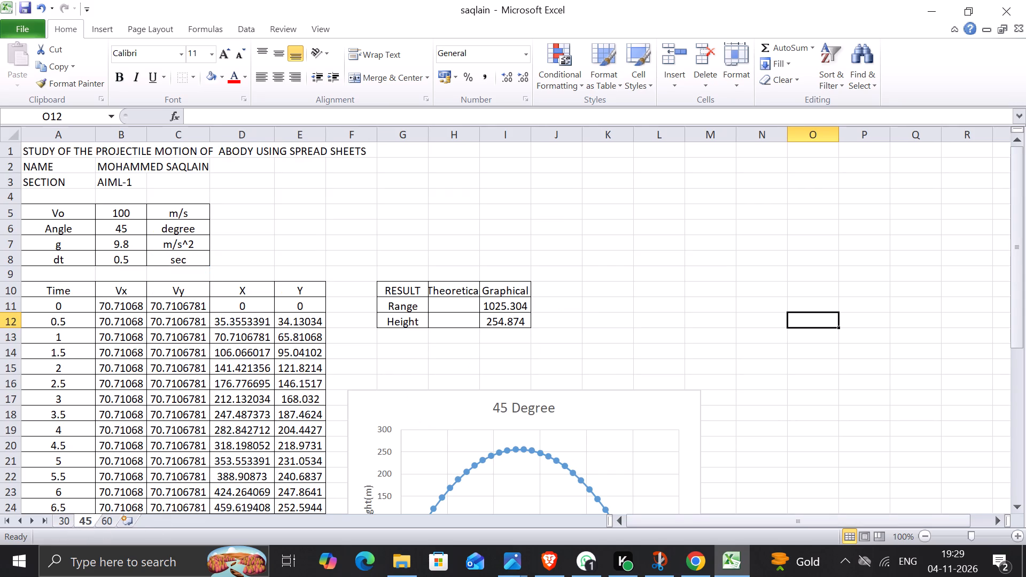
click(110, 522)
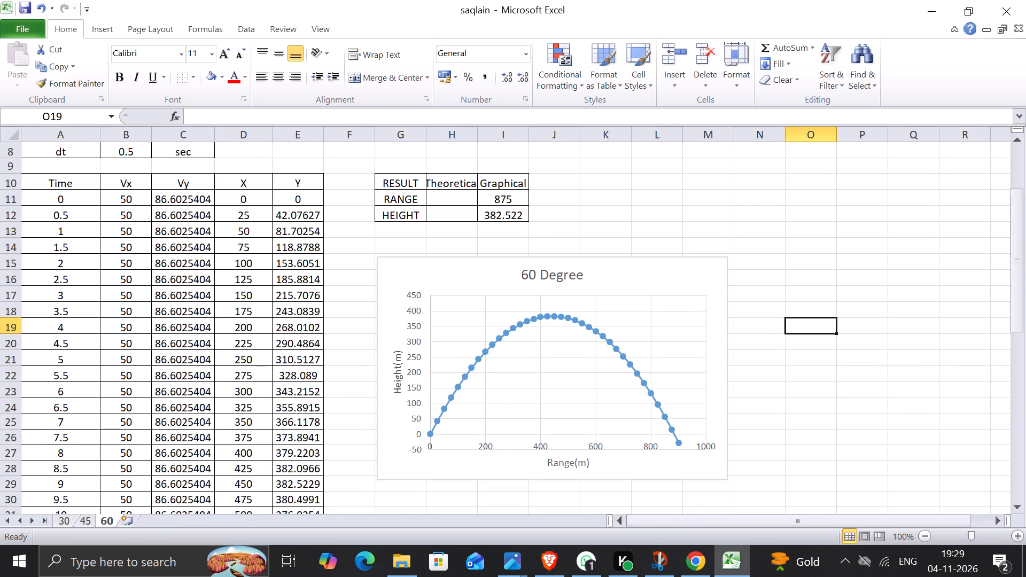
drag(421, 269, 410, 272)
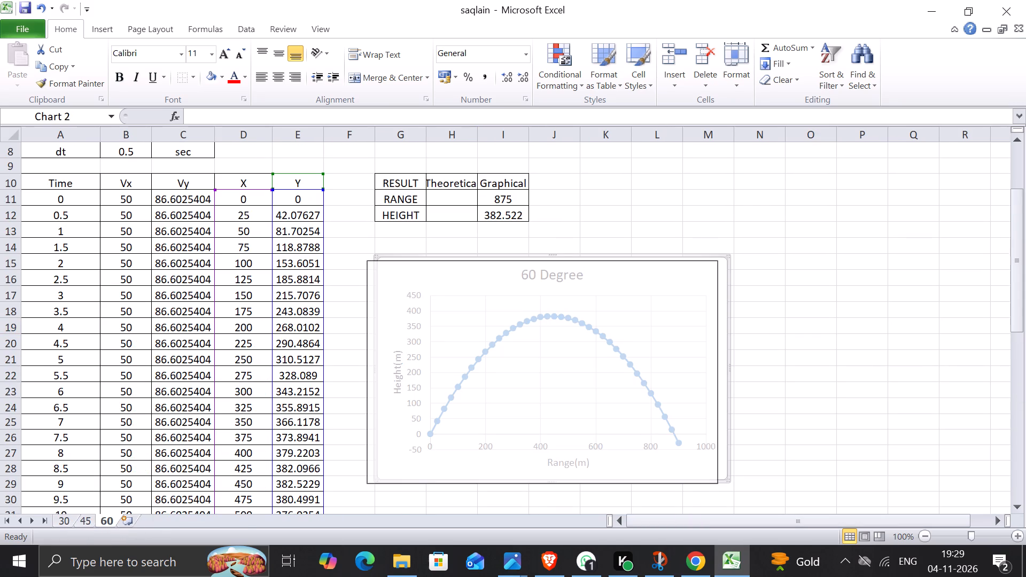
drag(410, 272, 419, 279)
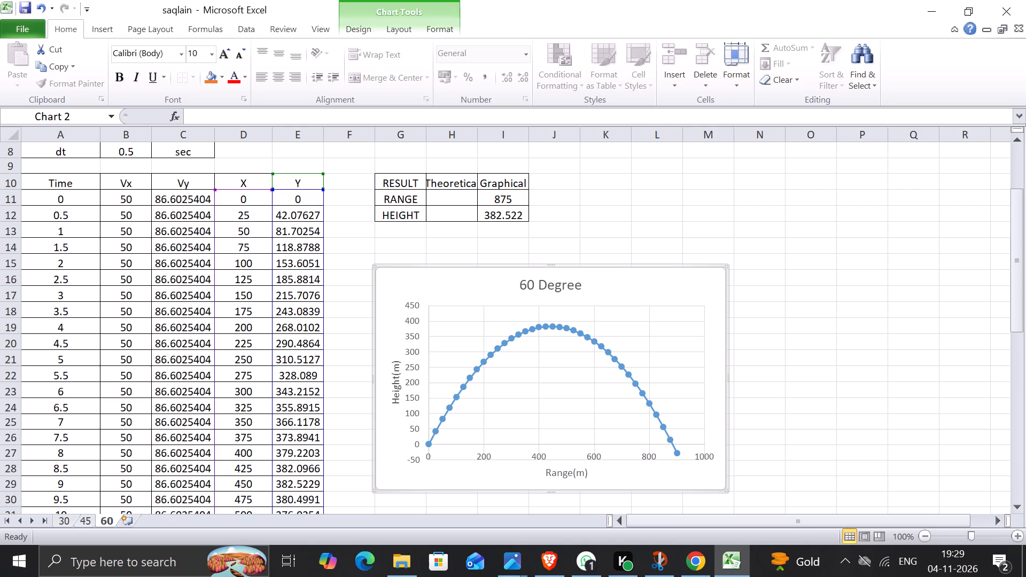
drag(421, 276, 422, 282)
click(417, 286)
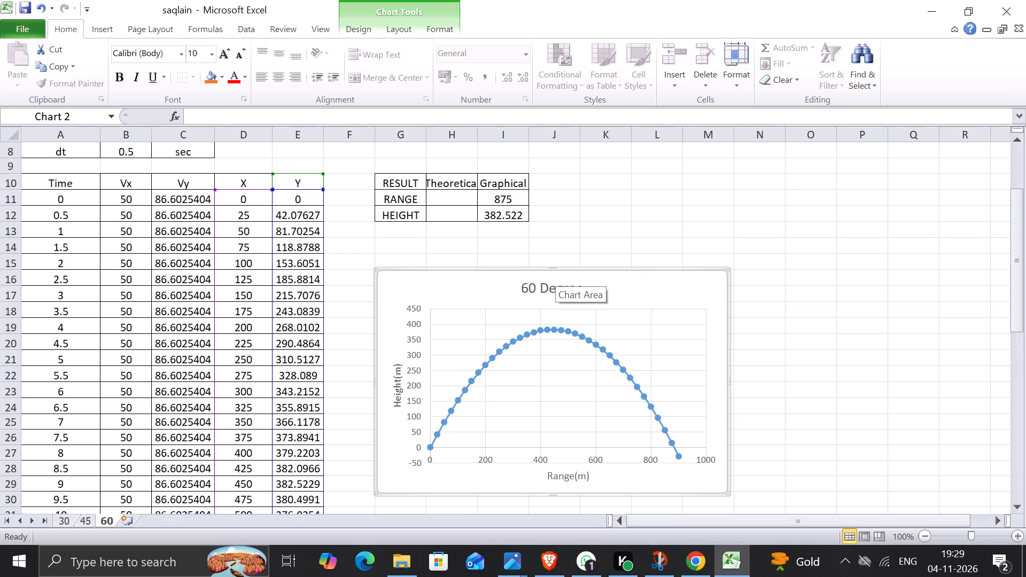
On the 30 sheet, move the 30 Degree chart from below the data table to columns G–M beside it, at about rows 16 to 32.
click(65, 522)
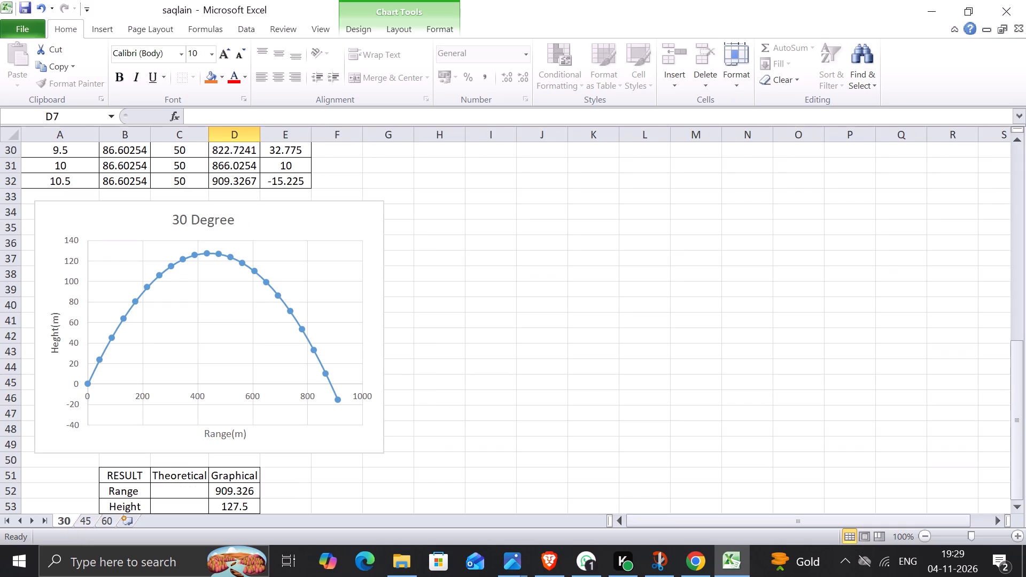
drag(285, 212, 574, 155)
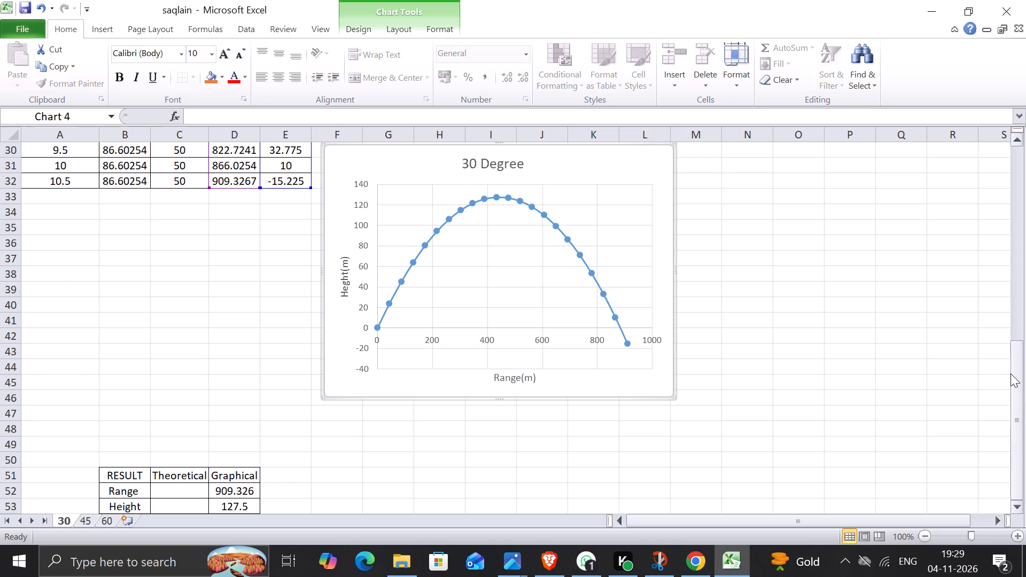
drag(1012, 373, 994, 301)
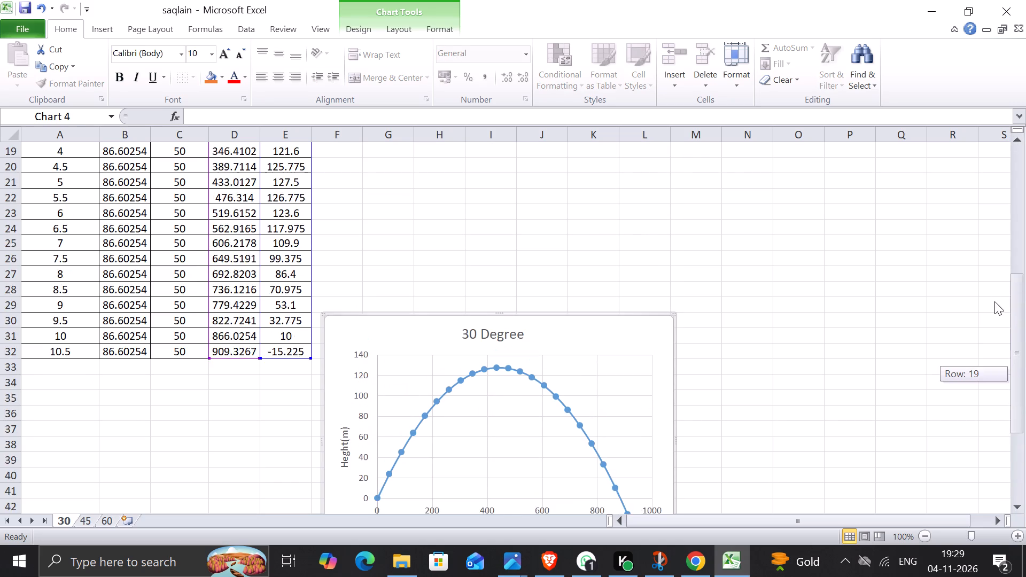
drag(994, 301, 994, 290)
drag(545, 346, 546, 241)
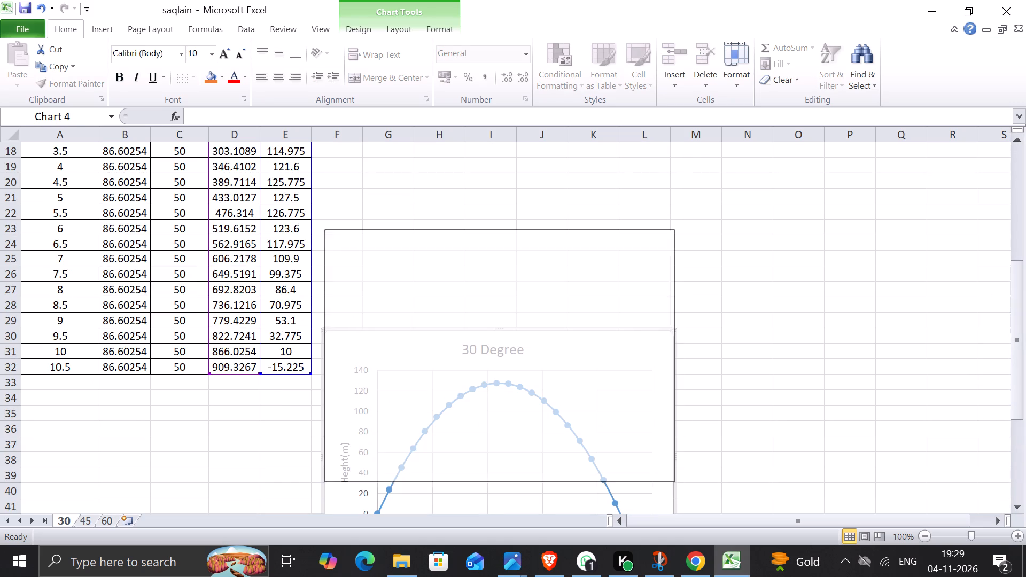
drag(546, 241, 570, 193)
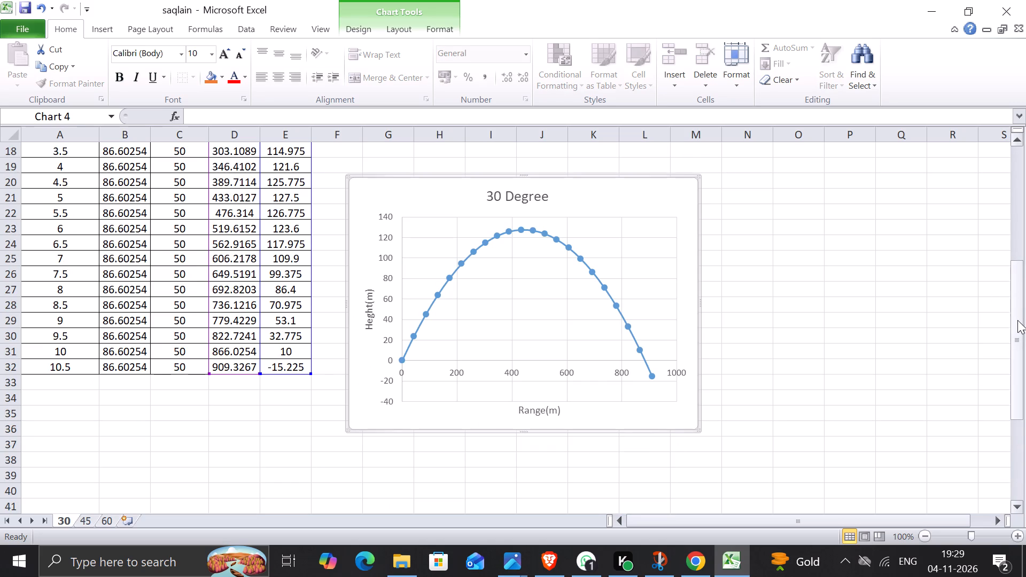
drag(1017, 320, 1005, 251)
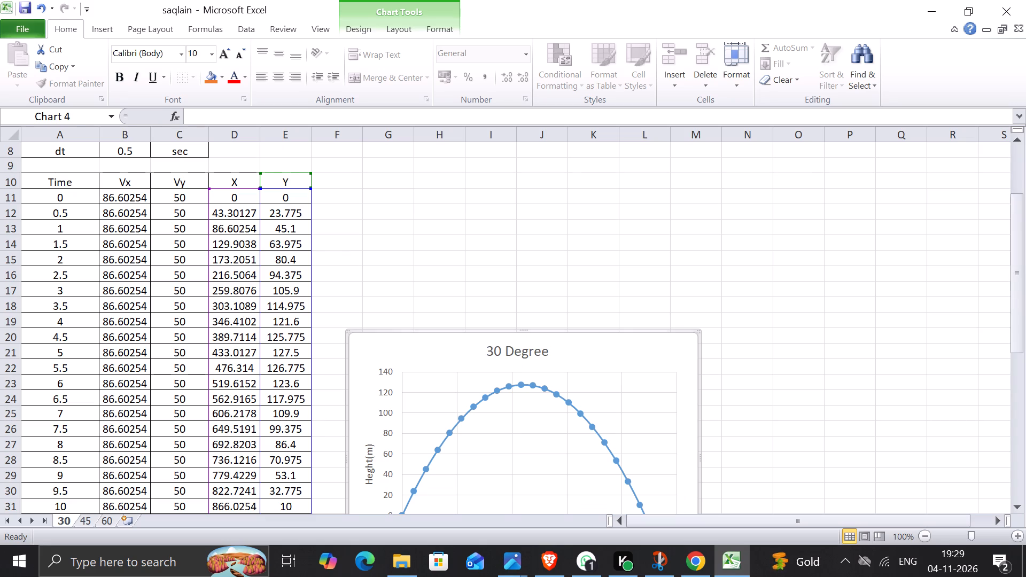
drag(396, 348, 422, 284)
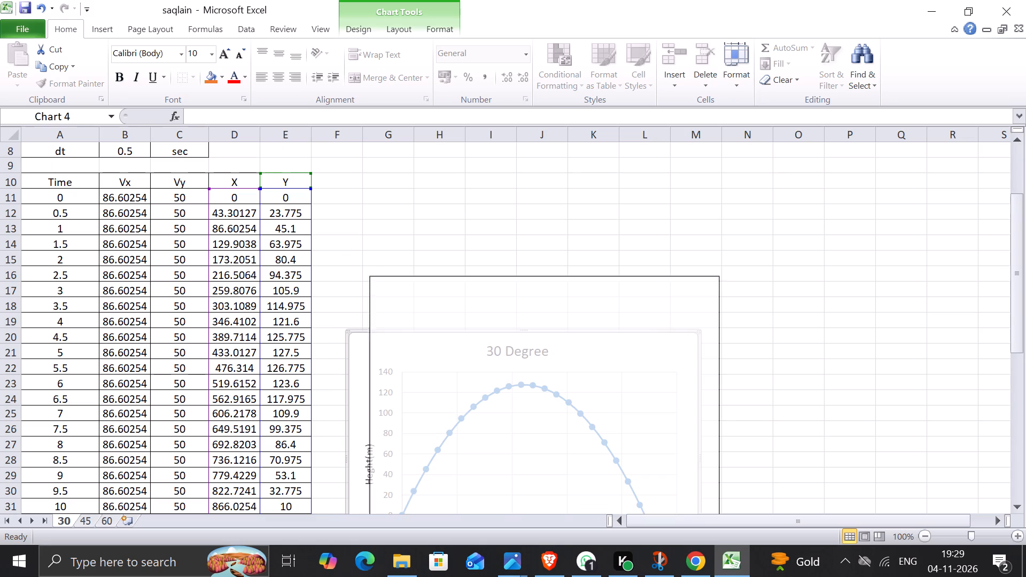
drag(422, 284, 409, 272)
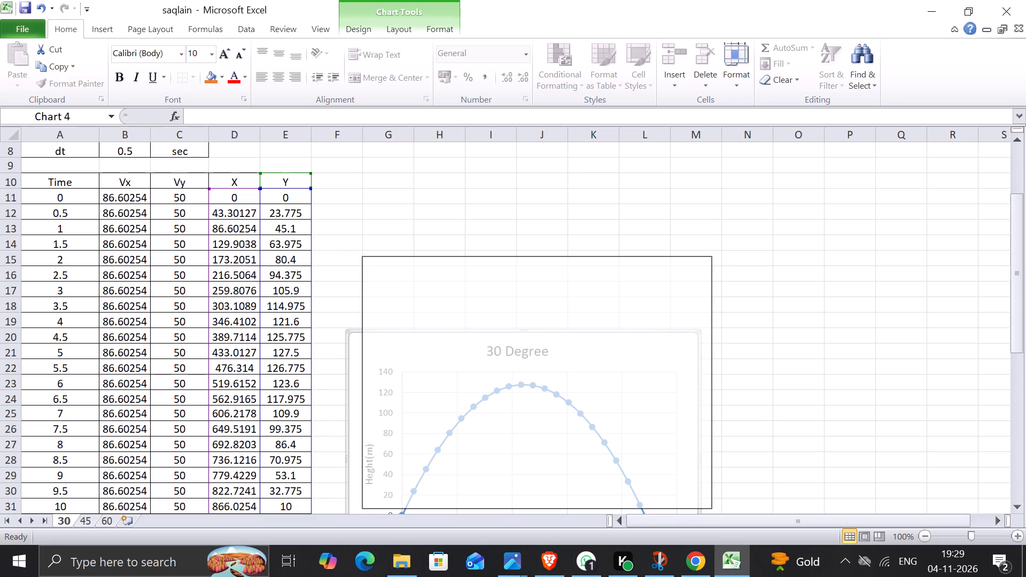
drag(409, 272, 411, 270)
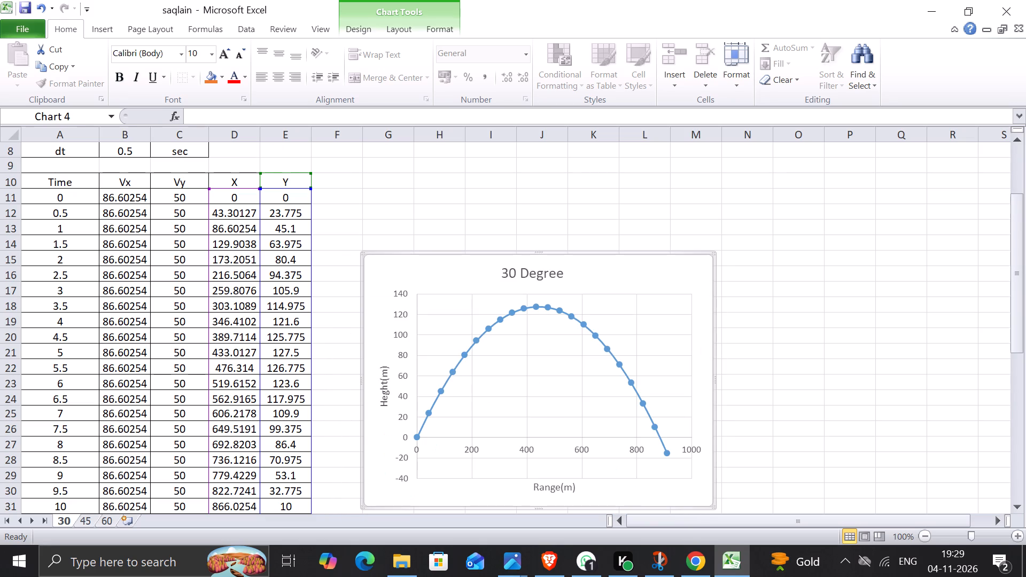
drag(384, 269, 383, 282)
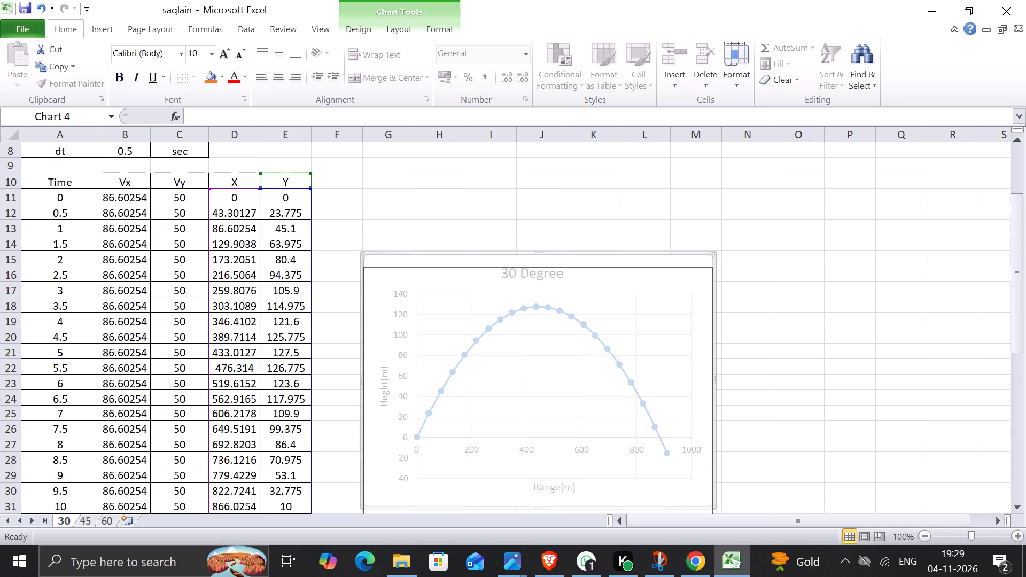
drag(383, 282, 383, 292)
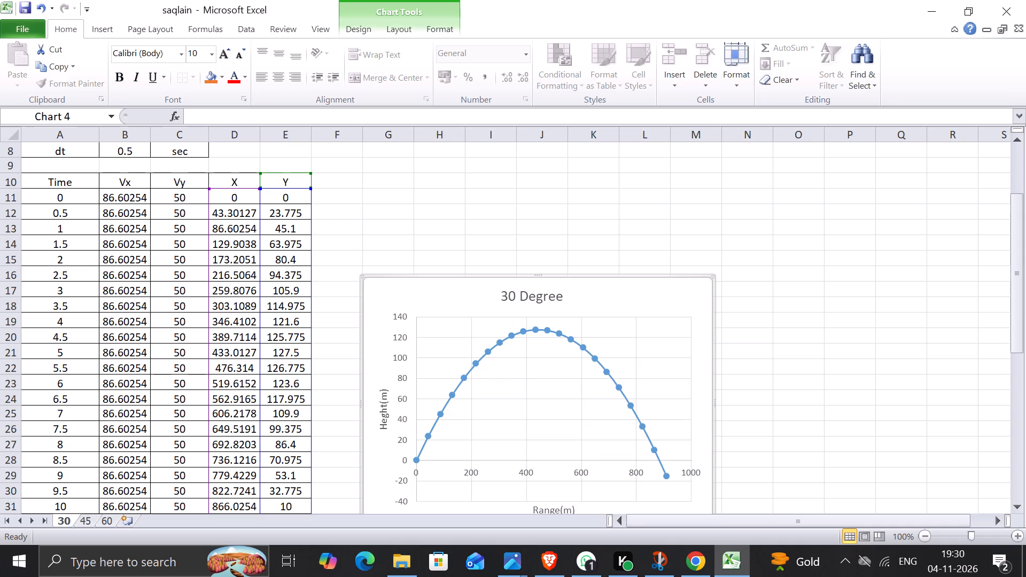
Move the RESULT table on the 30 sheet from B51:D53 to G10:I12, beside the top of the data table.
drag(1014, 249, 1025, 314)
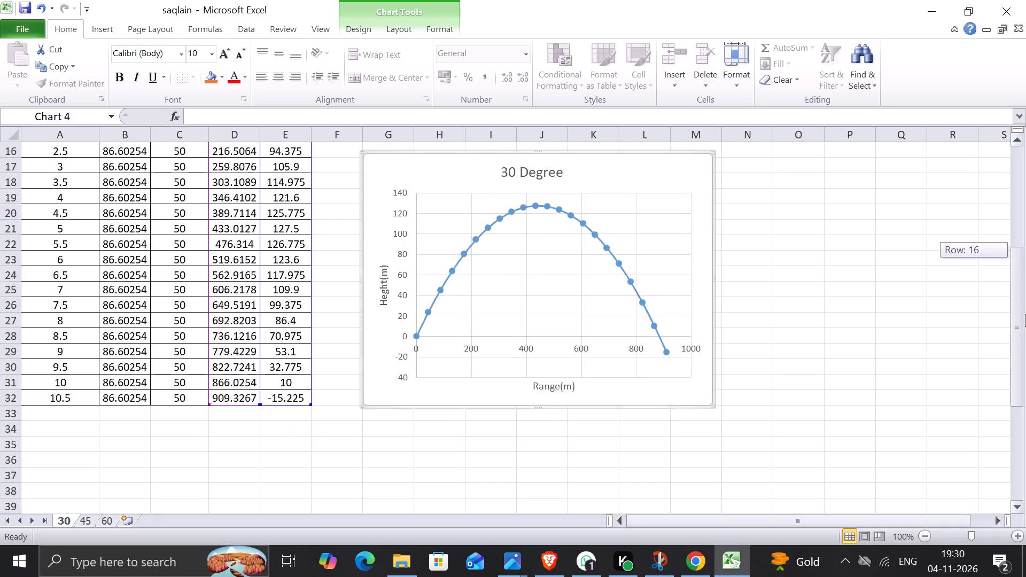
drag(1025, 314, 1025, 415)
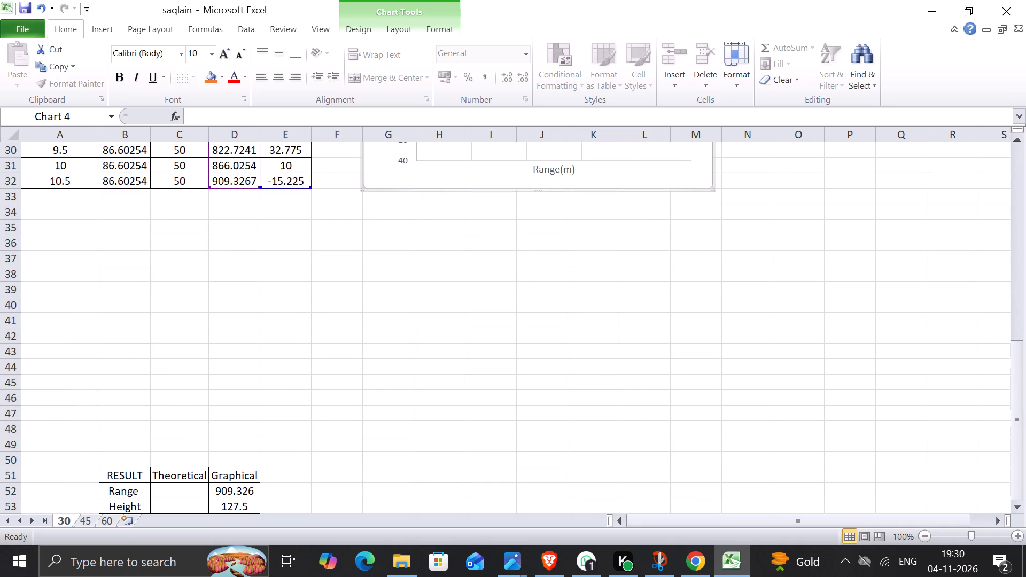
drag(114, 477, 245, 505)
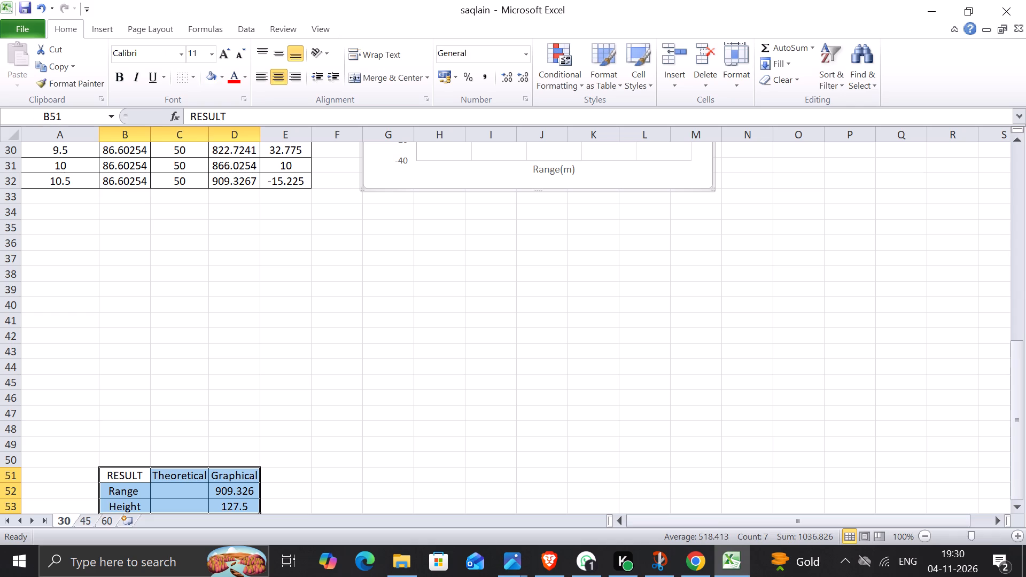
right_click(253, 474)
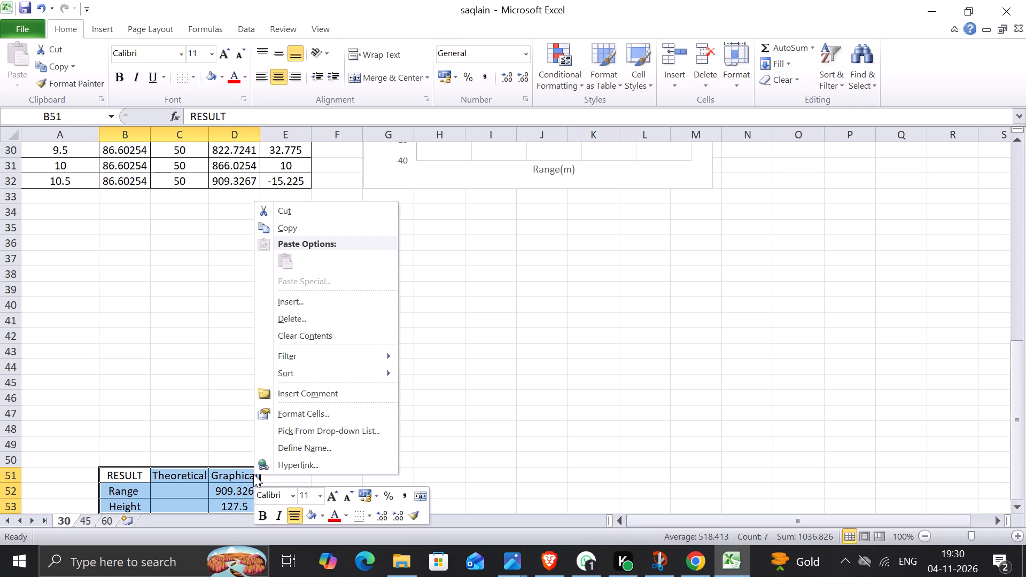
click(327, 203)
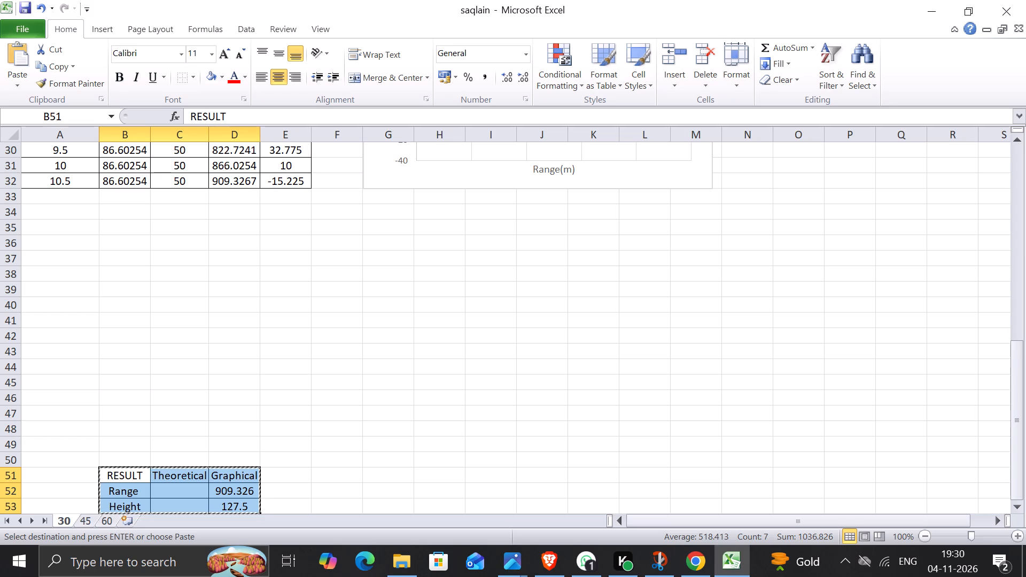
drag(1017, 377, 1024, 205)
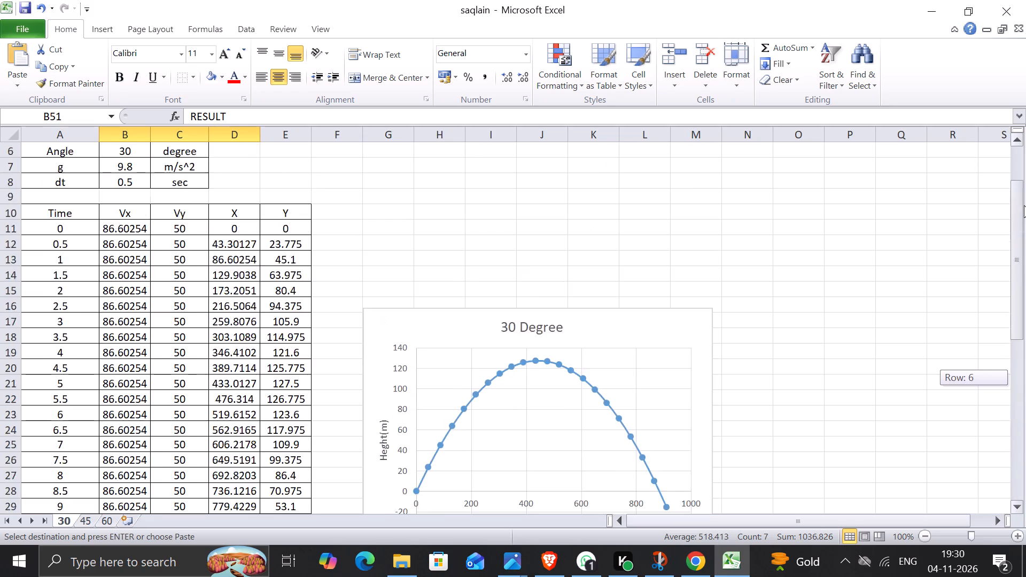
drag(1024, 205, 989, 167)
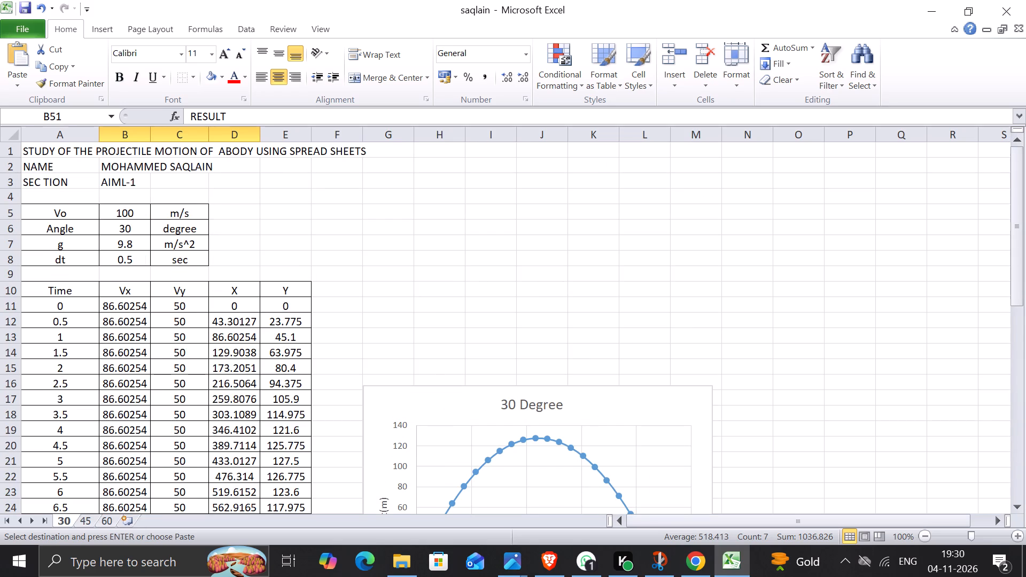
drag(377, 291, 508, 325)
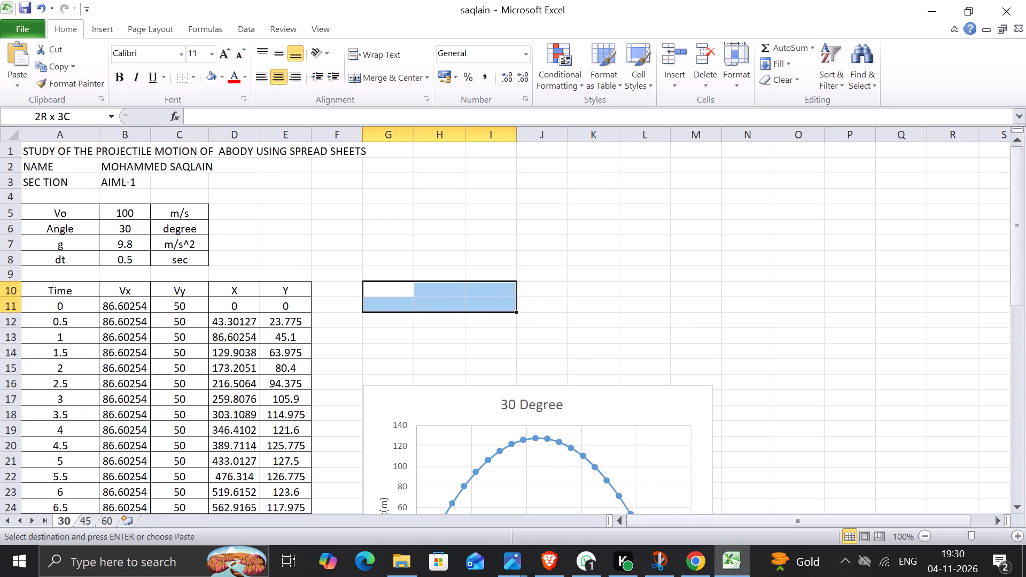
drag(508, 325, 508, 325)
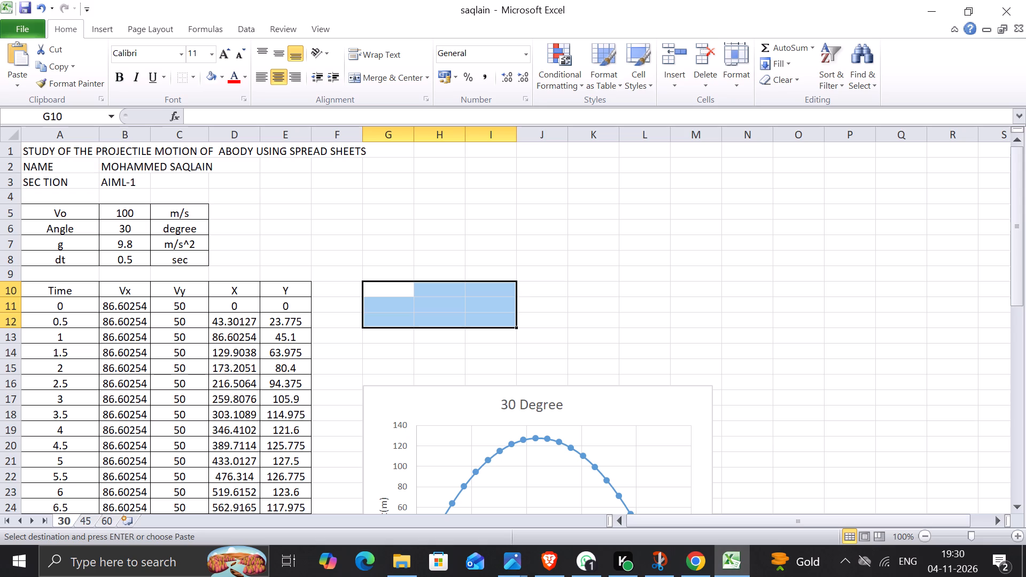
key(ctrl+v)
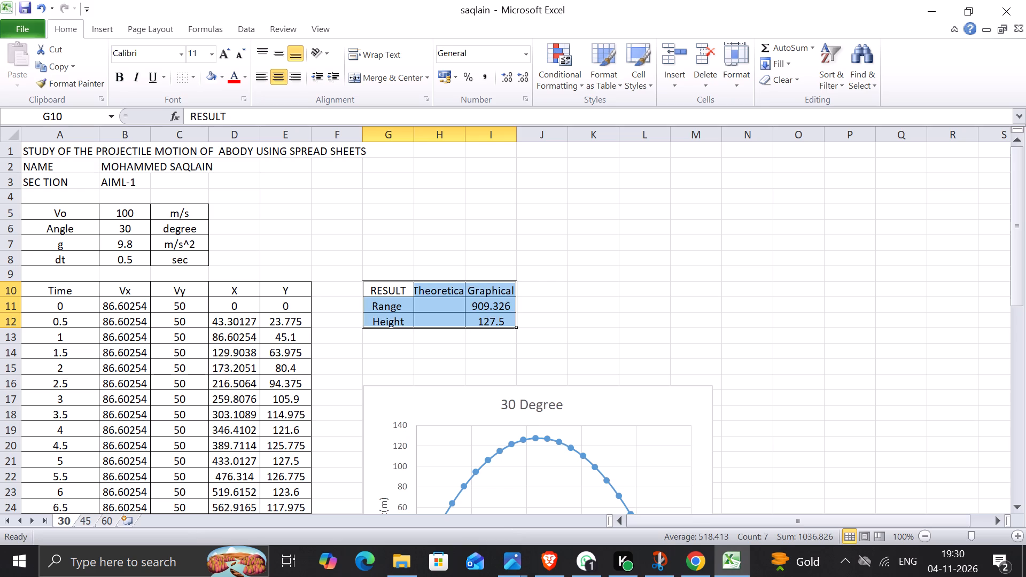
Nudge the 30 Degree chart up slightly so its top edge sits at about the top of row 16.
drag(381, 399, 381, 389)
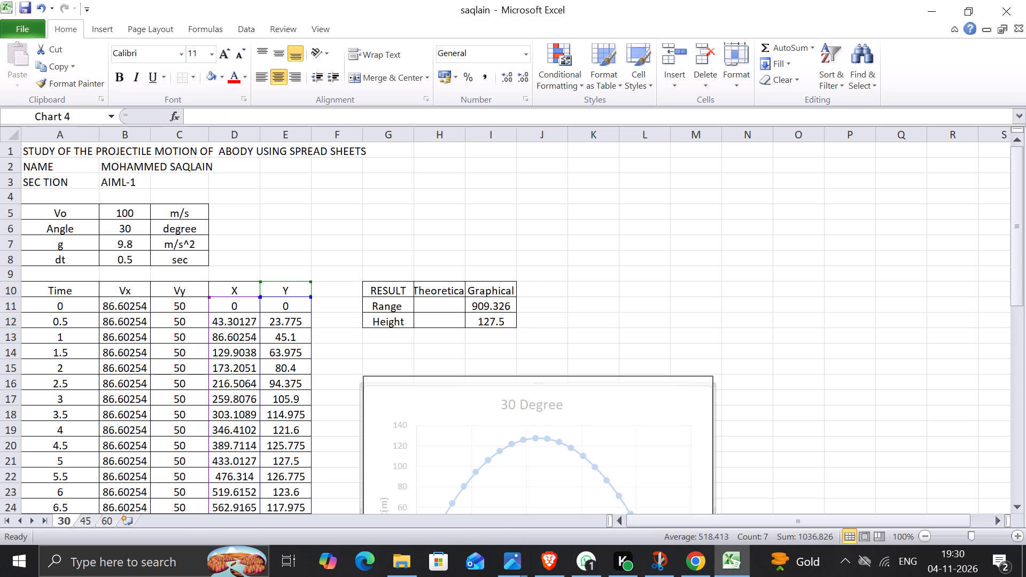
drag(381, 389, 381, 388)
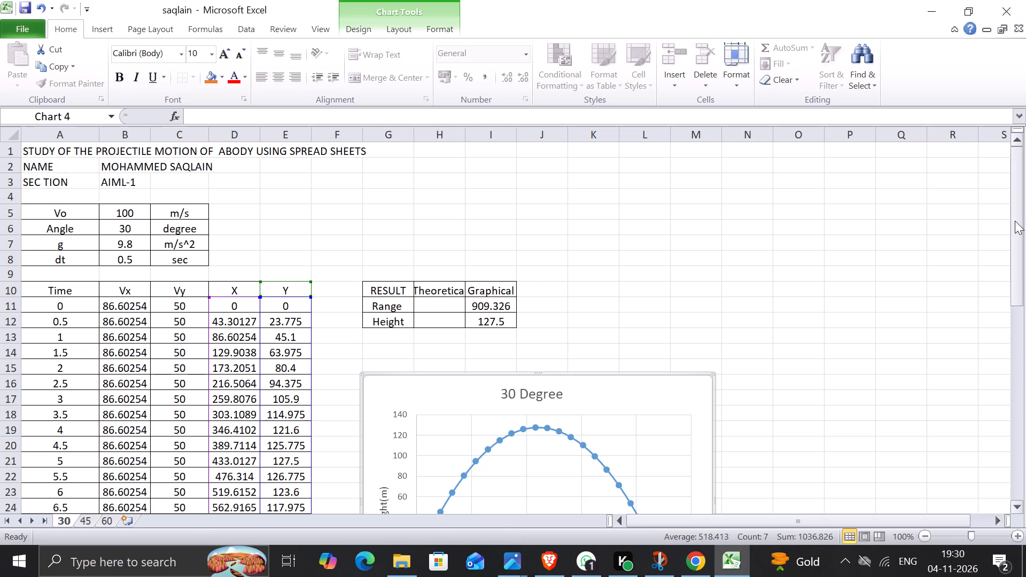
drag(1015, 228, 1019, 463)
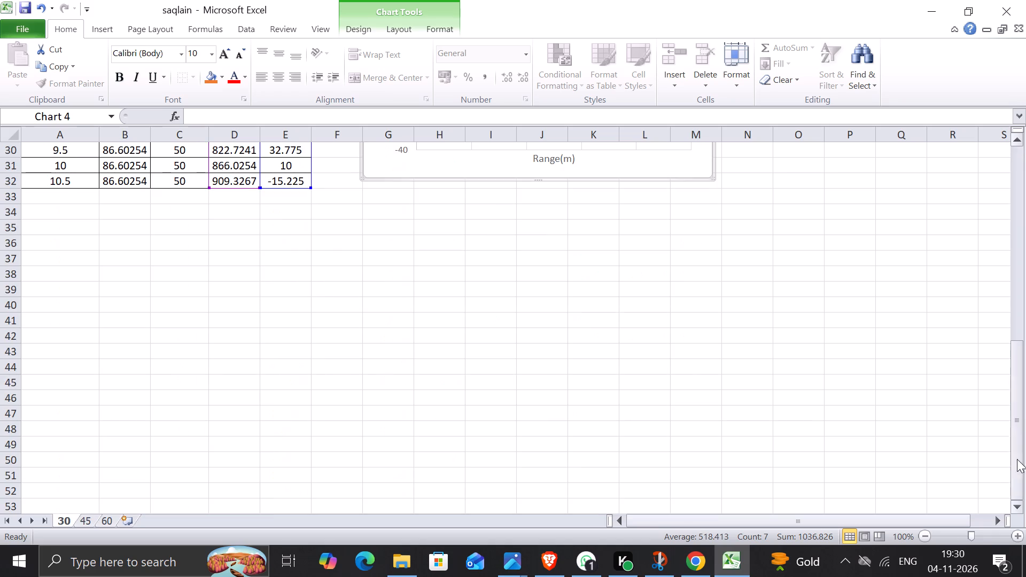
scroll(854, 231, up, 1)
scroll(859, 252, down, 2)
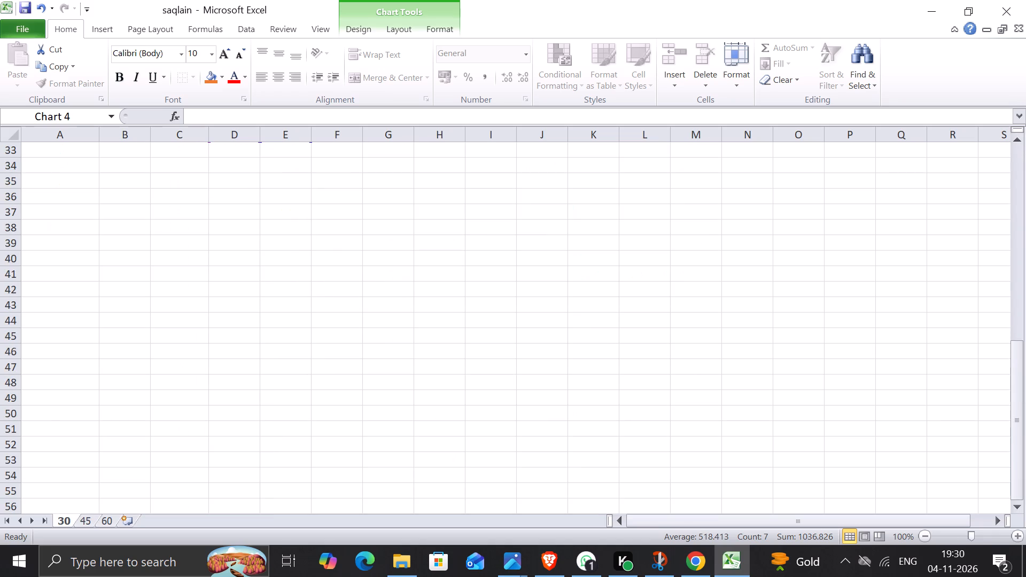
Shrink the 30 Degree chart slightly so it ends at about the bottom of row 31 and roughly midway across column M.
drag(1016, 392, 1009, 371)
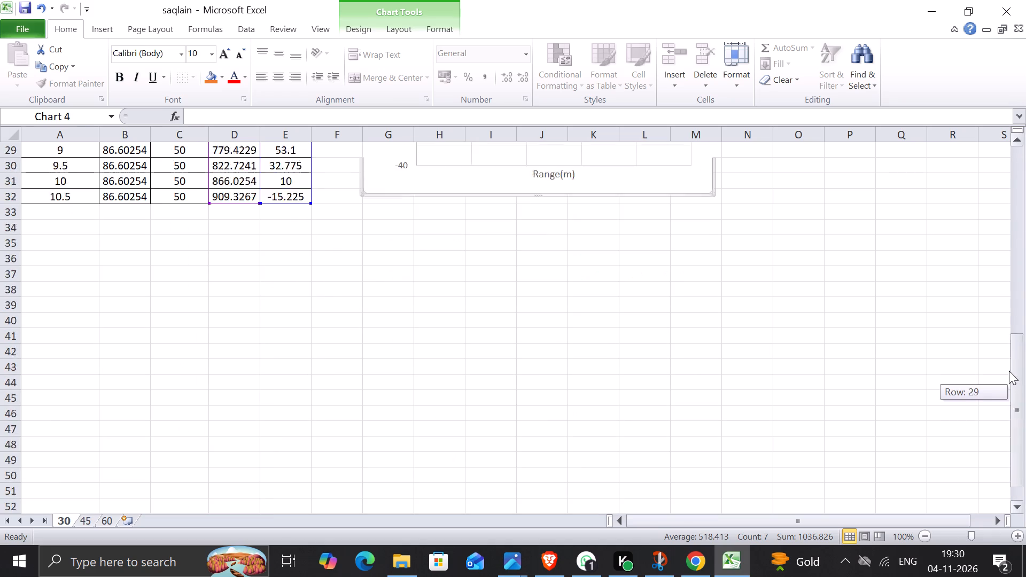
drag(1009, 371, 1005, 241)
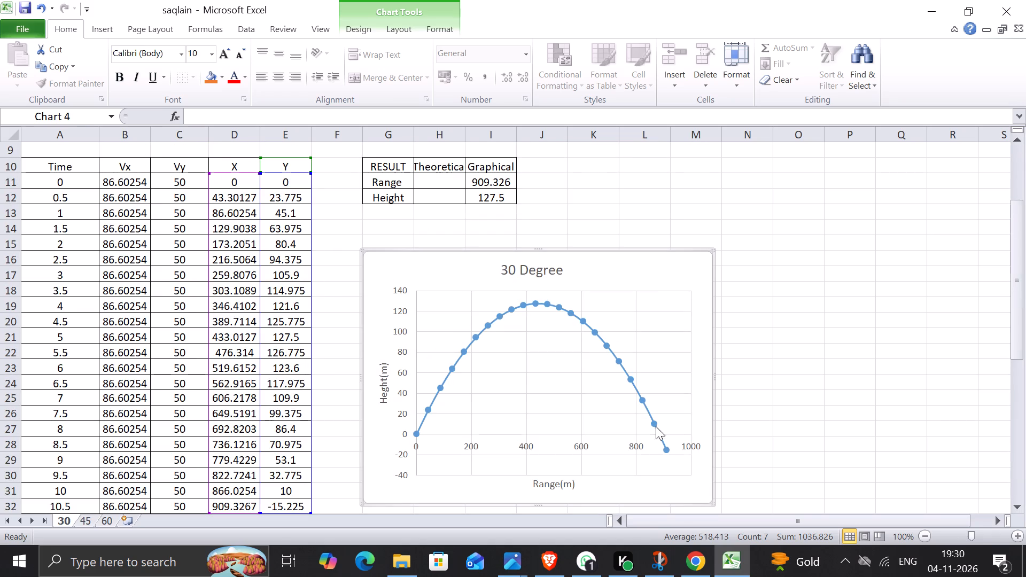
click(689, 487)
click(705, 503)
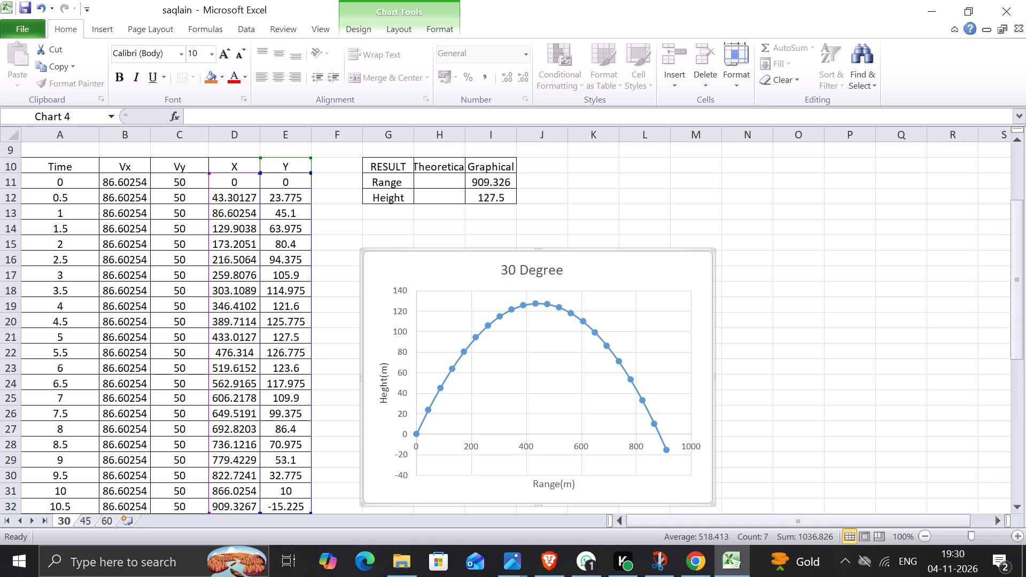
click(702, 493)
click(571, 261)
click(757, 188)
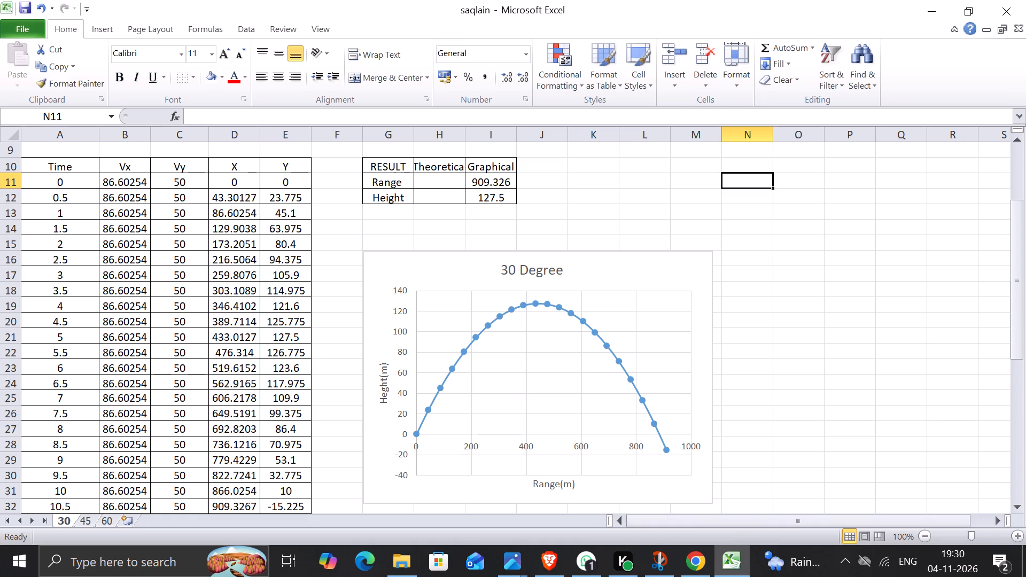
click(395, 260)
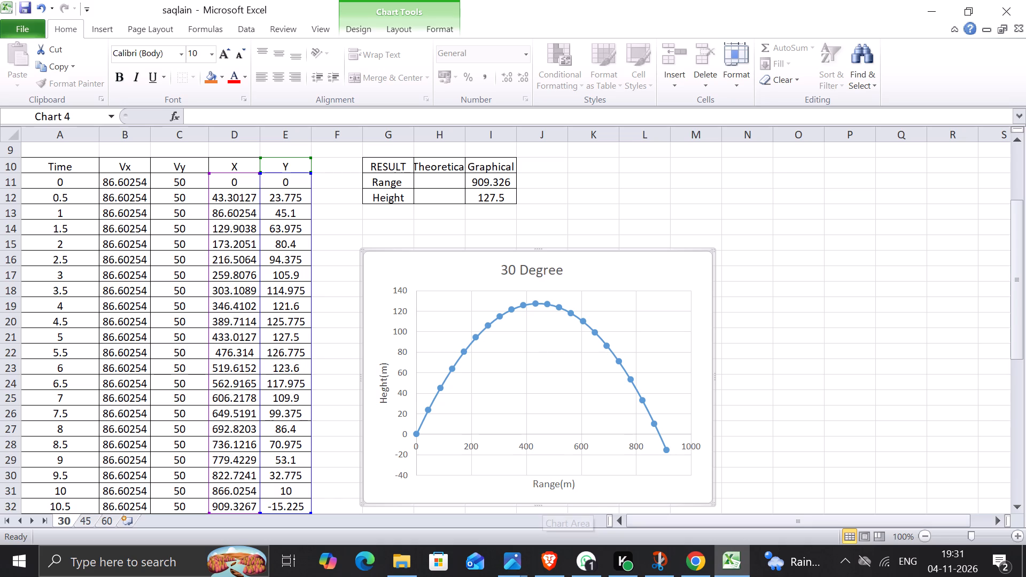
drag(1013, 341, 1015, 357)
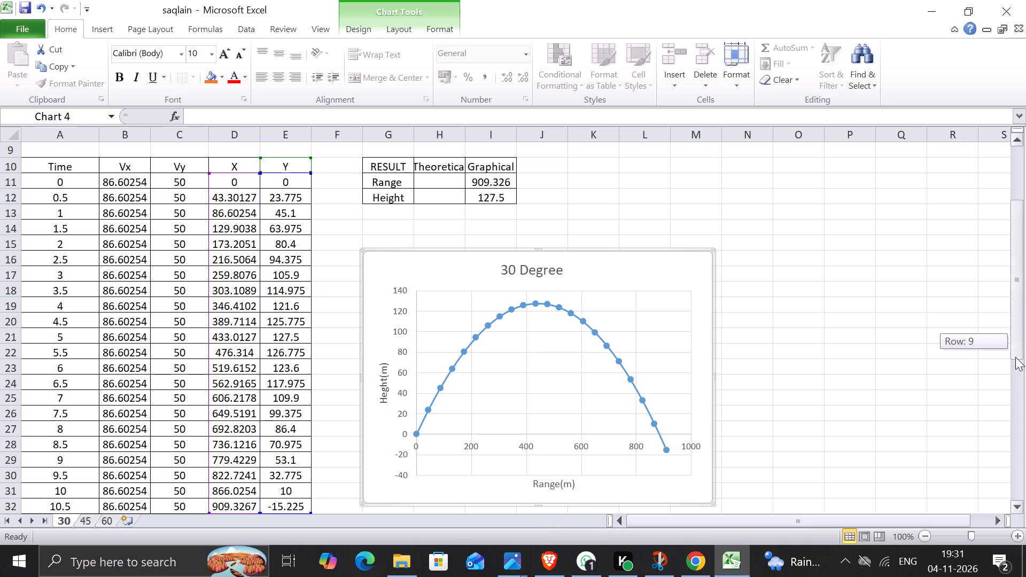
drag(1015, 357, 1016, 364)
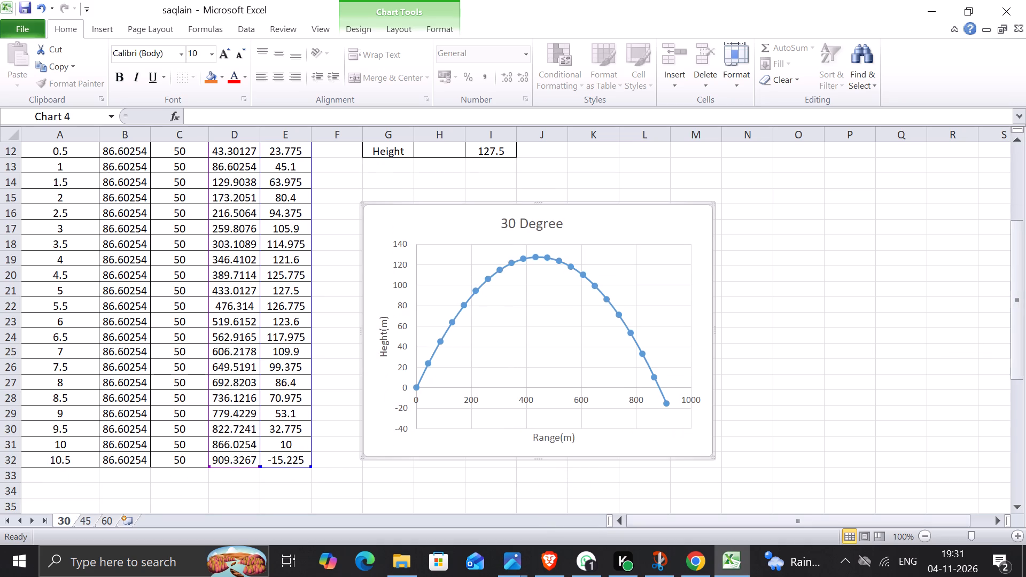
drag(537, 458, 538, 450)
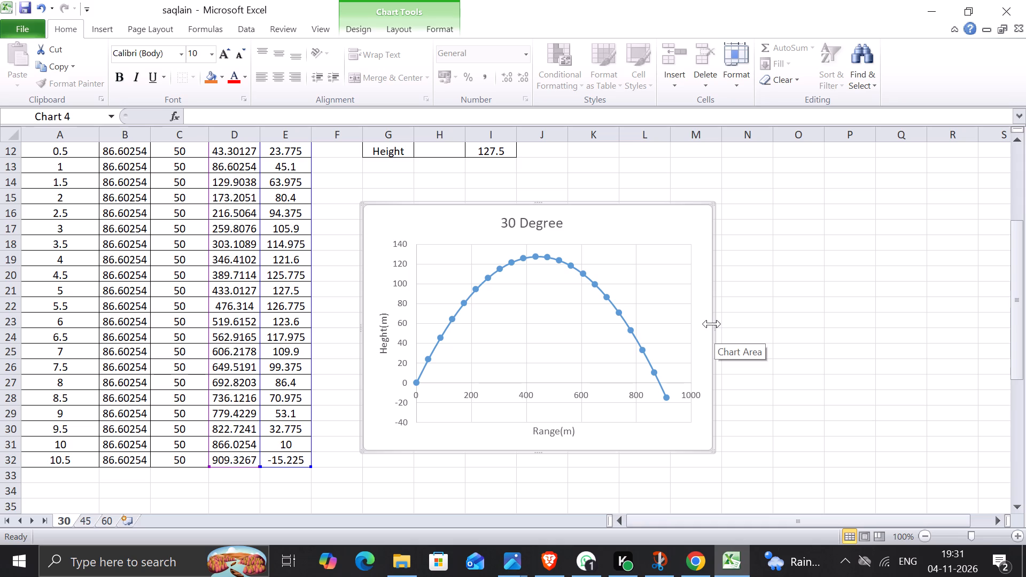
drag(712, 324, 701, 329)
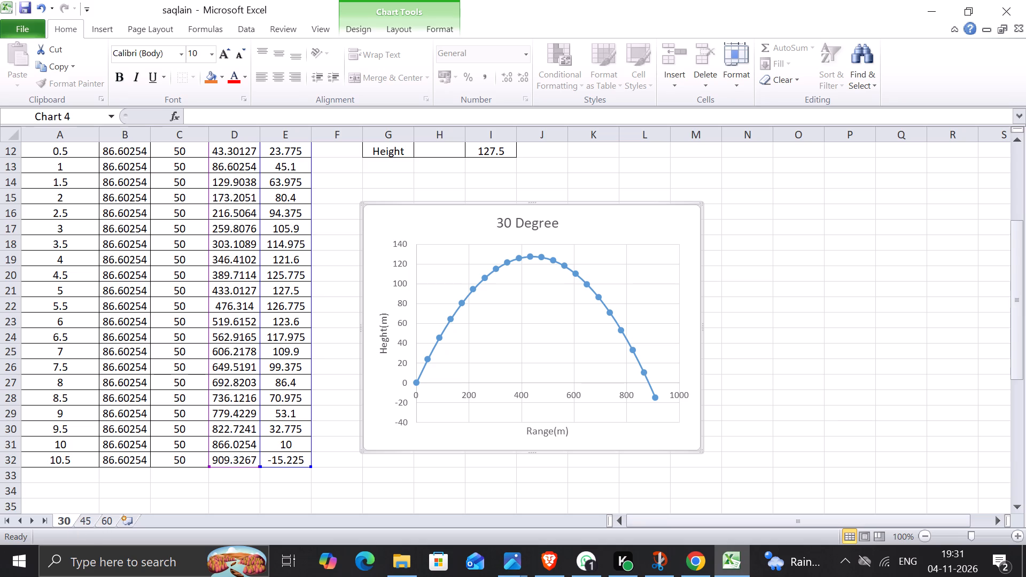
Save the workbook while looking over the chart and RESULT table layout on the 30 and 45 sheets.
key(ctrl+s)
scroll(67, 510, down, 1)
scroll(61, 514, up, 1)
scroll(61, 514, down, 1)
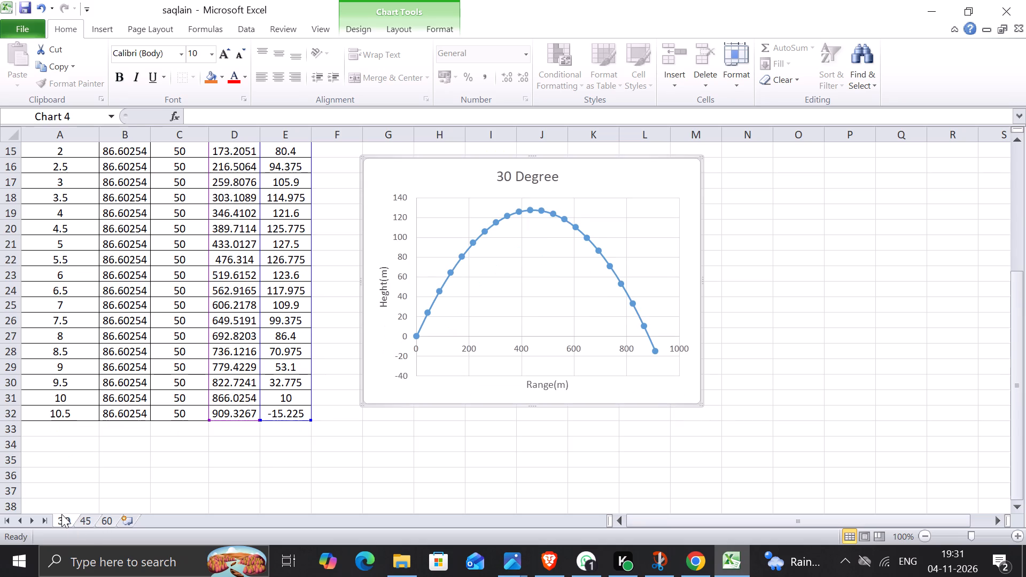
click(88, 521)
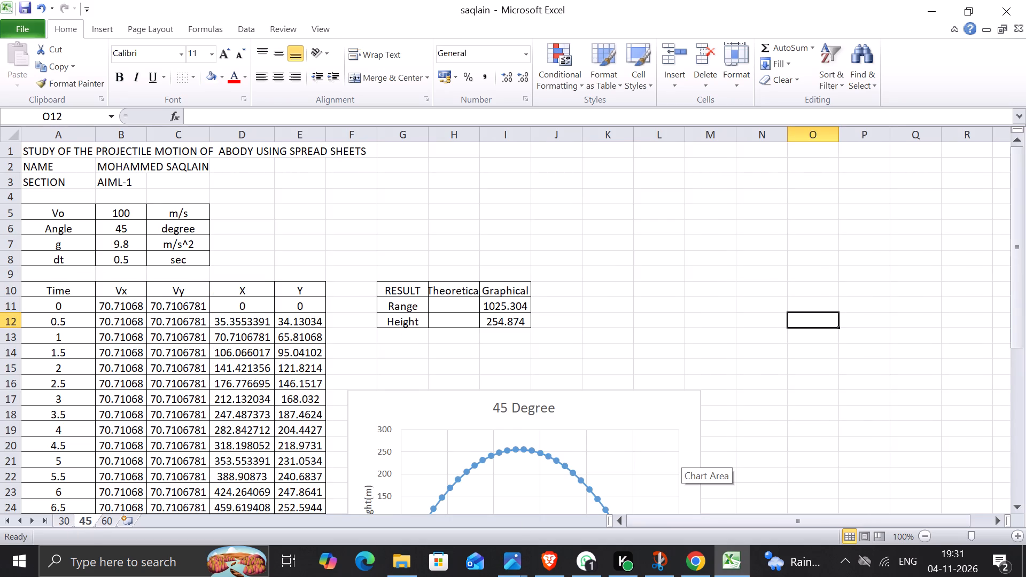
key(ctrl+s)
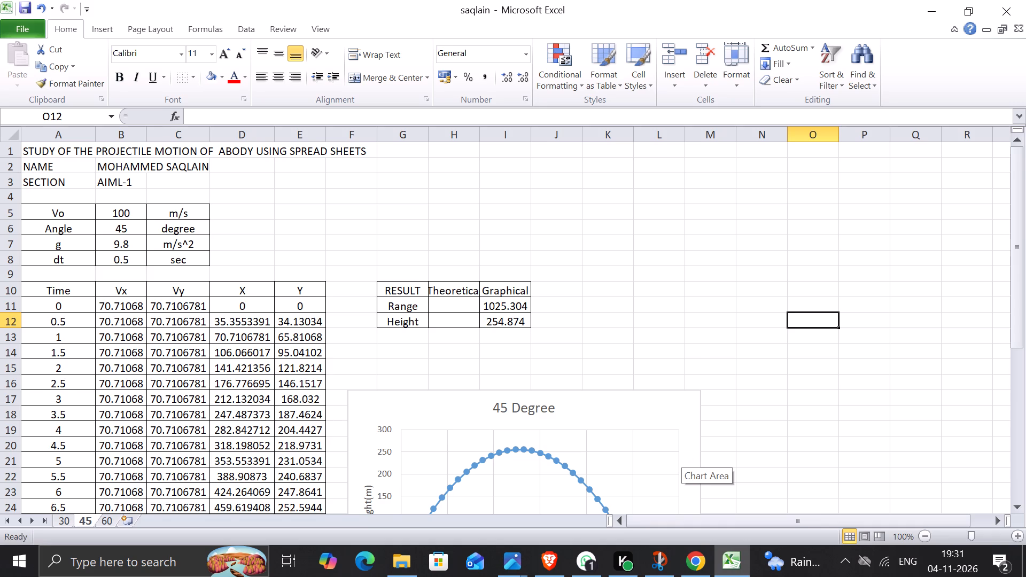
scroll(681, 453, up, 1)
scroll(681, 453, down, 1)
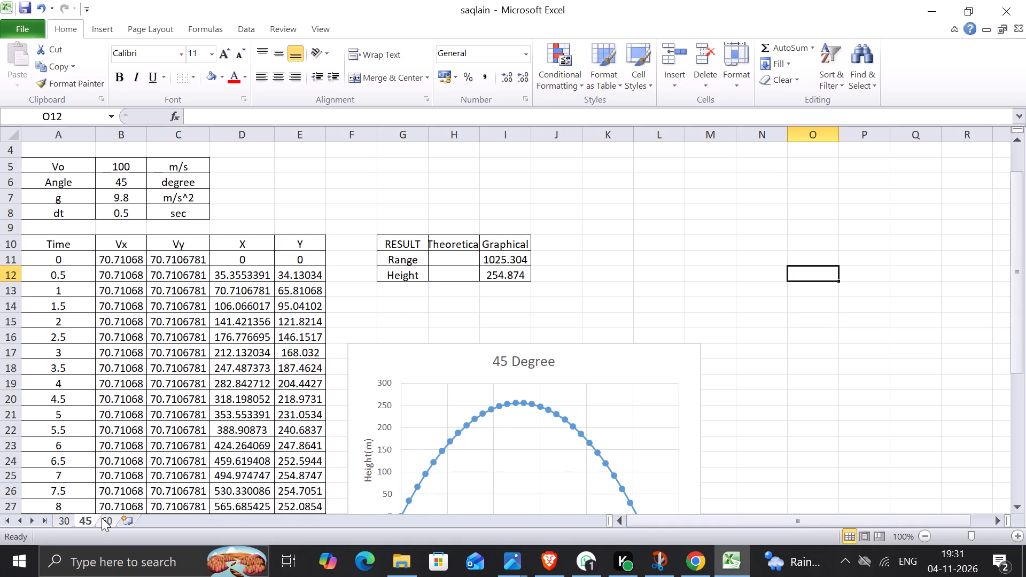
Resize the 60 Degree chart on the 60 sheet to span about rows 15 to 30, from late column F to the start of column M, and save.
click(102, 518)
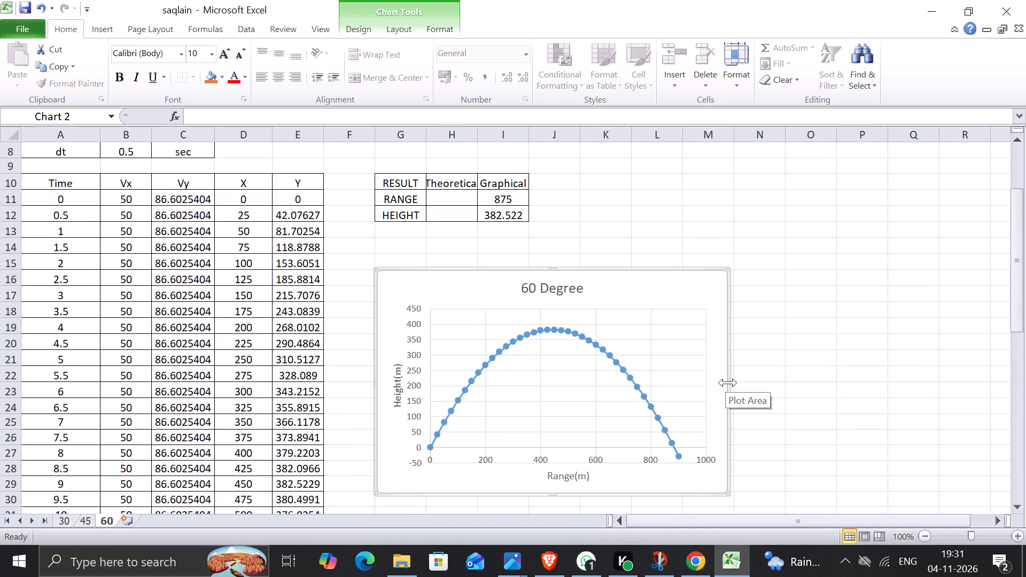
drag(728, 383, 677, 387)
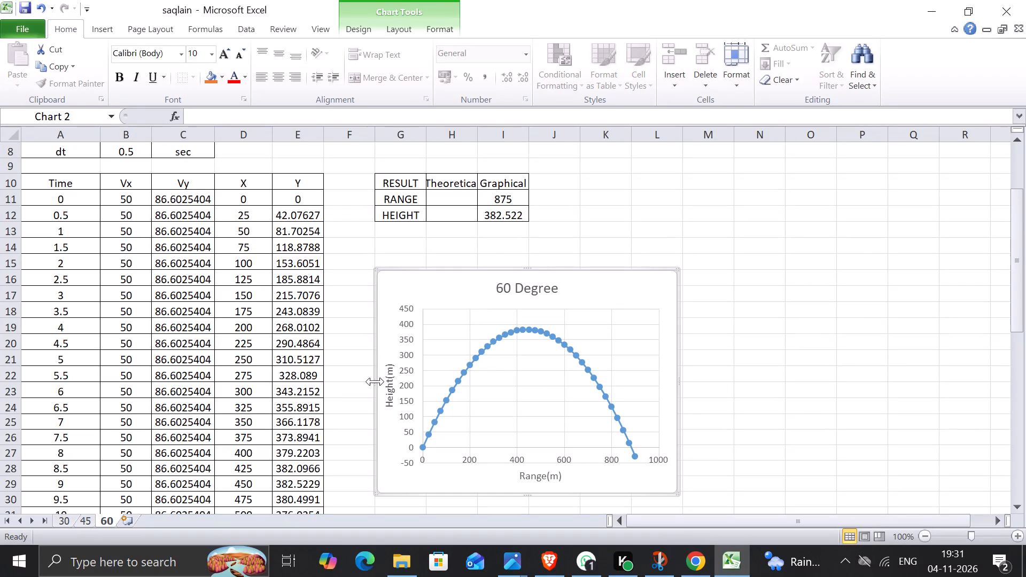
drag(375, 383, 372, 383)
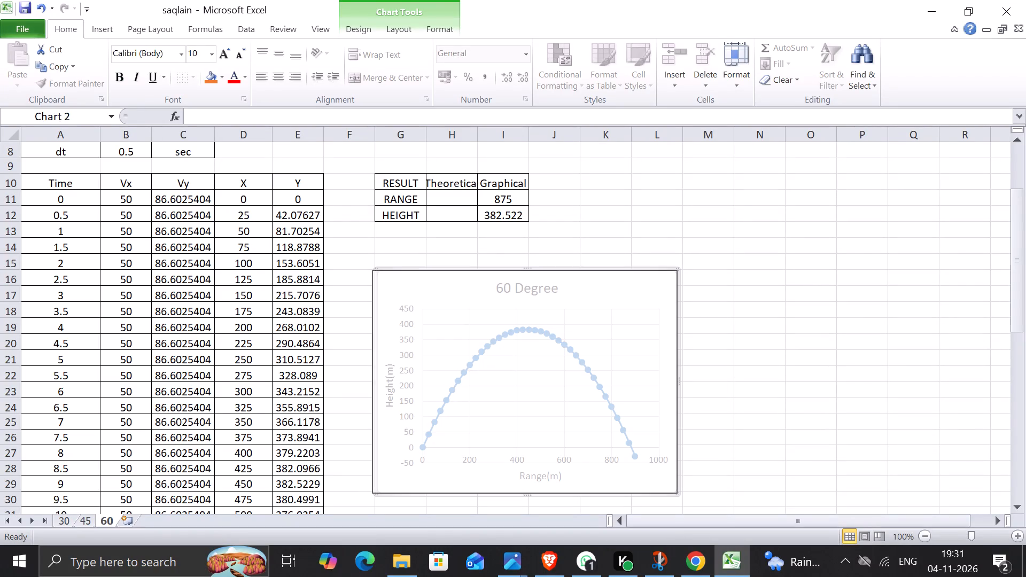
drag(372, 383, 368, 383)
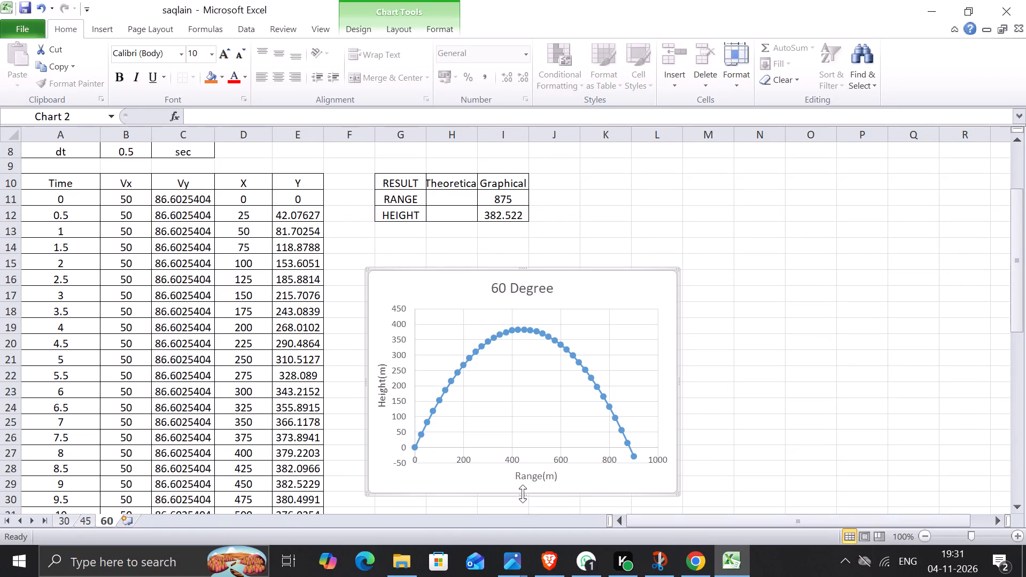
click(524, 494)
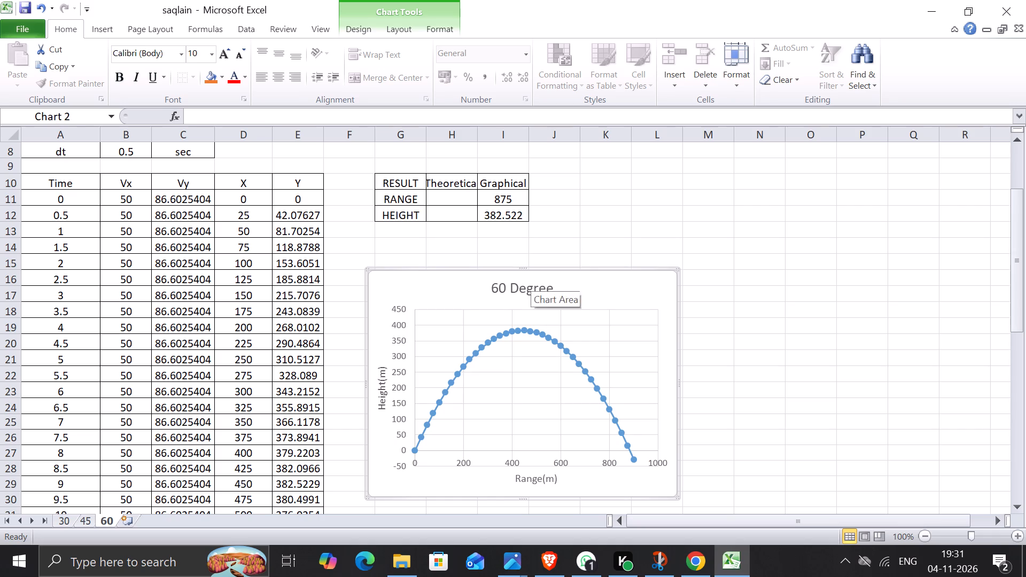
drag(525, 269, 525, 262)
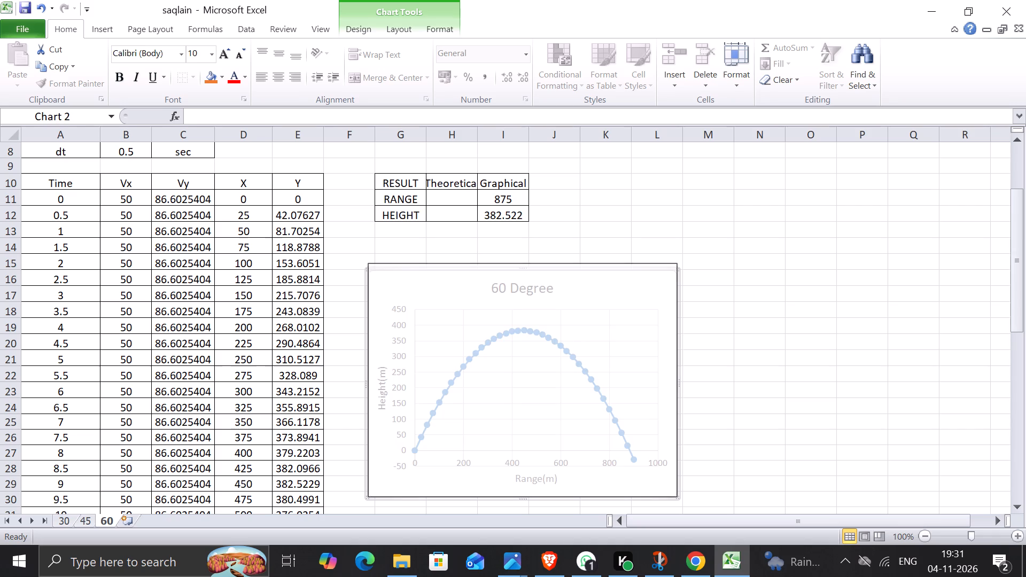
drag(525, 262, 525, 260)
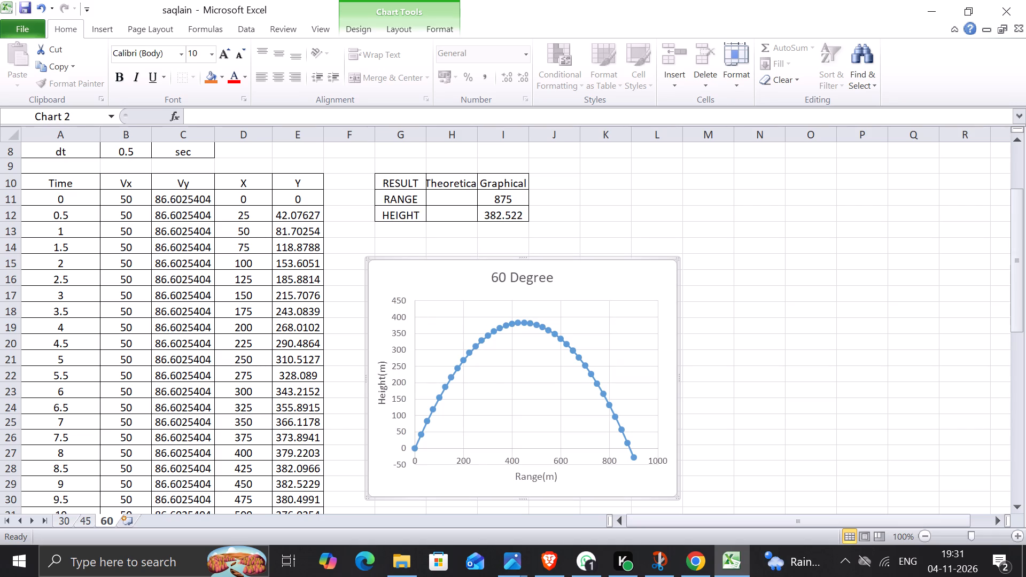
drag(678, 378, 683, 378)
drag(683, 378, 686, 378)
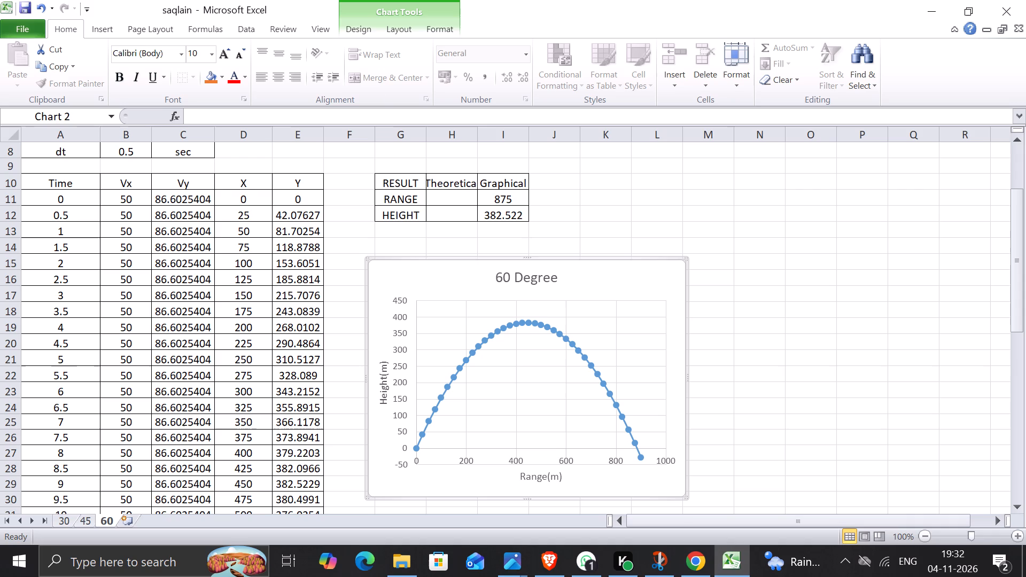
click(807, 420)
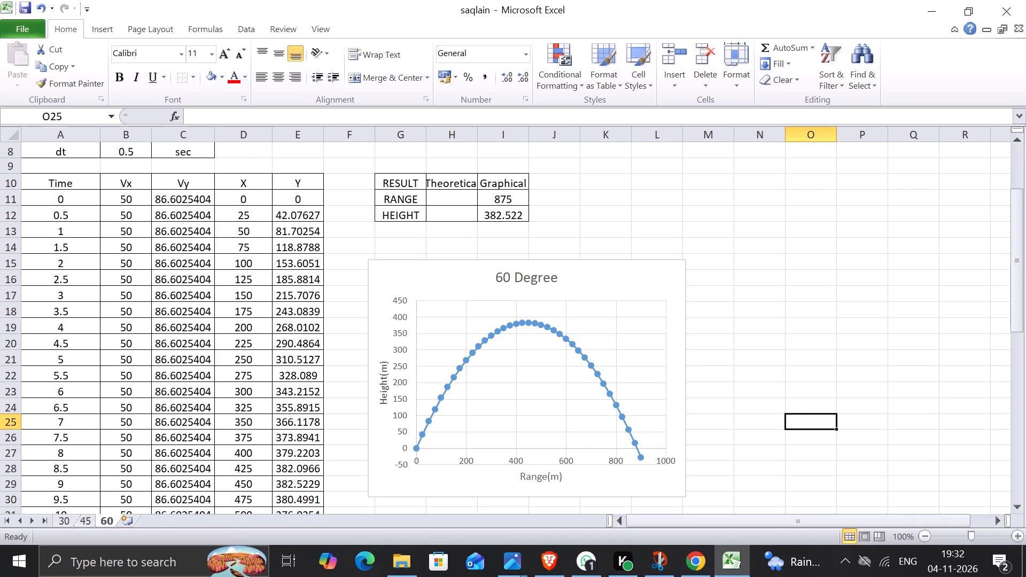
key(ctrl+s)
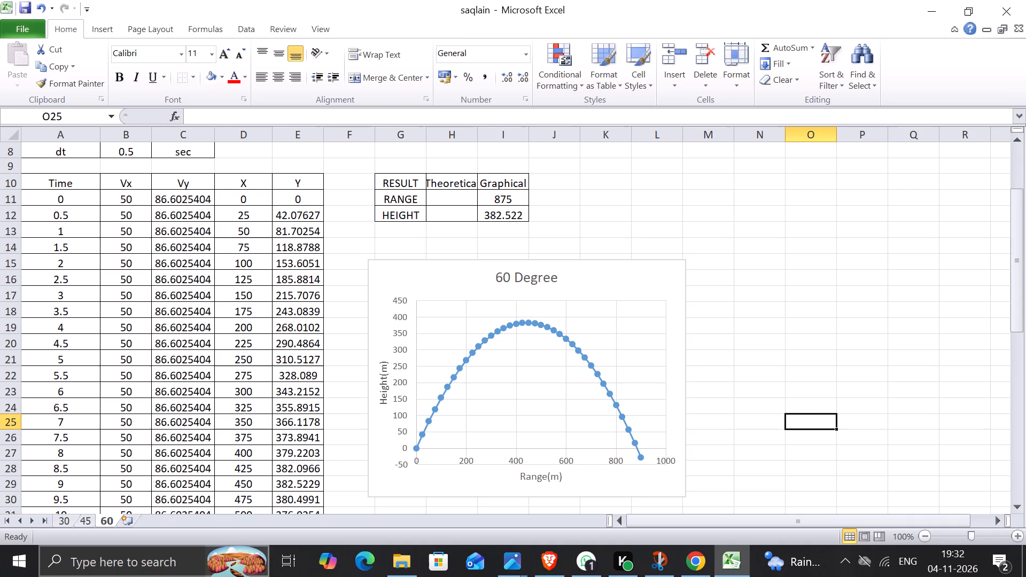
On the 45 sheet, narrow the 45 Degree chart to the end of column L, extend its bottom to about the end of row 31, and save.
click(87, 522)
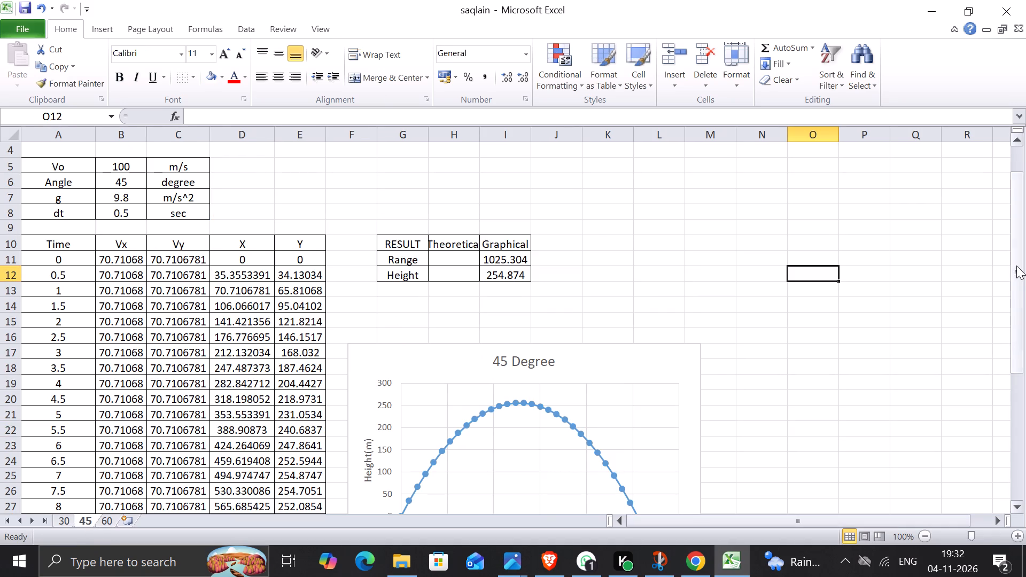
drag(1016, 266, 1022, 326)
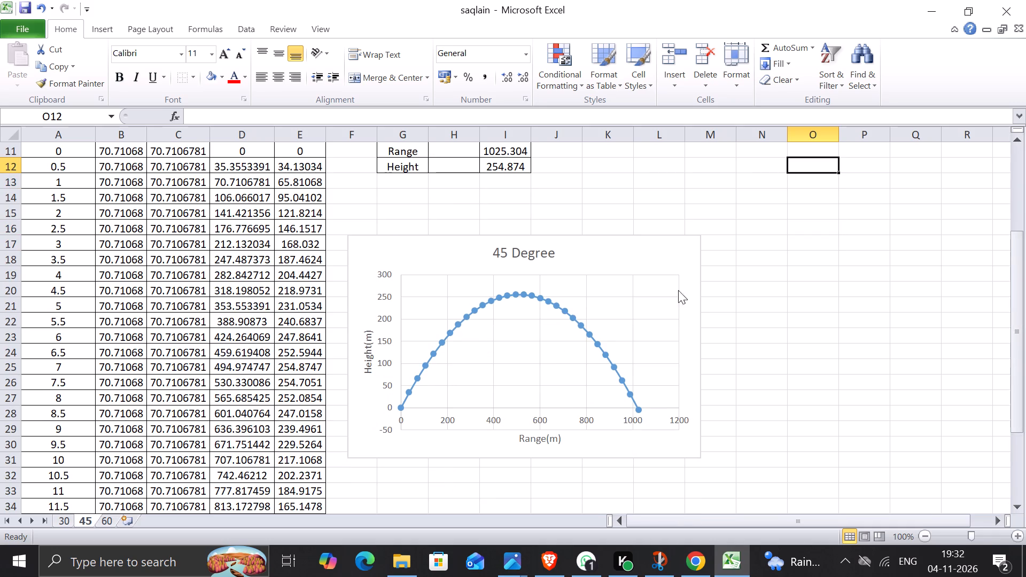
click(687, 263)
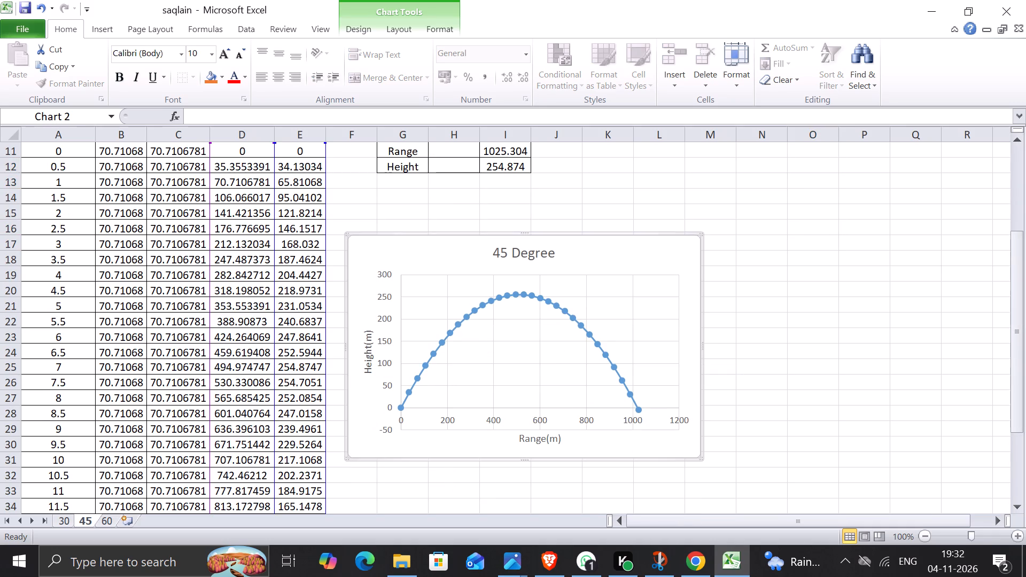
drag(702, 347, 684, 347)
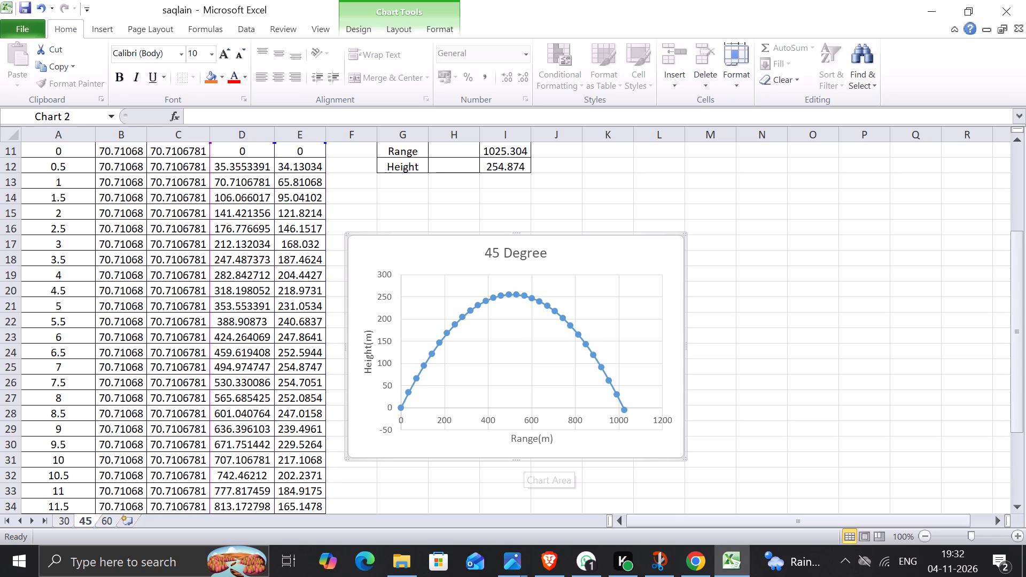
drag(517, 457, 518, 459)
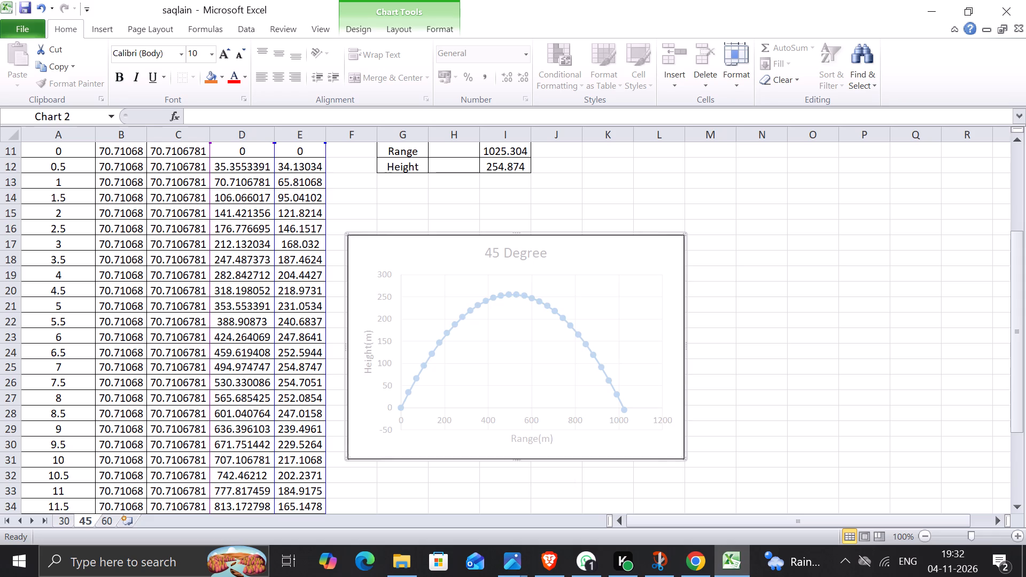
drag(518, 459, 518, 465)
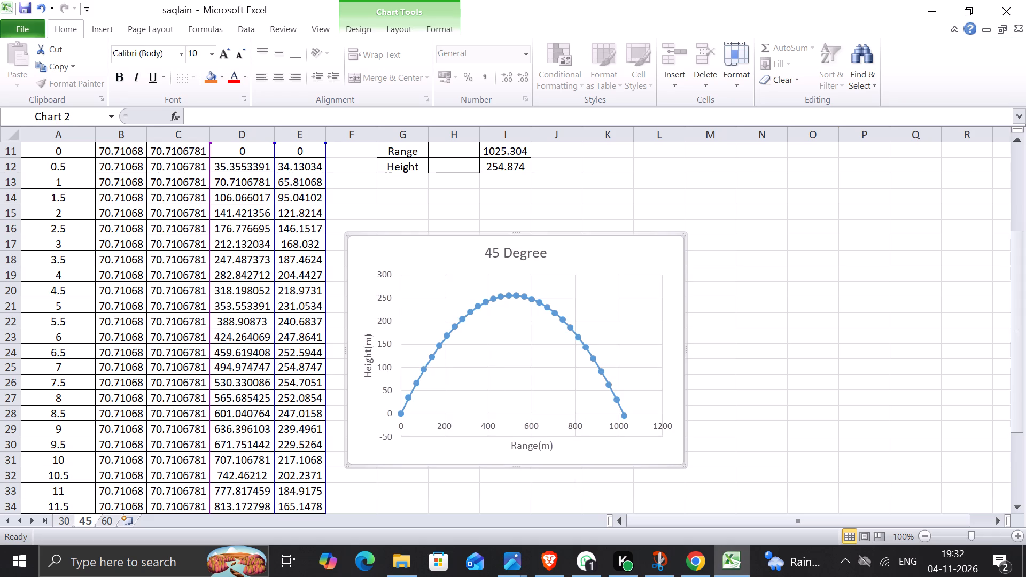
click(802, 370)
key(ctrl+s)
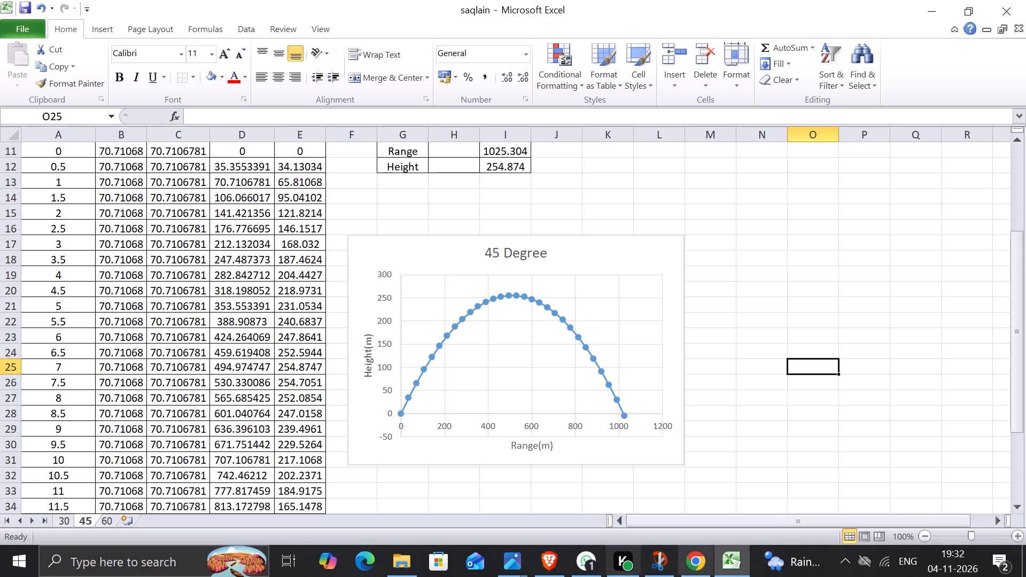
On the 30 sheet, narrow the 30 Degree chart further so its right edge sits about a third into column M.
click(63, 520)
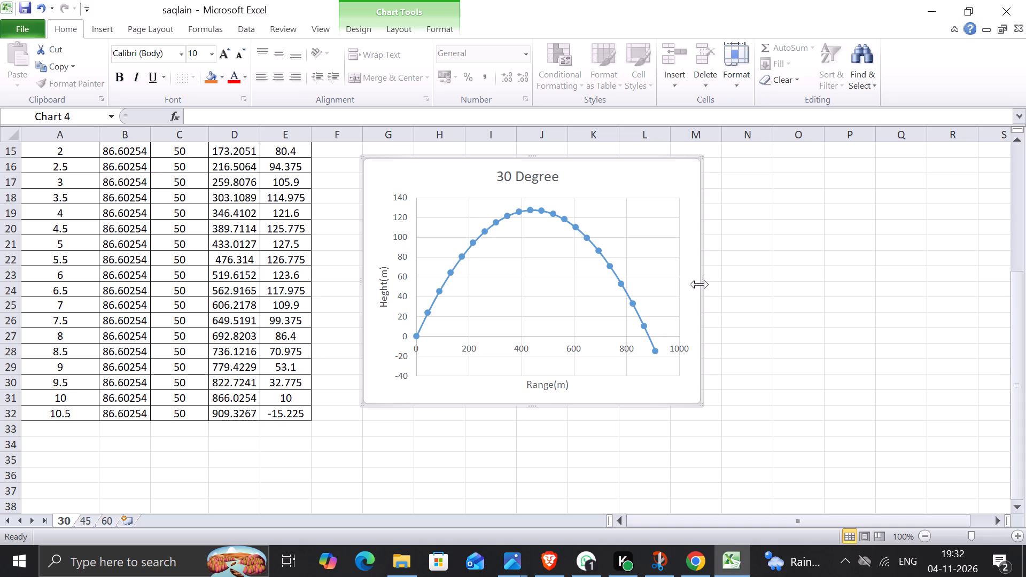
drag(701, 284, 687, 288)
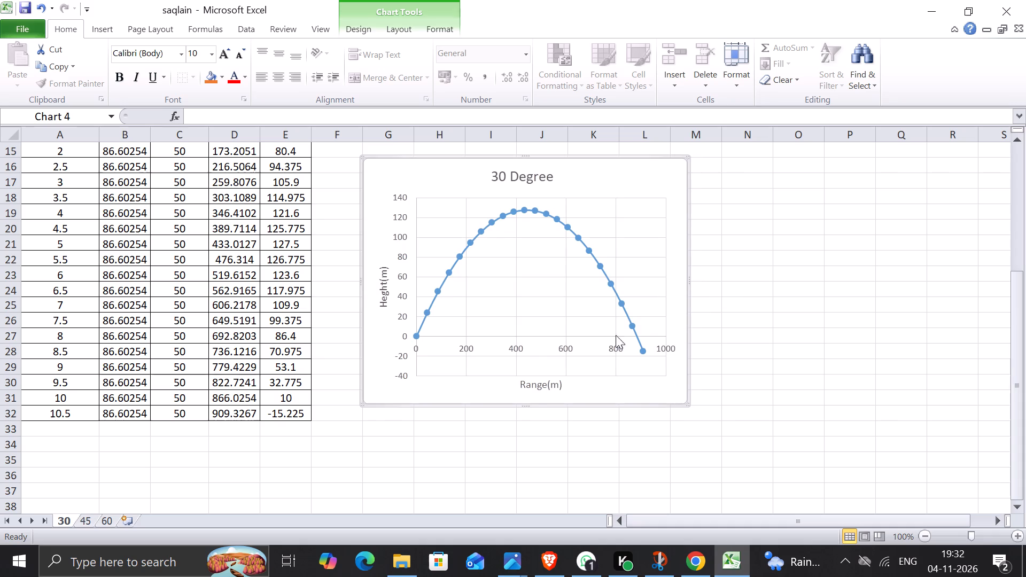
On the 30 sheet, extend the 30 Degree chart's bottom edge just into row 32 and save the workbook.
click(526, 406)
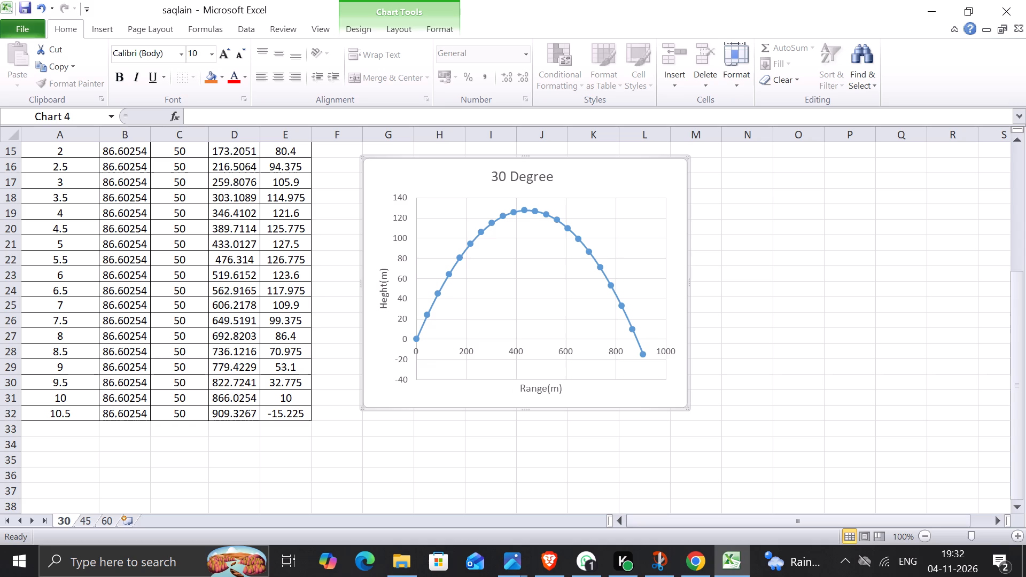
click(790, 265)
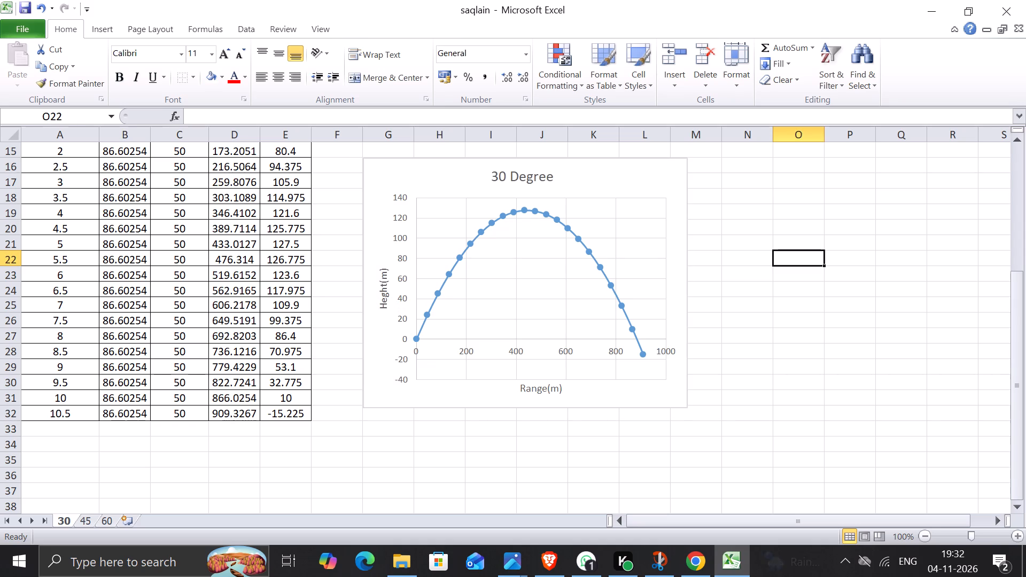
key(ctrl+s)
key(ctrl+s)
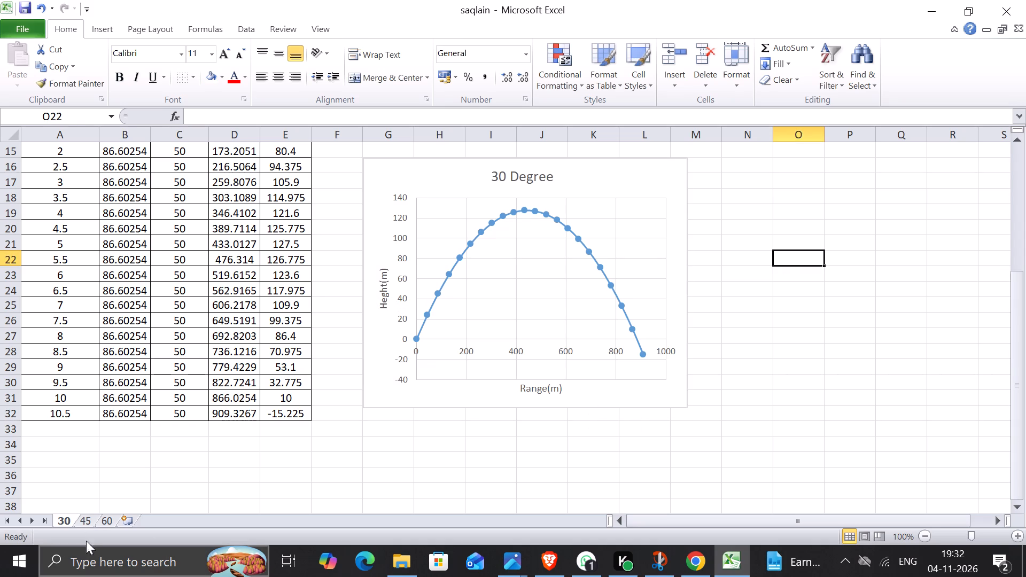
After comparing the sheets' charts, narrow the 30 Degree chart to just inside column M, raise its bottom edge to mid row 31, and save.
click(91, 520)
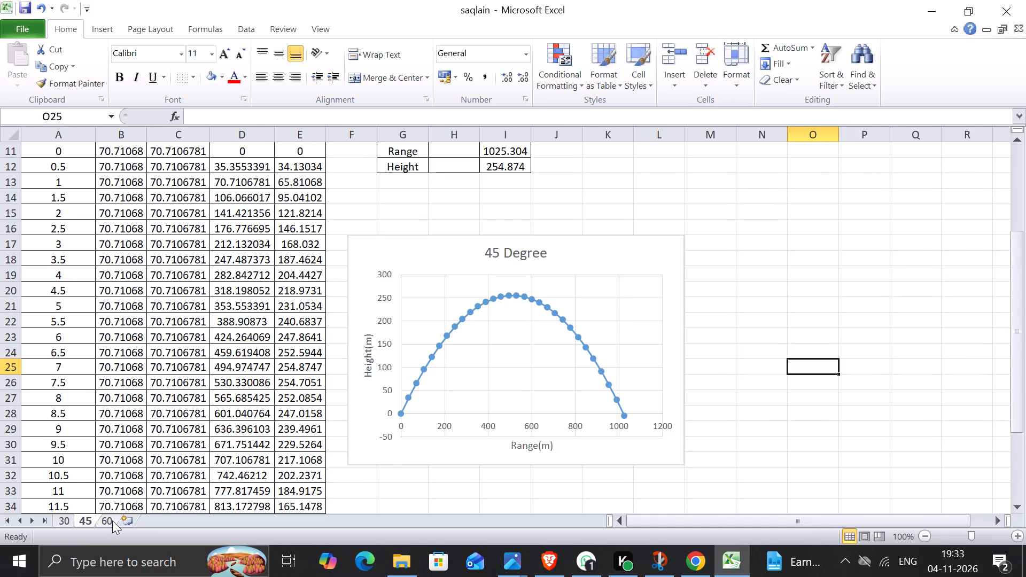
click(112, 520)
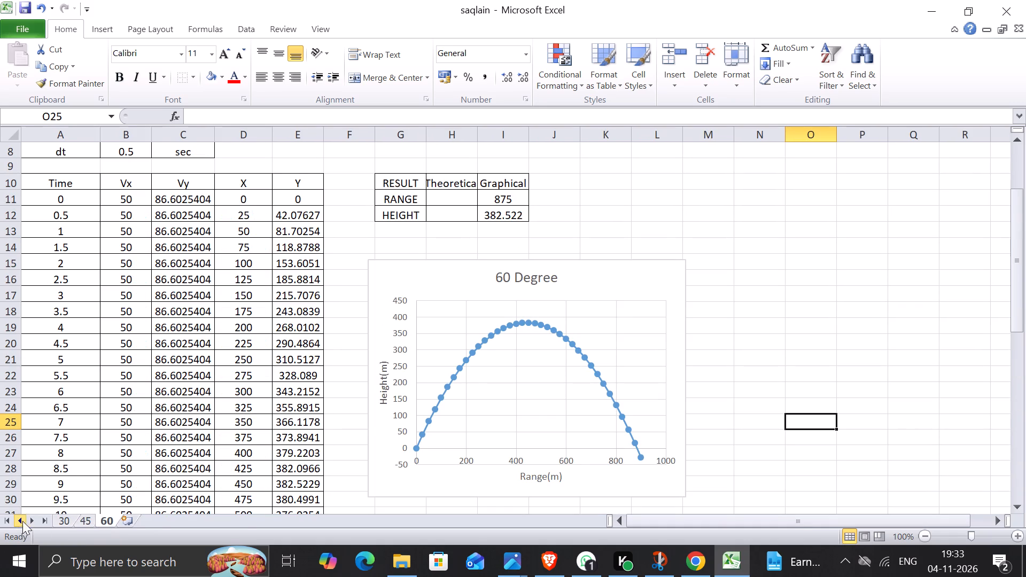
click(67, 523)
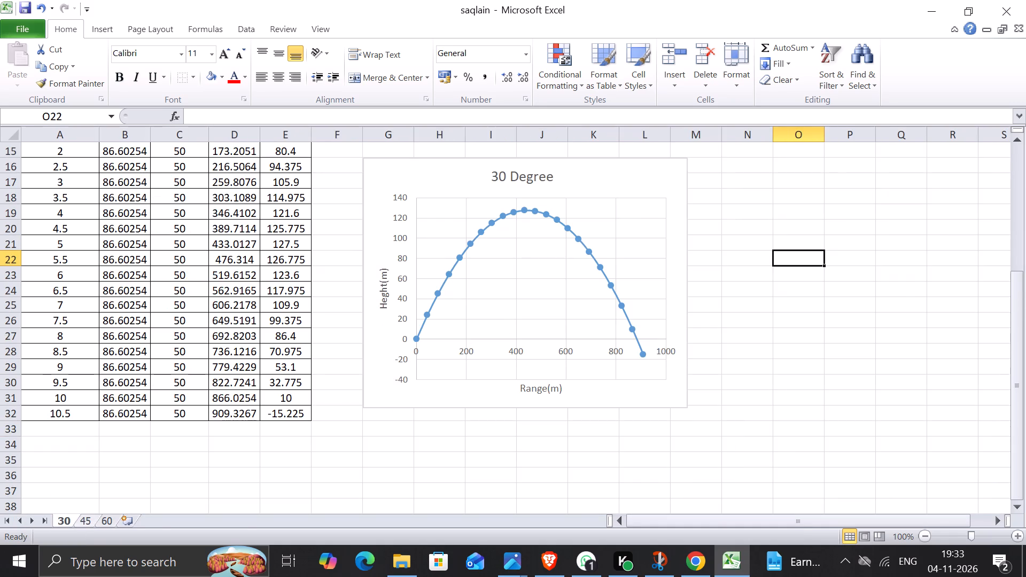
click(686, 259)
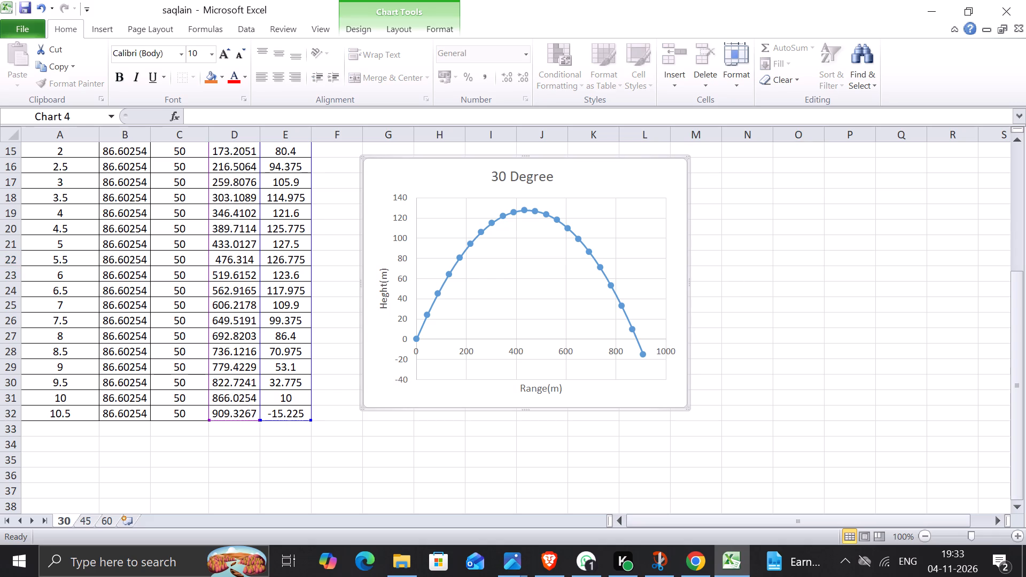
drag(687, 283, 675, 287)
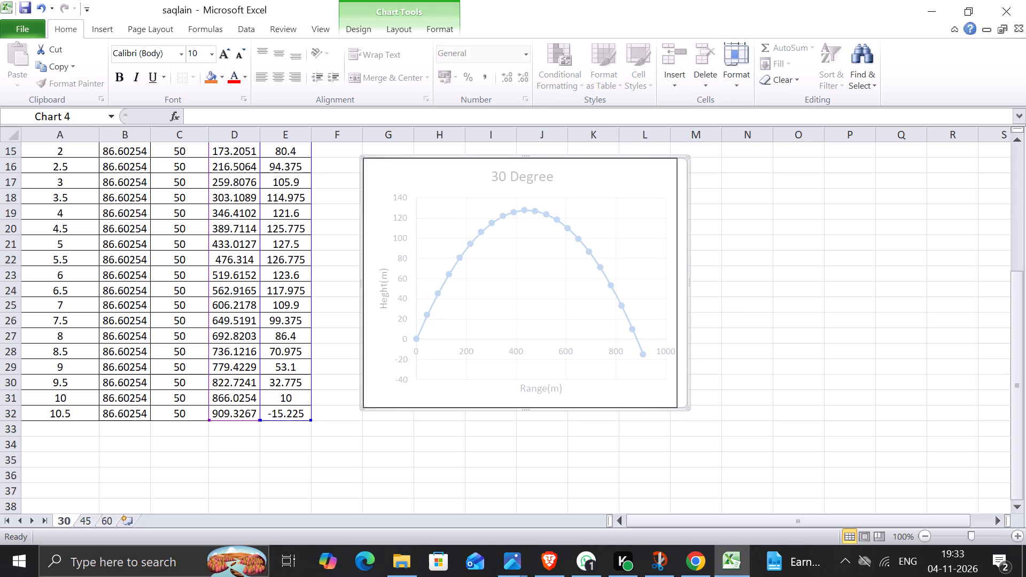
drag(675, 287, 671, 287)
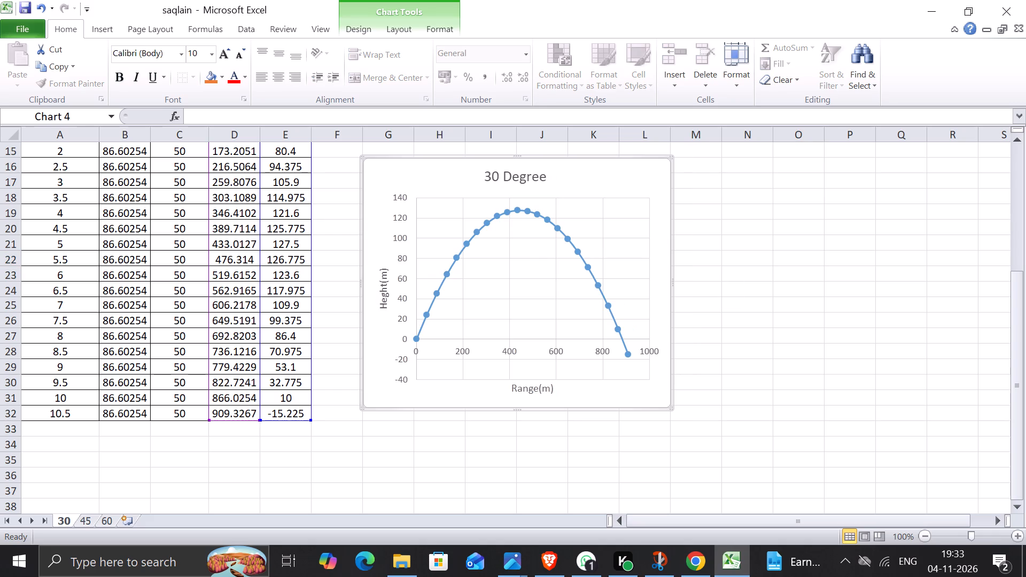
drag(670, 283, 677, 283)
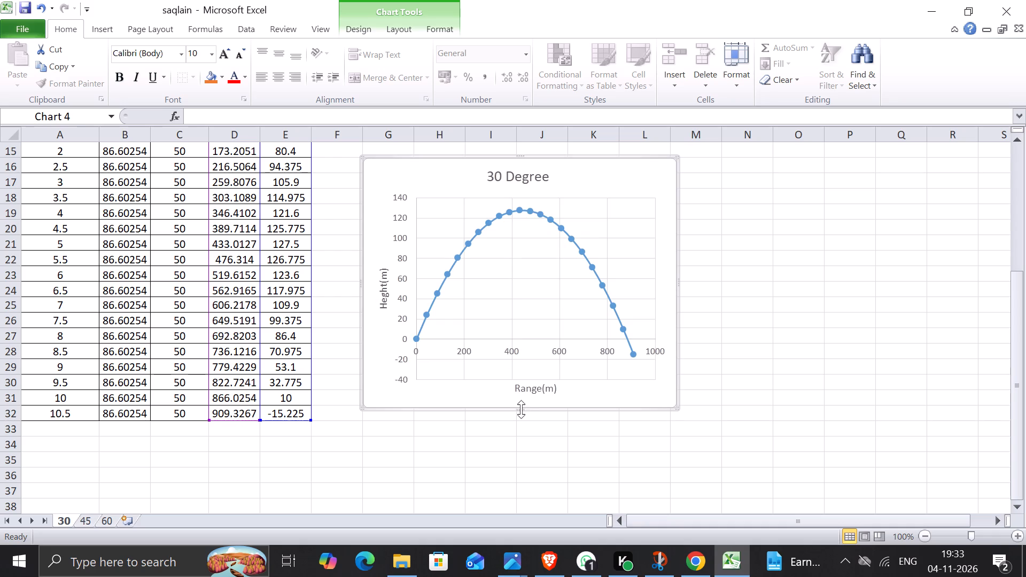
drag(517, 408, 516, 400)
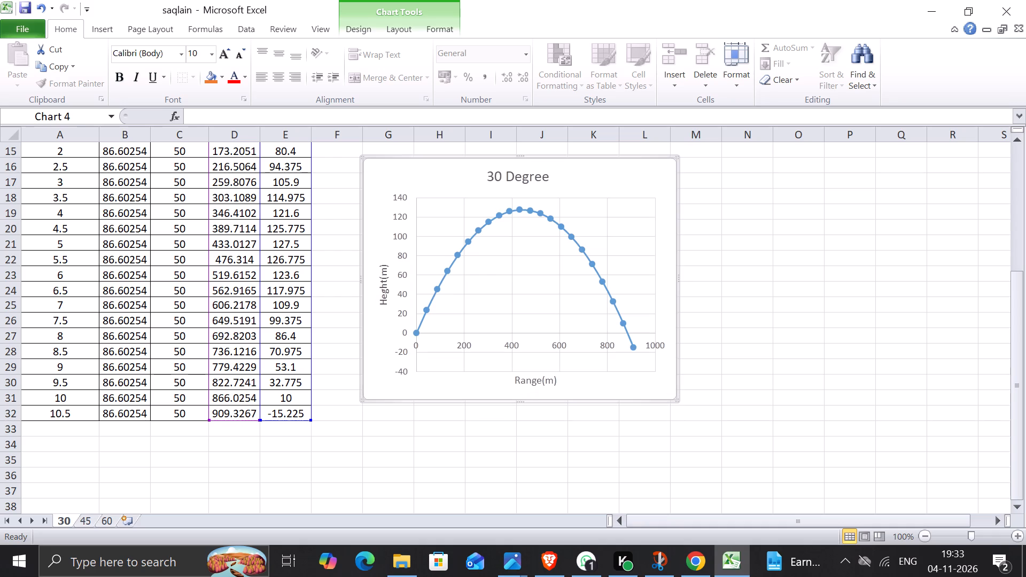
click(793, 355)
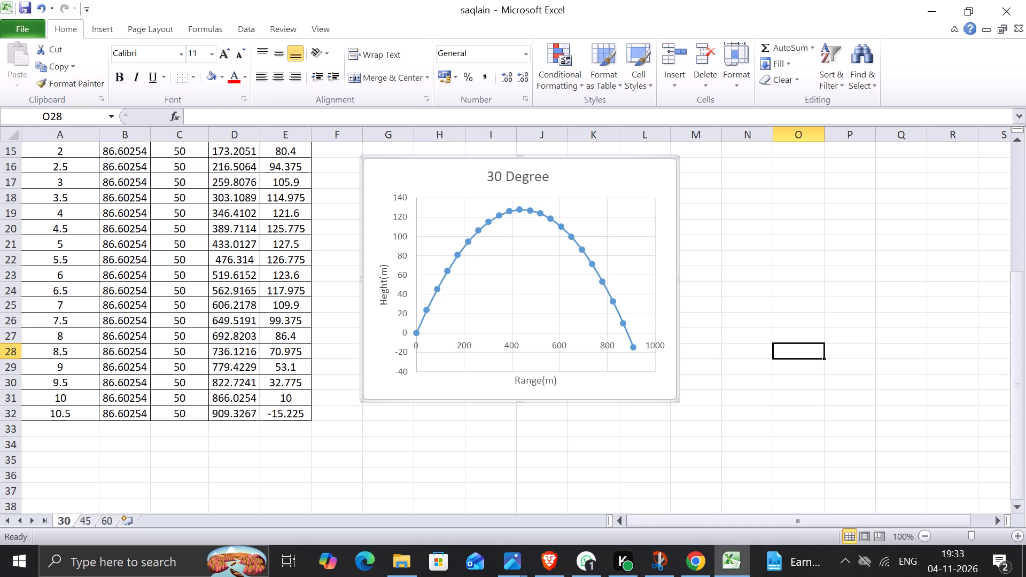
key(ctrl+s)
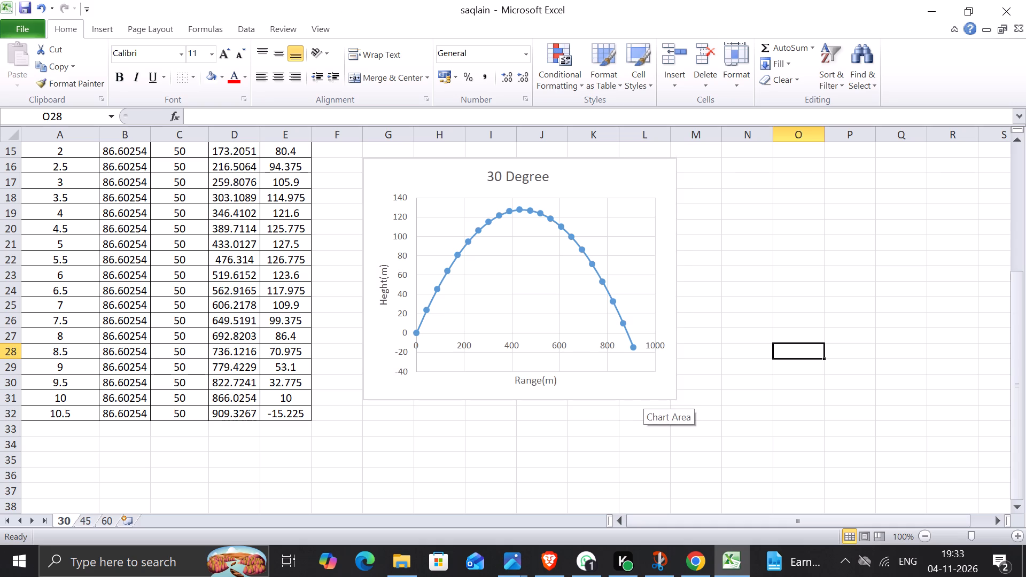
After comparing the sheets again, move the 45 Degree chart up about one row so its top sits near the end of row 15, and save.
click(88, 520)
click(106, 520)
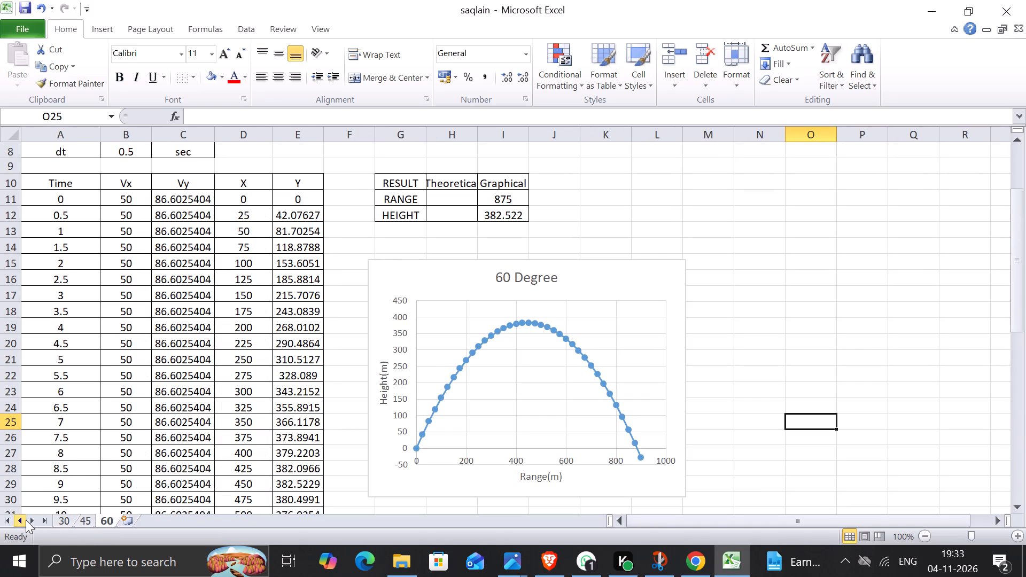
click(61, 525)
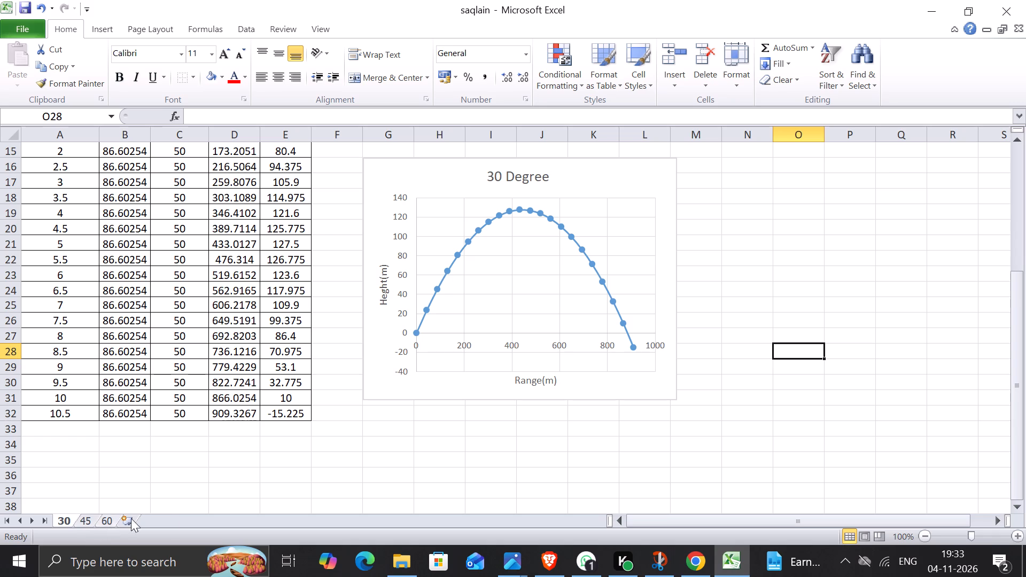
click(84, 520)
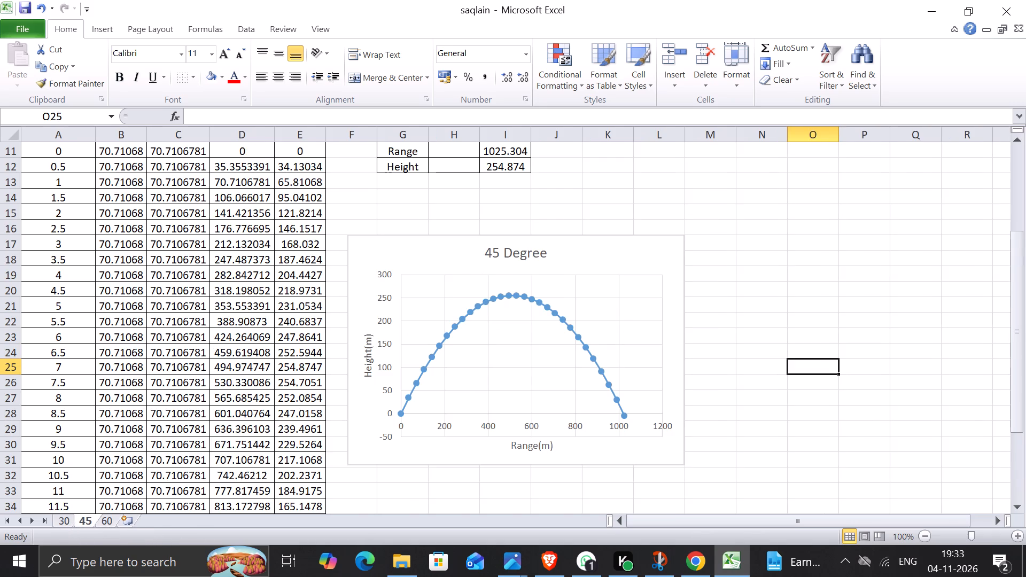
drag(525, 239, 538, 223)
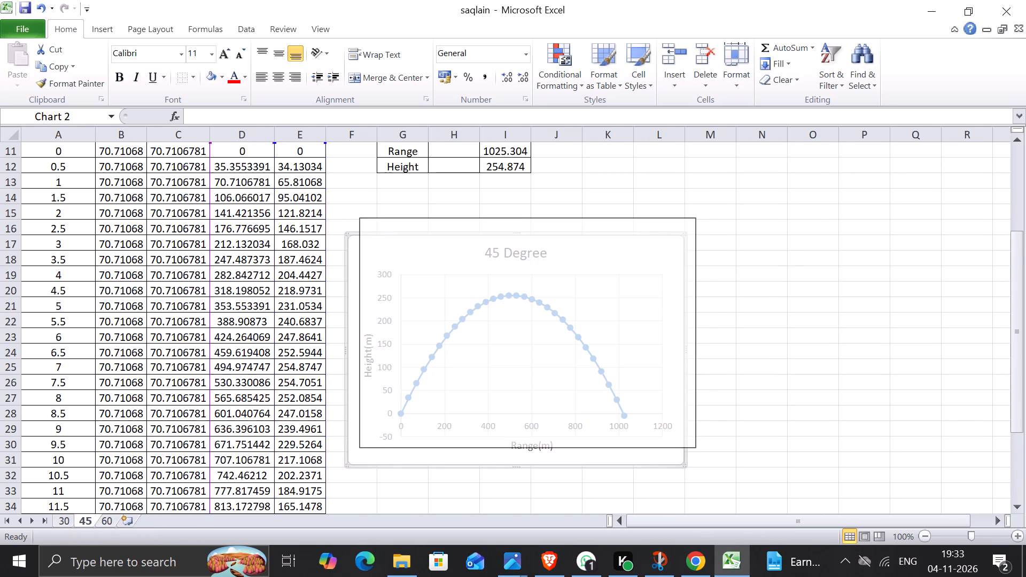
drag(538, 223, 523, 222)
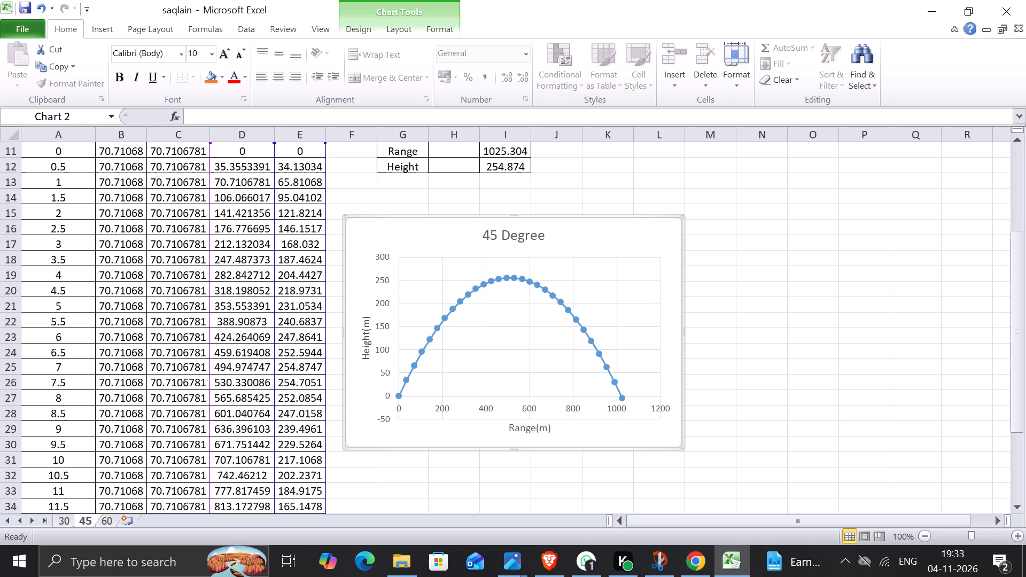
click(653, 188)
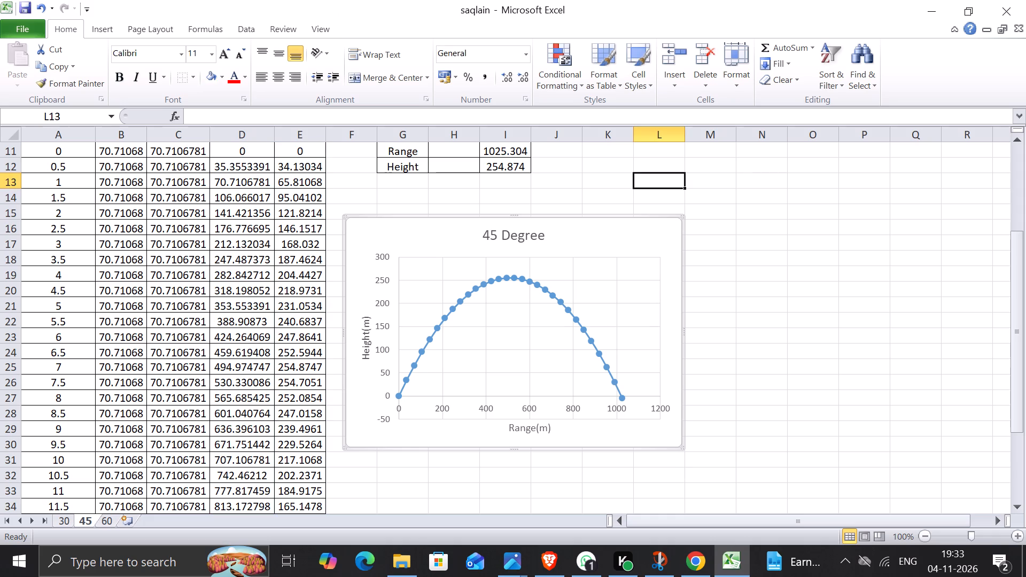
key(ctrl+s)
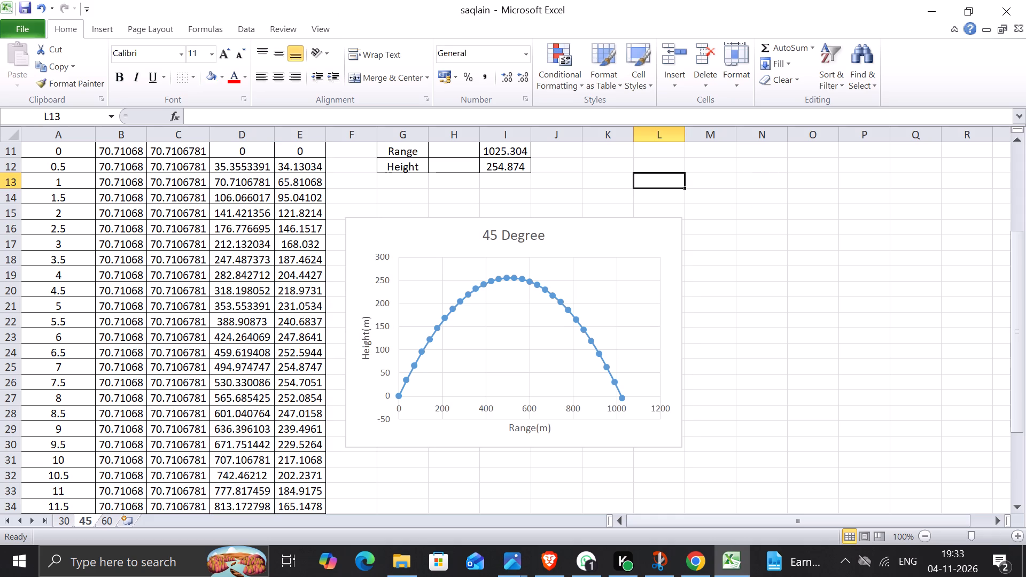
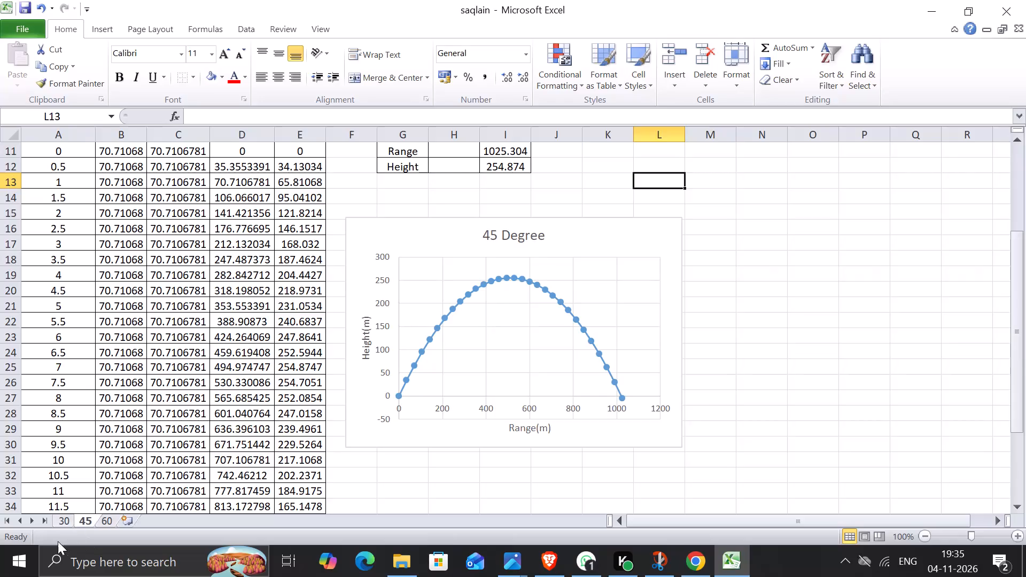
After comparing the three sheets' charts, move the 60 Degree chart down slightly so its top edge lines up with the top of row 16.
click(67, 517)
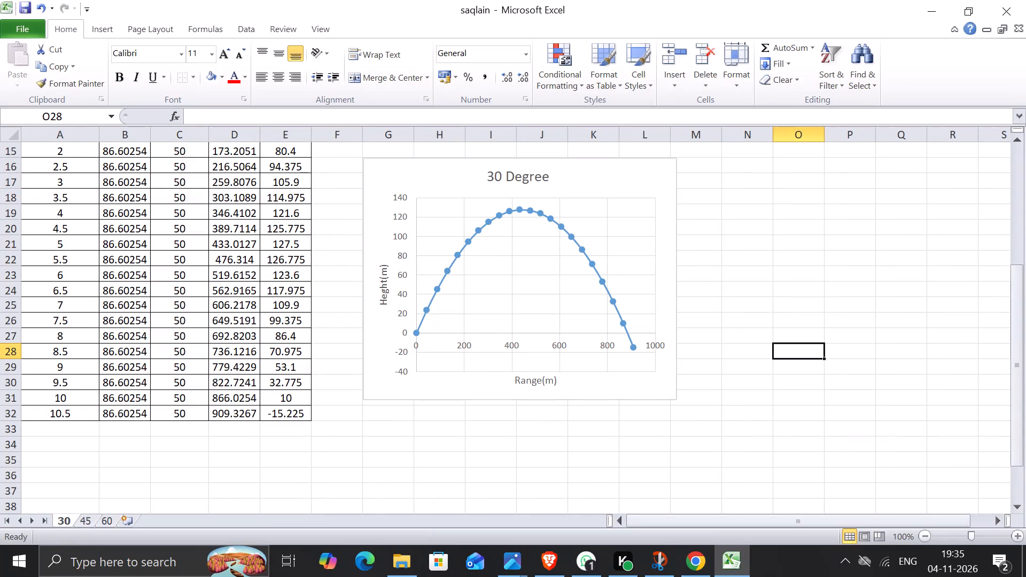
drag(1019, 286, 1021, 245)
click(107, 520)
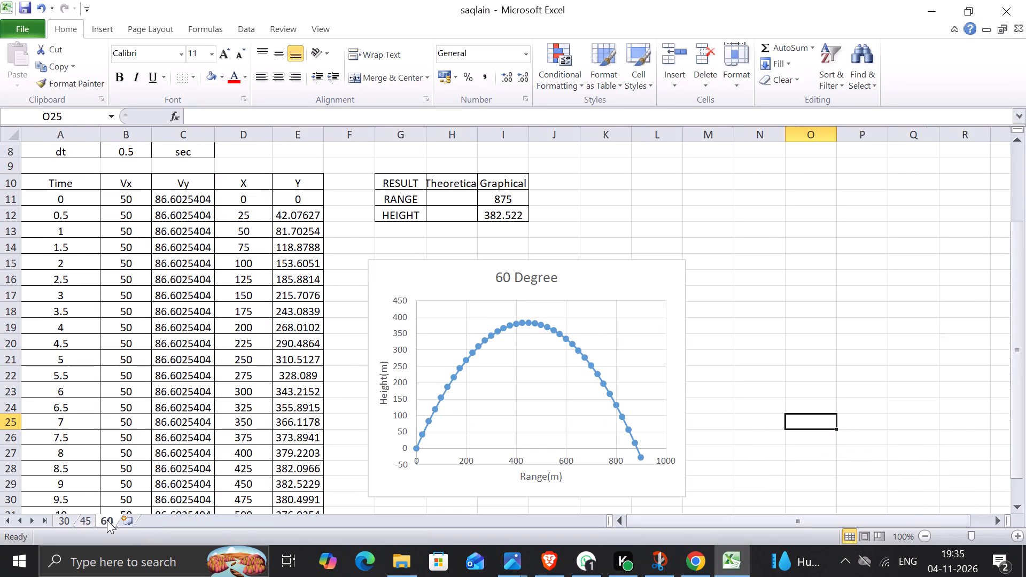
click(73, 523)
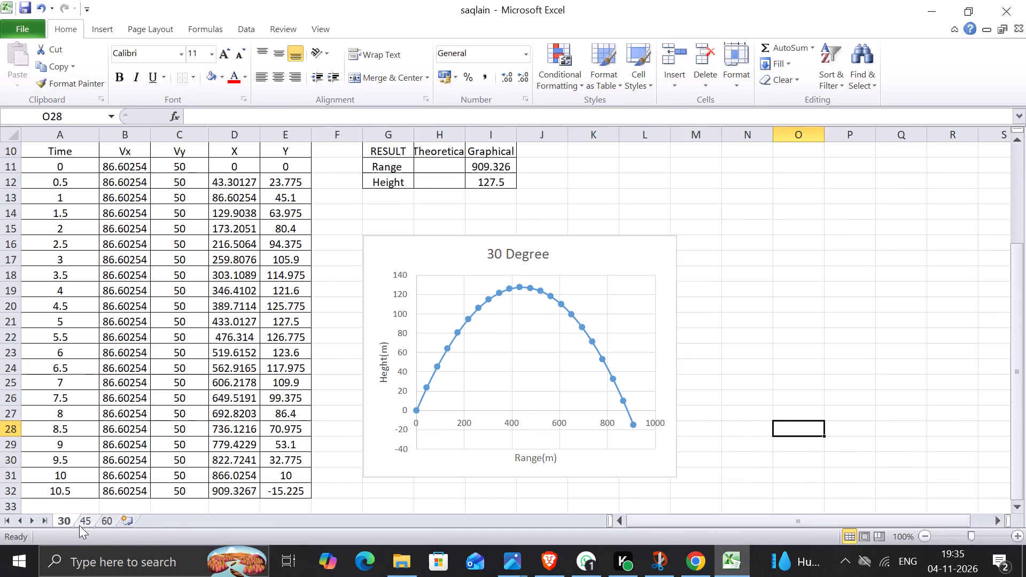
click(82, 526)
click(112, 521)
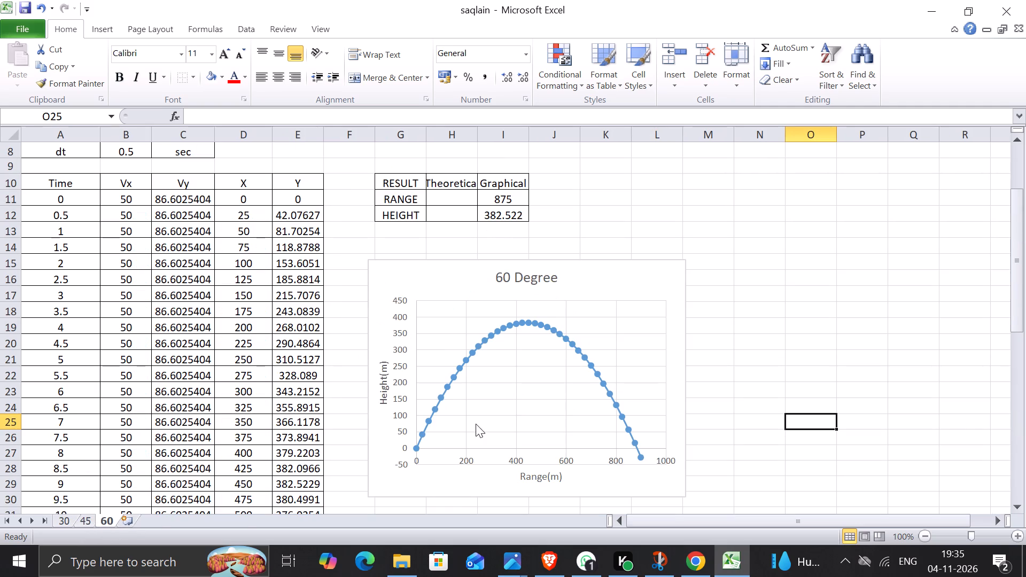
drag(458, 263, 455, 269)
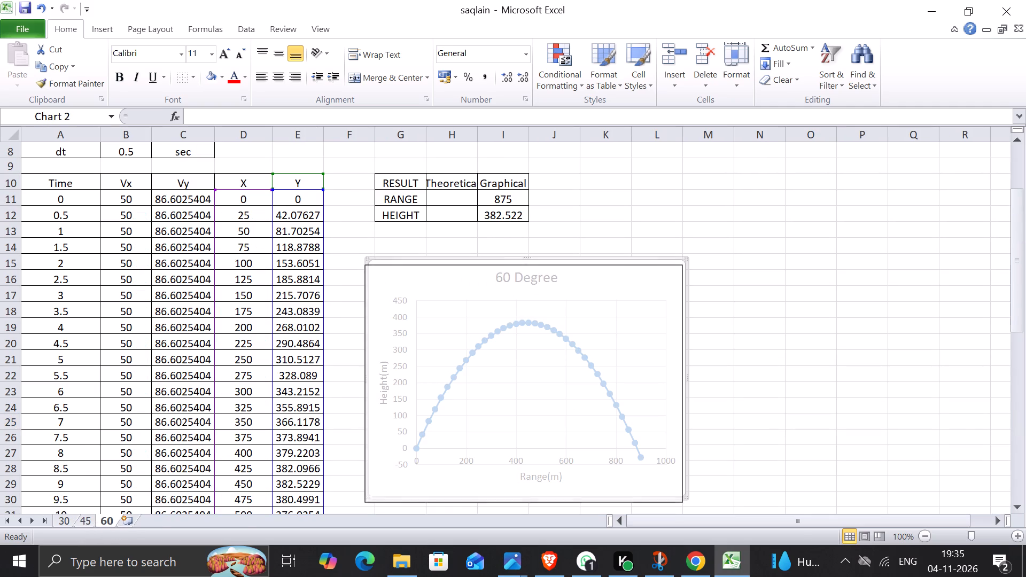
drag(455, 269, 461, 274)
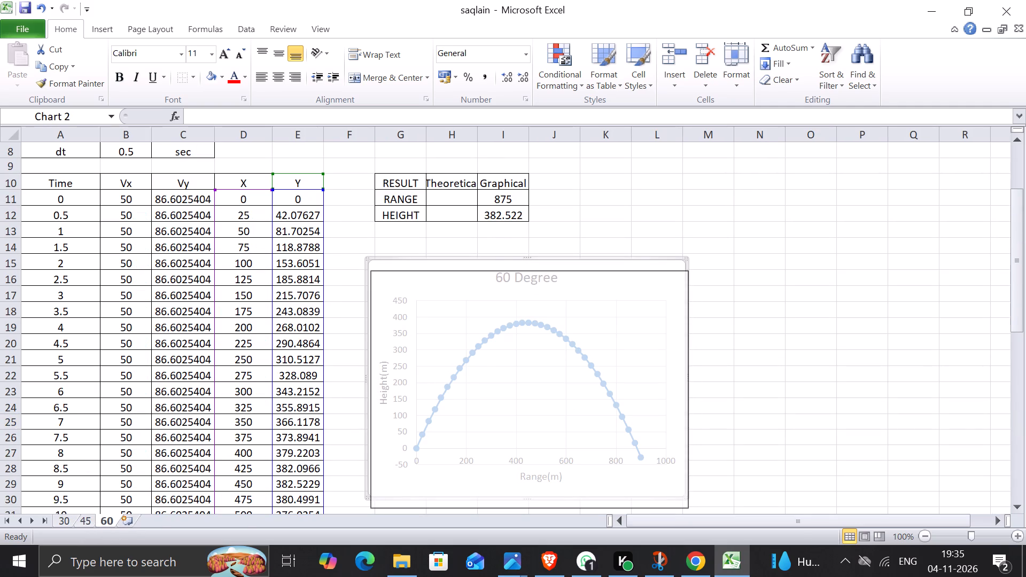
drag(461, 274, 458, 274)
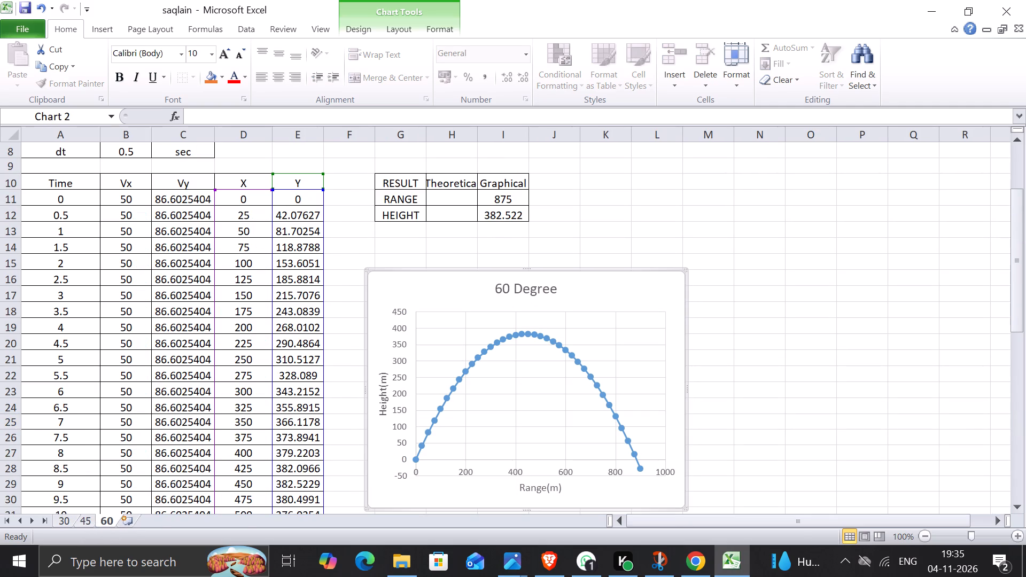
click(784, 275)
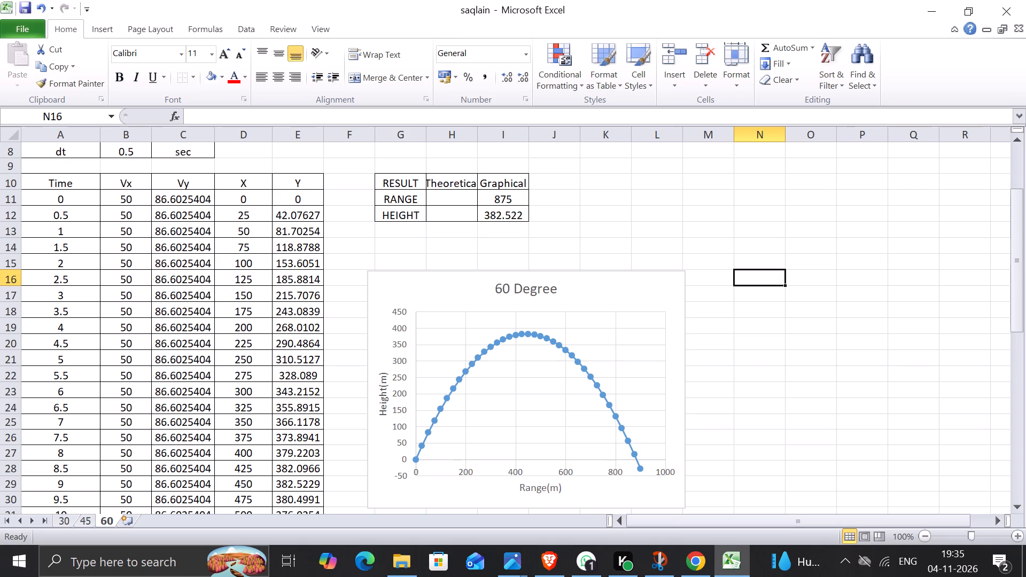
Save the workbook while rechecking the chart placement on the 30, 45 and 60 sheets.
click(63, 519)
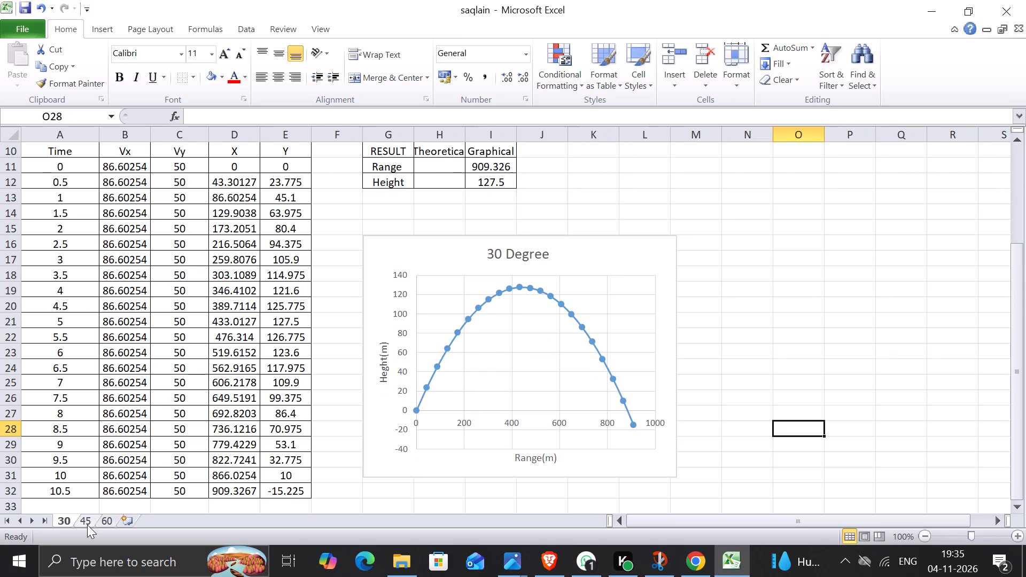
key(ctrl+s)
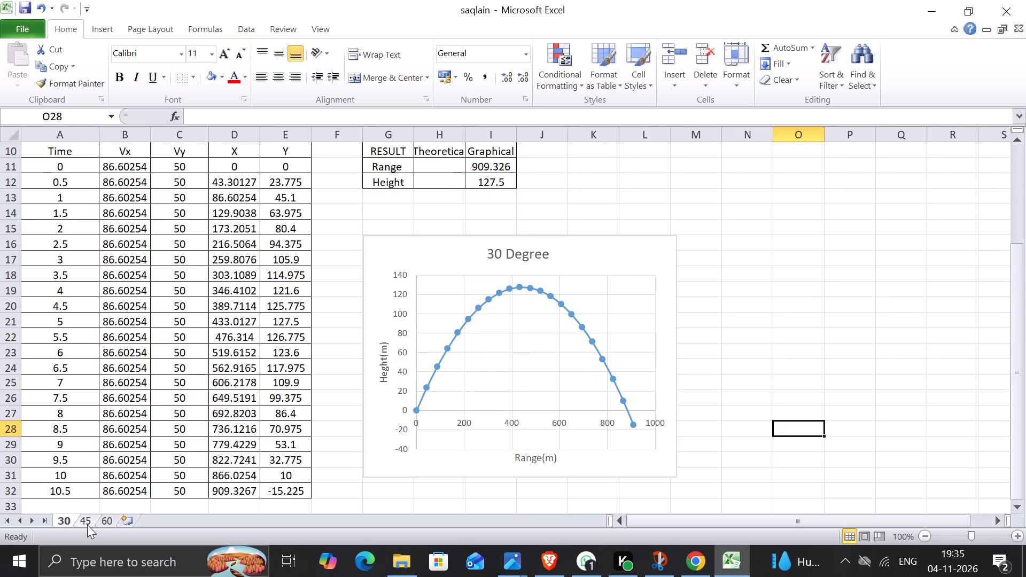
click(87, 525)
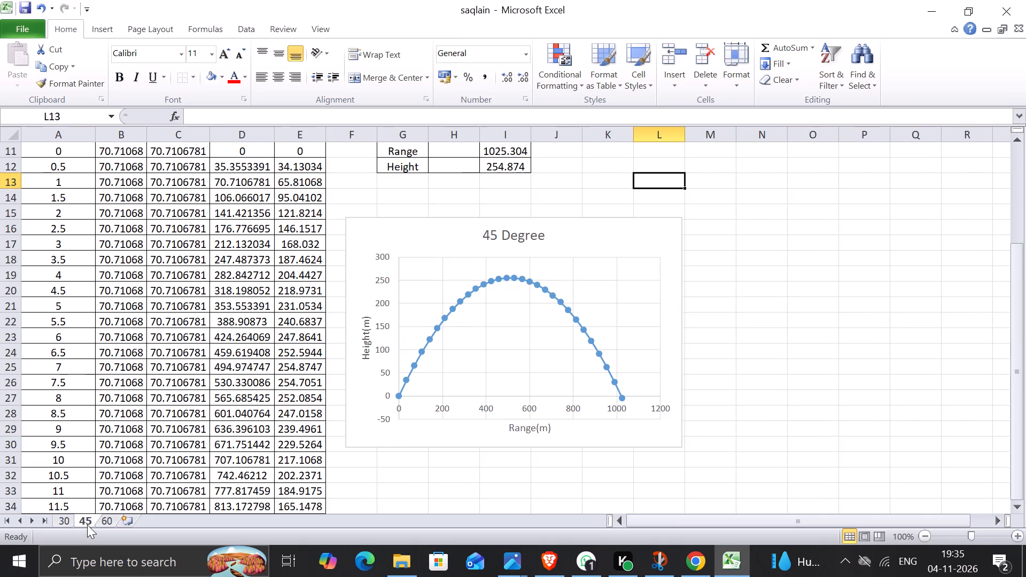
key(ctrl+s)
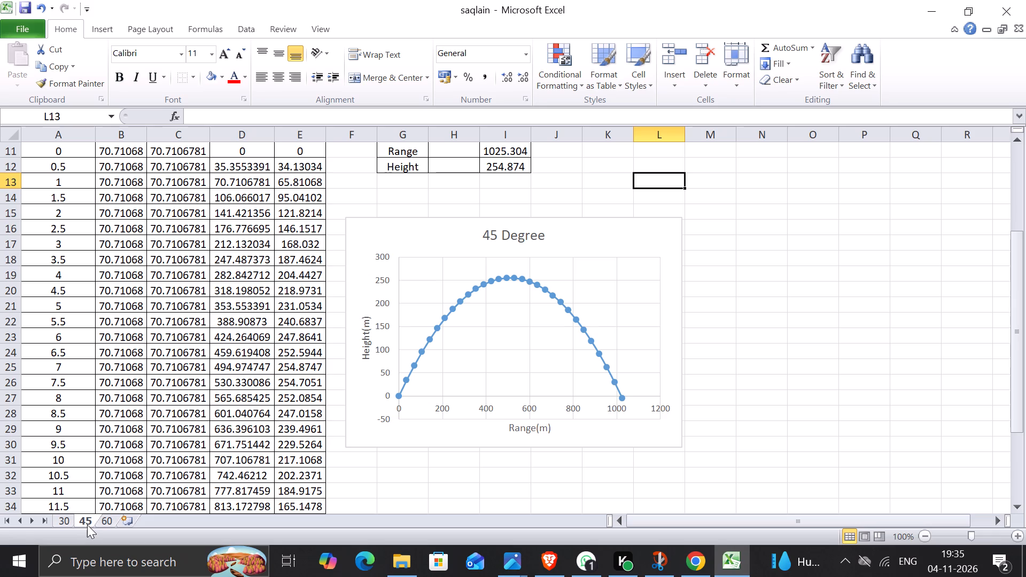
key(ctrl+s)
click(108, 516)
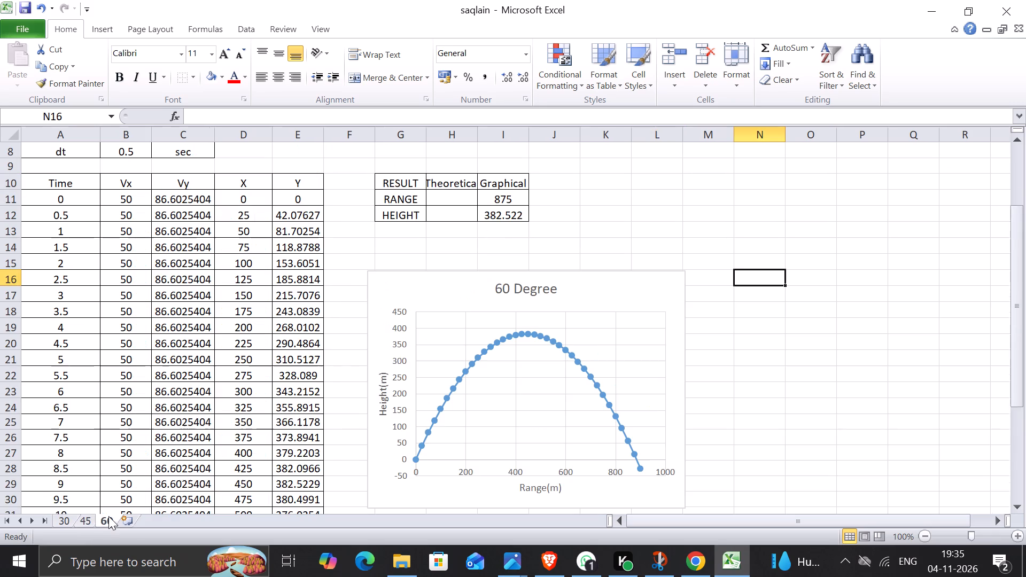
key(ctrl+s)
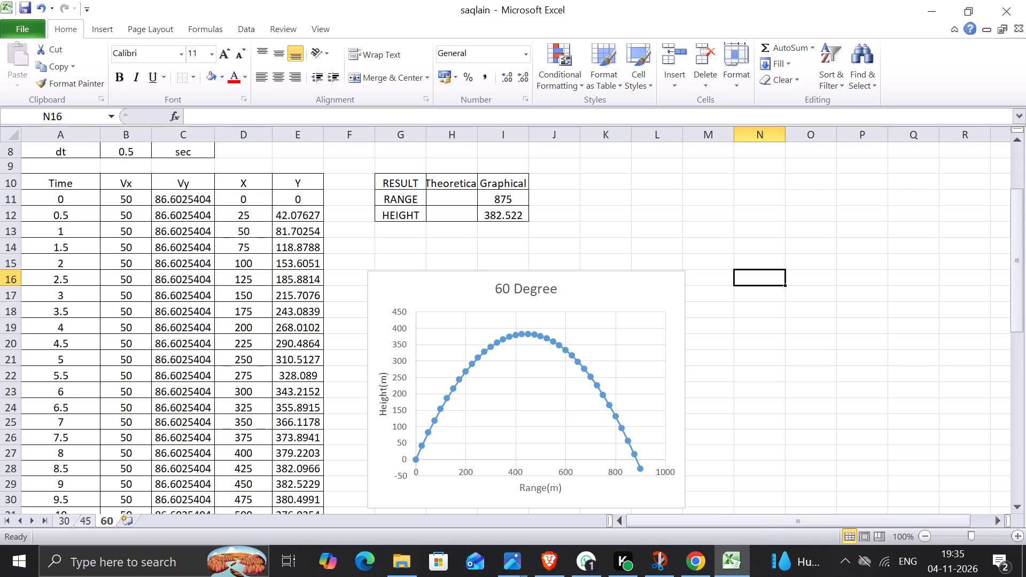
On the 30 sheet, widen column H just enough to show the full Theoretical heading in the RESULT table.
click(84, 523)
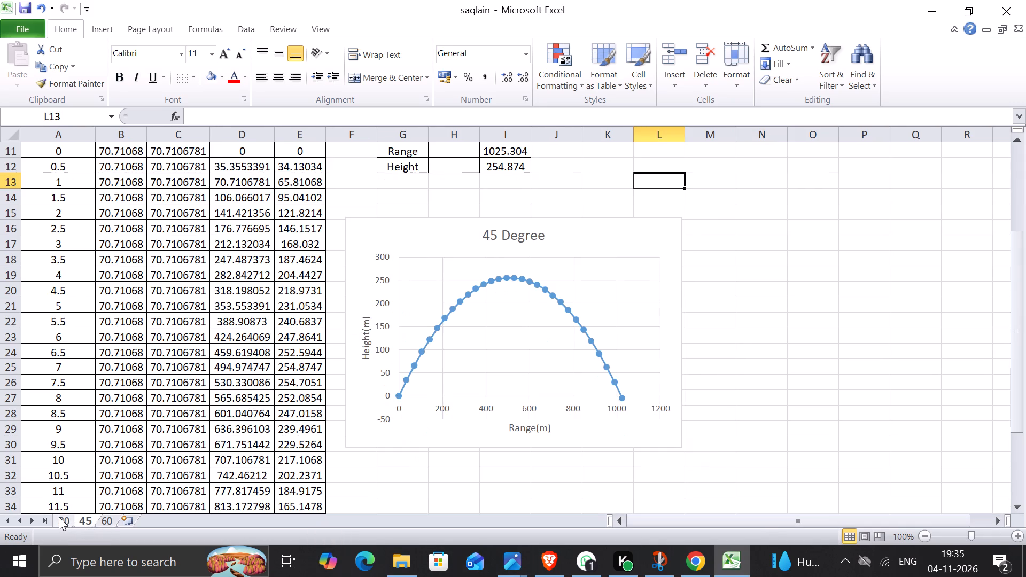
click(59, 517)
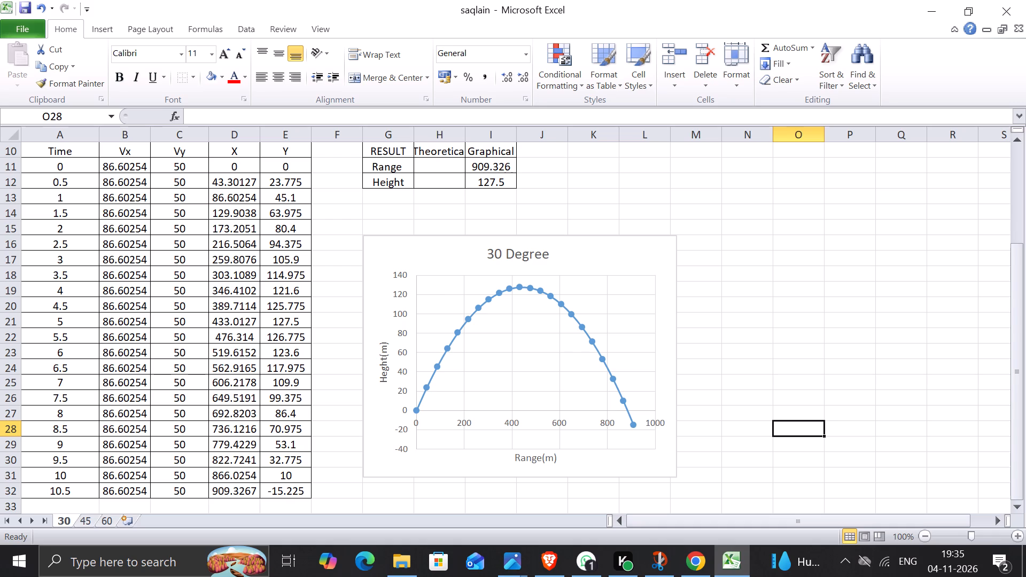
drag(464, 135, 471, 143)
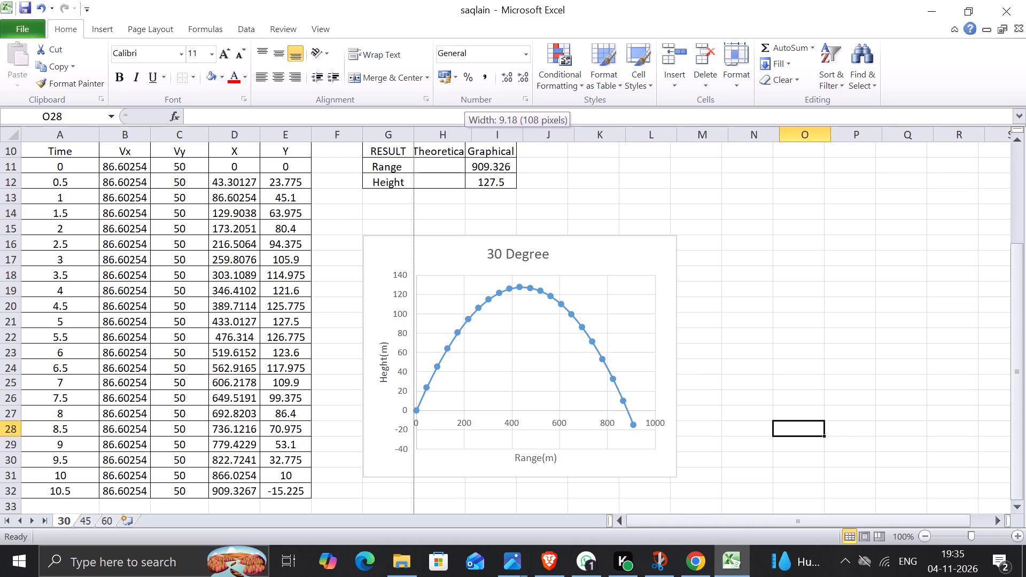
drag(471, 143, 469, 143)
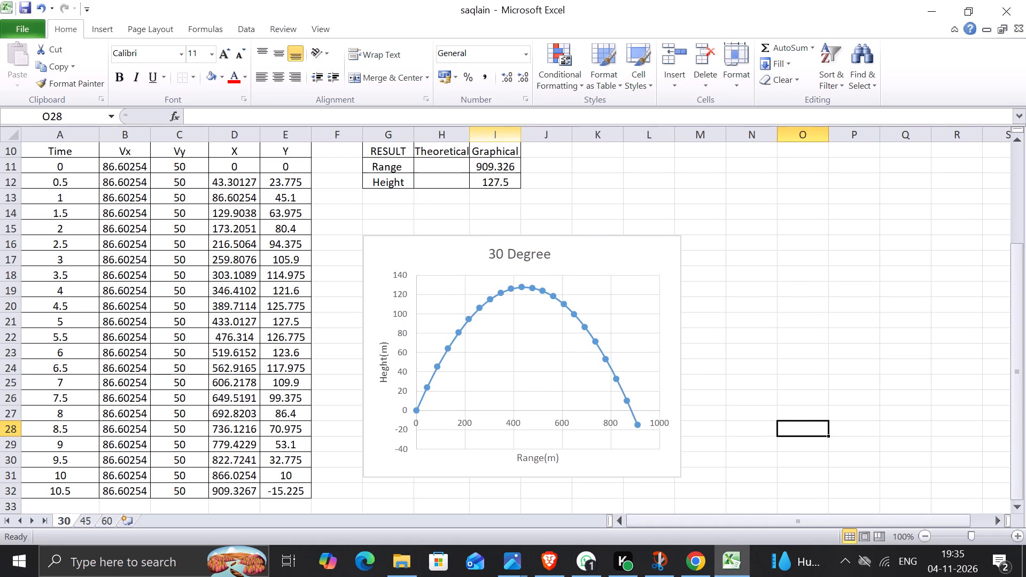
click(472, 139)
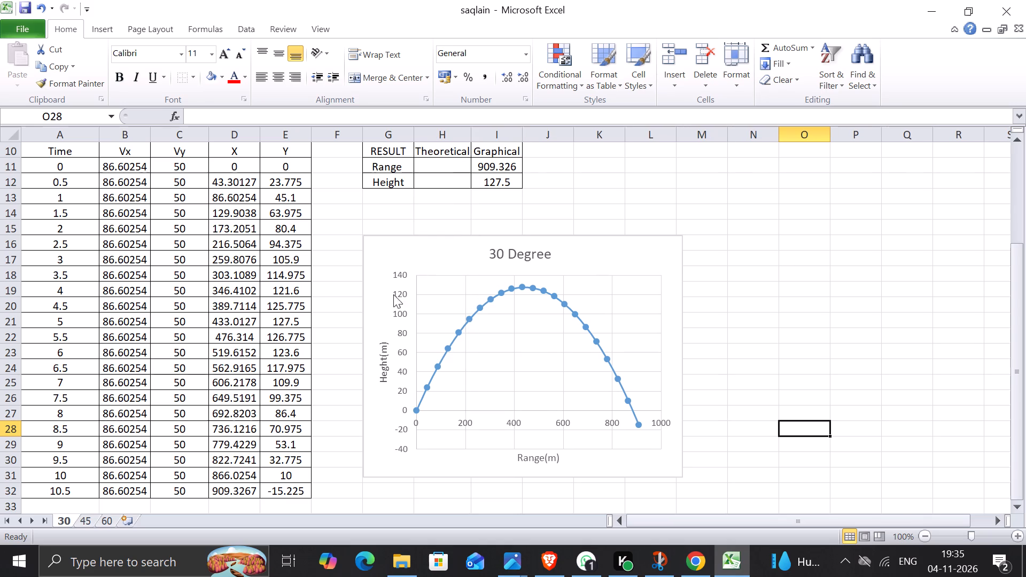
On the 60 sheet, widen column H so the Theoretical heading in the RESULT table fits completely.
click(89, 525)
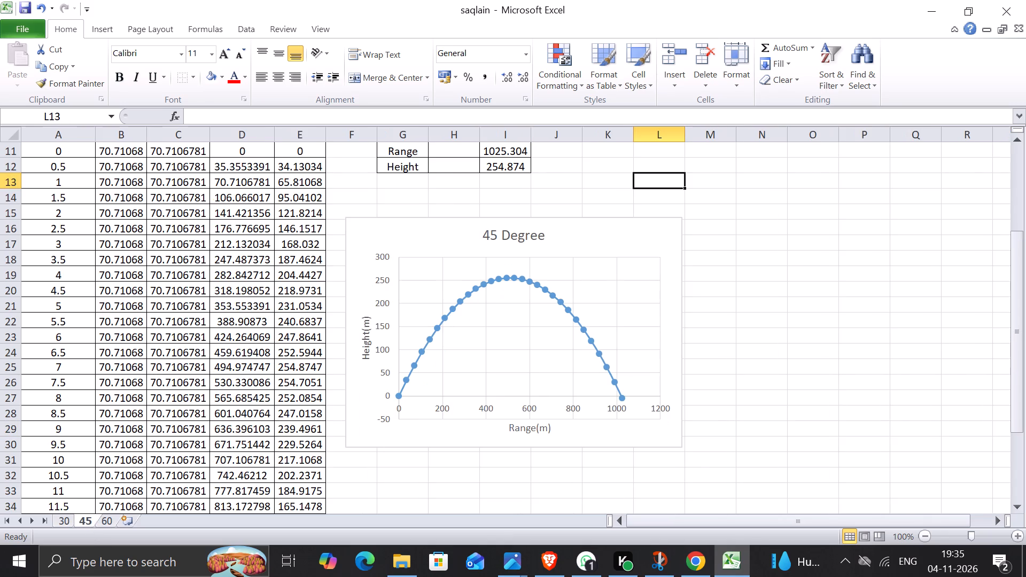
click(100, 527)
click(109, 523)
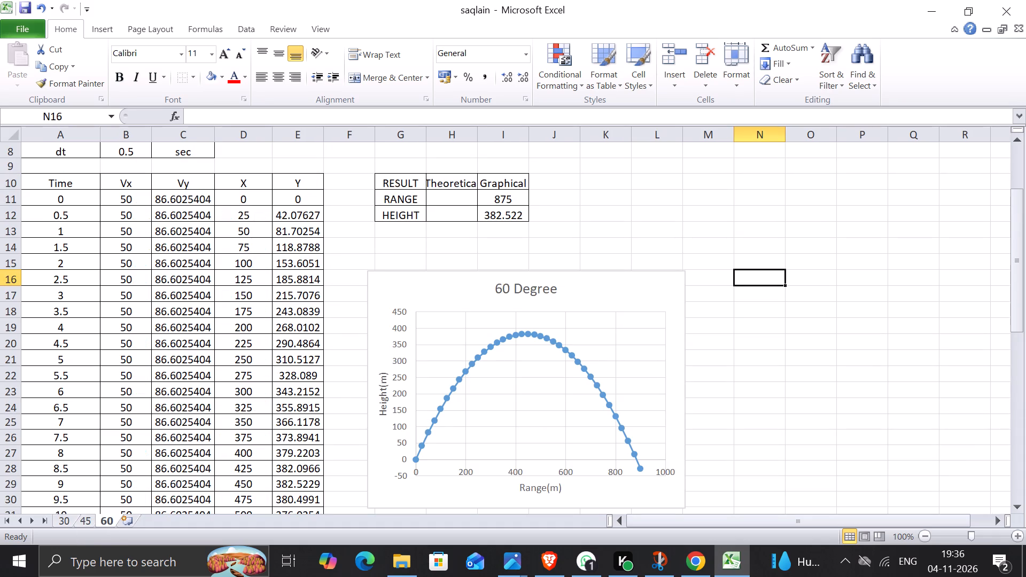
click(478, 135)
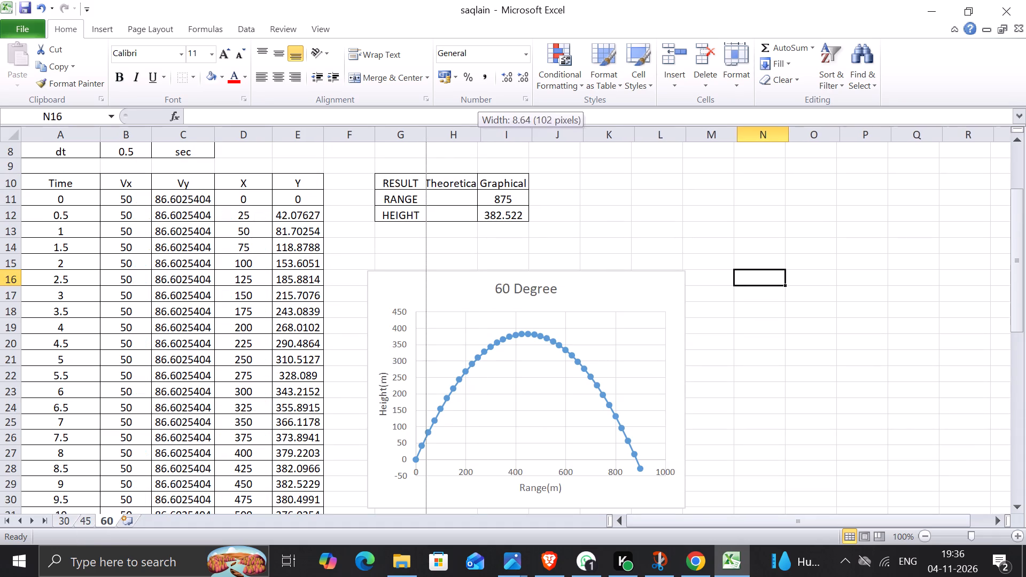
click(481, 135)
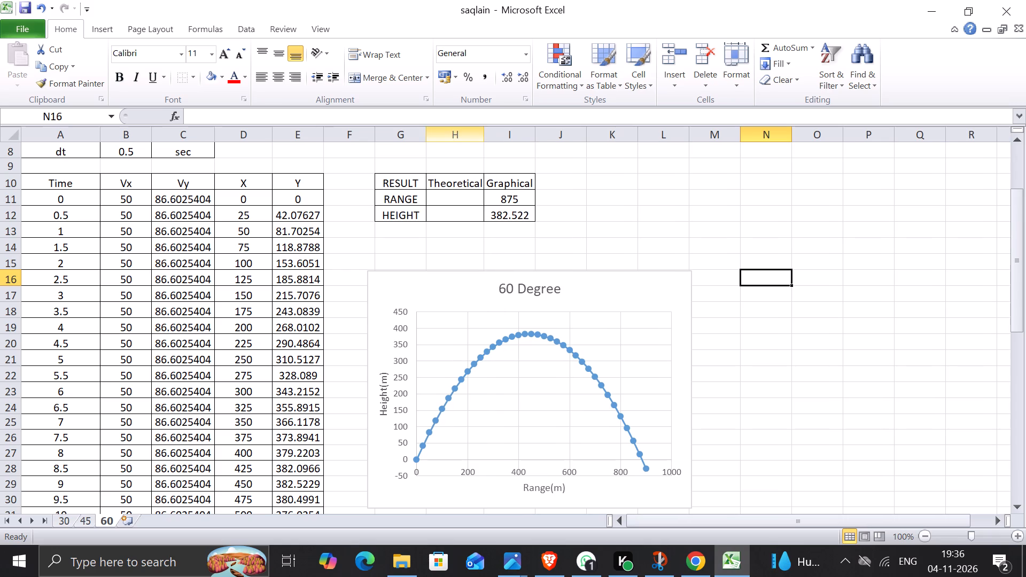
On the 45 sheet, widen column H so the Theoretical heading fits with a small margin on both sides.
click(87, 526)
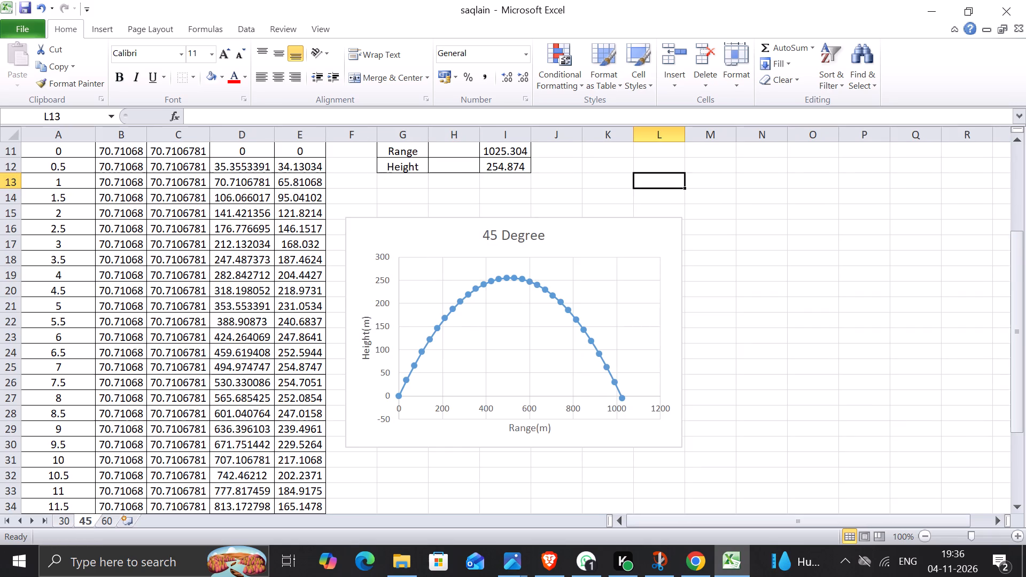
drag(1019, 277, 1025, 238)
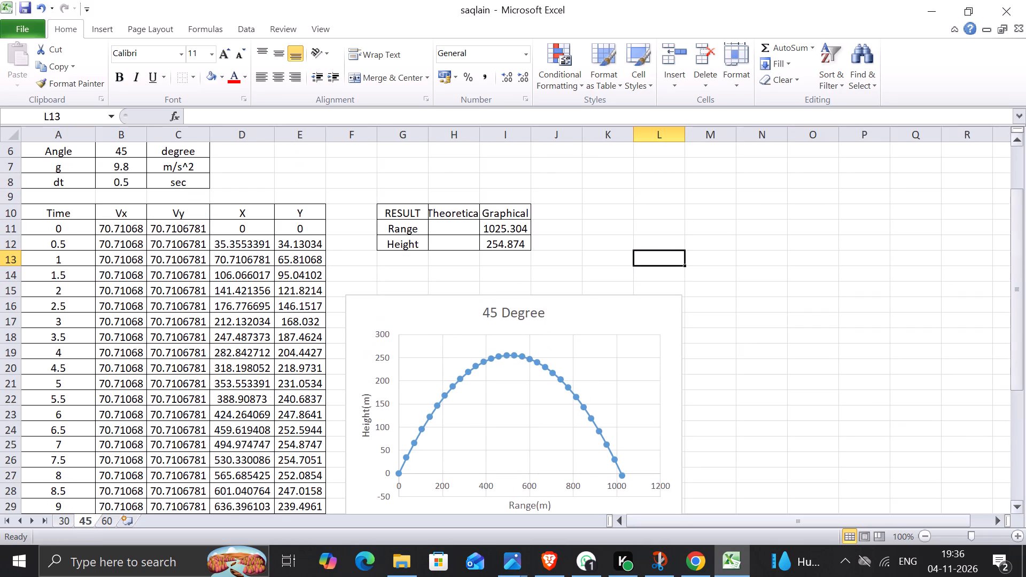
click(462, 136)
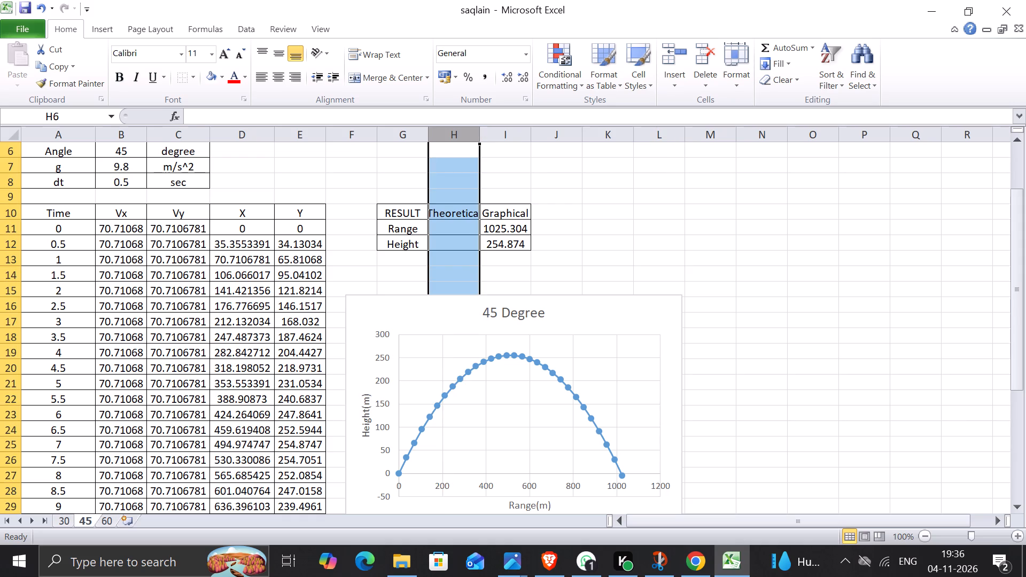
drag(480, 134, 495, 134)
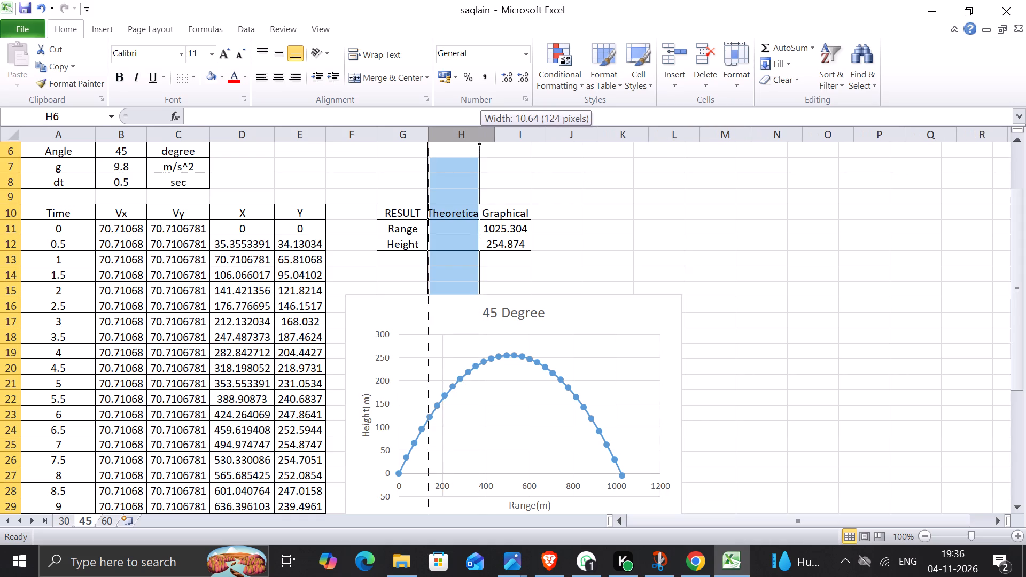
drag(495, 134, 493, 136)
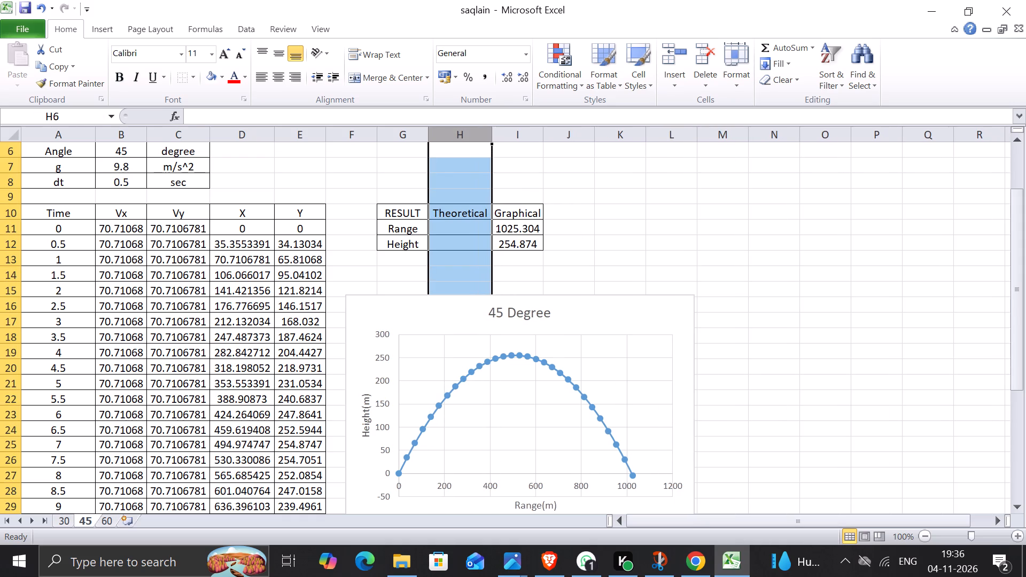
drag(492, 134, 486, 139)
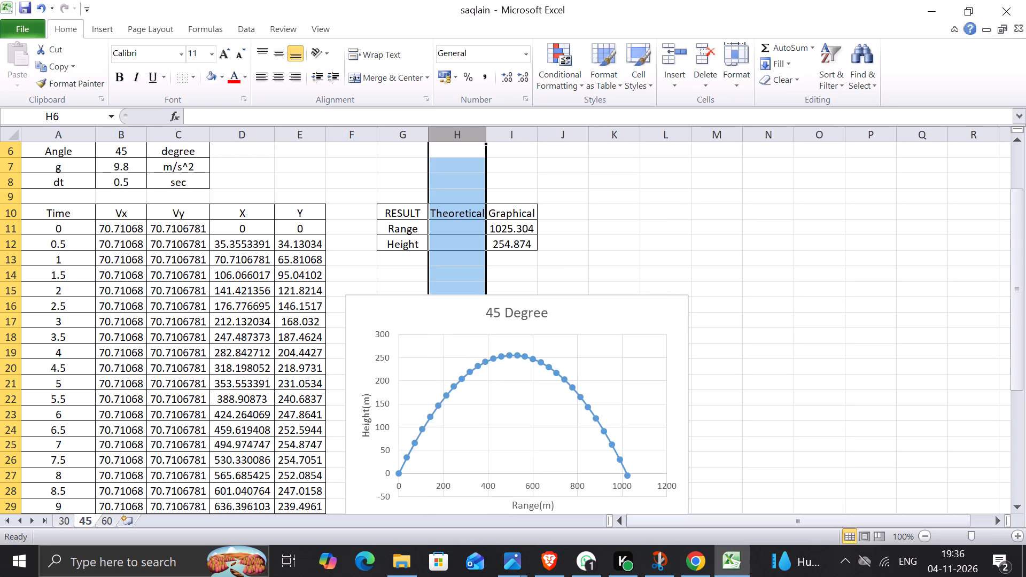
drag(488, 135, 487, 135)
drag(487, 135, 495, 135)
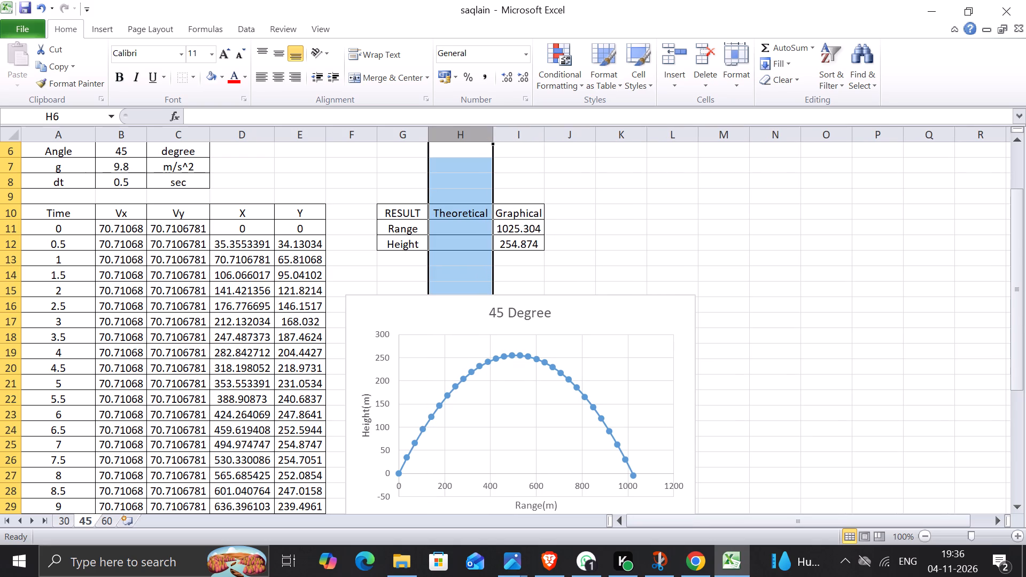
On the 30 sheet, widen column H slightly more so the Theoretical heading has a small margin on both sides.
click(64, 518)
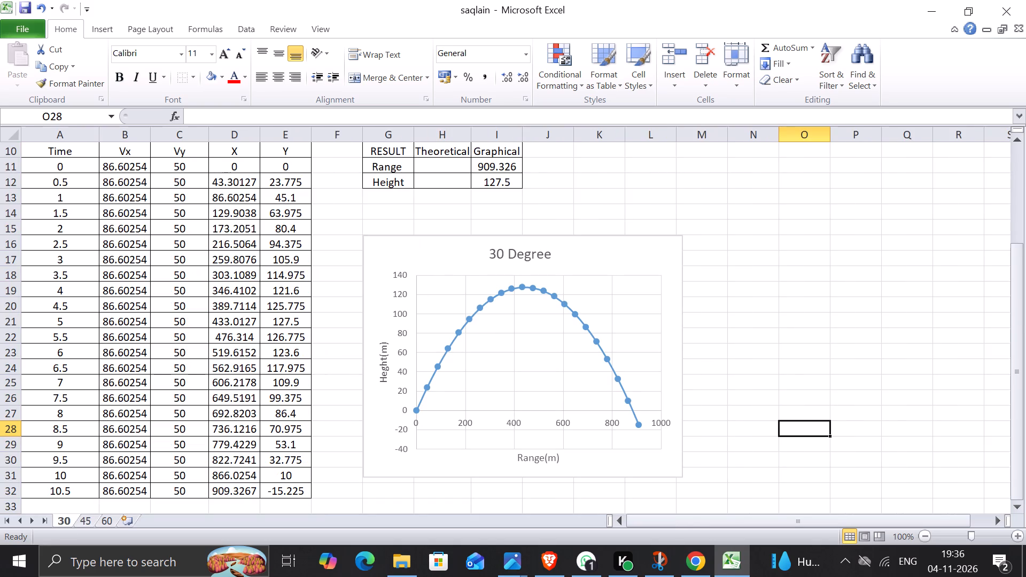
click(457, 136)
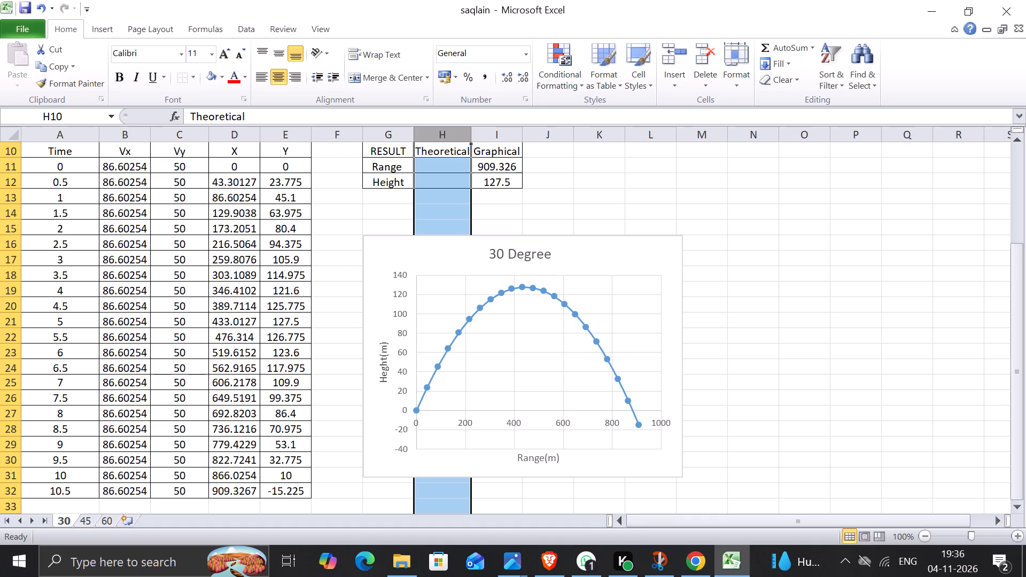
drag(473, 136, 479, 136)
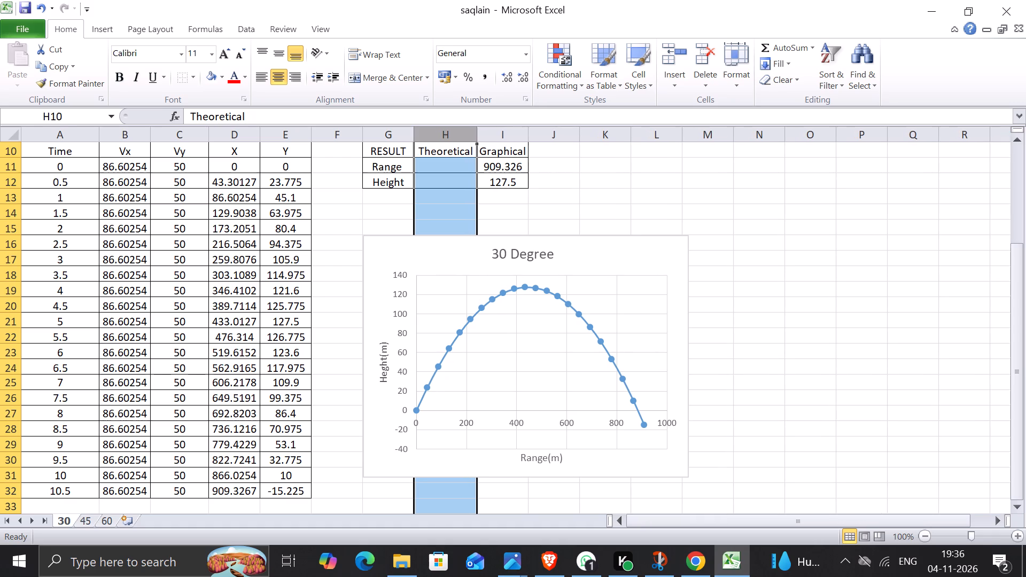
On the 45 sheet, narrow column H slightly so the Theoretical heading in the RESULT table keeps only a small margin.
click(87, 521)
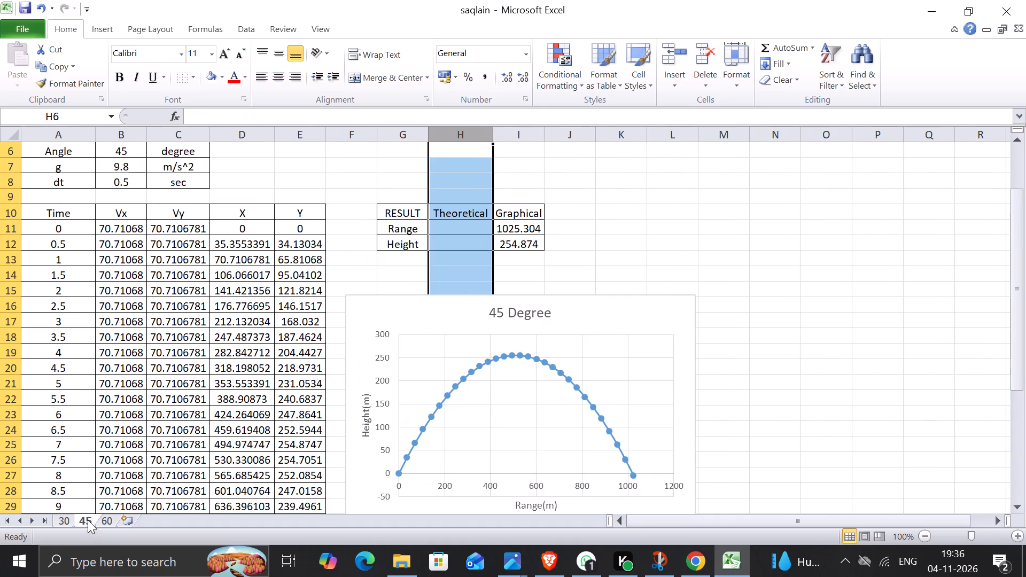
click(107, 520)
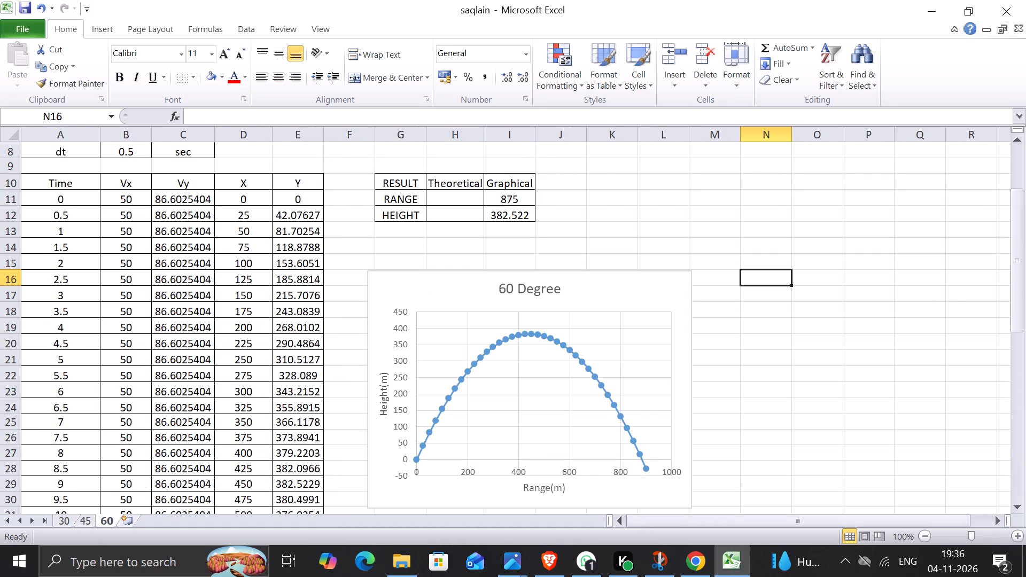
click(85, 526)
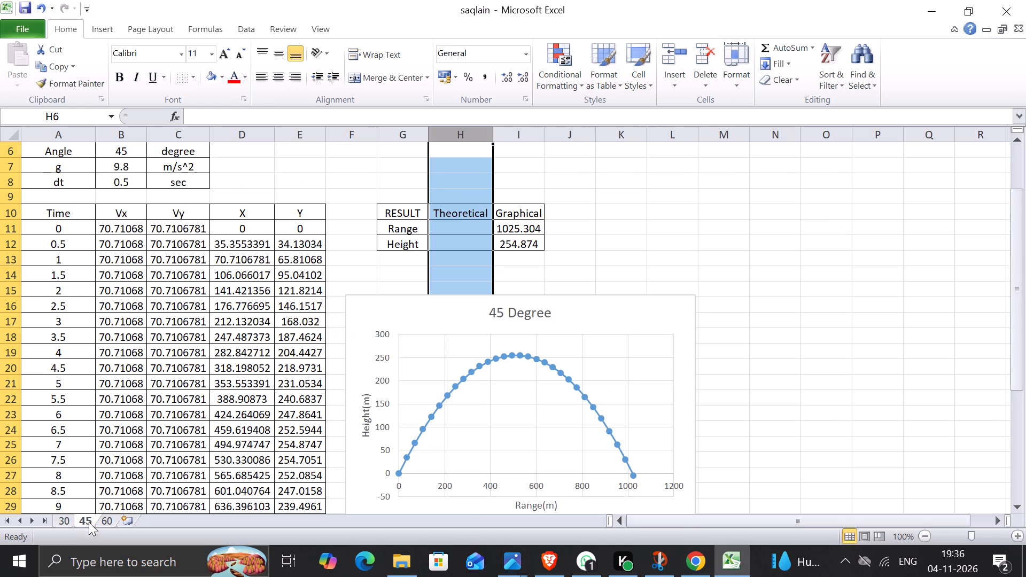
click(483, 152)
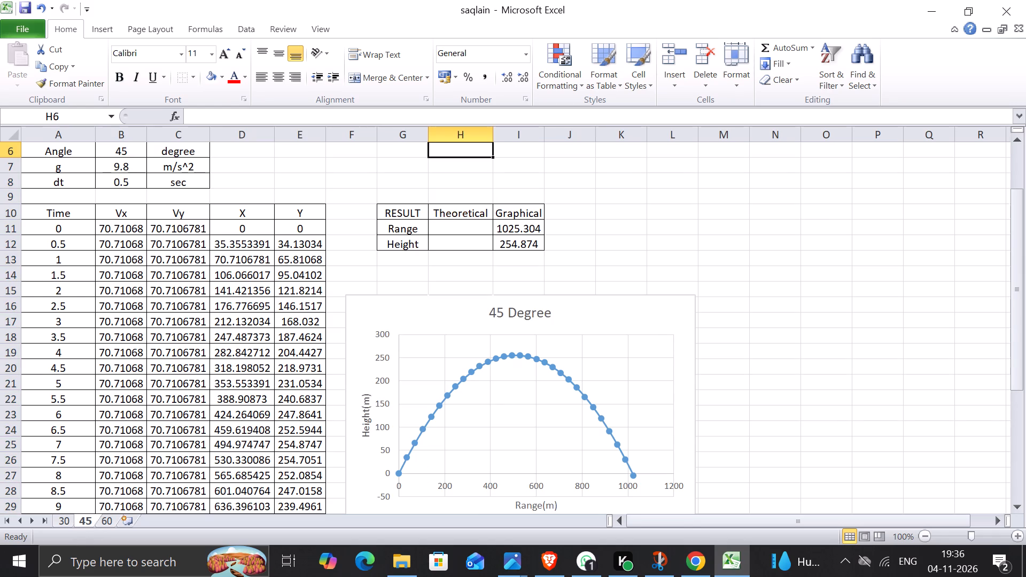
click(494, 136)
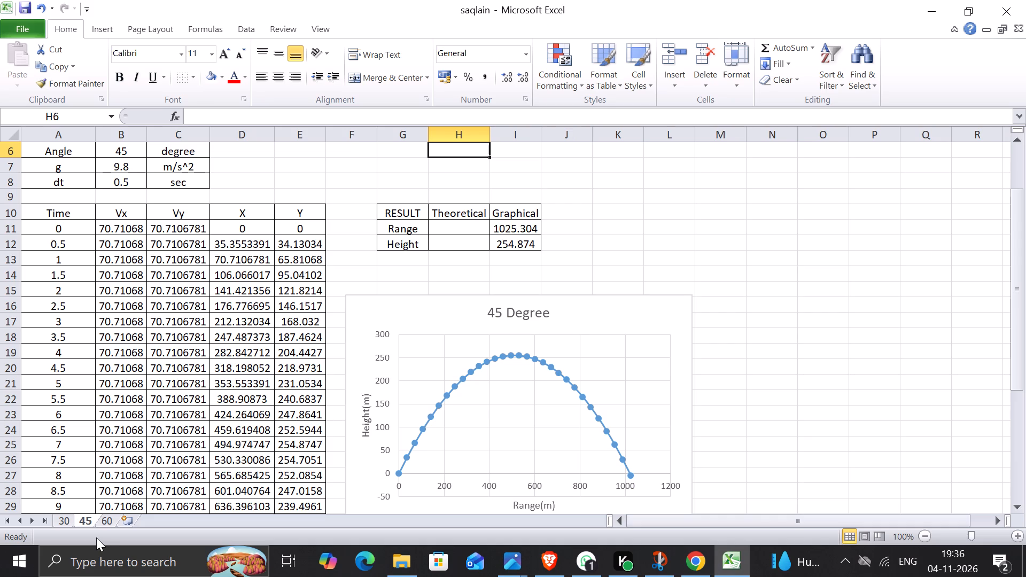
Compare the RESULT tables and charts across the 60, 30 and 45 sheets for consistent column widths and layout.
click(103, 524)
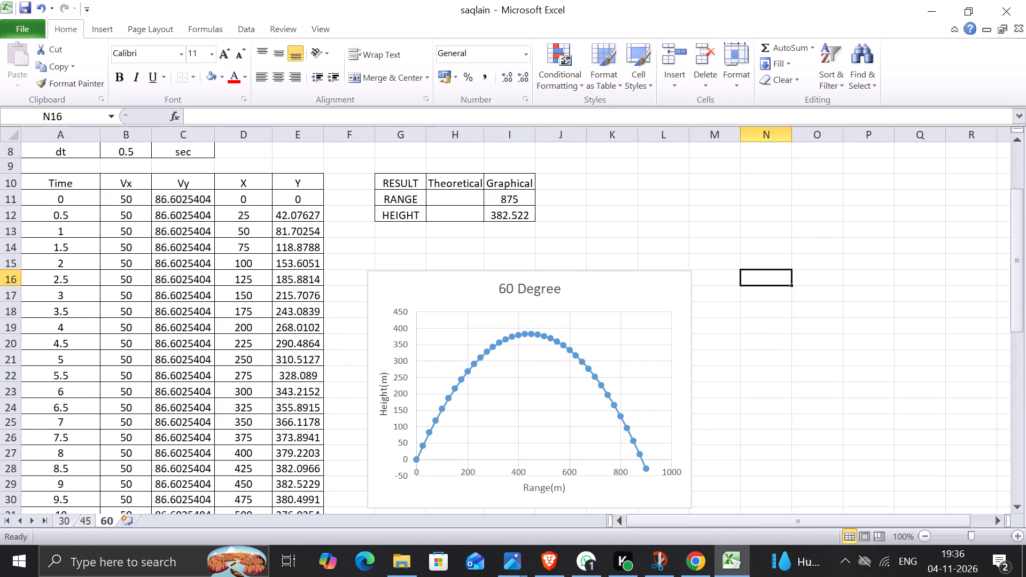
click(67, 526)
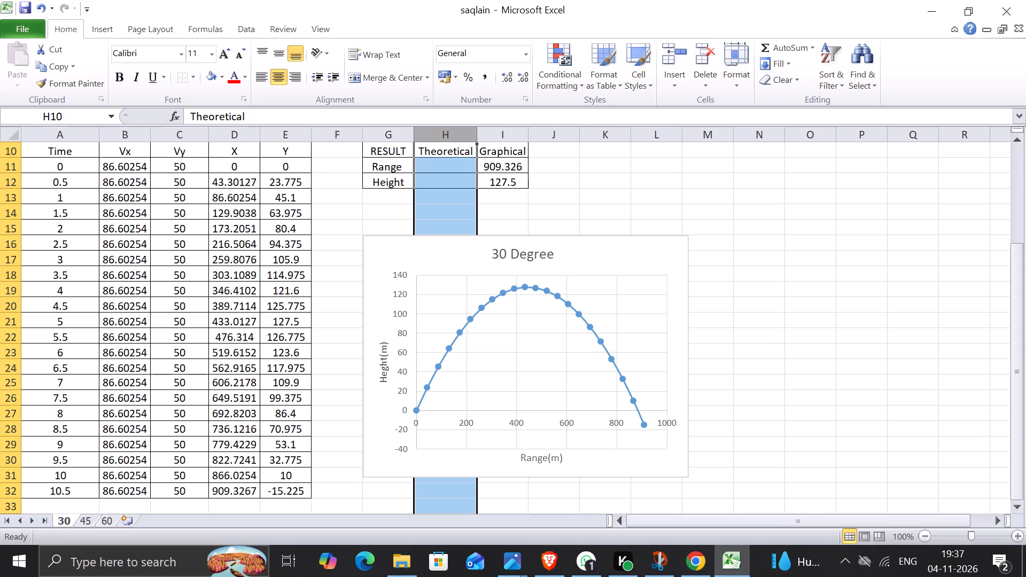
click(729, 205)
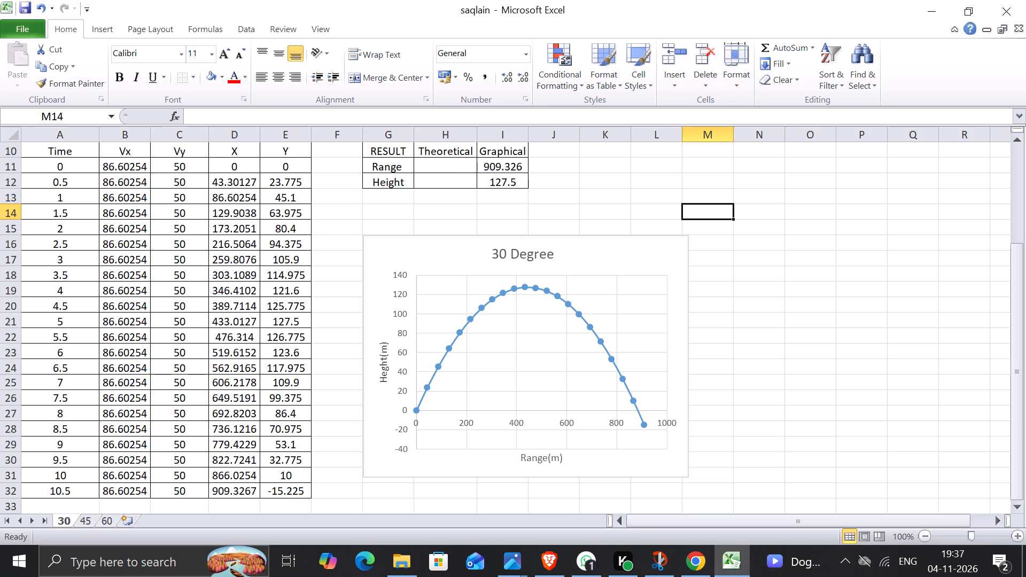
click(94, 517)
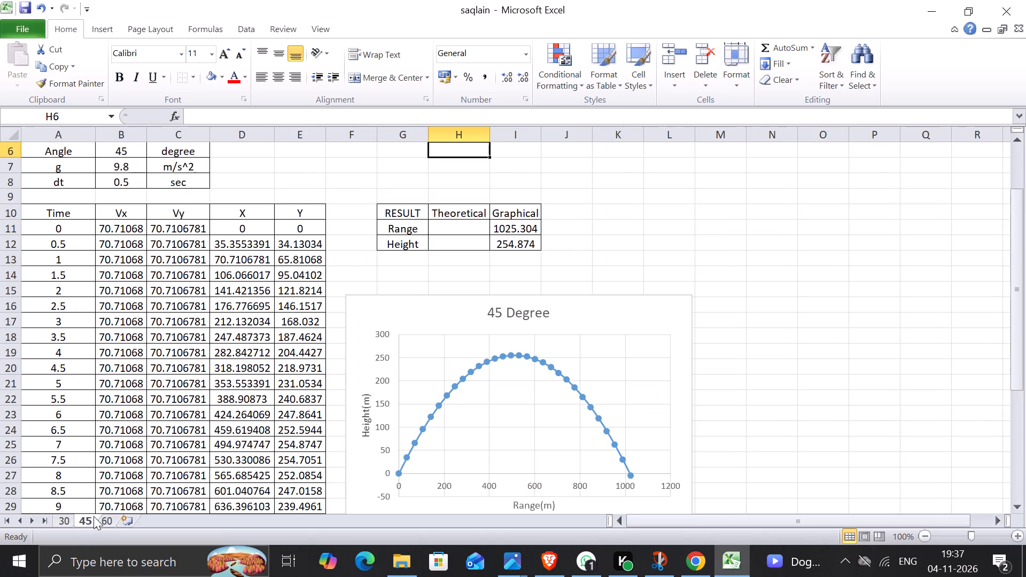
click(103, 518)
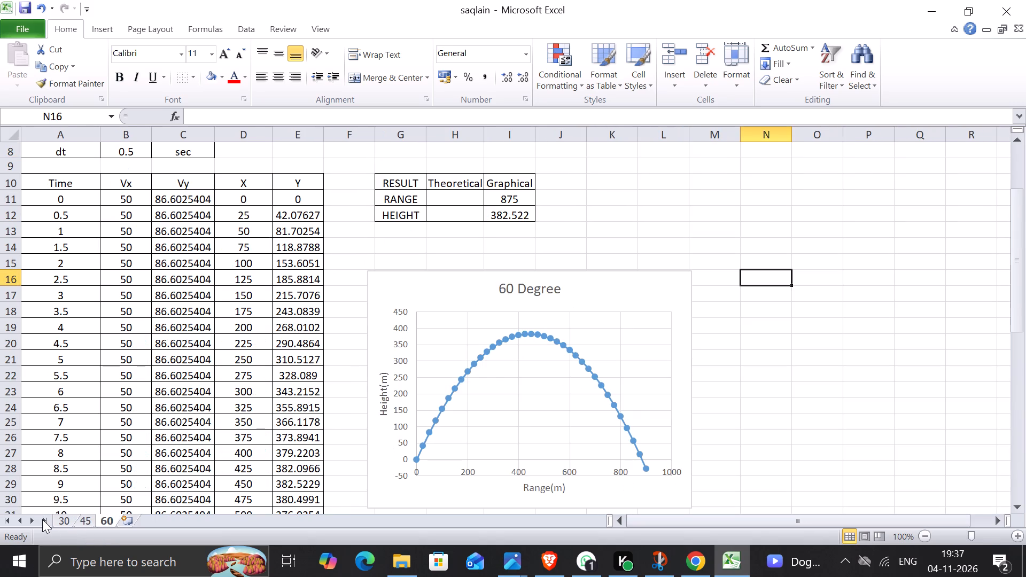
click(63, 524)
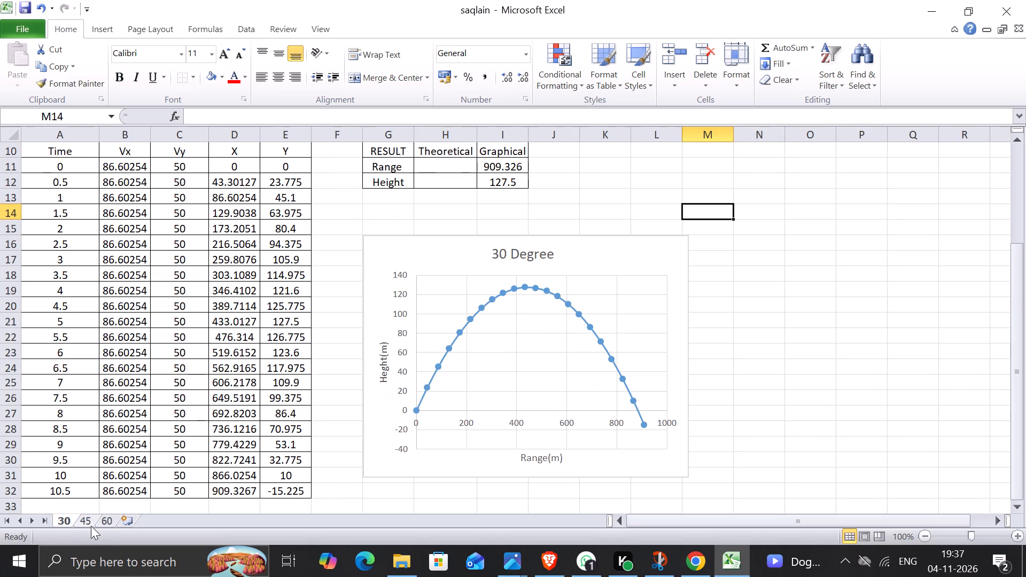
click(87, 521)
Save the workbook on each of the 30, 45 and 60 sheets in turn, ending on the 60 sheet.
click(64, 518)
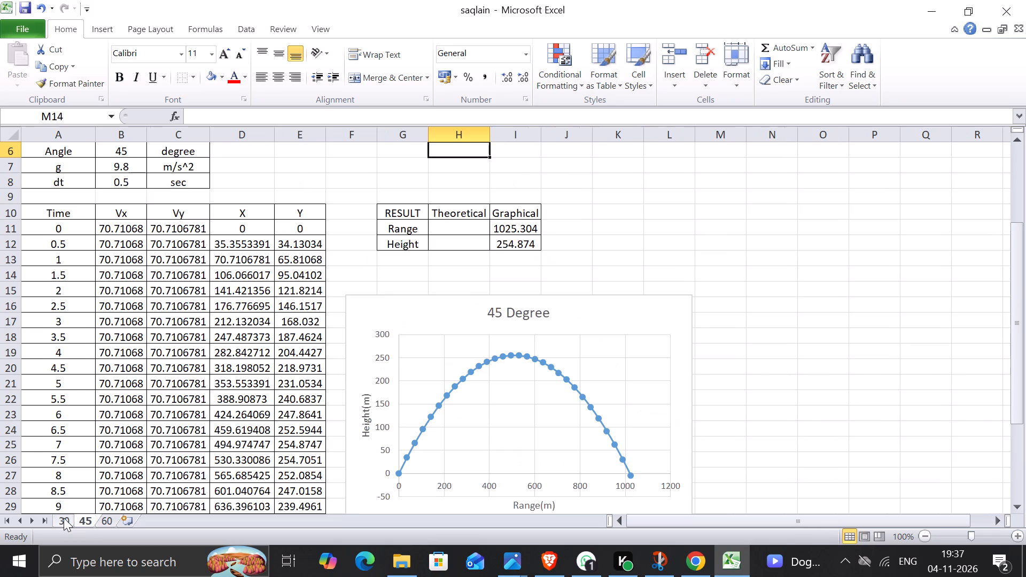
key(ctrl+s)
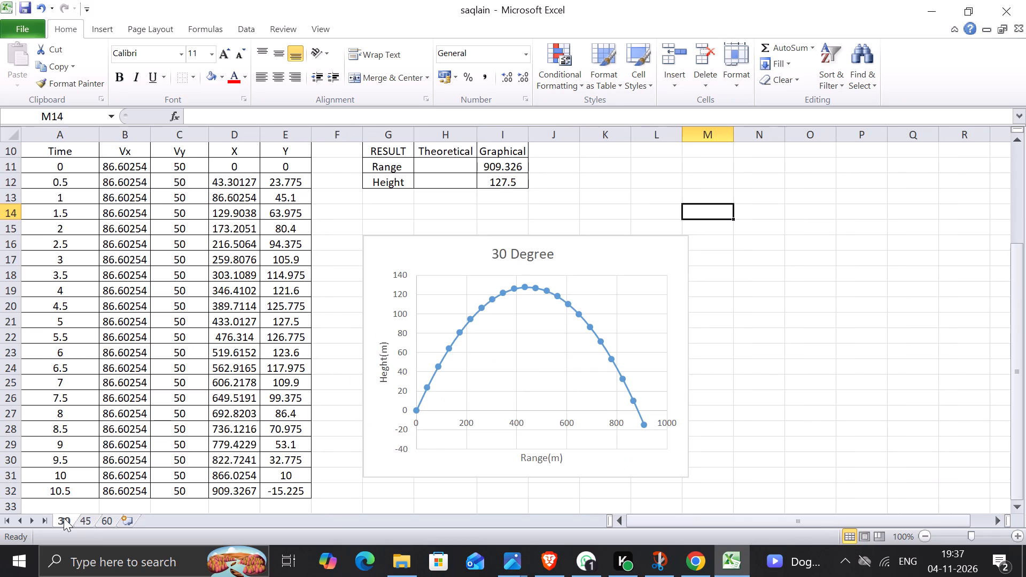
click(86, 518)
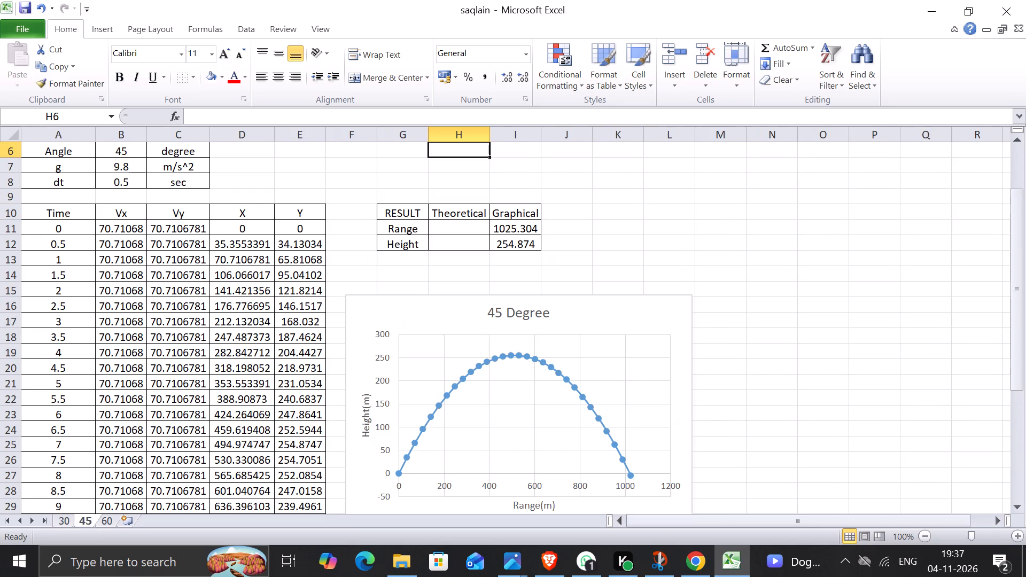
key(ctrl+s)
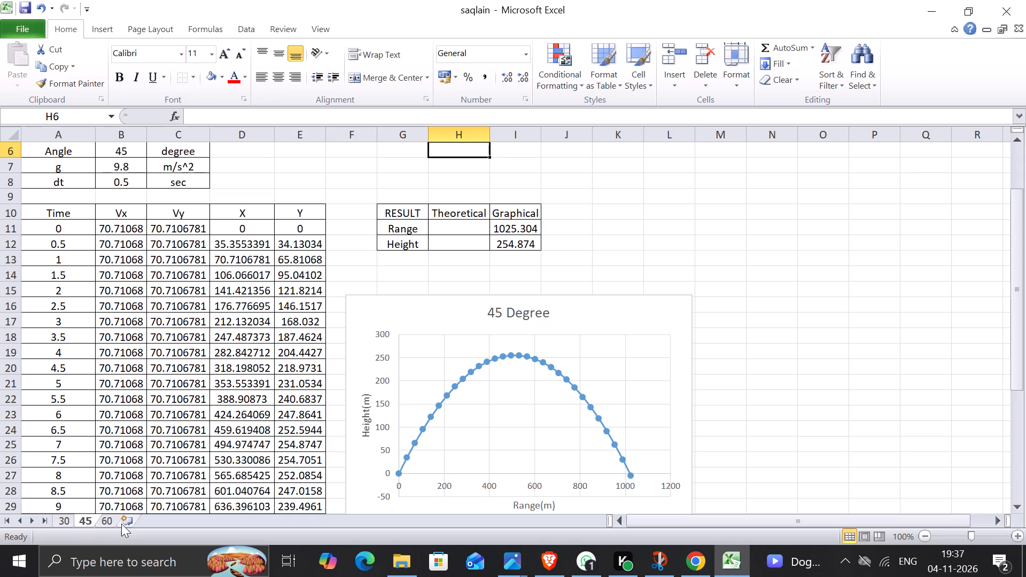
click(112, 516)
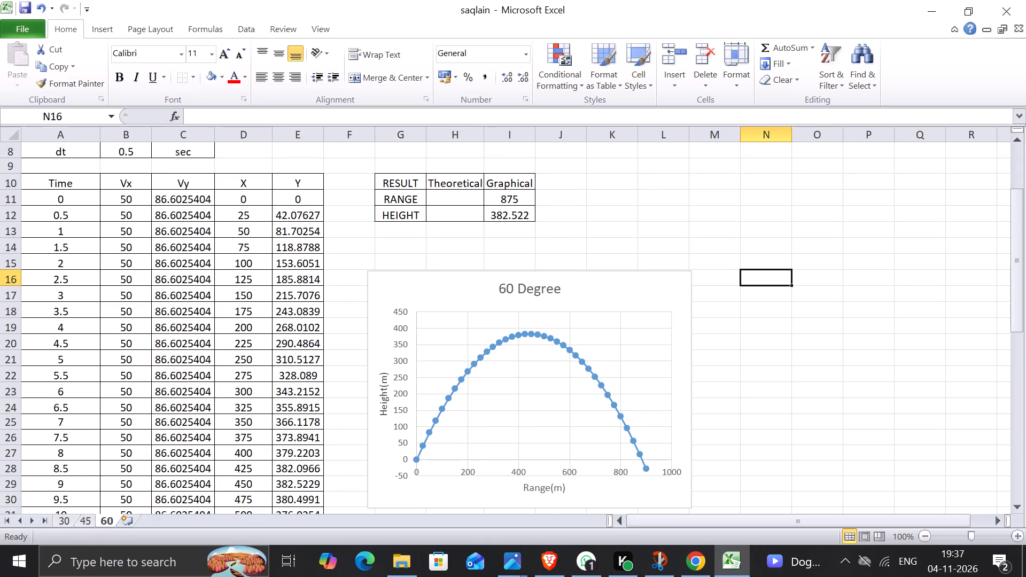
key(ctrl+s)
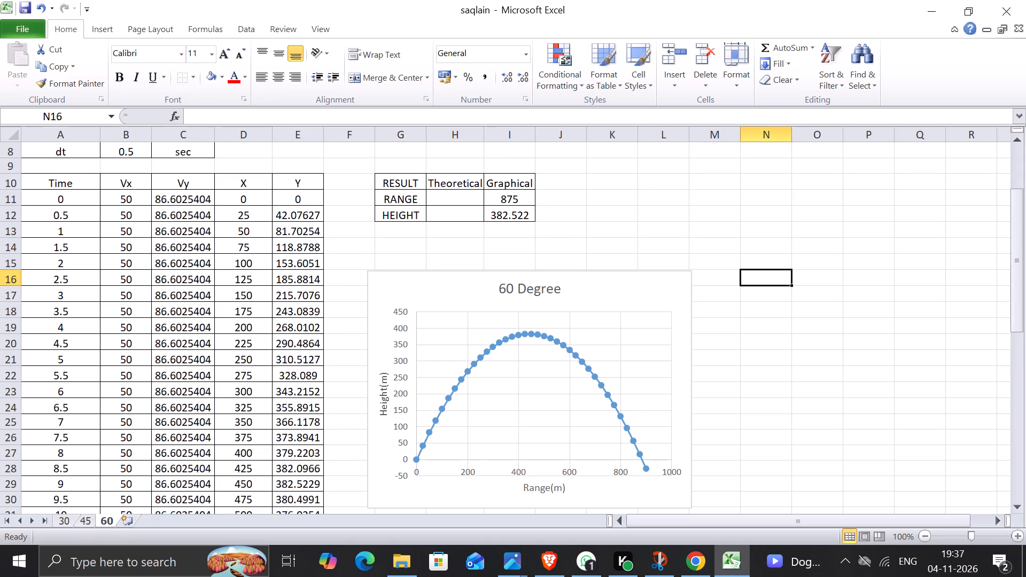